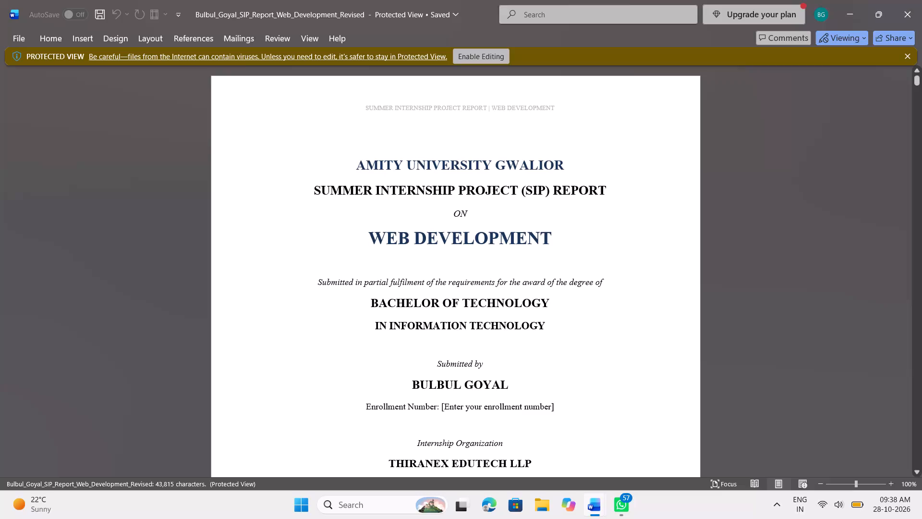
Enable editing for the protected Summer Internship Project report on Web Development.
left_click(488, 50)
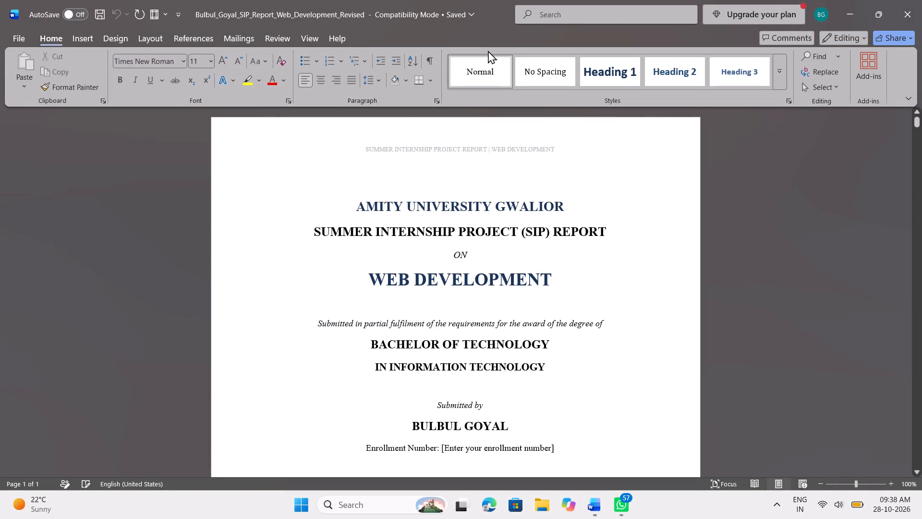
Review the report's preliminary pages from the cover through the certificate to the Table of Contents, enlarging the contents table to read it.
scroll(488, 50, "down", 1)
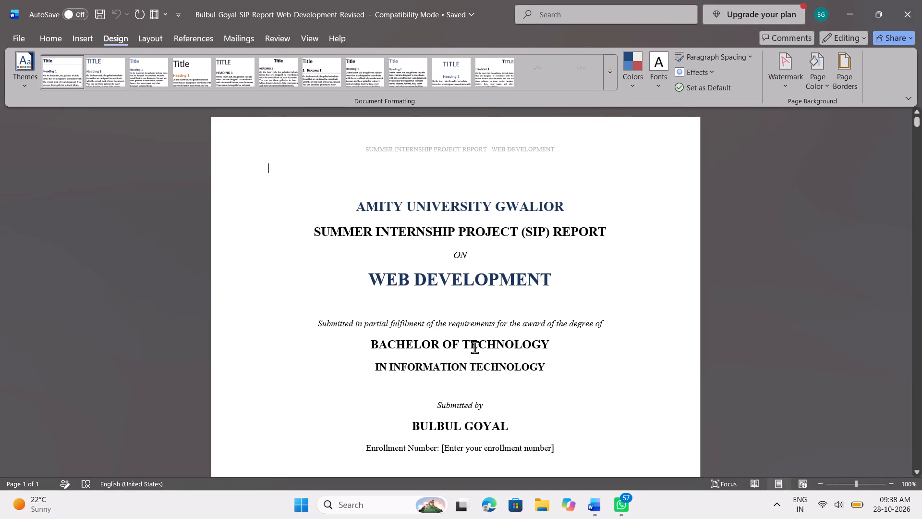
left_click(82, 35)
scroll(461, 306, "down", 1)
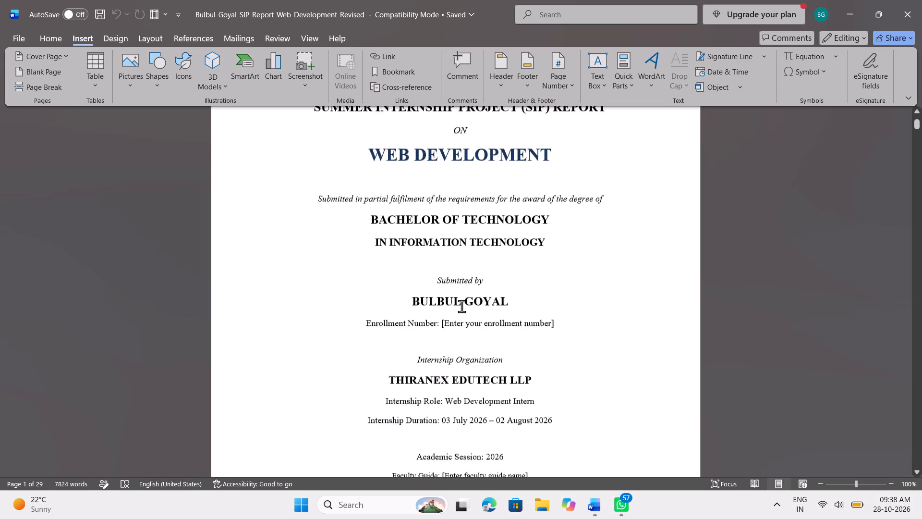
scroll(461, 306, "down", 4)
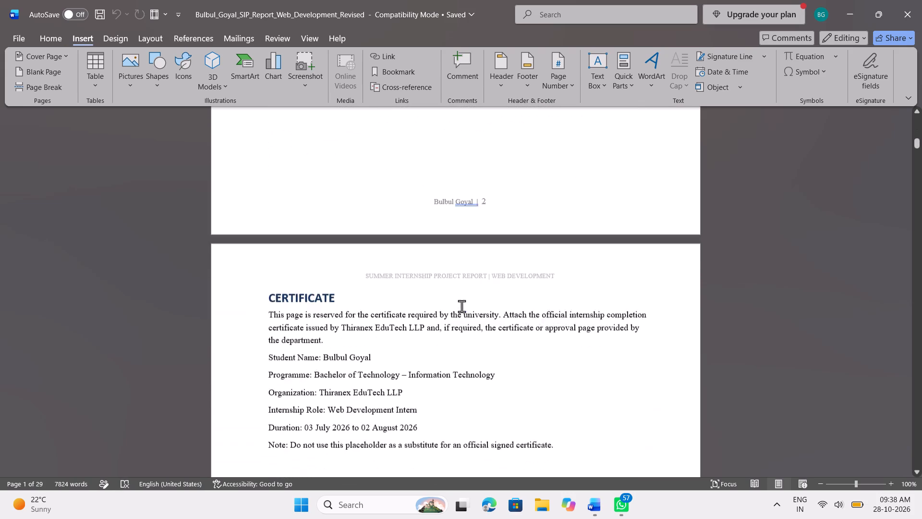
scroll(461, 306, "down", 3)
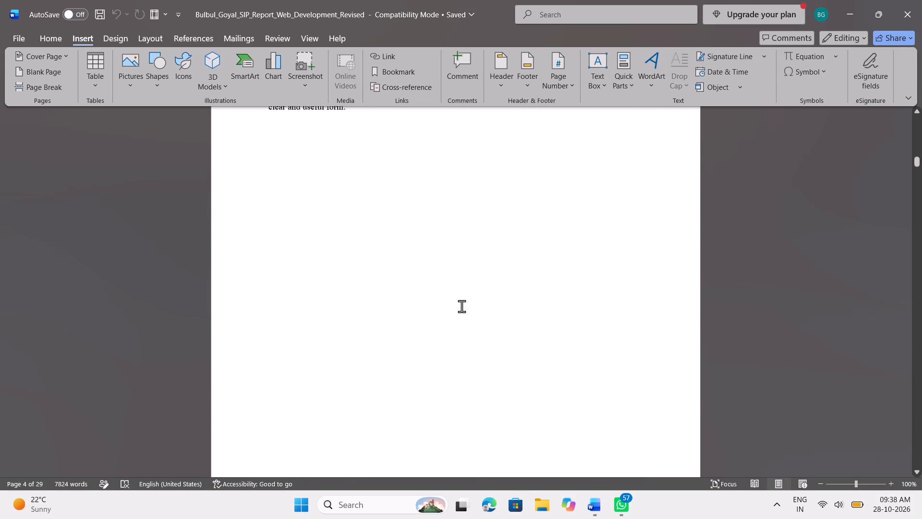
scroll(461, 306, "down", 4)
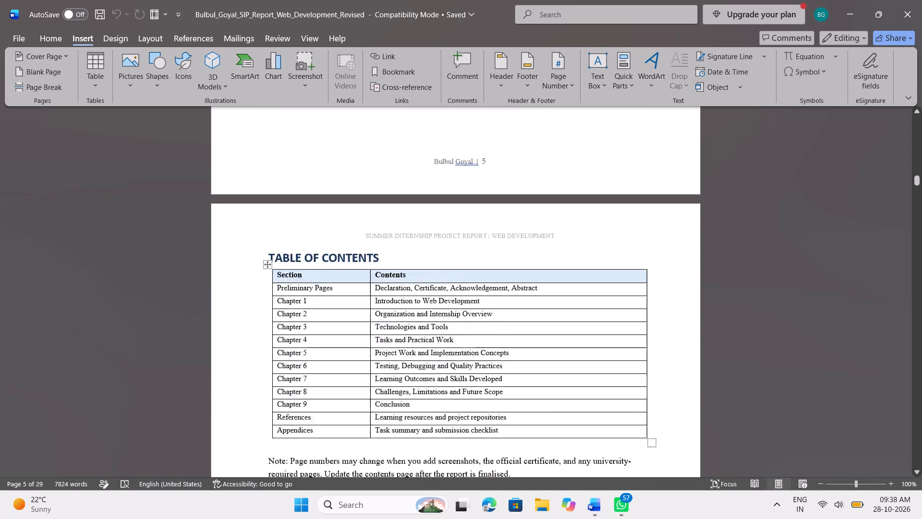
scroll(461, 306, "down", 1)
scroll(461, 306, "up", 1, "ctrl")
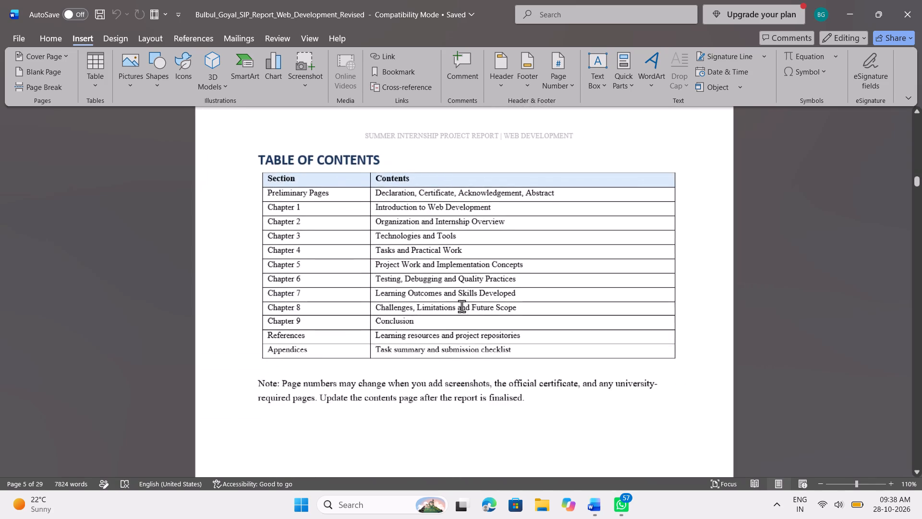
scroll(461, 306, "up", 1, "ctrl")
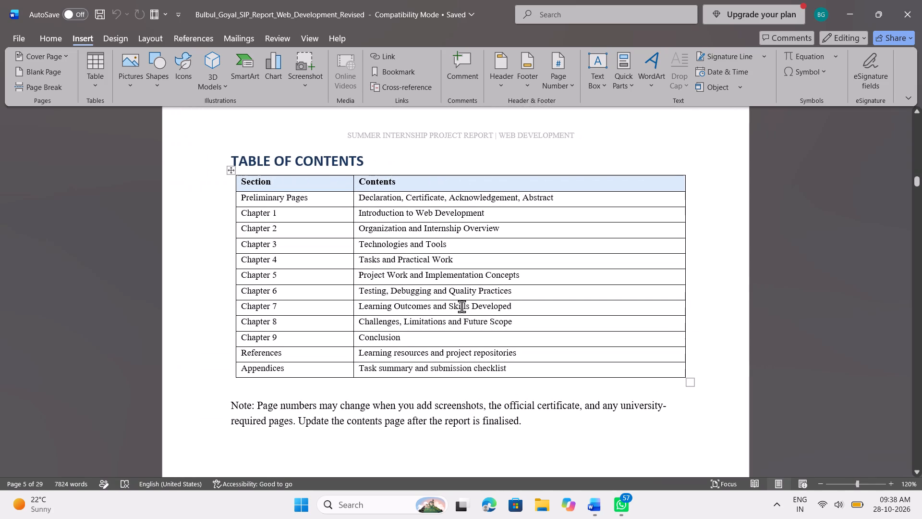
scroll(461, 306, "up", 3, "ctrl")
scroll(461, 306, "down", 1)
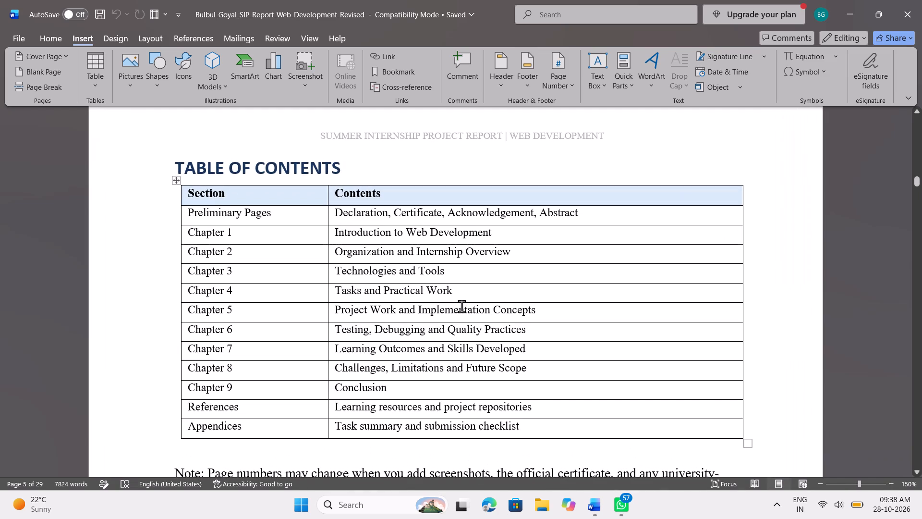
Examine the List of Tables, List of Figures and List of Abbreviations up to the start of Chapter 1.
scroll(461, 306, "down", 3)
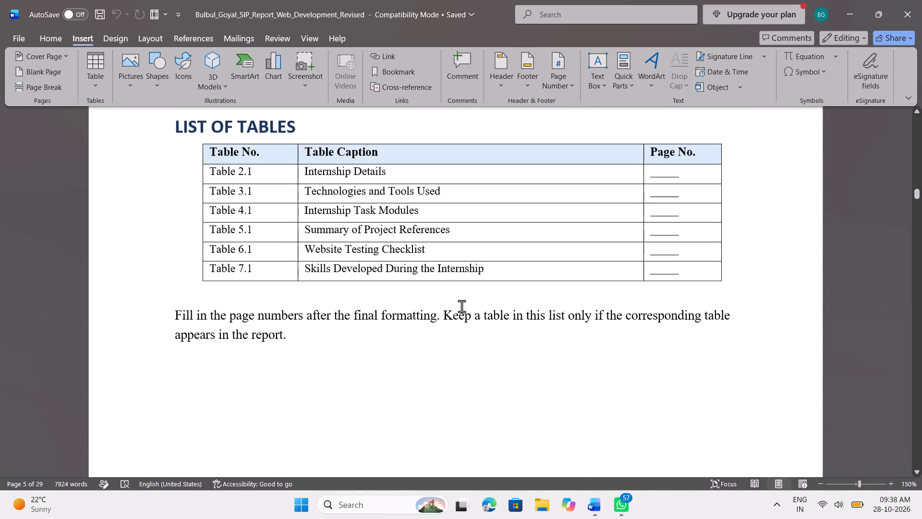
scroll(461, 306, "down", 1)
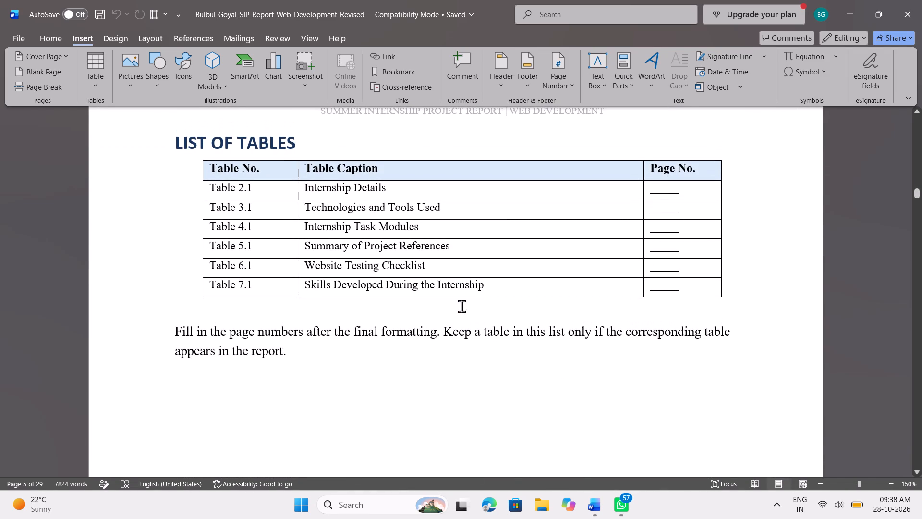
scroll(461, 306, "down", 4)
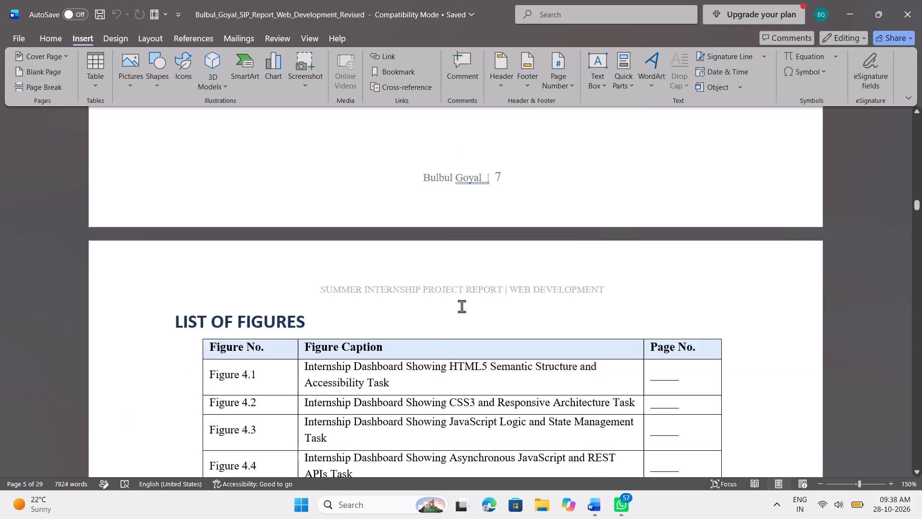
scroll(461, 306, "down", 1)
scroll(461, 306, "down", 1, "ctrl")
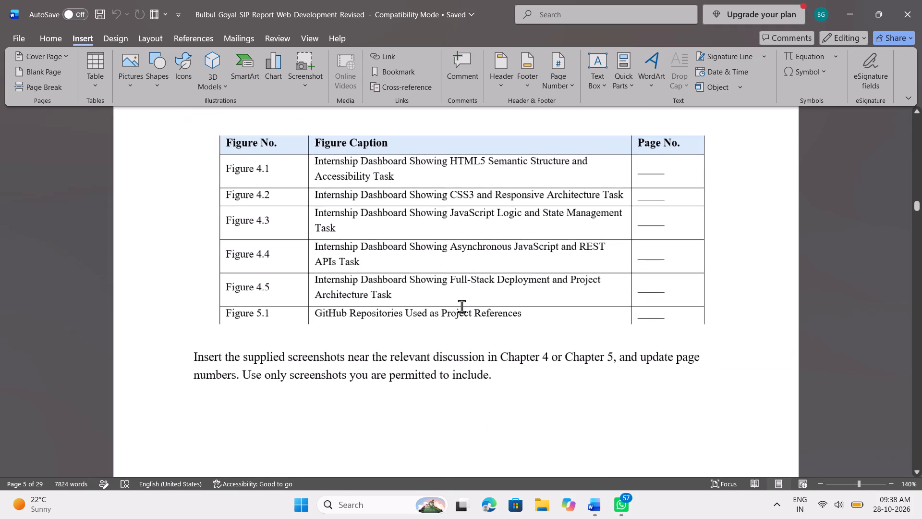
scroll(461, 306, "down", 3)
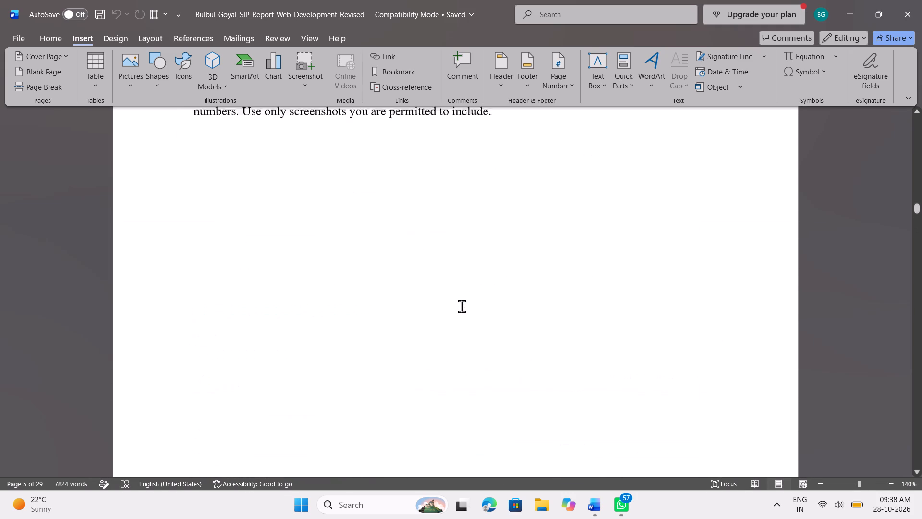
scroll(461, 306, "down", 1)
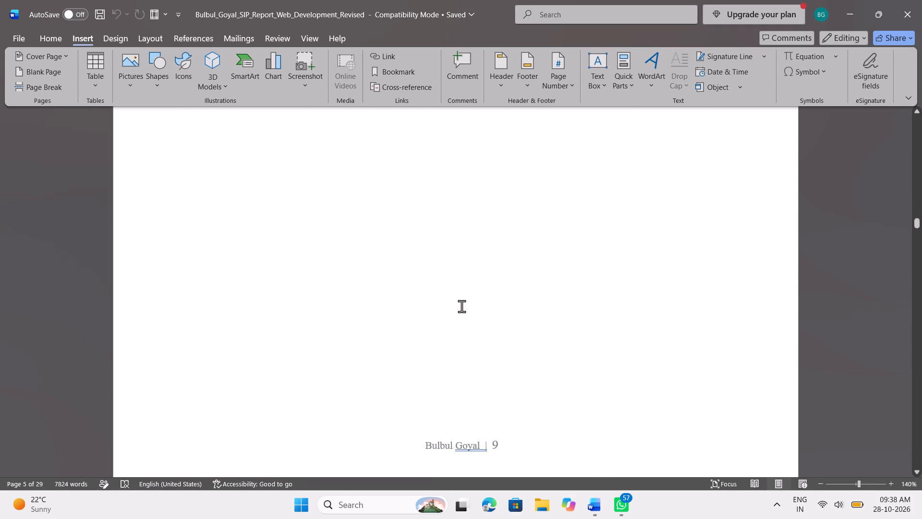
scroll(461, 306, "down", 1)
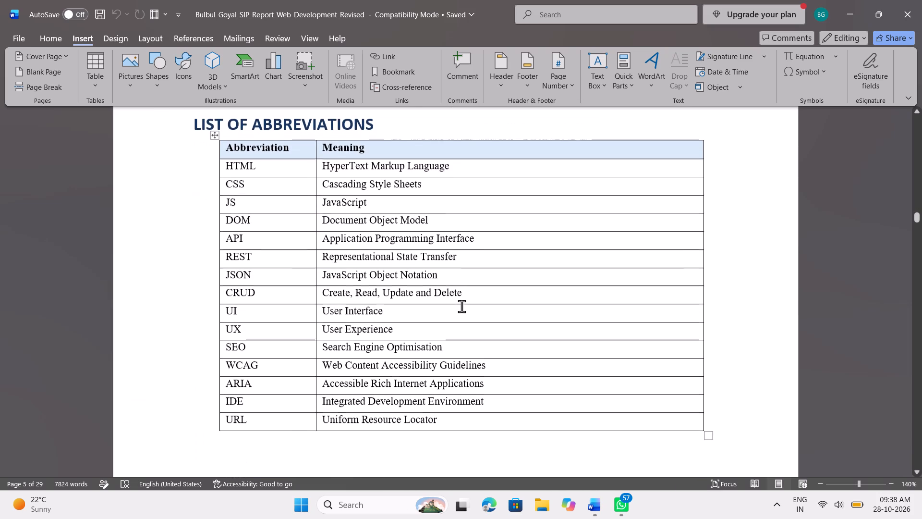
scroll(461, 306, "down", 1, "ctrl")
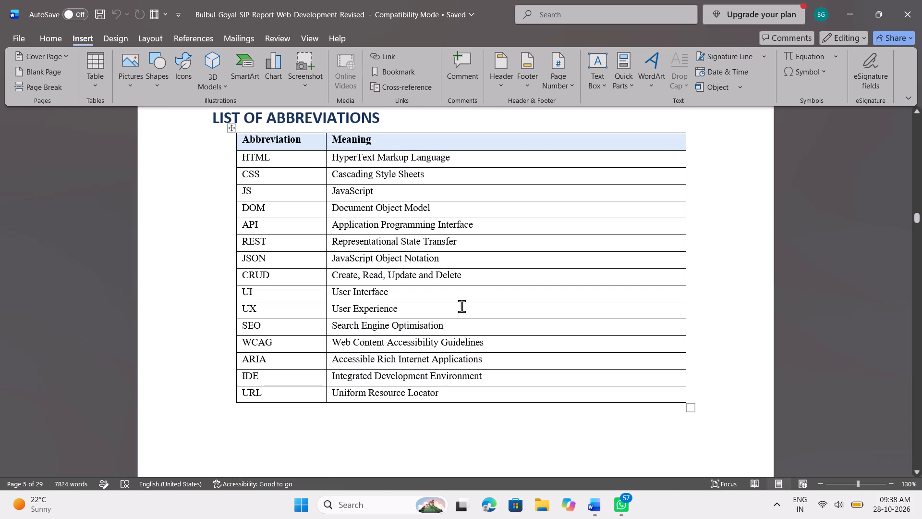
scroll(461, 306, "down", 1)
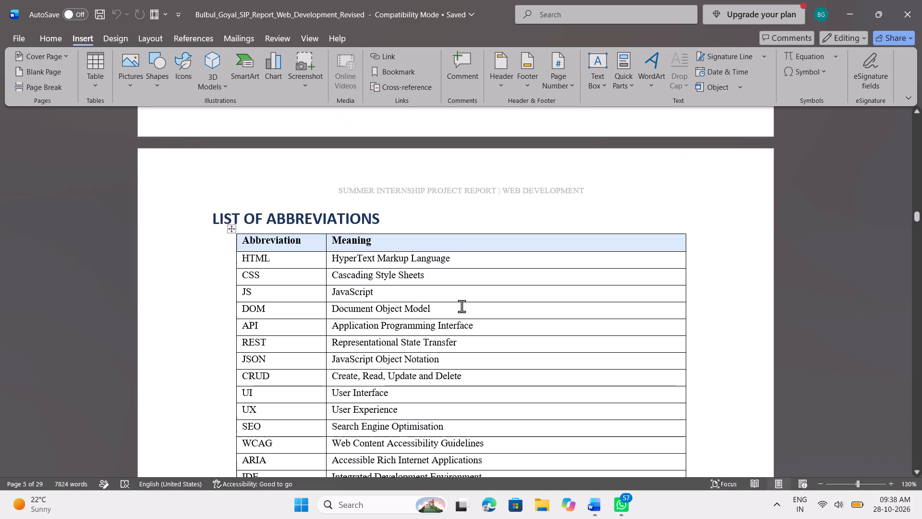
scroll(461, 306, "down", 2)
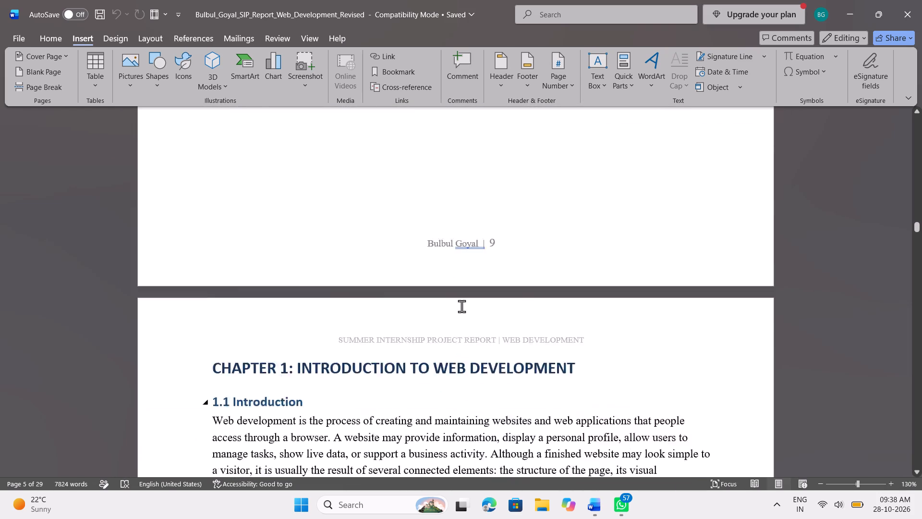
scroll(461, 306, "down", 1)
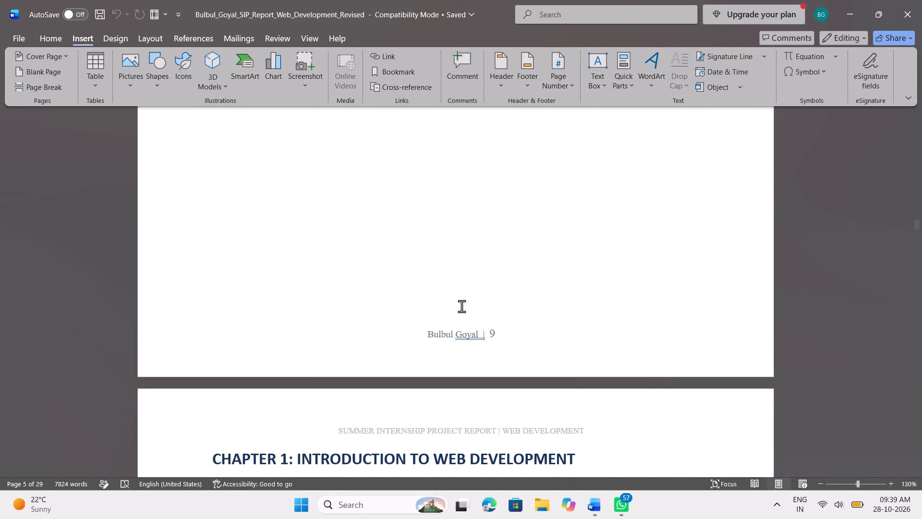
Review Chapter 1, Introduction to Web Development, through to section 1.4 Scope of the Work.
scroll(461, 306, "down", 3)
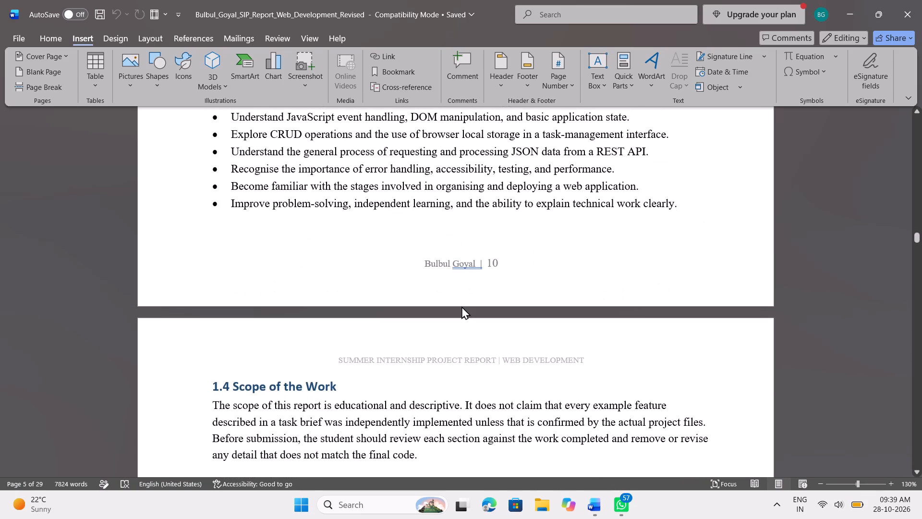
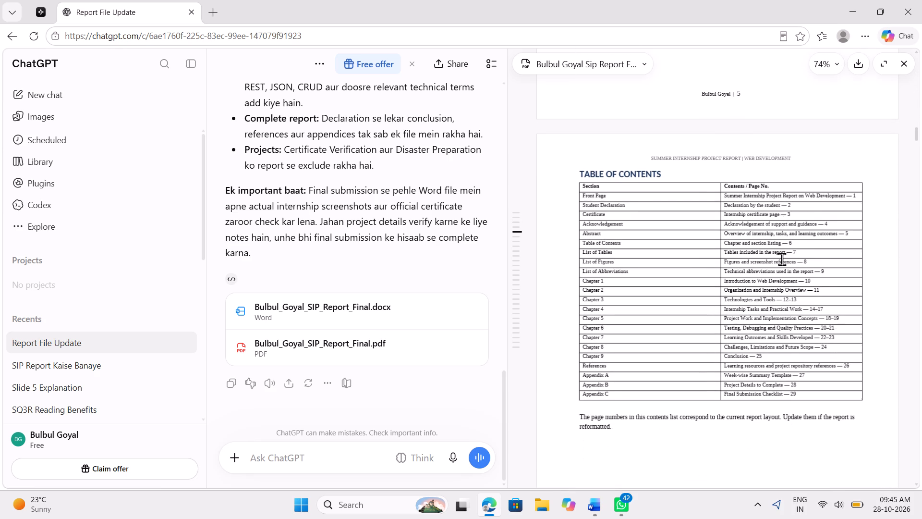
scroll(782, 259, "down", 4)
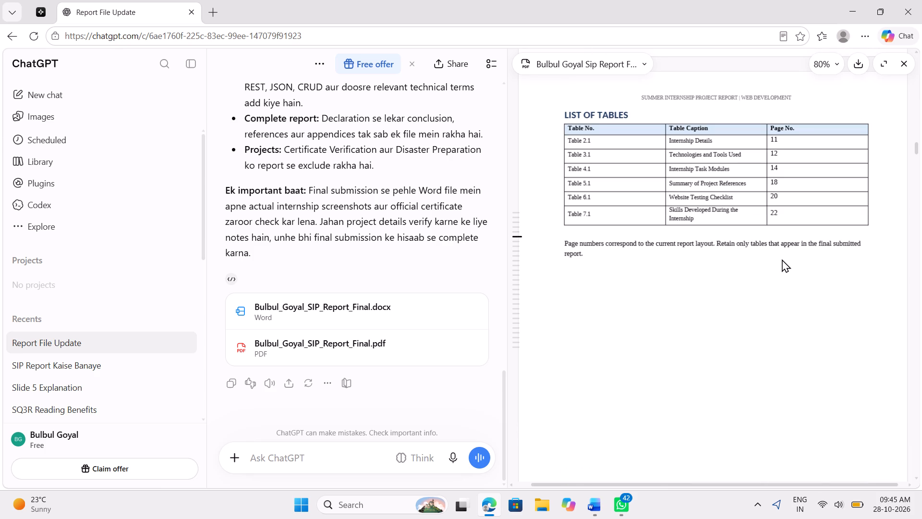
scroll(782, 259, "down", 5)
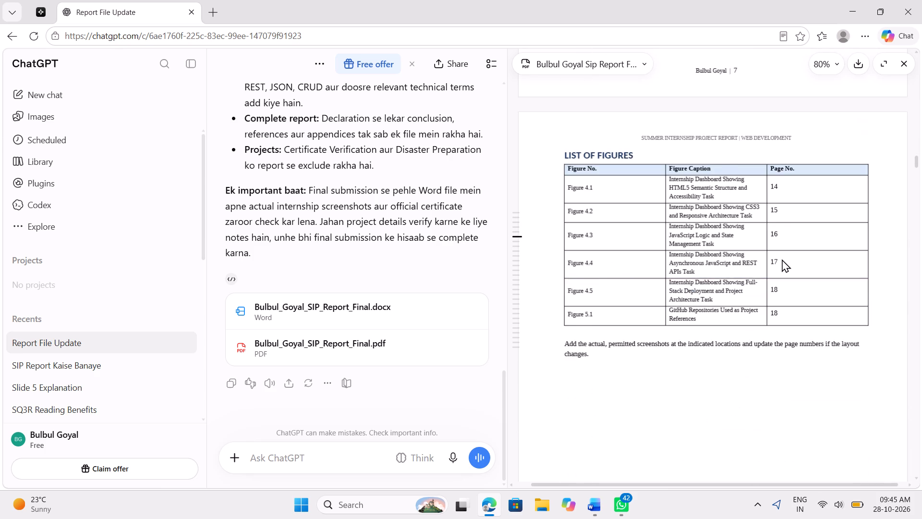
scroll(782, 259, "down", 1)
left_click(905, 73)
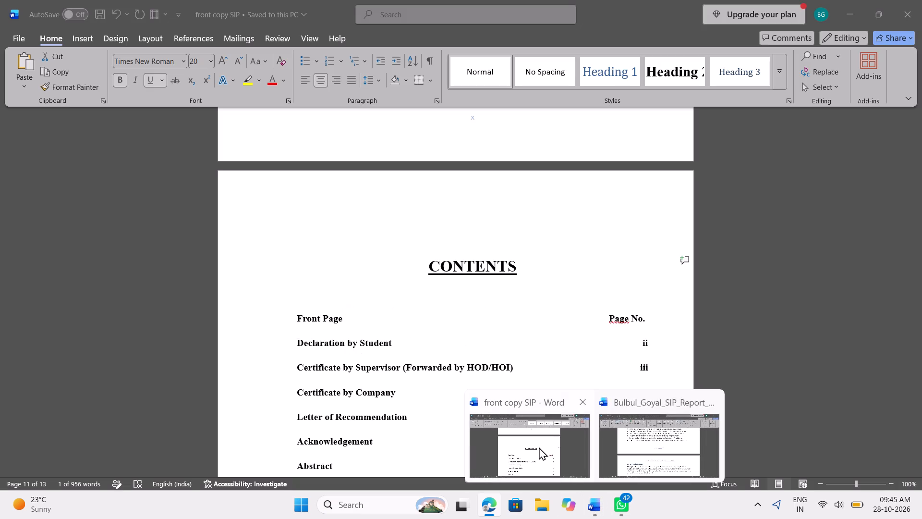
Switch to the front copy SIP document in Word and examine its Contents page and List of Abbreviations.
left_click(539, 447)
left_click(525, 414)
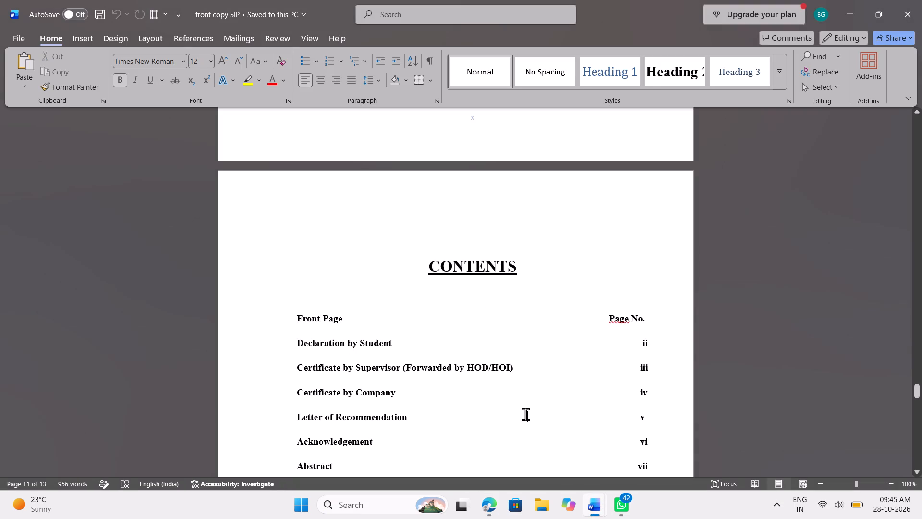
scroll(525, 414, "down", 1)
scroll(525, 414, "up", 1)
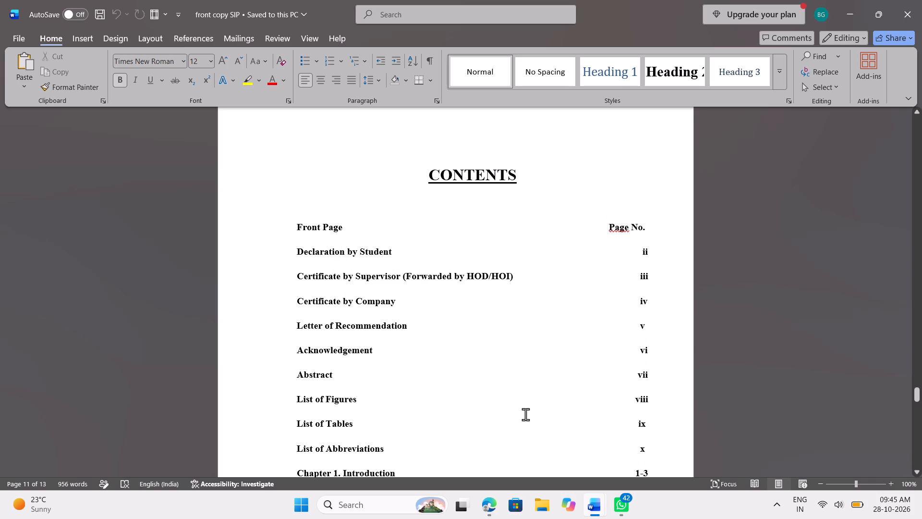
scroll(525, 414, "down", 1)
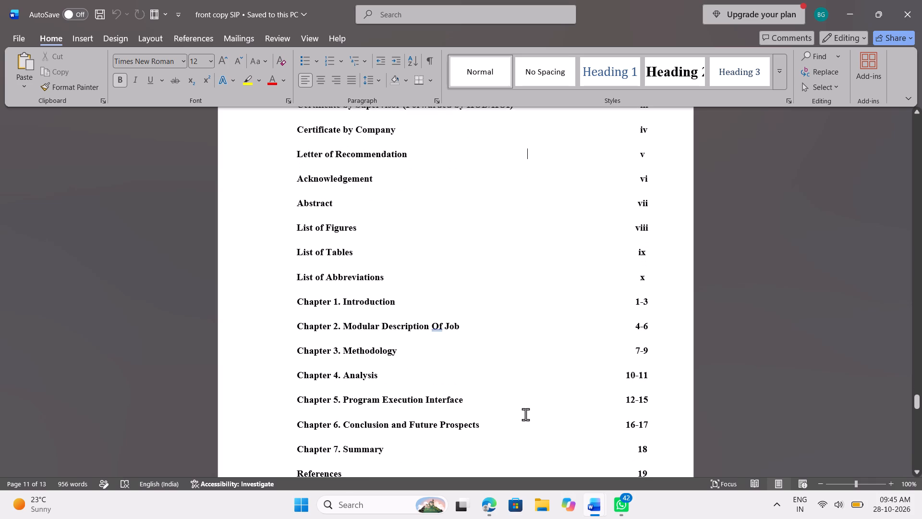
scroll(525, 414, "down", 1)
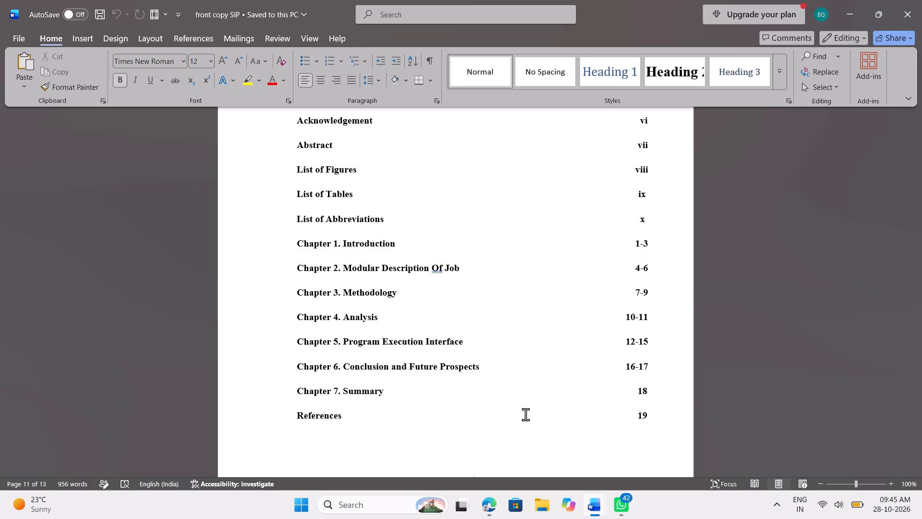
scroll(525, 414, "up", 2)
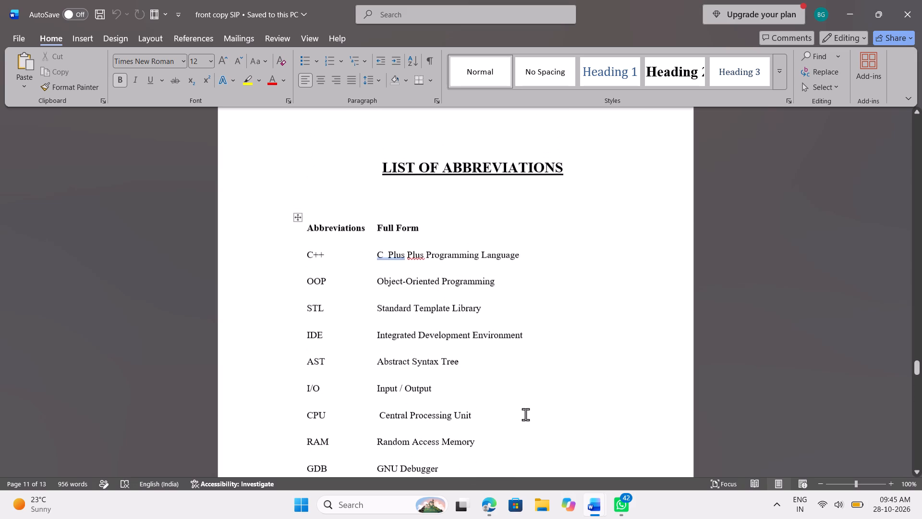
scroll(525, 414, "down", 1)
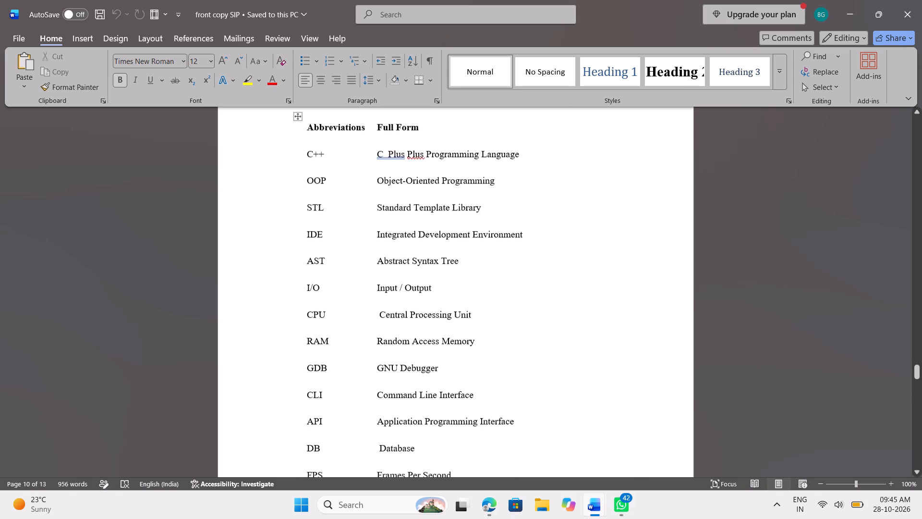
scroll(525, 414, "down", 1)
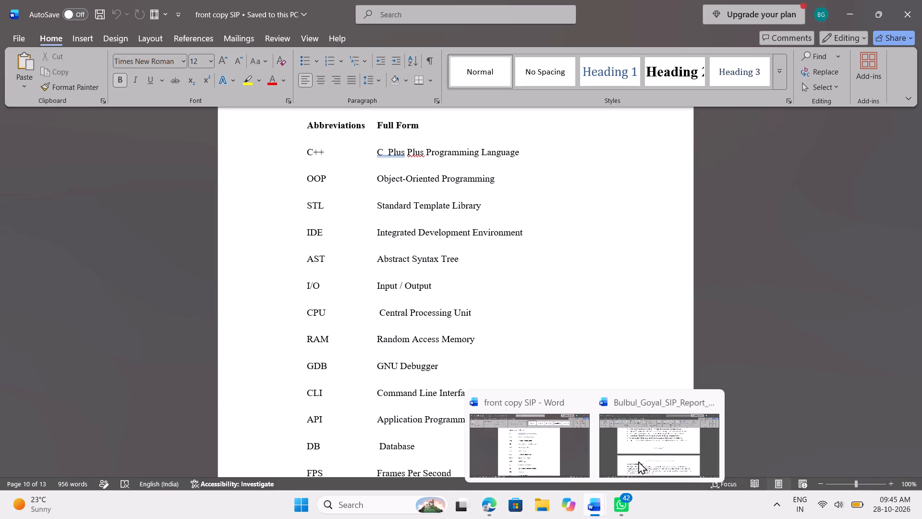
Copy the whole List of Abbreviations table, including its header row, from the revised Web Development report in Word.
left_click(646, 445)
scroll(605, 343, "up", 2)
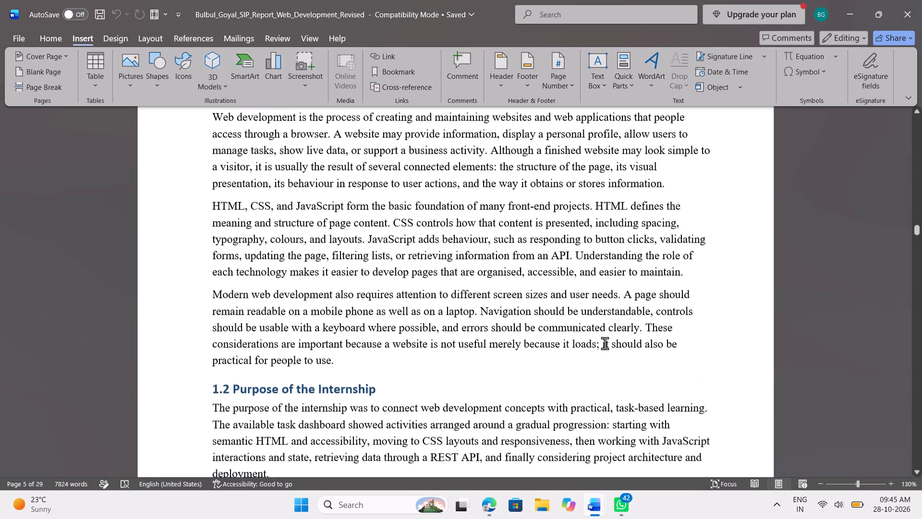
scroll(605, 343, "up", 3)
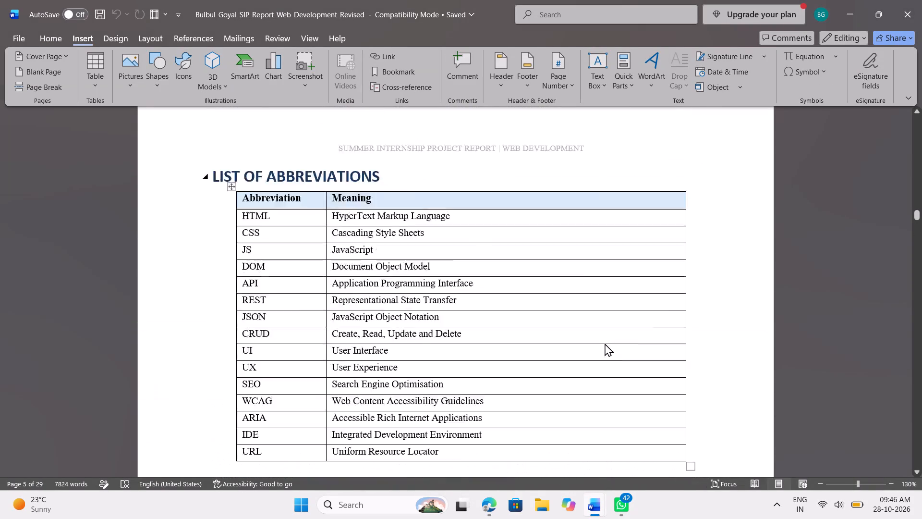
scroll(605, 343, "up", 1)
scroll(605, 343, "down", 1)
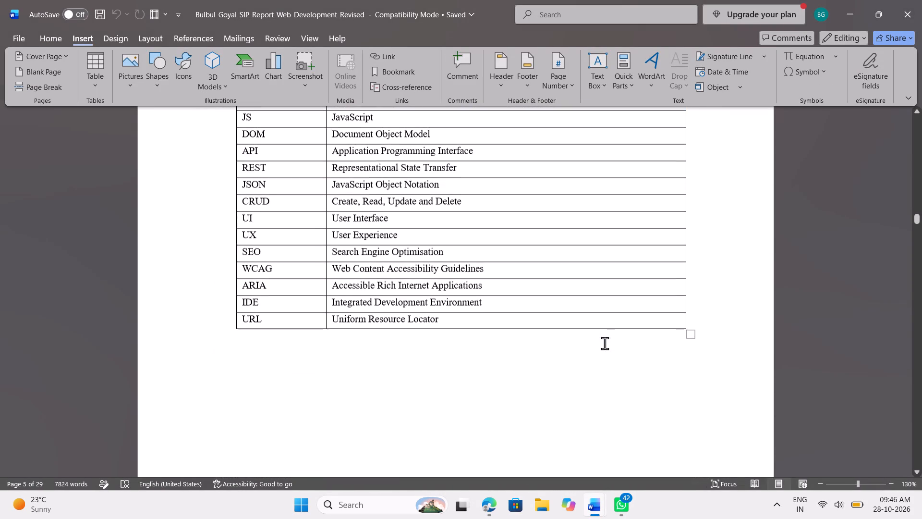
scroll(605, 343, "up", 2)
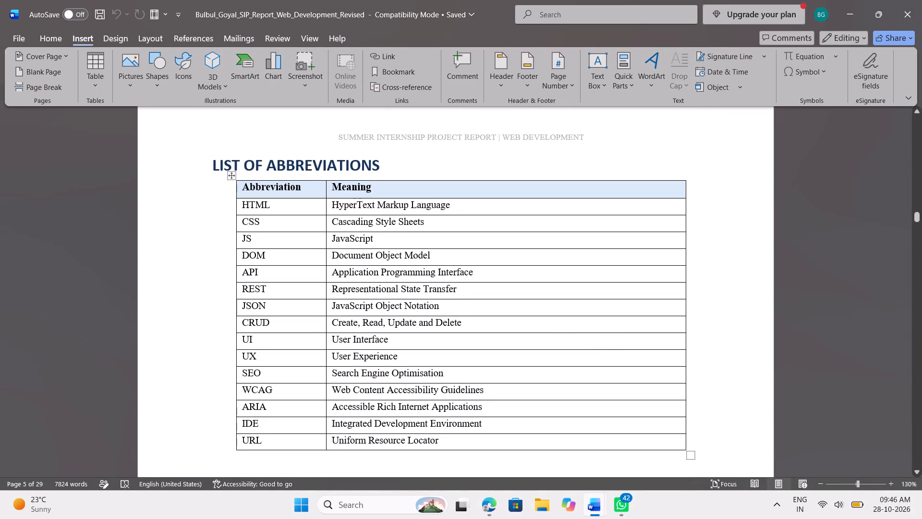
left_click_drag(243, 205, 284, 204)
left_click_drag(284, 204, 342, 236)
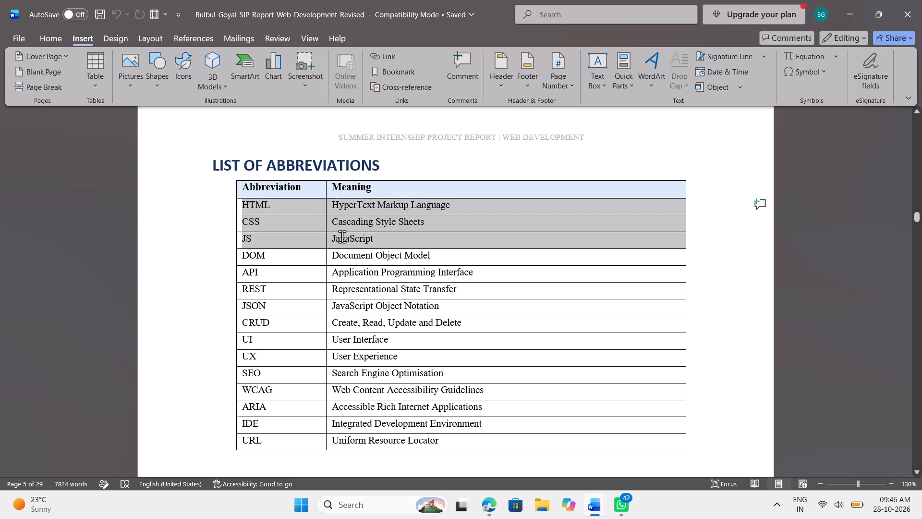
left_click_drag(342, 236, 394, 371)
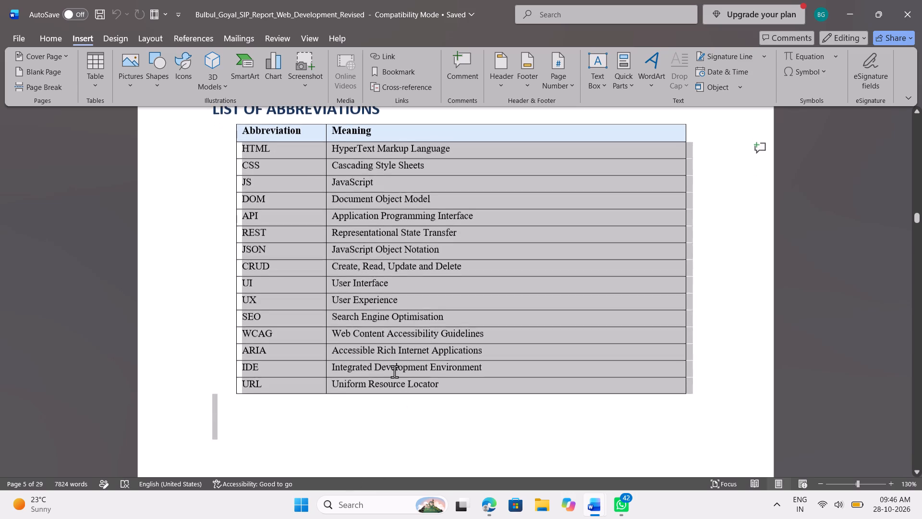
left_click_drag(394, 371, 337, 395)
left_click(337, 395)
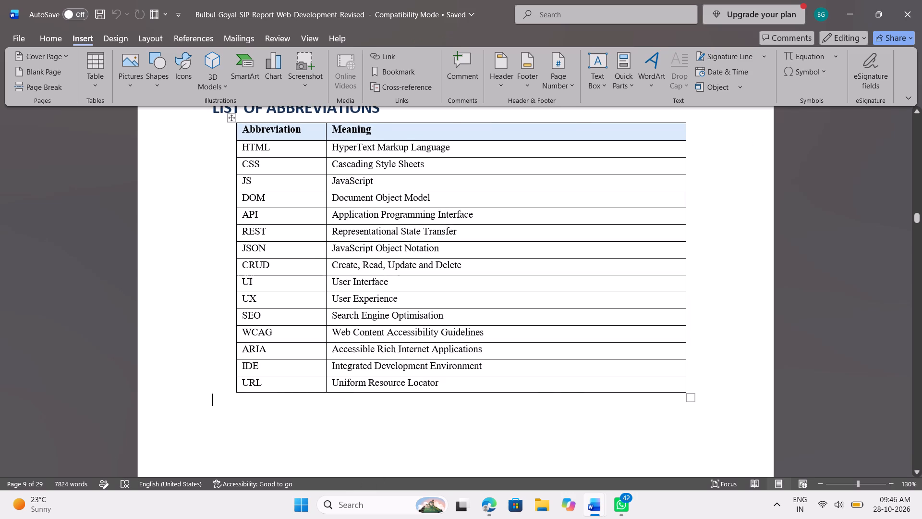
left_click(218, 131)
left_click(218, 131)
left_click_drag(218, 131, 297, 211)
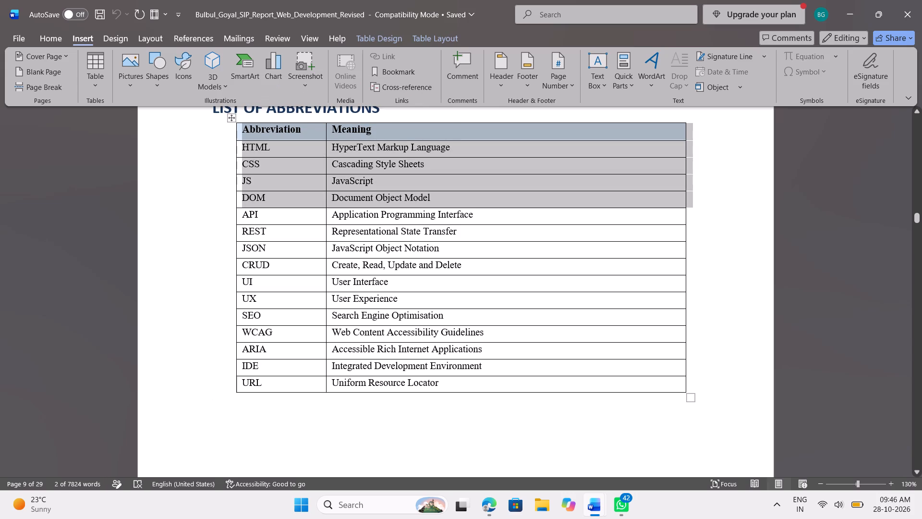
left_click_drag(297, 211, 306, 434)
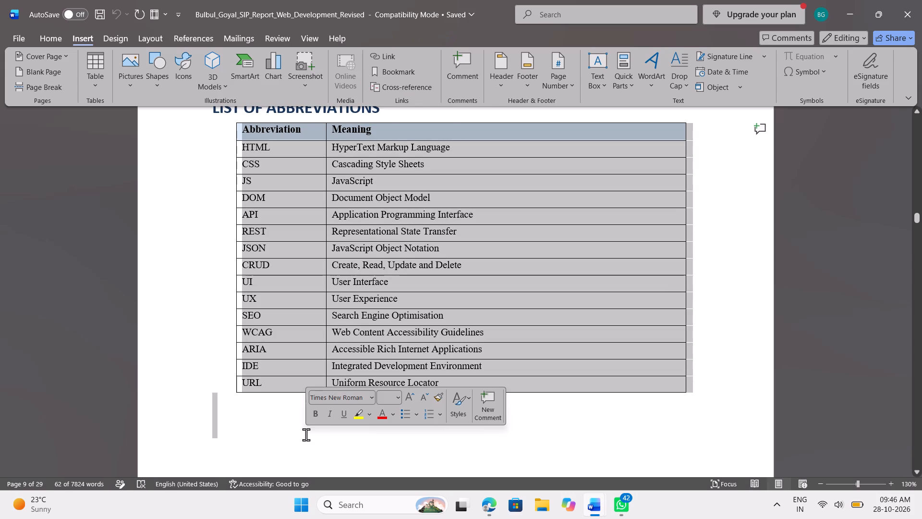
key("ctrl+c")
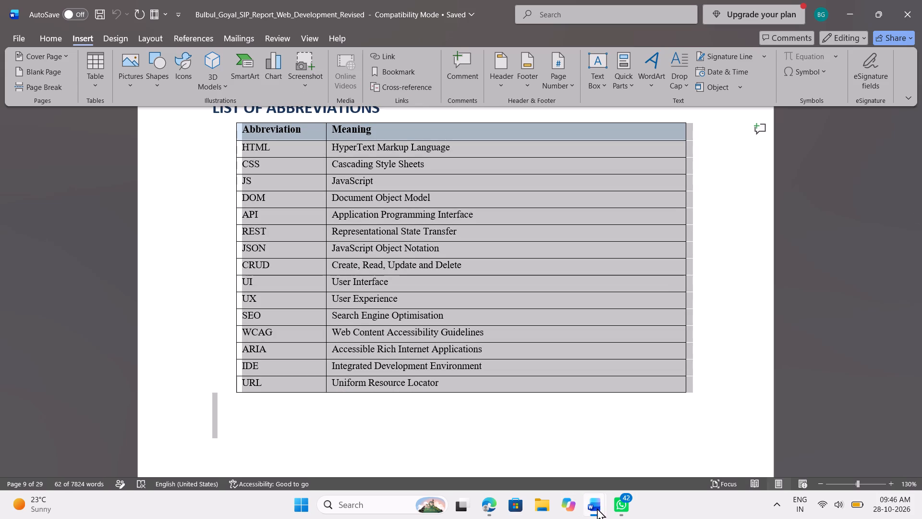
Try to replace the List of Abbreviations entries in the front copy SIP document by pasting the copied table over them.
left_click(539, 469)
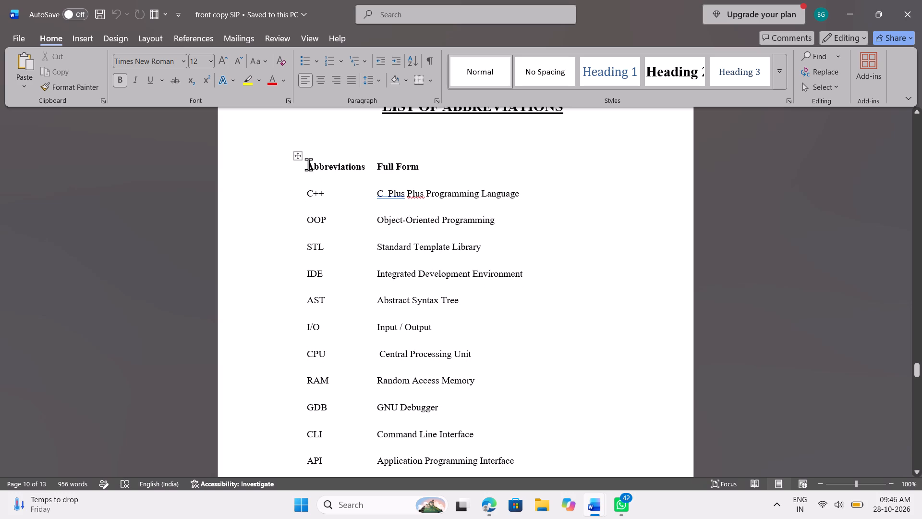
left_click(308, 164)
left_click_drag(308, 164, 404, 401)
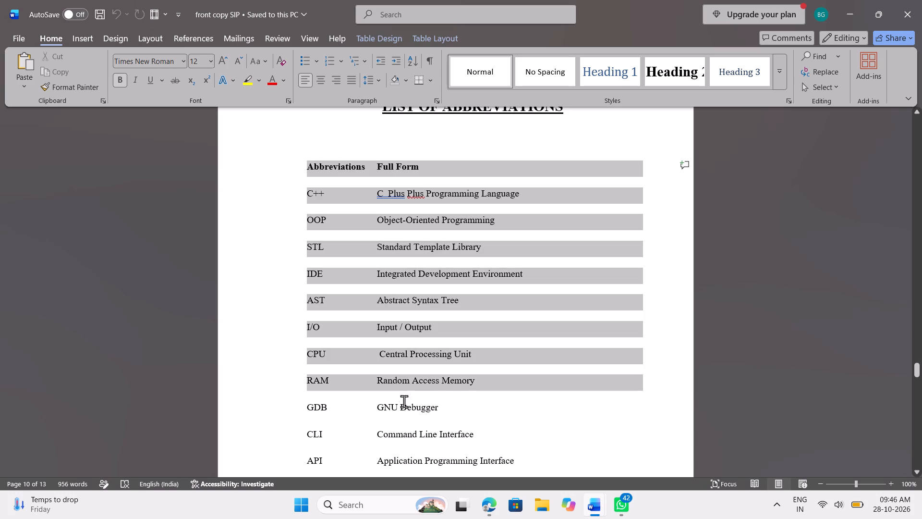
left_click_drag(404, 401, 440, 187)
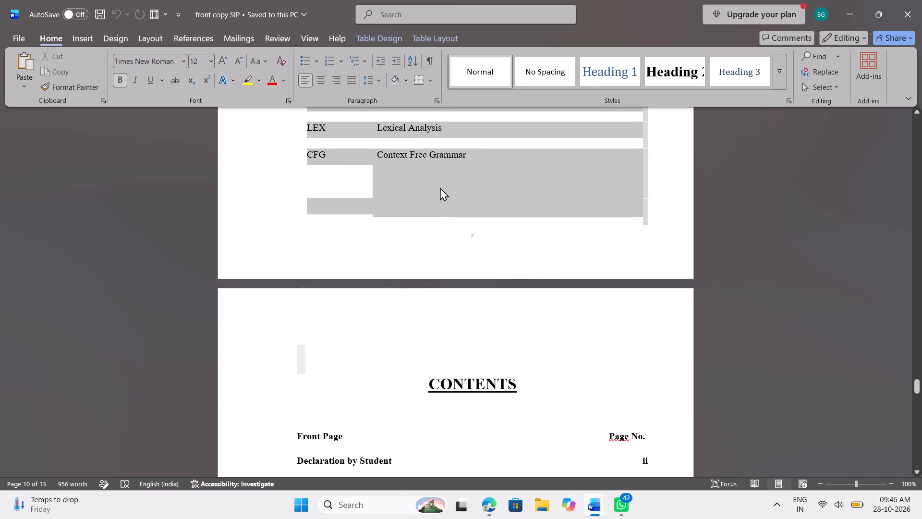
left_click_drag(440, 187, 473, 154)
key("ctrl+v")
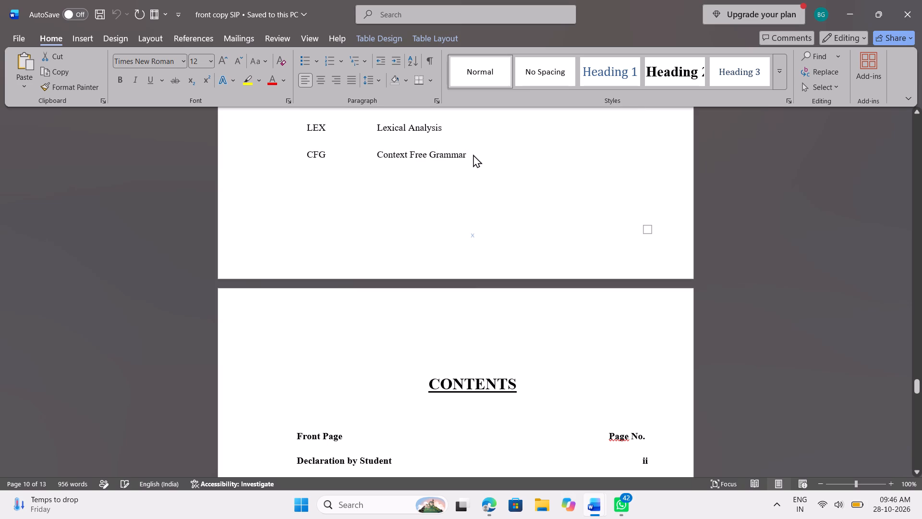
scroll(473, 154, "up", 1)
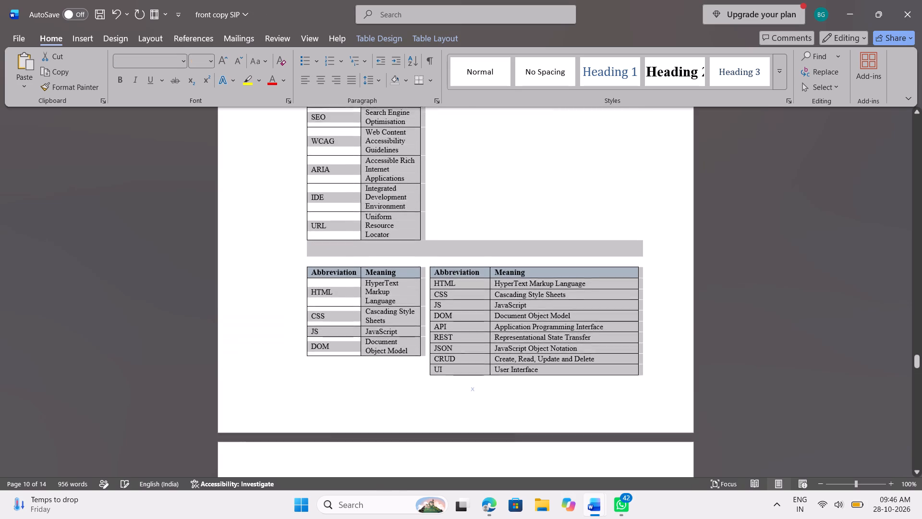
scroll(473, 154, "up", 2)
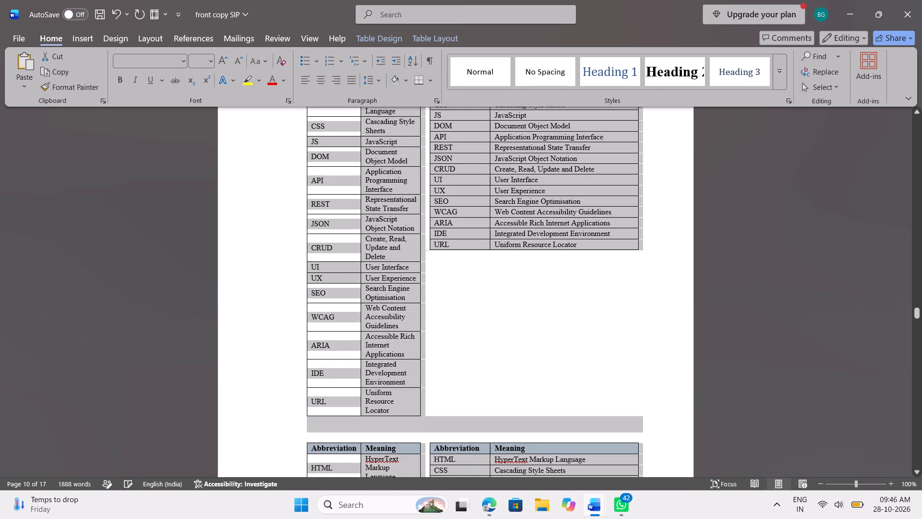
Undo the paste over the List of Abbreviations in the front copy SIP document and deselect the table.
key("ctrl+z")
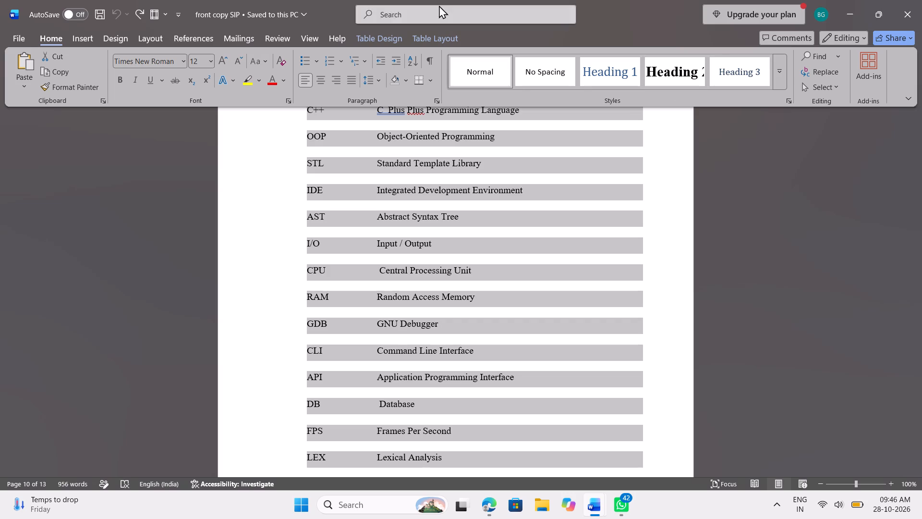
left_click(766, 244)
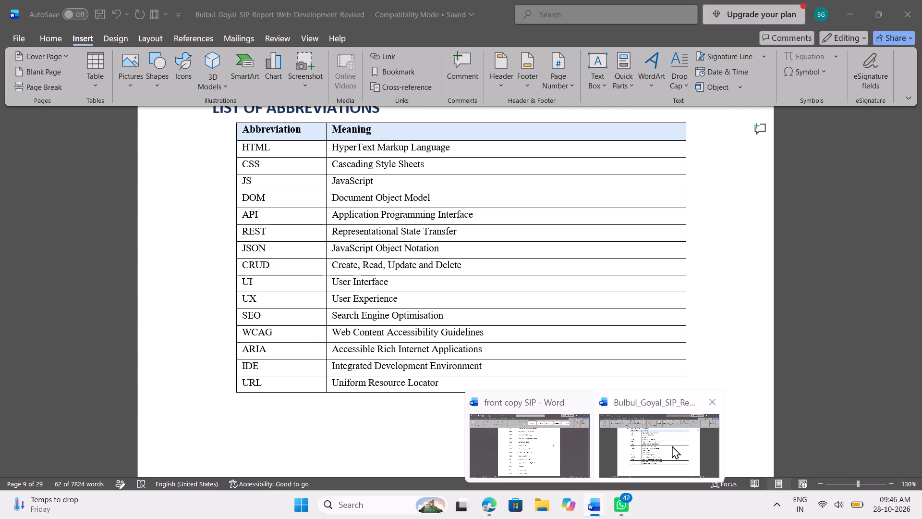
Return to the revised Web Development report and view its List of Abbreviations table.
left_click(672, 445)
left_click(557, 429)
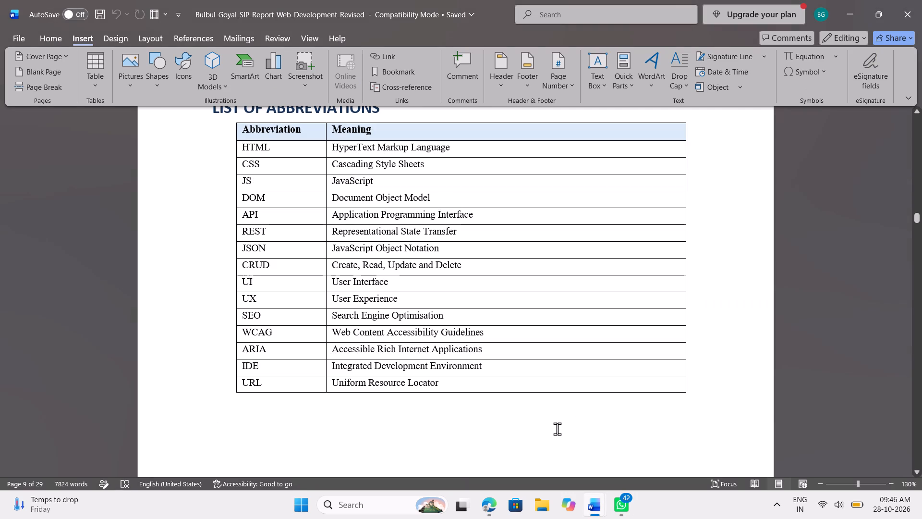
scroll(557, 429, "up", 1)
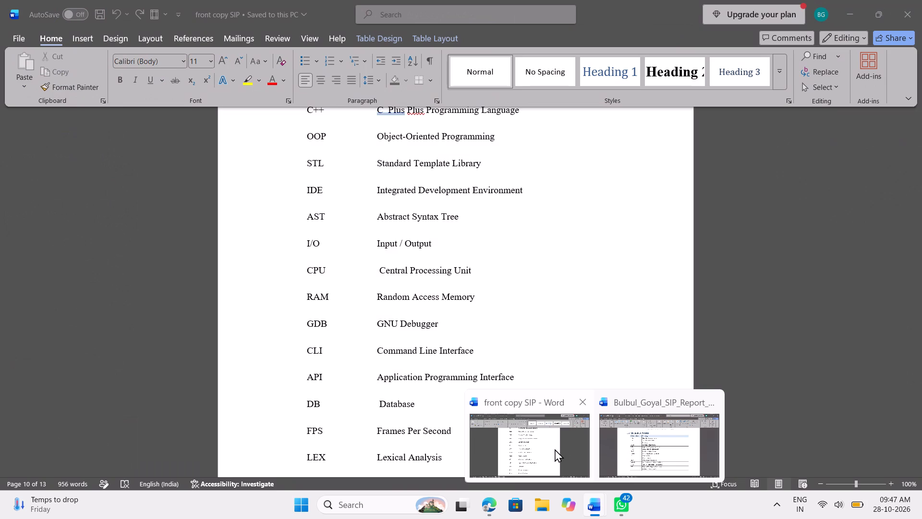
In the front copy SIP document, delete the LEX (Lexical Analysis) row from the List of Abbreviations table.
left_click(555, 449)
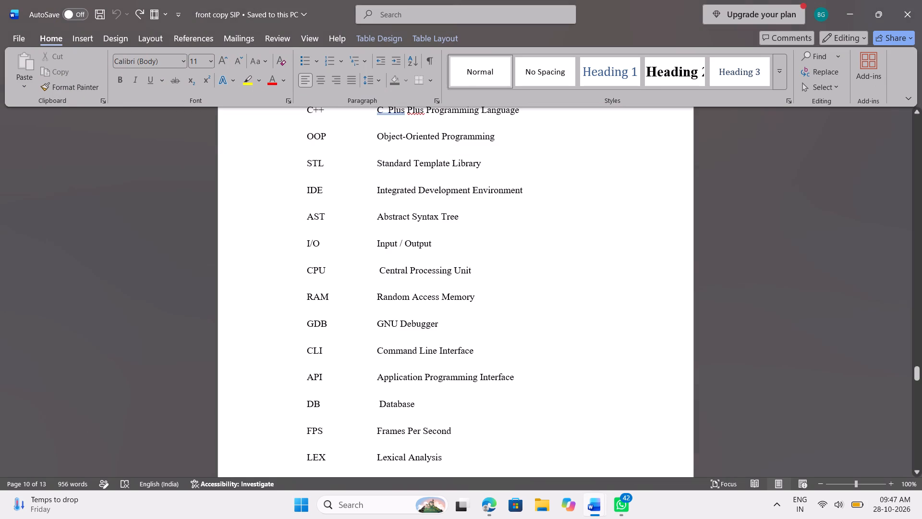
left_click(454, 457)
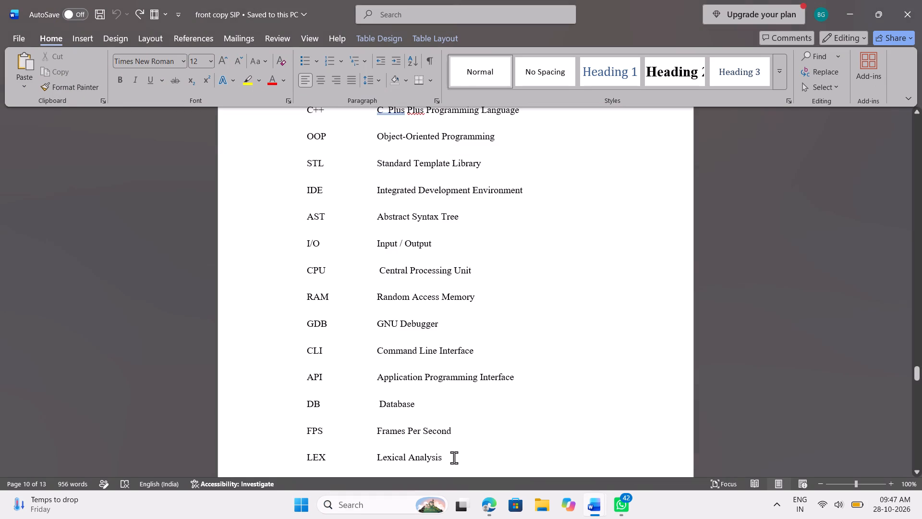
left_click(439, 34)
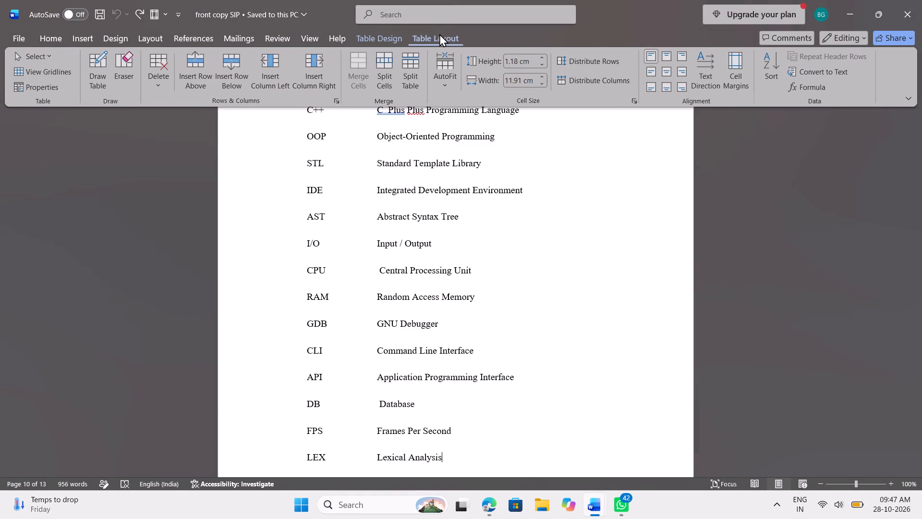
left_click(146, 79)
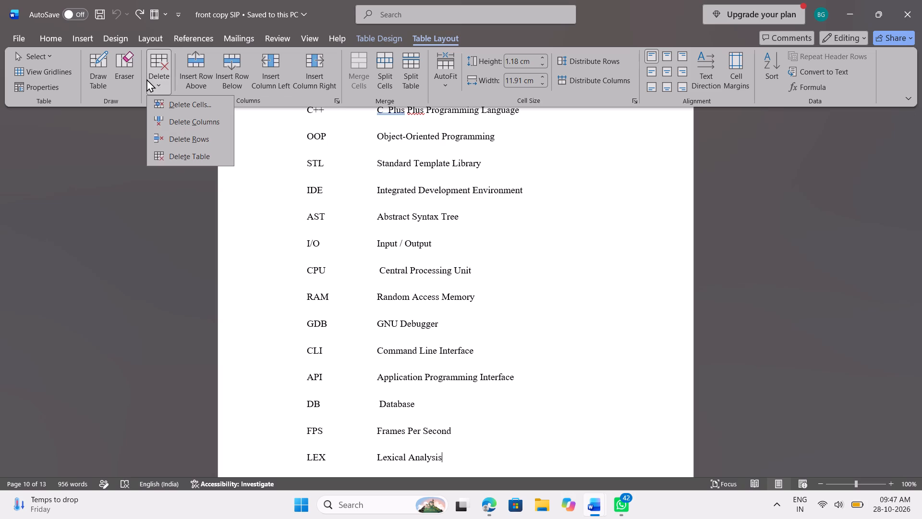
left_click(199, 142)
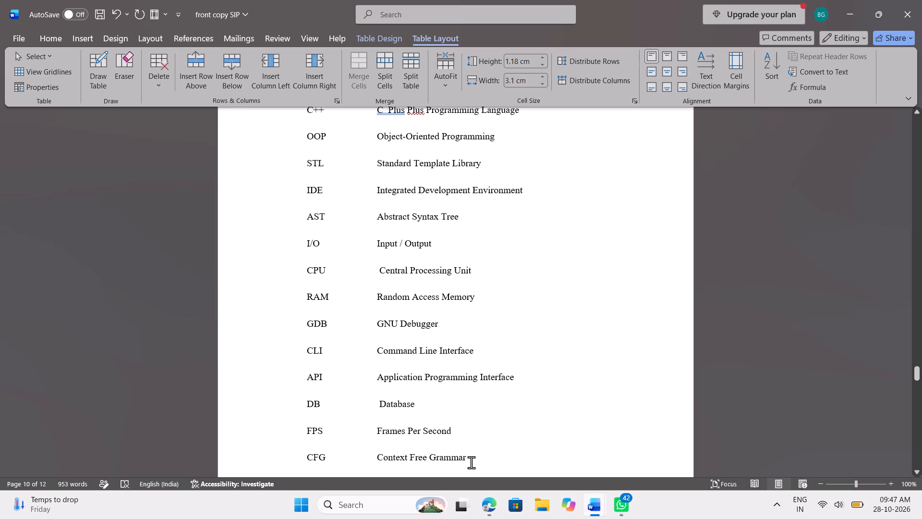
Delete the old abbreviation entries from the C++ row through the CFG row, including the Abbreviations and Full Form header.
left_click_drag(471, 462, 340, 76)
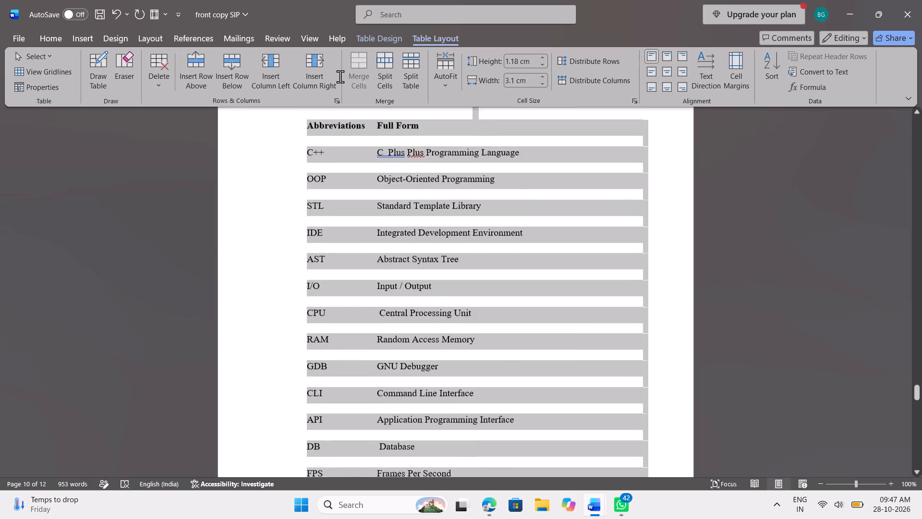
left_click_drag(340, 76, 352, 371)
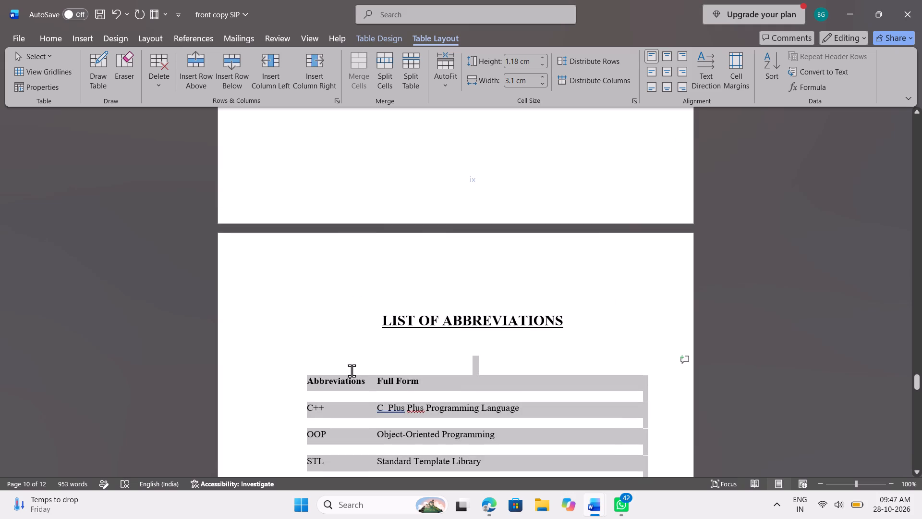
left_click_drag(352, 371, 320, 356)
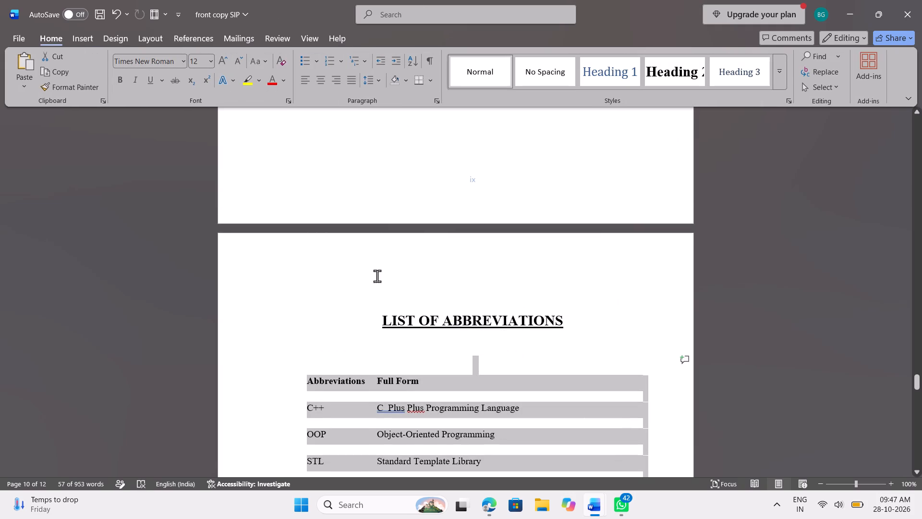
key("BackSpace")
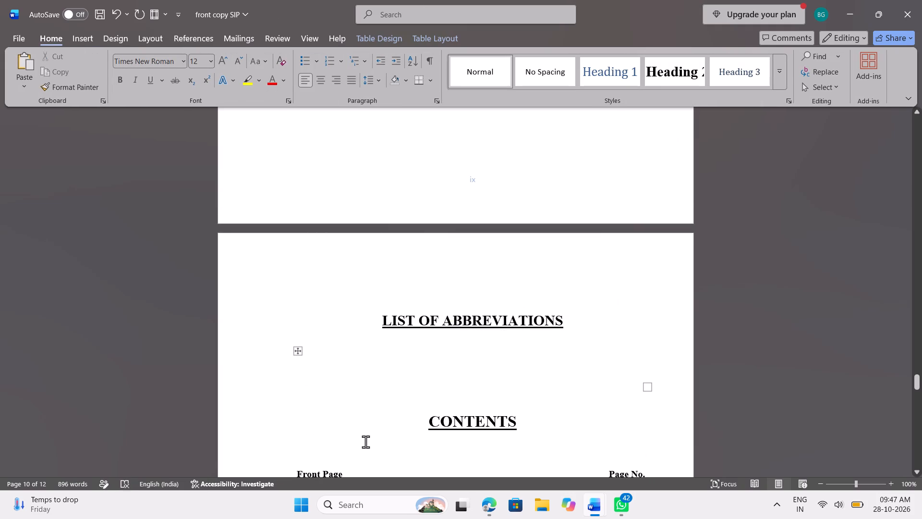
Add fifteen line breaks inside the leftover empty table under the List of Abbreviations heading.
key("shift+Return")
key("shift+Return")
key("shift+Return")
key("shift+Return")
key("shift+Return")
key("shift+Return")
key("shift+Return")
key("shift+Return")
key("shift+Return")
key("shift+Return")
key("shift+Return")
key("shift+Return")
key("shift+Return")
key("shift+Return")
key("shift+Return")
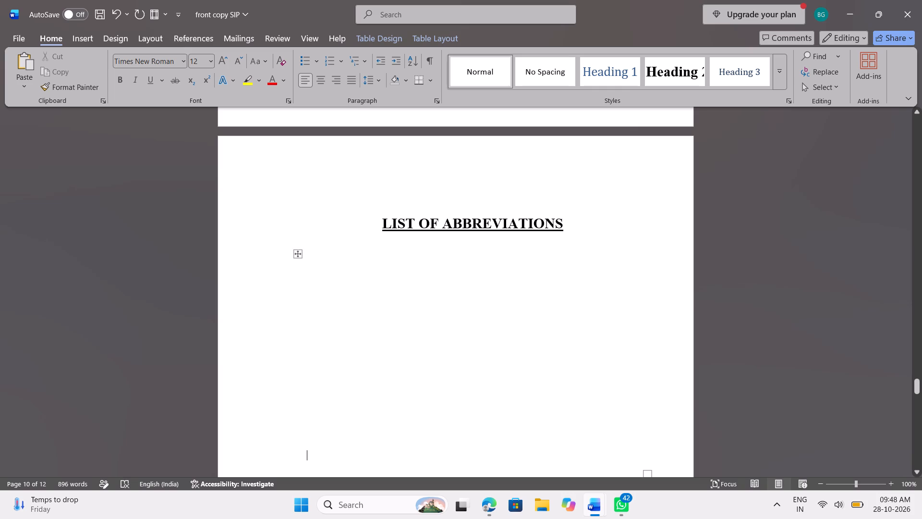
Delete the leftover empty table under the List of Abbreviations heading.
left_click(300, 254)
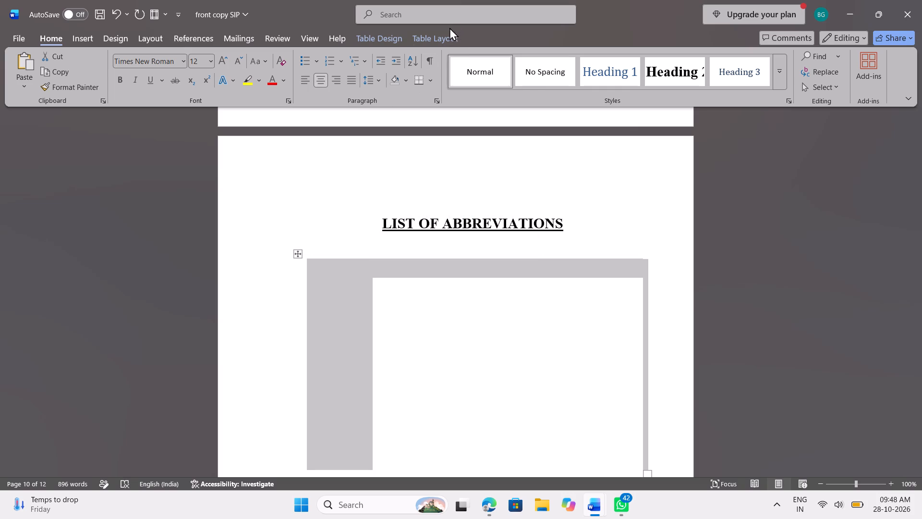
left_click(449, 38)
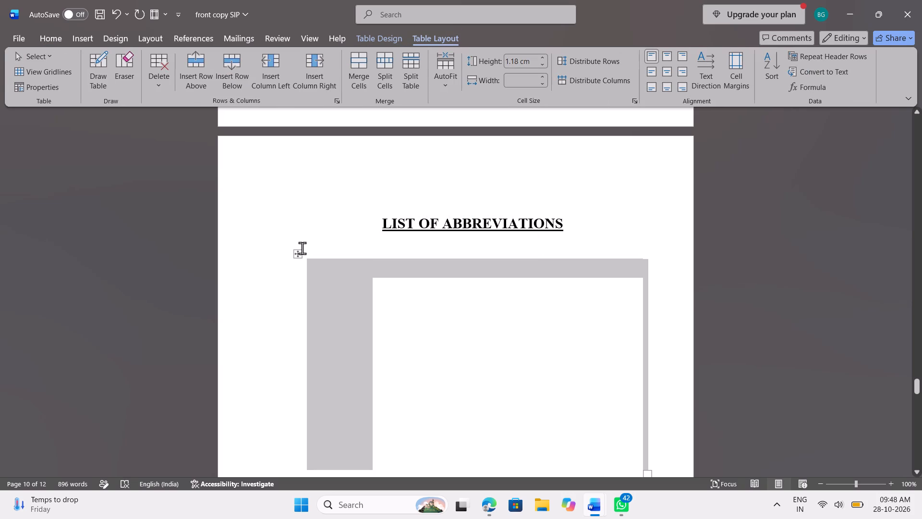
right_click(299, 252)
left_click(328, 247)
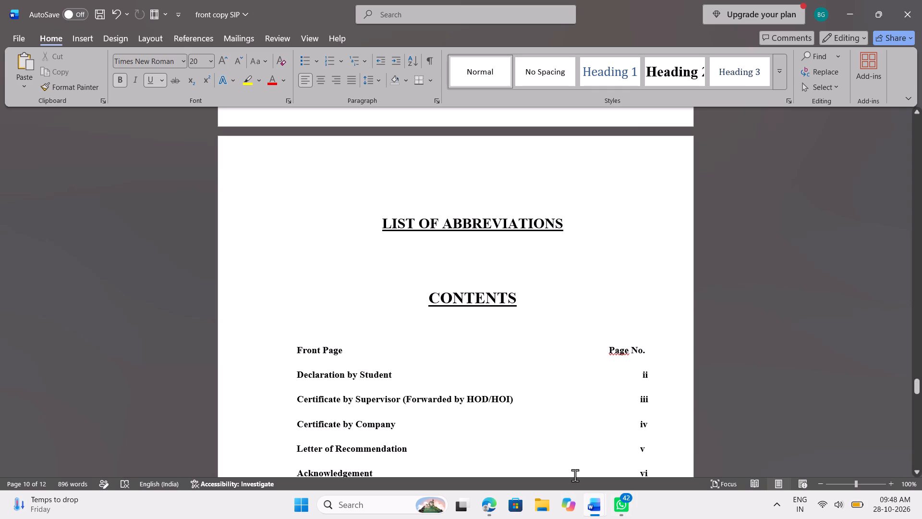
Switch to the revised Web Development report and copy its whole List of Abbreviations table, from the header row through URL.
left_click(731, 415)
left_click(643, 449)
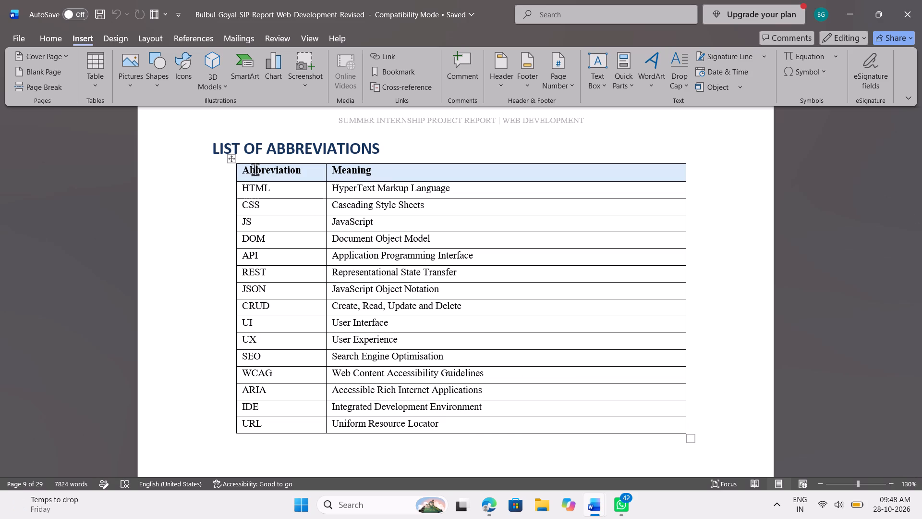
left_click_drag(243, 173, 338, 189)
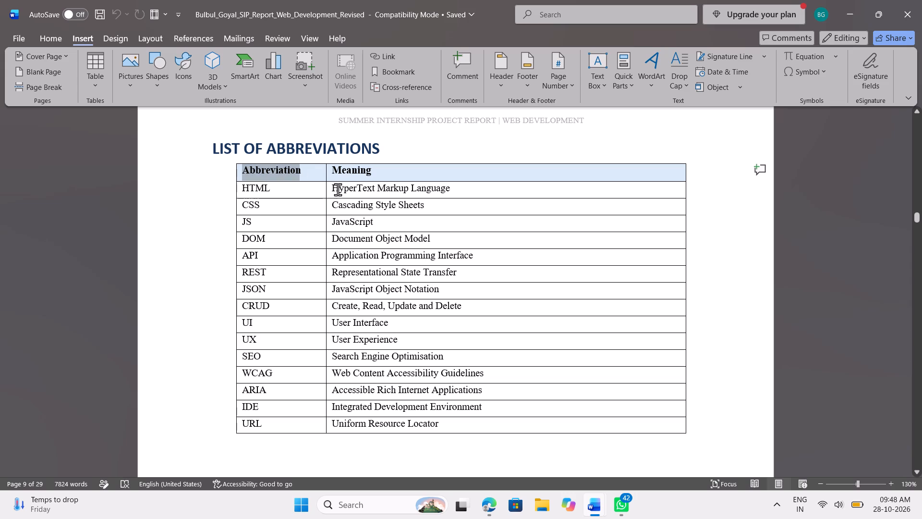
left_click_drag(338, 189, 467, 399)
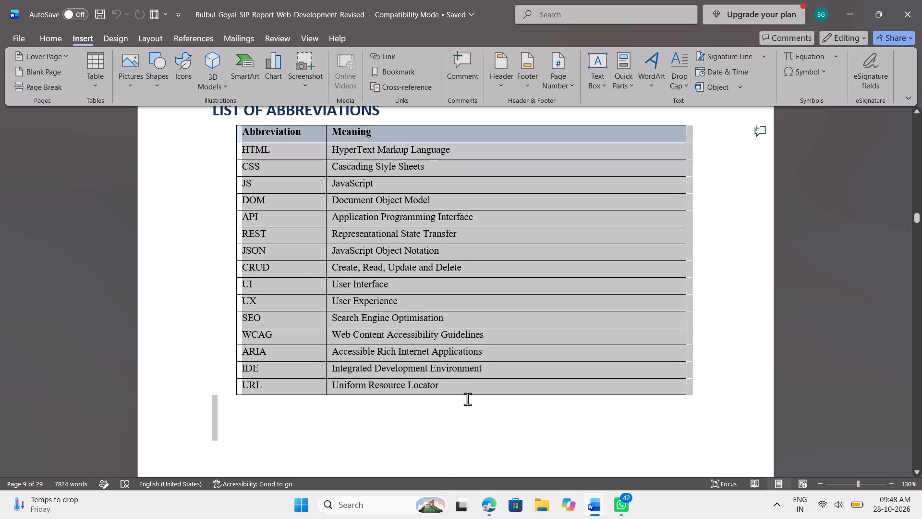
left_click_drag(467, 399, 472, 384)
key("ctrl+c")
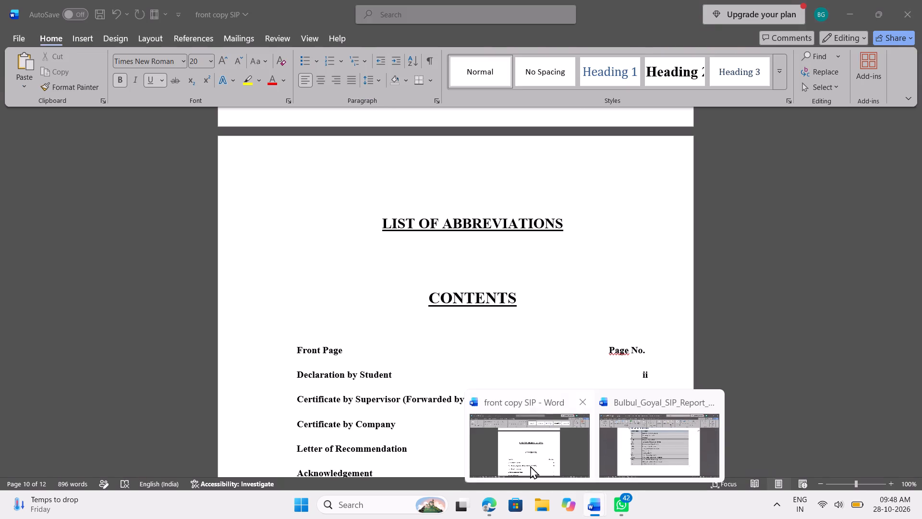
Paste the copied abbreviations table under the List of Abbreviations heading in the front copy SIP document.
left_click(530, 466)
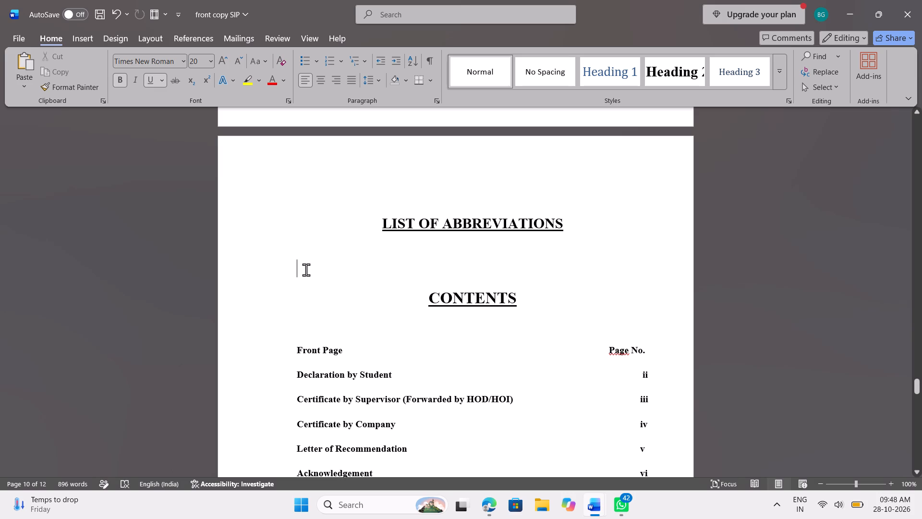
key("ctrl+v")
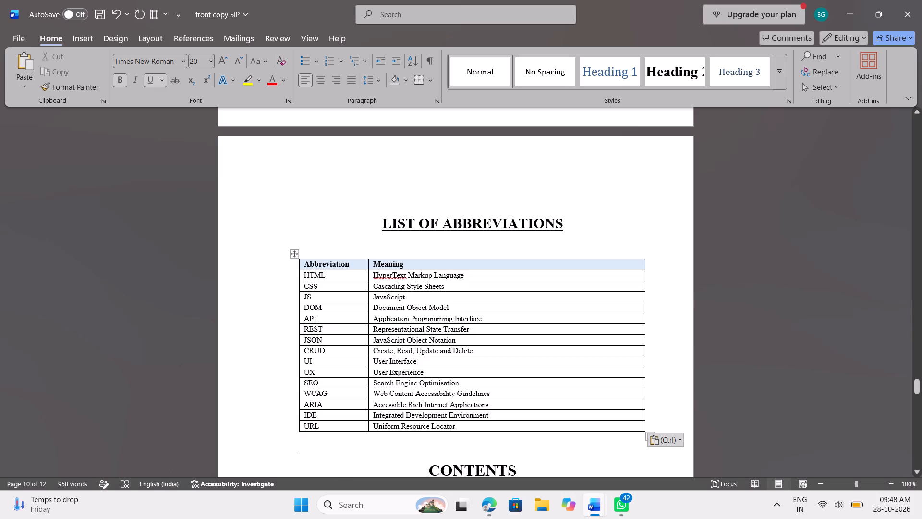
Remove the blank line above the List of Abbreviations heading.
left_click(428, 246)
left_click(461, 198)
key("BackSpace")
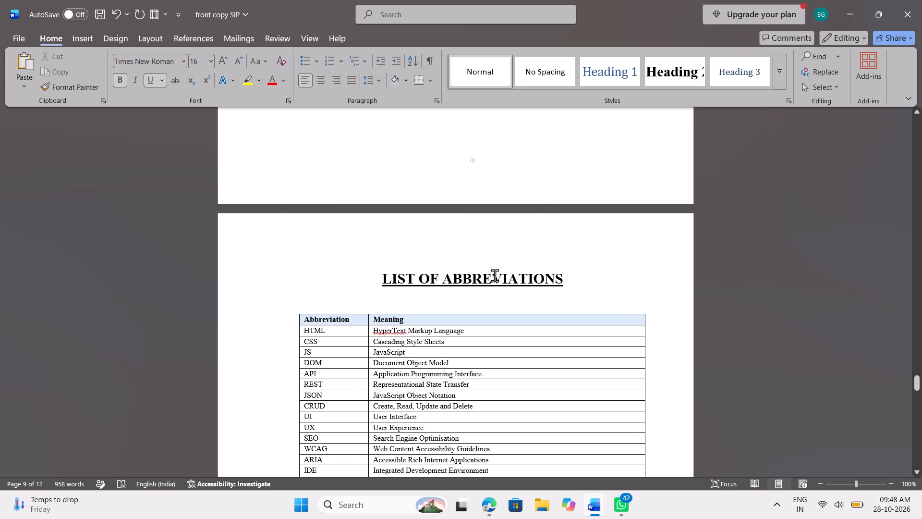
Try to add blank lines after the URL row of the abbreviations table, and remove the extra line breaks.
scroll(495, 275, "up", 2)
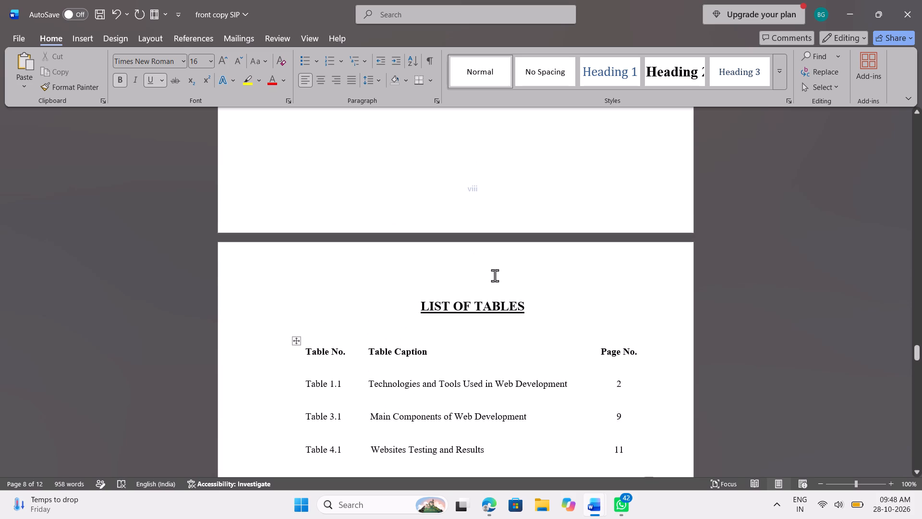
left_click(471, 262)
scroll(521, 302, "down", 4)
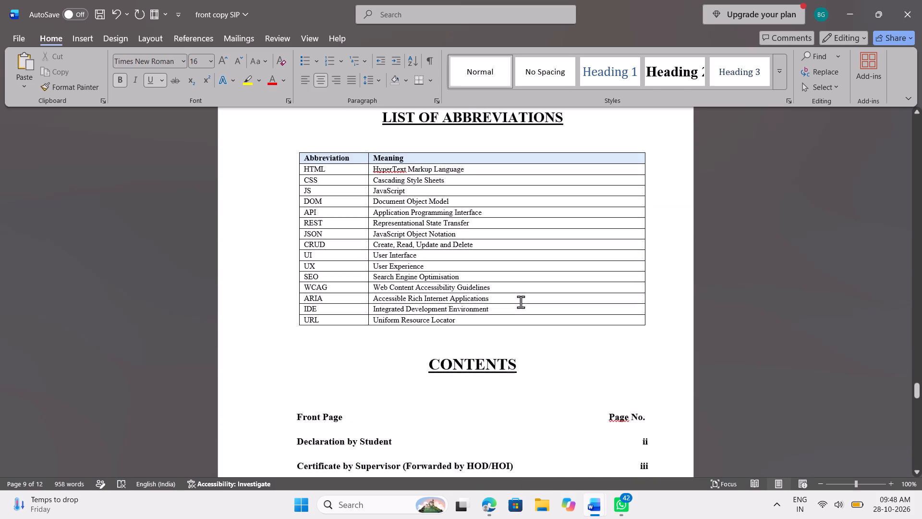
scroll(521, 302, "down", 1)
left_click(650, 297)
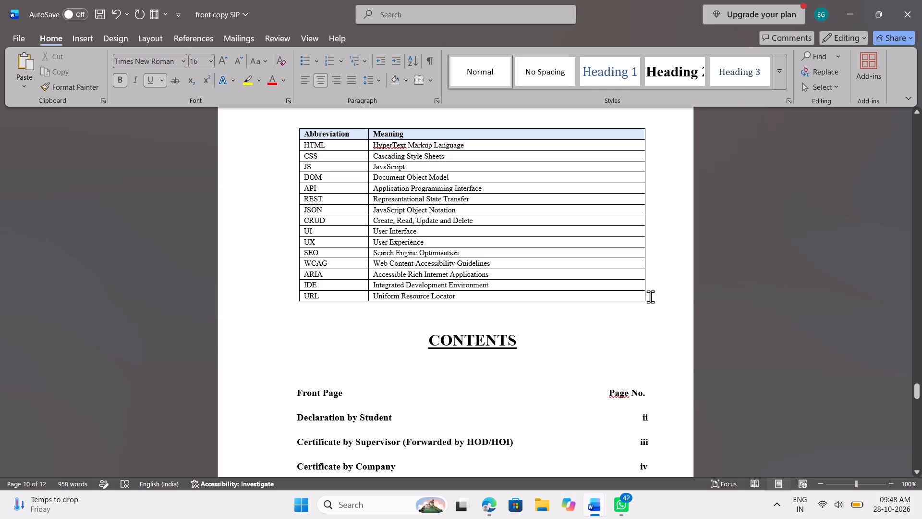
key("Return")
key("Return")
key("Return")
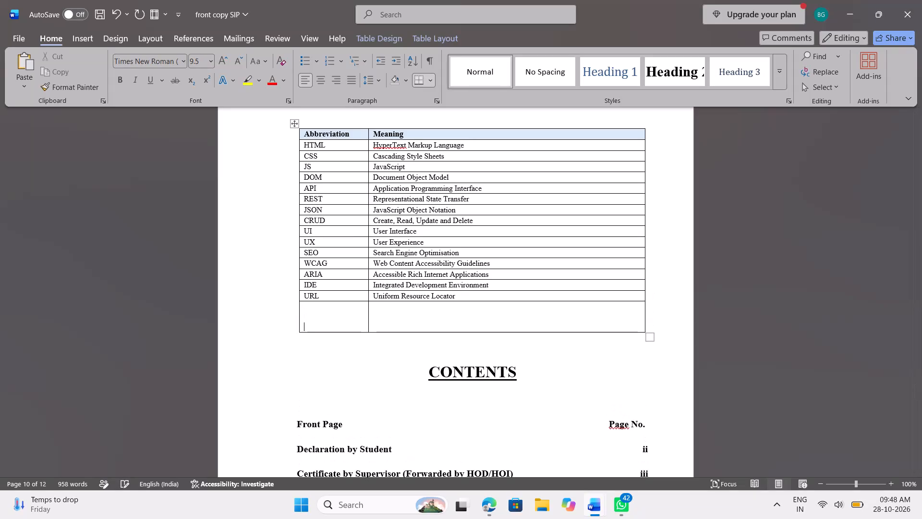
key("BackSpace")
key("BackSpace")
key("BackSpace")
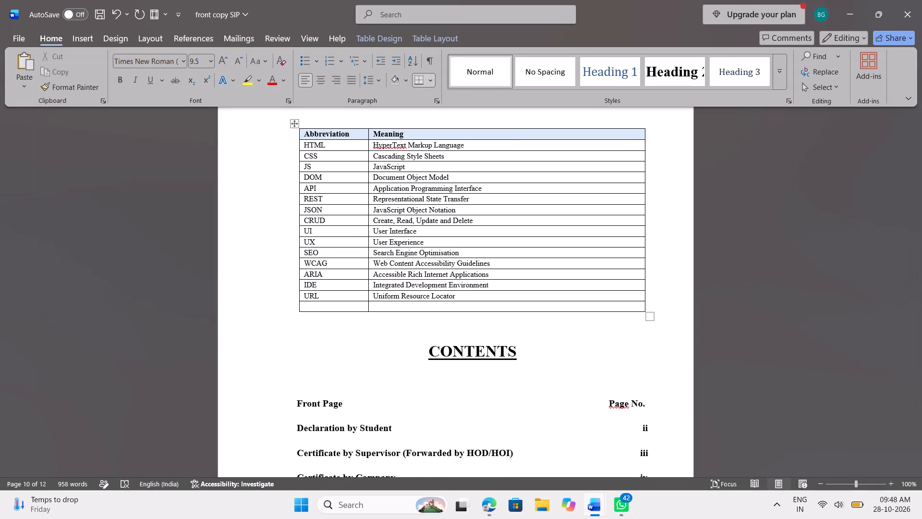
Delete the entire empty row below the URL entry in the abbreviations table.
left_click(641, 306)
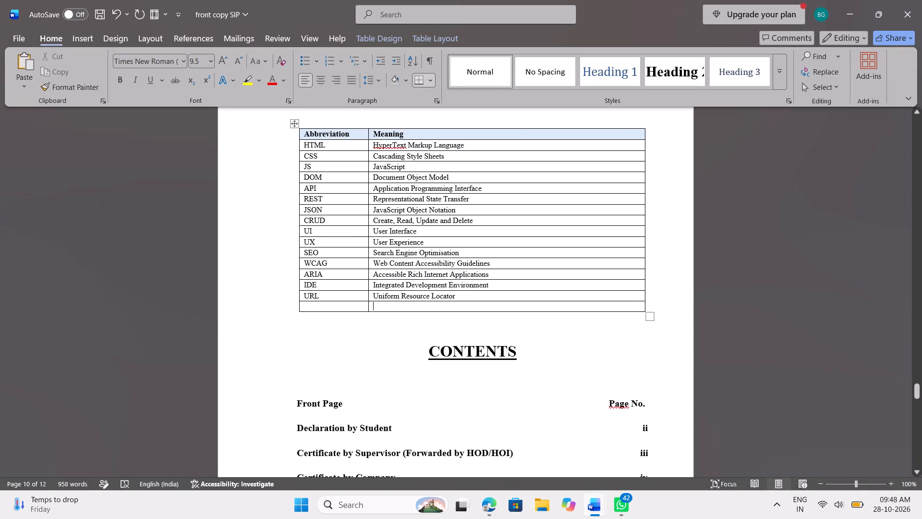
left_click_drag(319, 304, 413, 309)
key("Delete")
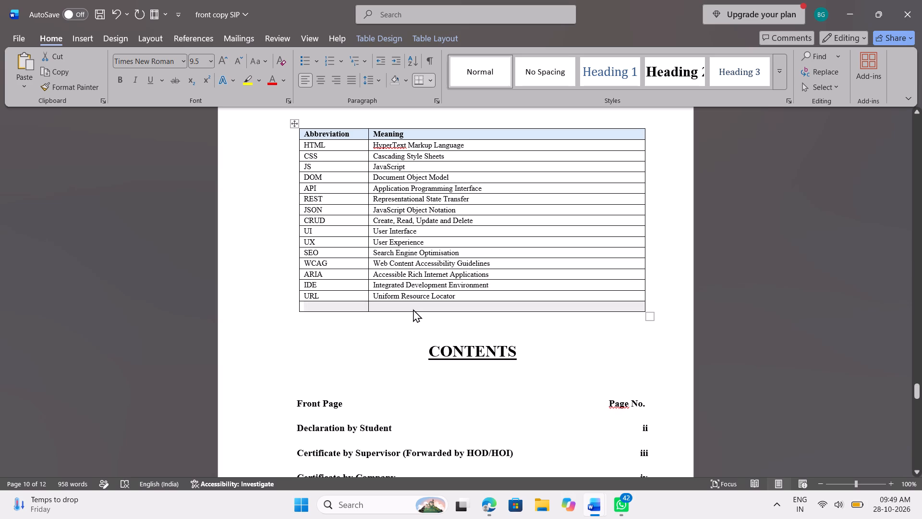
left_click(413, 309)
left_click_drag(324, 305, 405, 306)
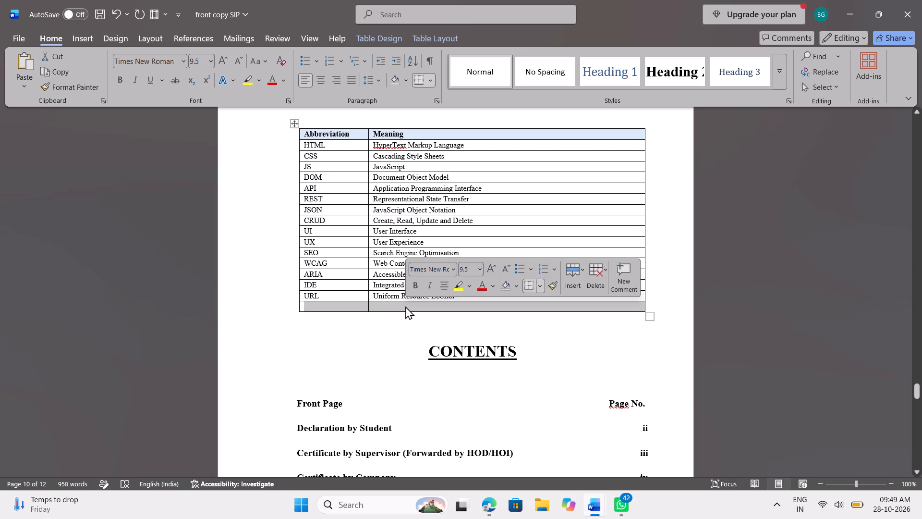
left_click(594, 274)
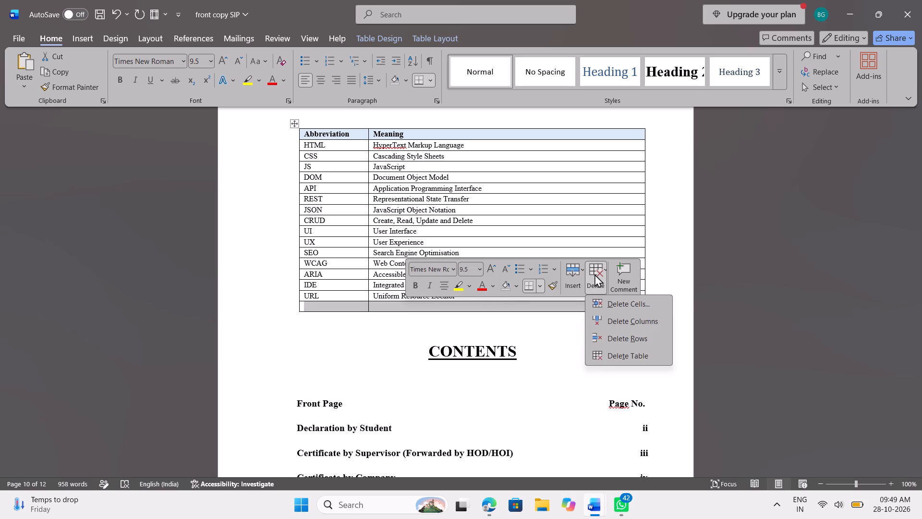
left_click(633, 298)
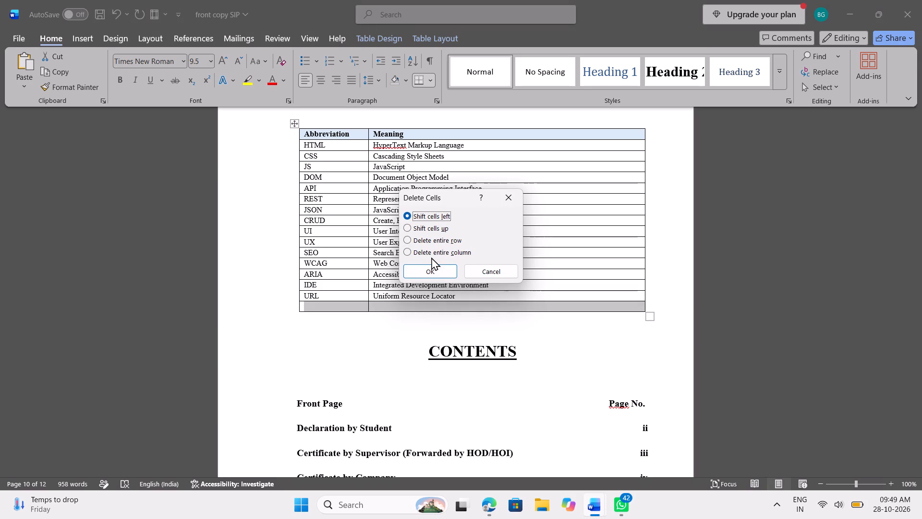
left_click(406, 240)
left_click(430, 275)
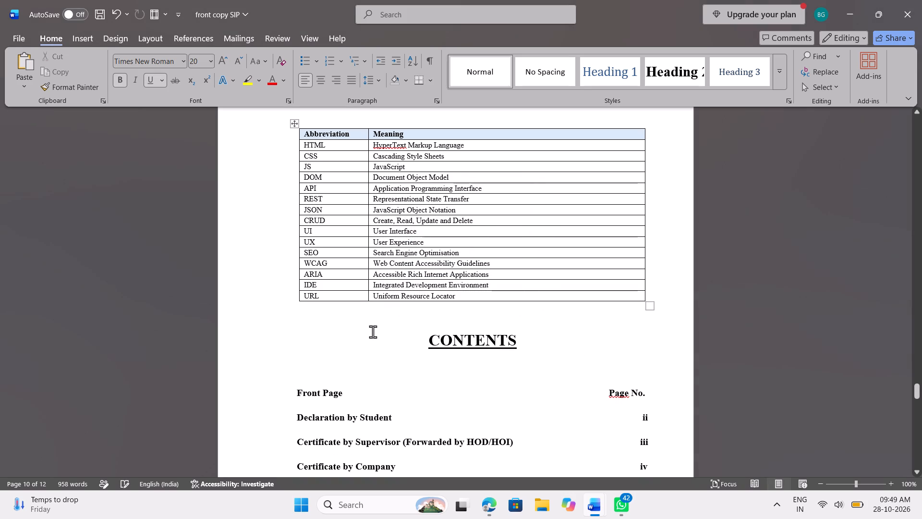
Insert blank lines below the abbreviations table until the CONTENTS heading moves to the top of a new page.
key("Return")
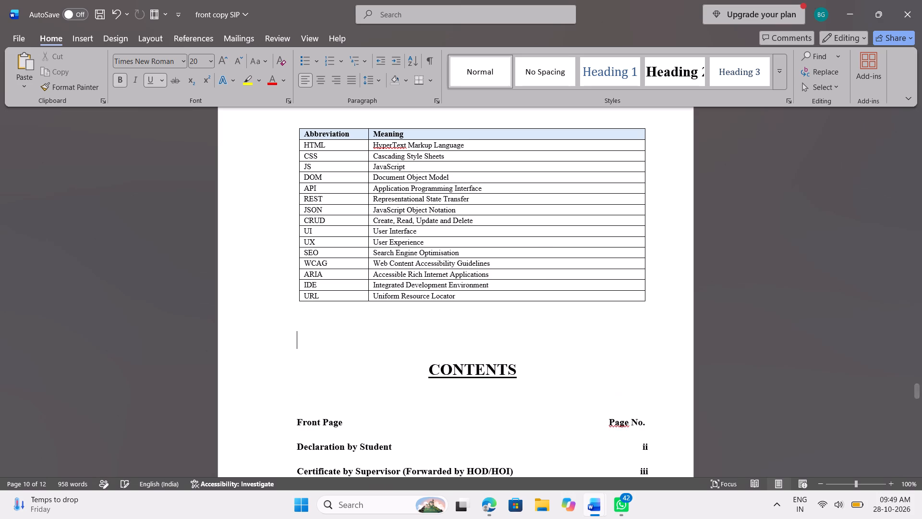
key("Return")
key("Return")
key("Return")
scroll(378, 329, "down", 1)
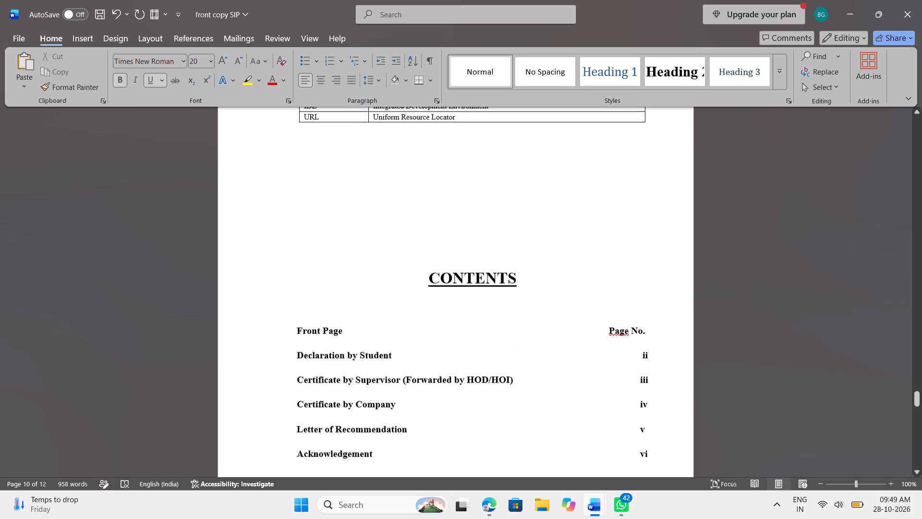
key("Return")
key("Return")
key("Return")
key("Return")
key("Return")
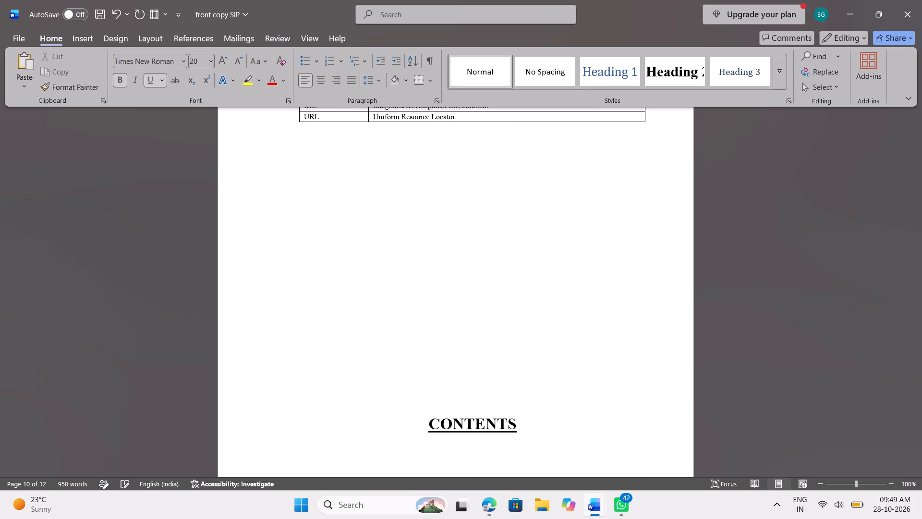
scroll(378, 329, "down", 1)
key("Return")
key("Return")
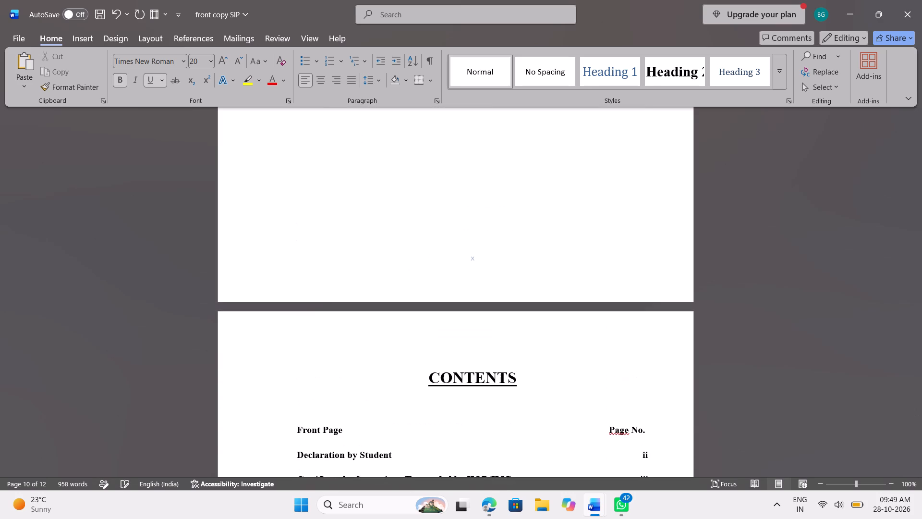
Resize the abbreviations table downward so its rows become taller and fill most of the page.
scroll(378, 329, "up", 2)
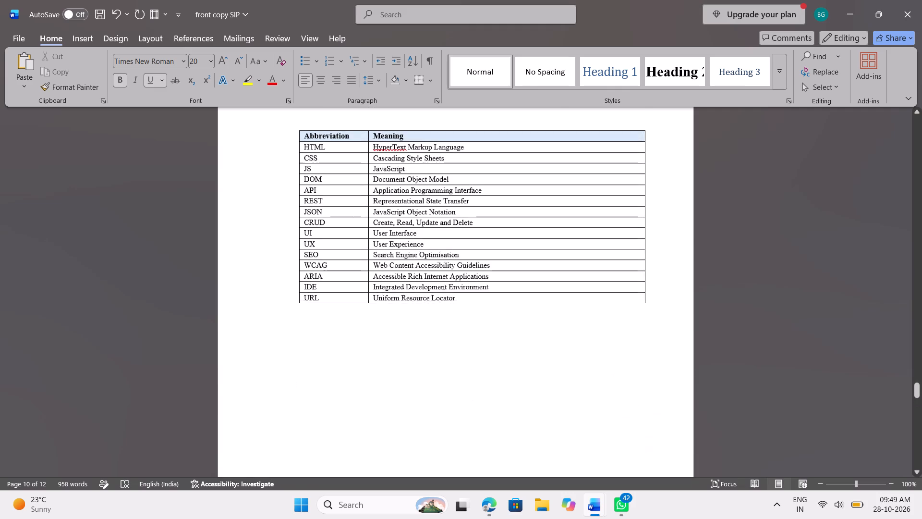
left_click_drag(651, 321, 647, 471)
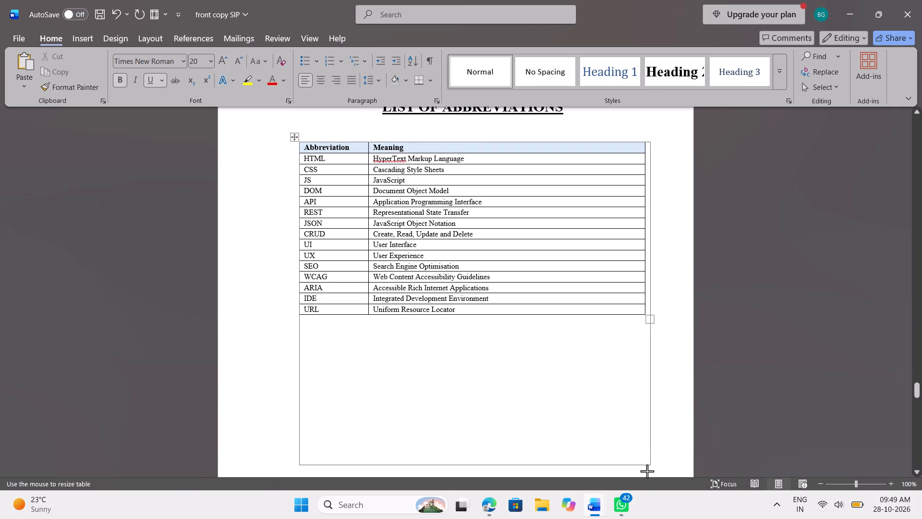
left_click_drag(647, 471, 640, 430)
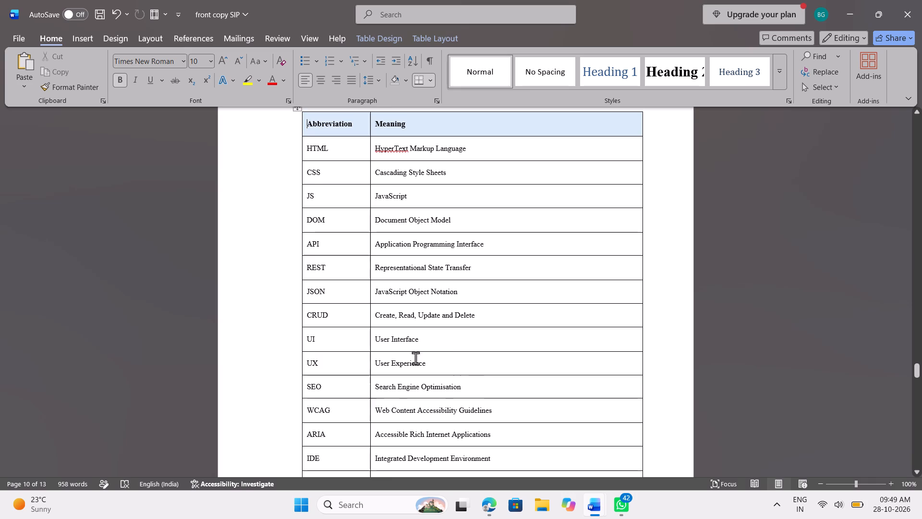
left_click(432, 247)
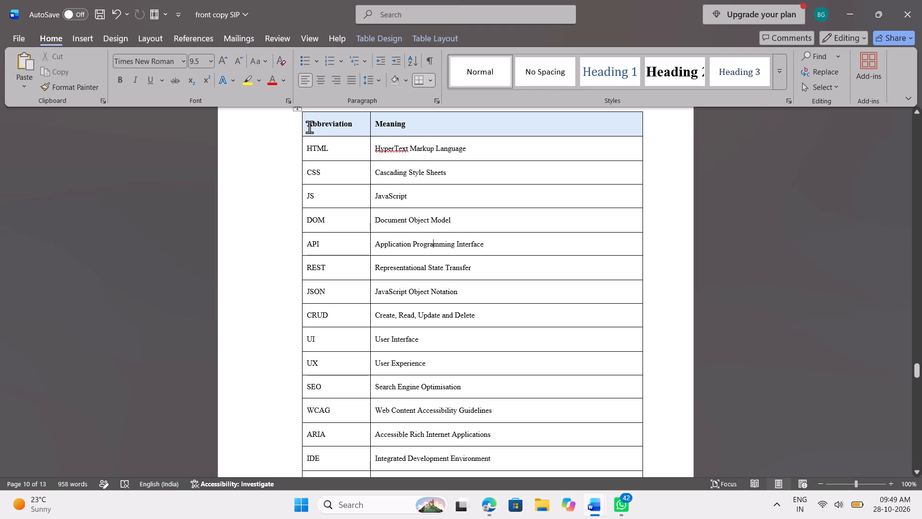
Increase the font size of all text in the abbreviations table to 12.
left_click_drag(308, 127, 491, 454)
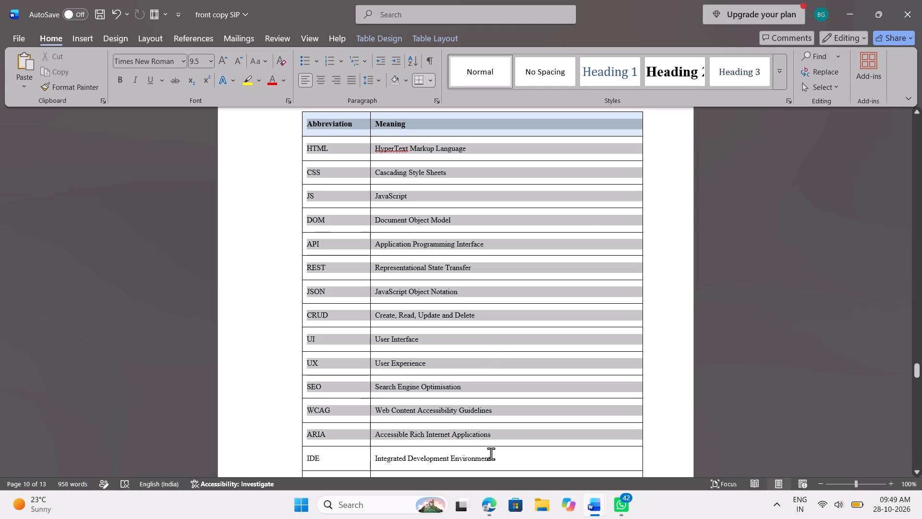
left_click_drag(491, 454, 467, 210)
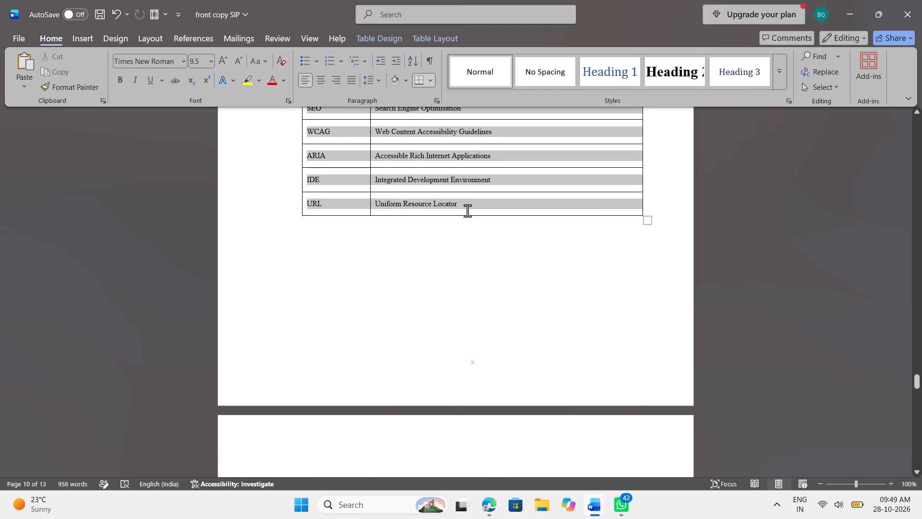
double_click(226, 59)
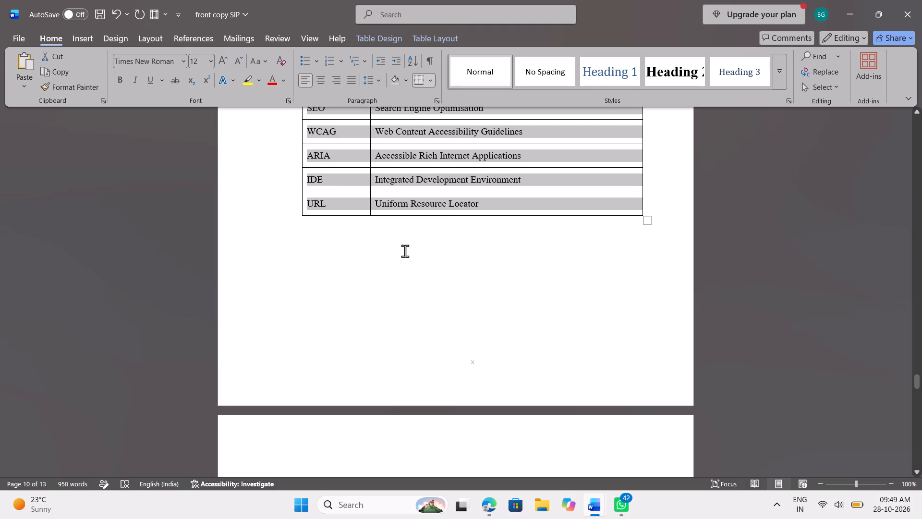
left_click(424, 268)
Apply the Table Grid Light style to the abbreviations table.
scroll(424, 268, "up", 1)
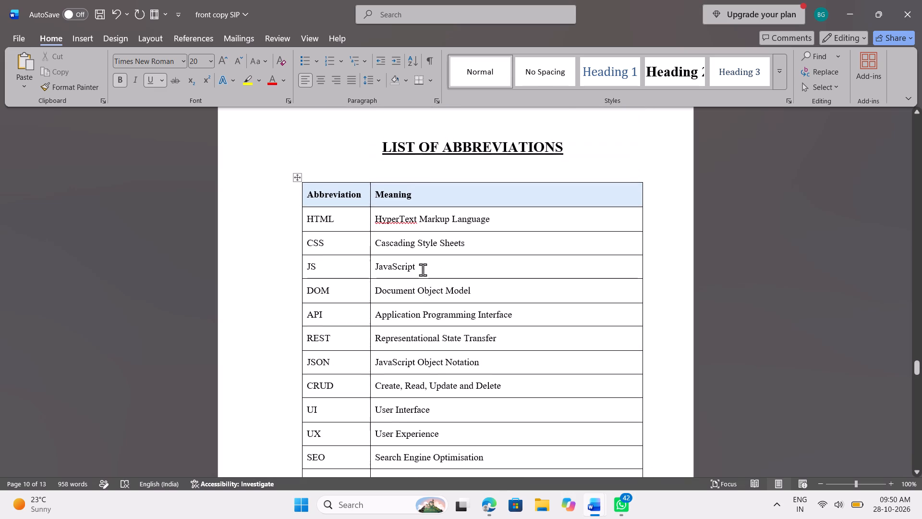
left_click_drag(313, 192, 388, 188)
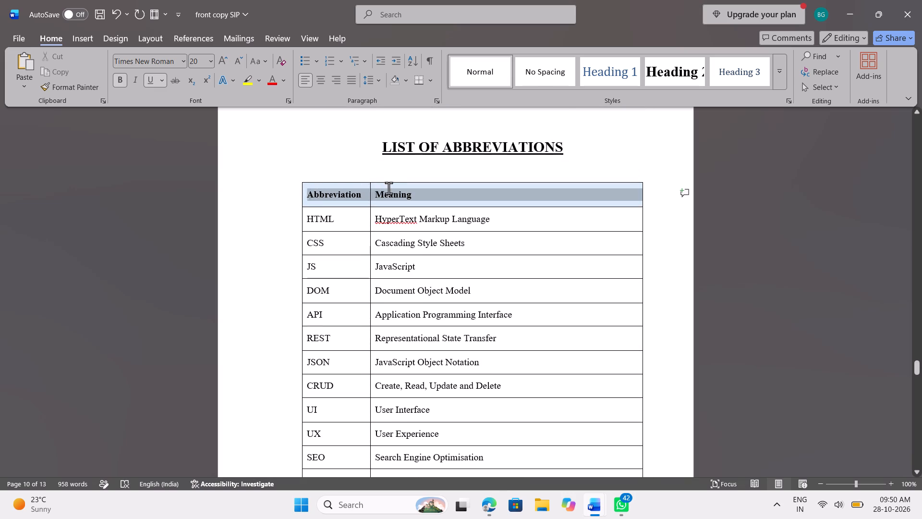
left_click_drag(388, 188, 391, 188)
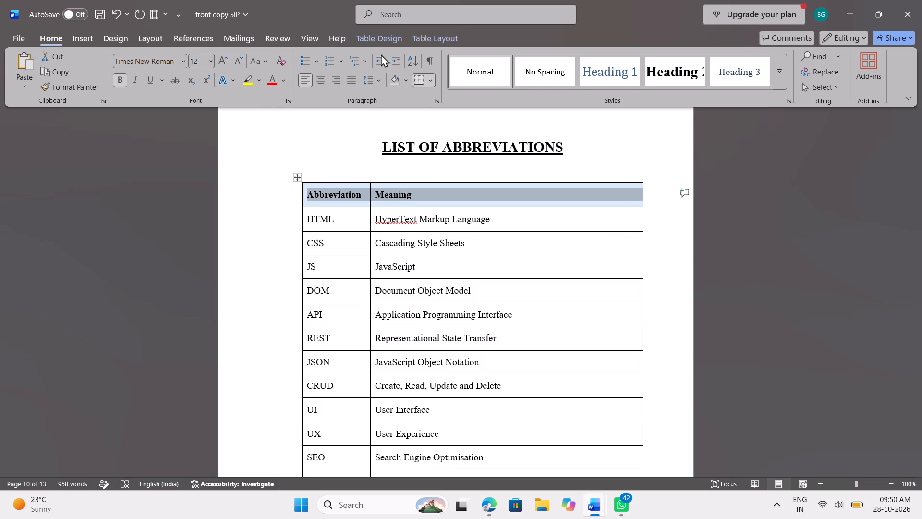
left_click(377, 34)
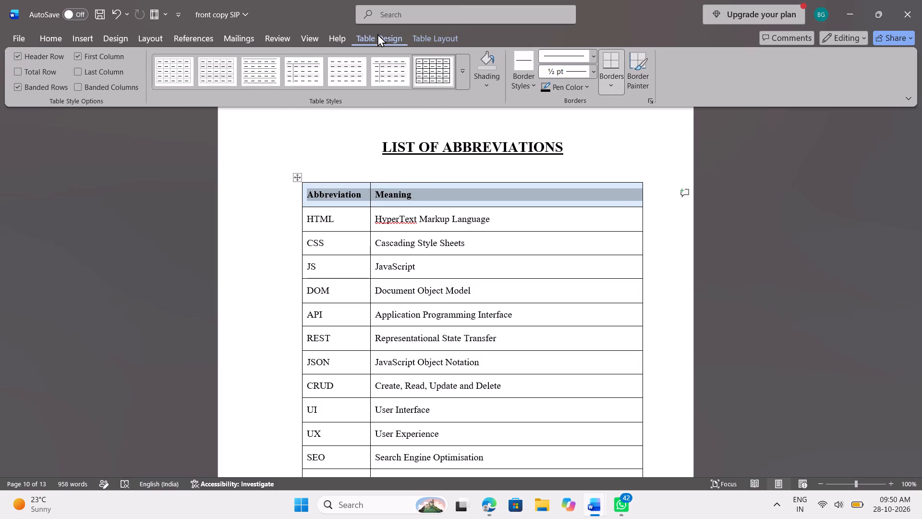
left_click(173, 63)
left_click(263, 180)
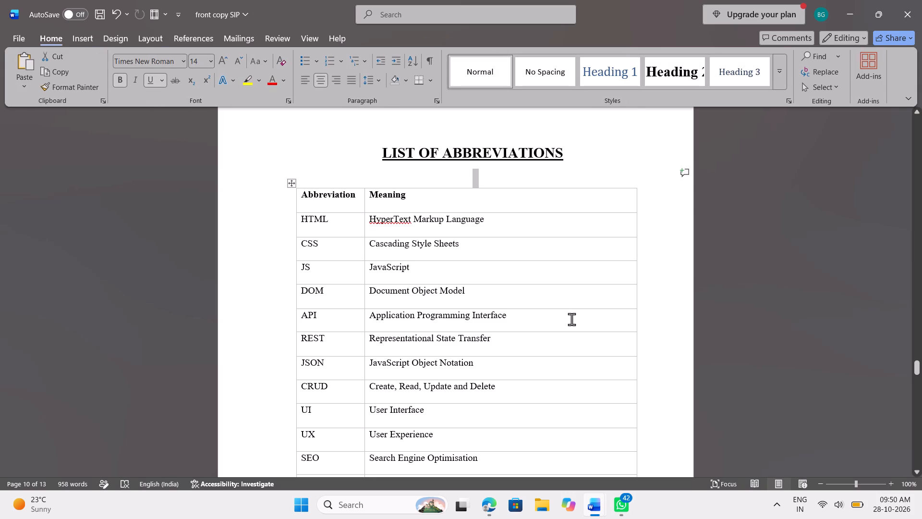
Review the abstract, List of Figures, List of Tables and List of Abbreviations pages to compare their layout and formatting.
scroll(571, 319, "down", 2)
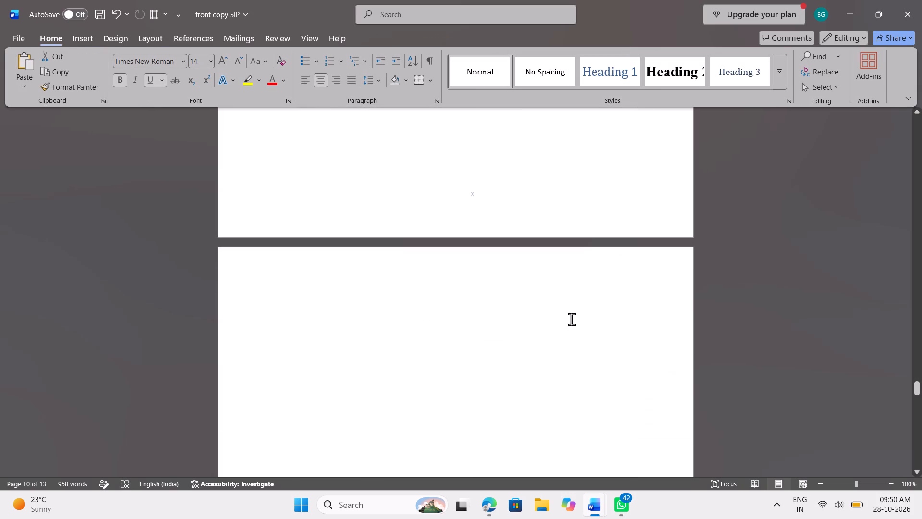
scroll(571, 319, "up", 3)
scroll(571, 319, "down", 2)
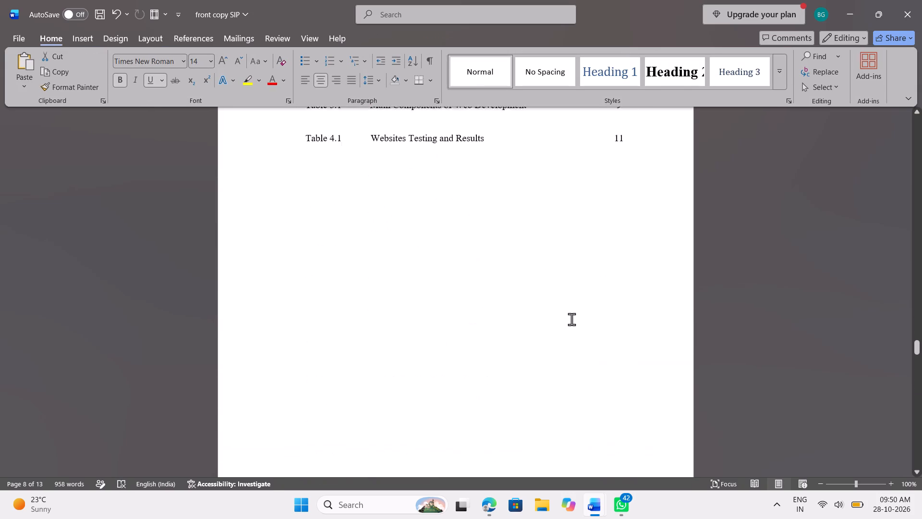
scroll(571, 319, "up", 4)
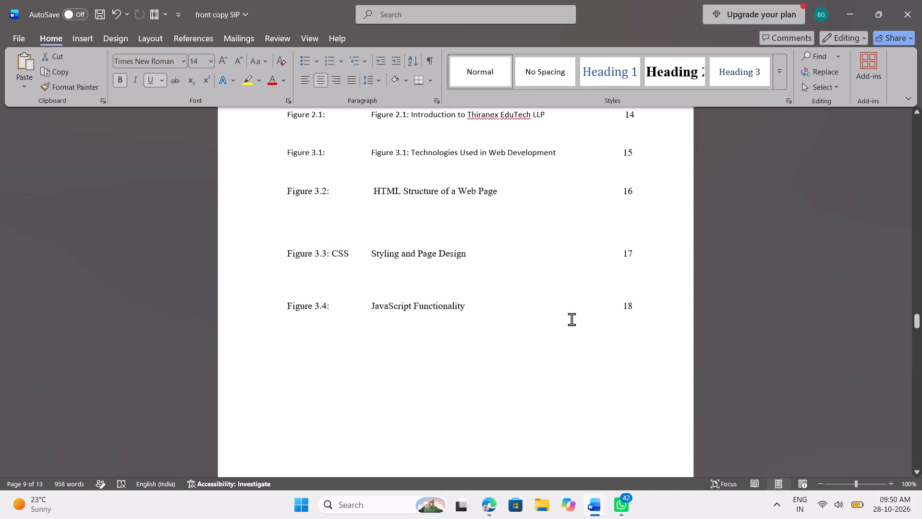
scroll(571, 319, "up", 1)
left_click(439, 285)
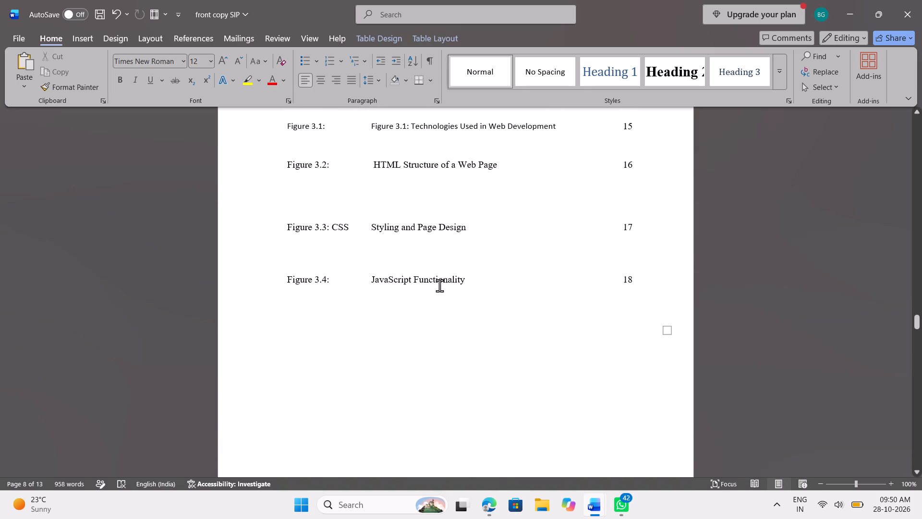
scroll(439, 285, "down", 2)
left_click(439, 285)
scroll(439, 285, "down", 1)
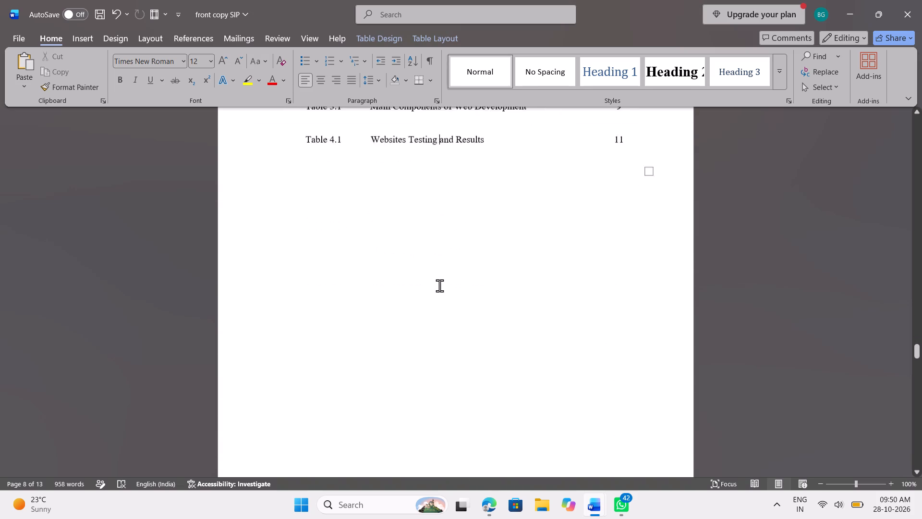
scroll(439, 285, "down", 1)
left_click(449, 336)
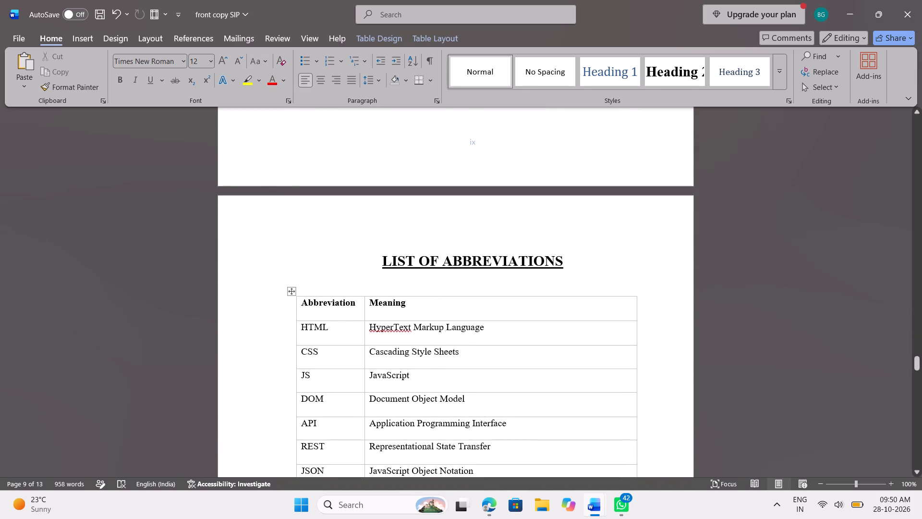
scroll(449, 336, "down", 2)
scroll(449, 336, "up", 1)
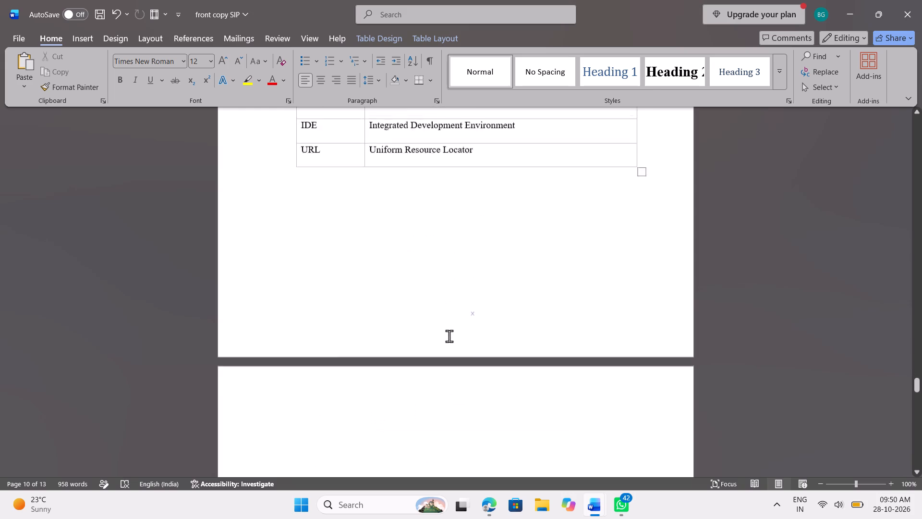
scroll(449, 336, "up", 1)
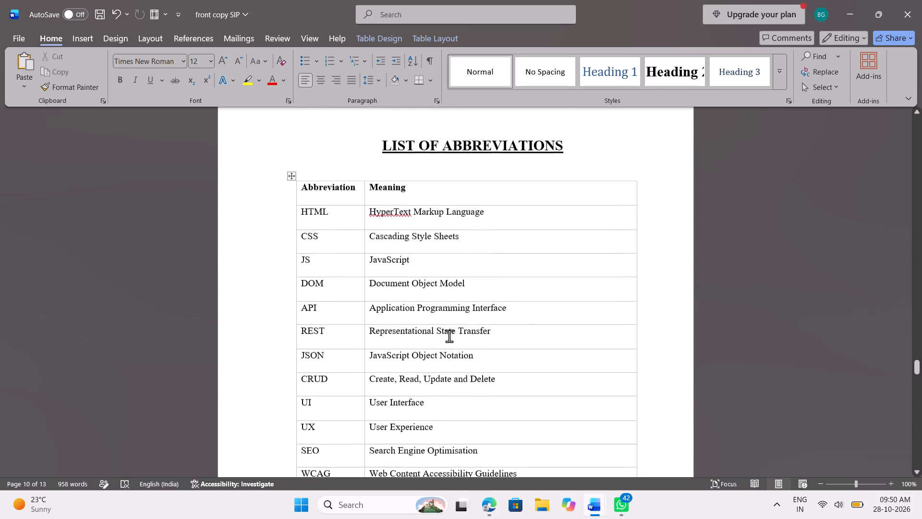
scroll(449, 336, "up", 3)
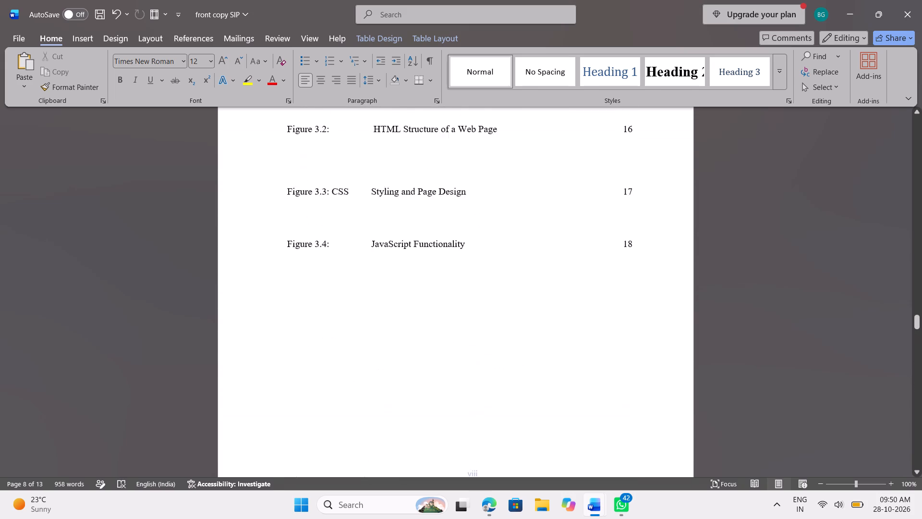
scroll(449, 336, "up", 2)
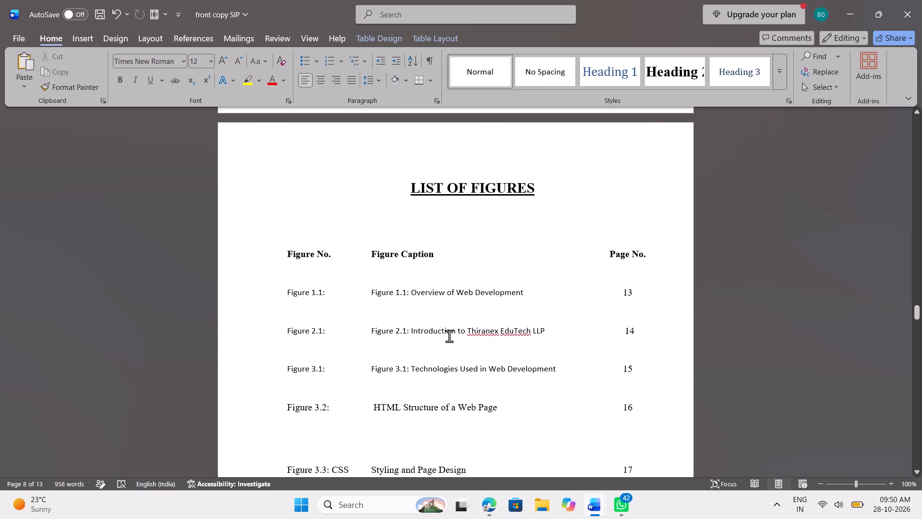
scroll(449, 336, "up", 1)
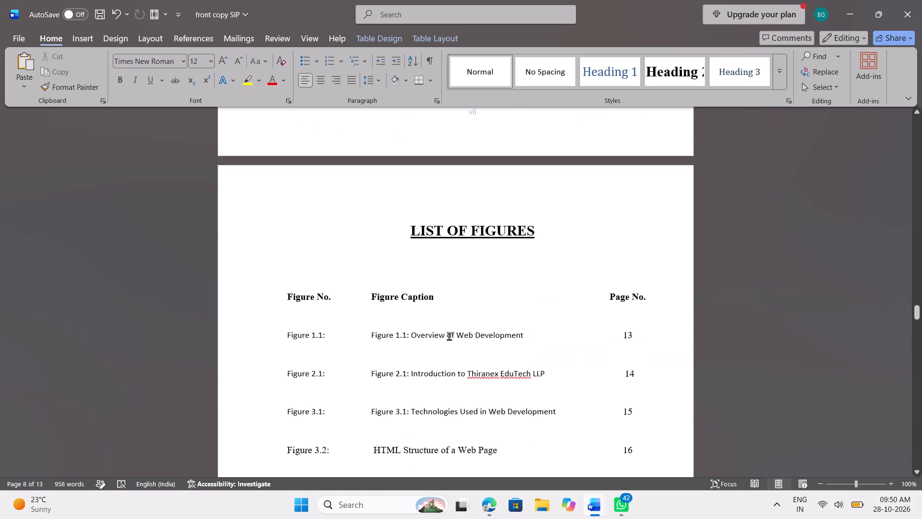
scroll(449, 336, "up", 1)
scroll(449, 336, "right", 1)
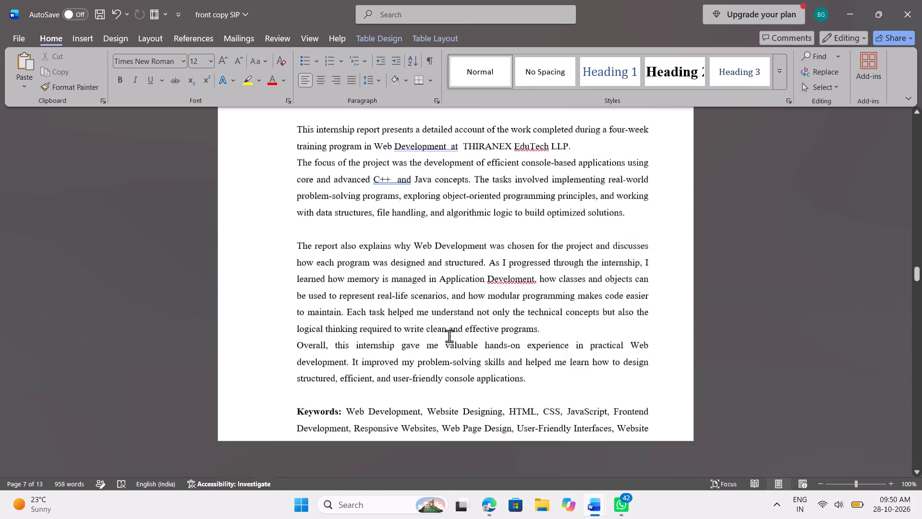
scroll(449, 336, "right", 1)
scroll(449, 336, "down", 3)
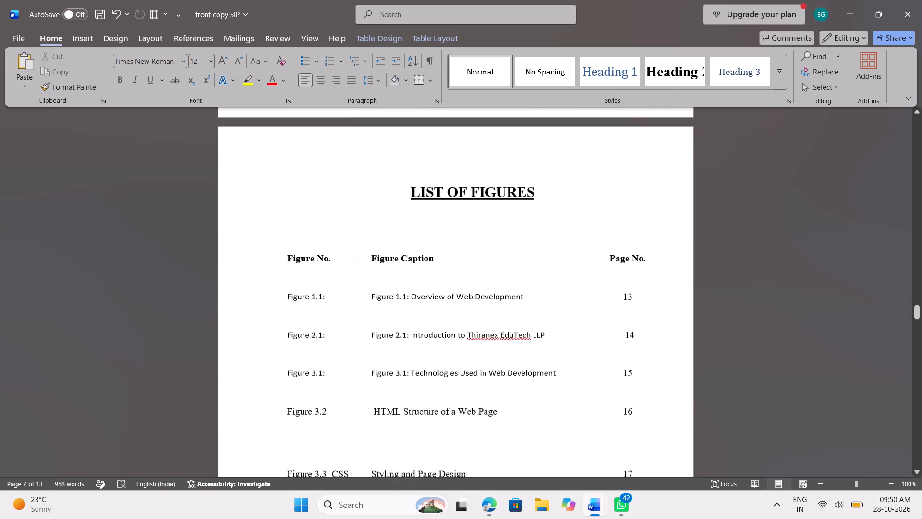
scroll(449, 336, "down", 3)
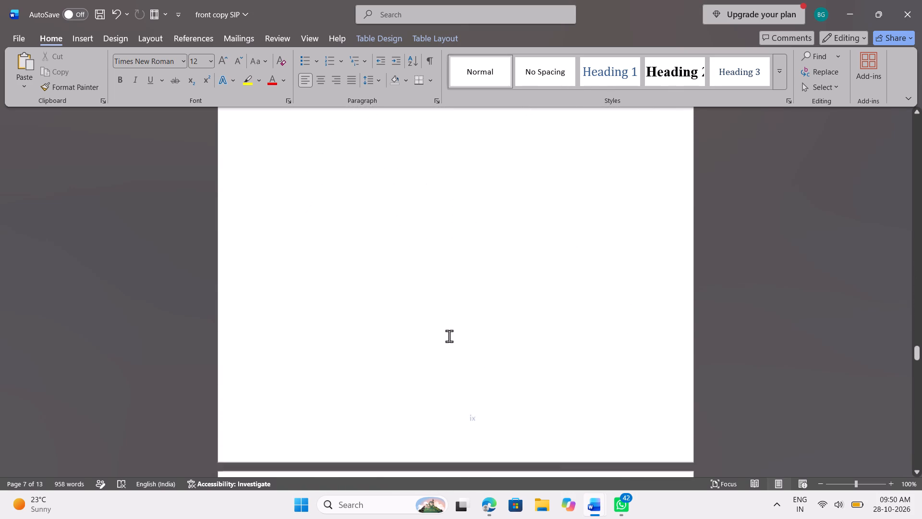
scroll(449, 336, "down", 4)
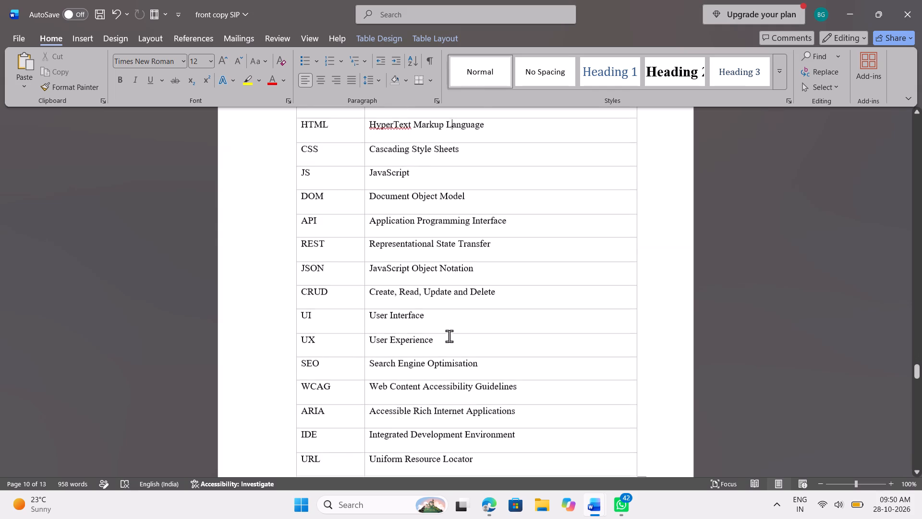
Delete the empty lines above the CONTENTS heading so it sits at the top of its page.
scroll(449, 336, "down", 3)
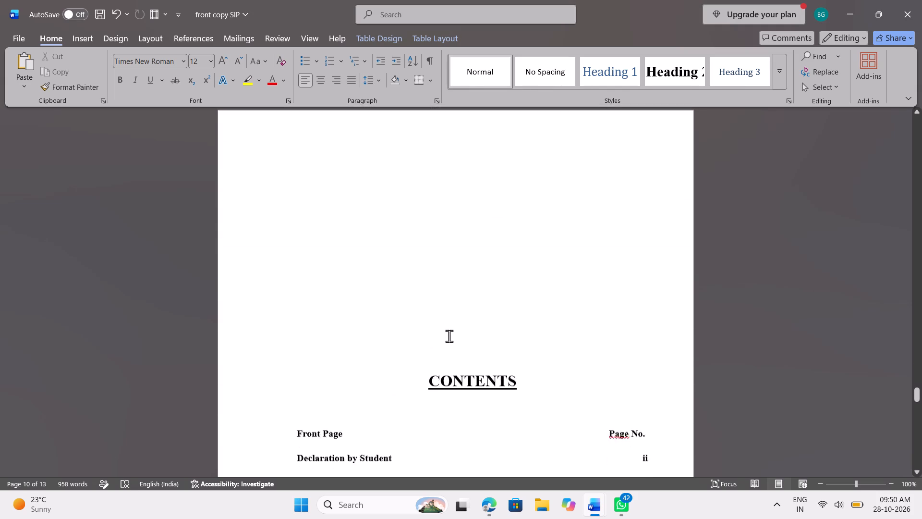
scroll(449, 336, "down", 1)
left_click(431, 270)
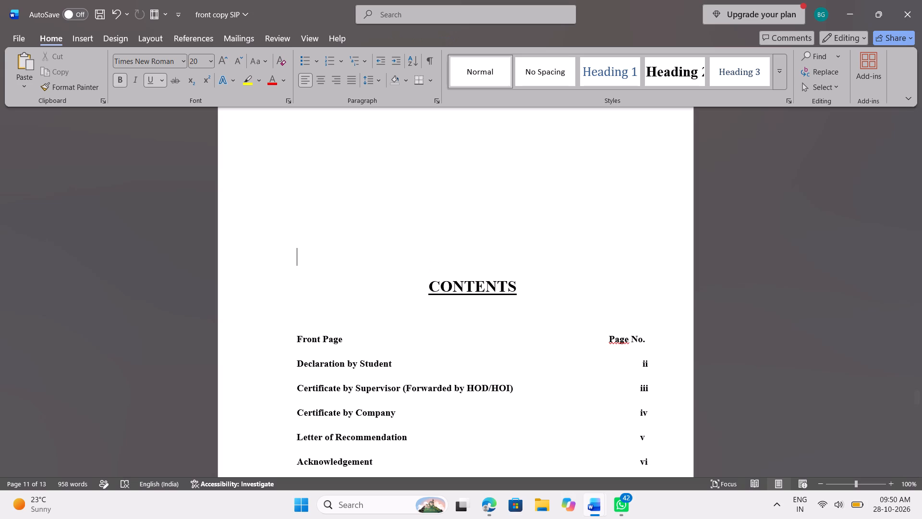
key("BackSpace")
key("BackSpace")
key("BackSpace")
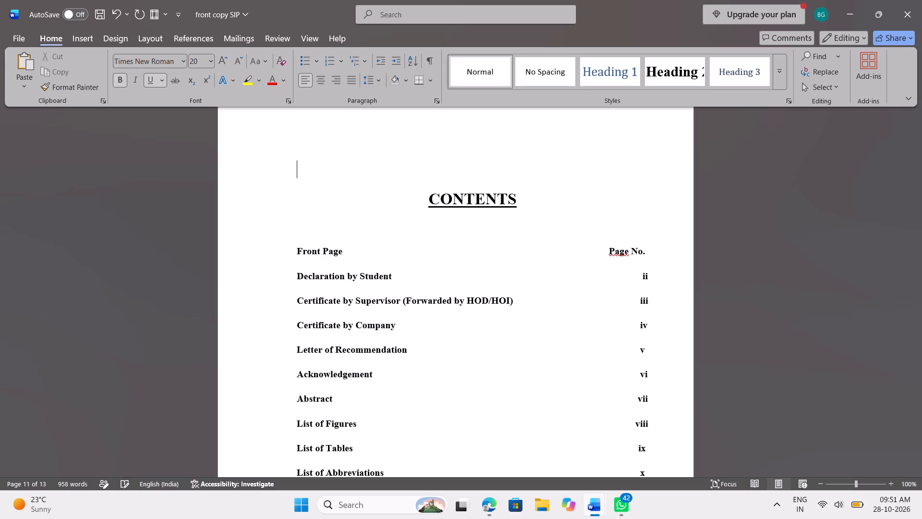
scroll(431, 270, "up", 1)
key("BackSpace")
key("BackSpace")
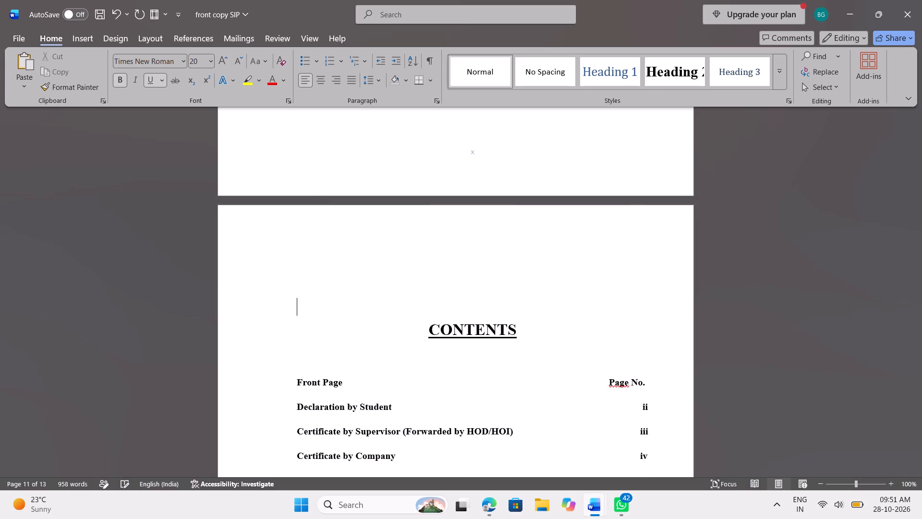
key("BackSpace")
key("BackSpace")
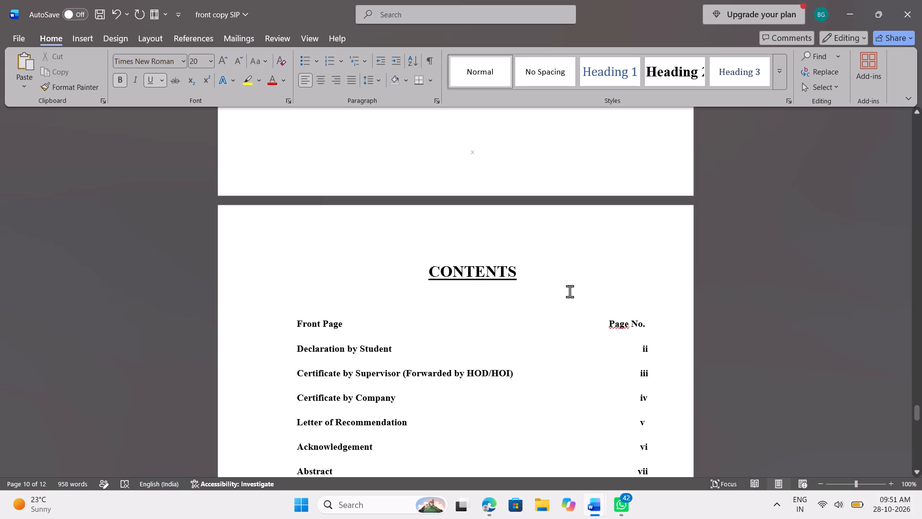
Reduce the CONTENTS heading's font size to 16.
left_click(461, 242)
scroll(458, 305, "down", 1)
left_click(431, 261)
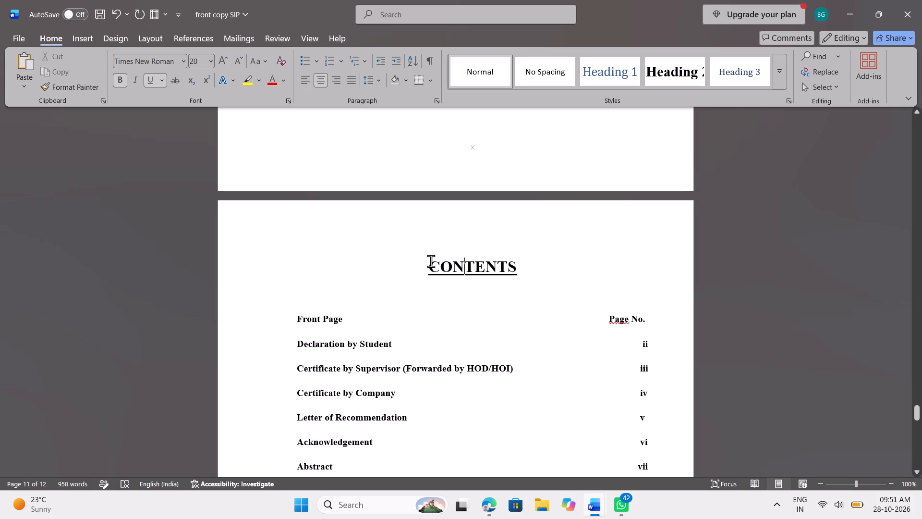
left_click_drag(431, 261, 535, 254)
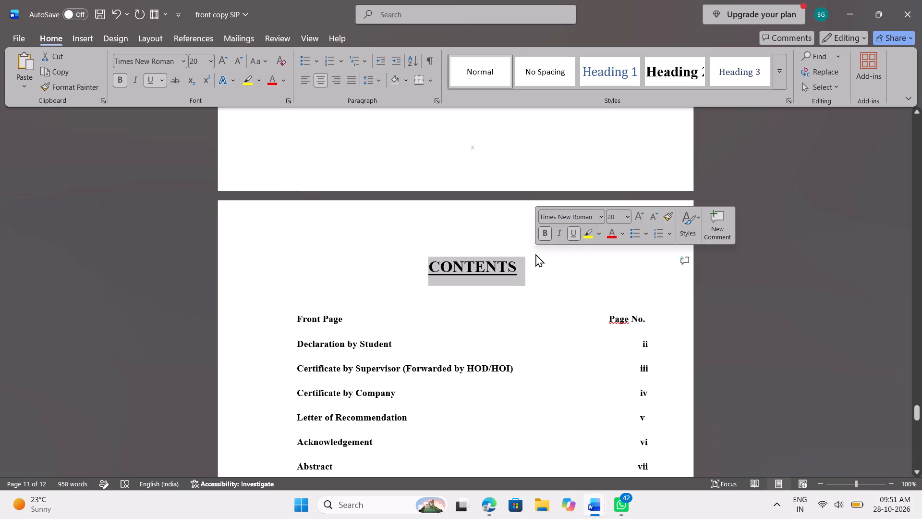
left_click(238, 51)
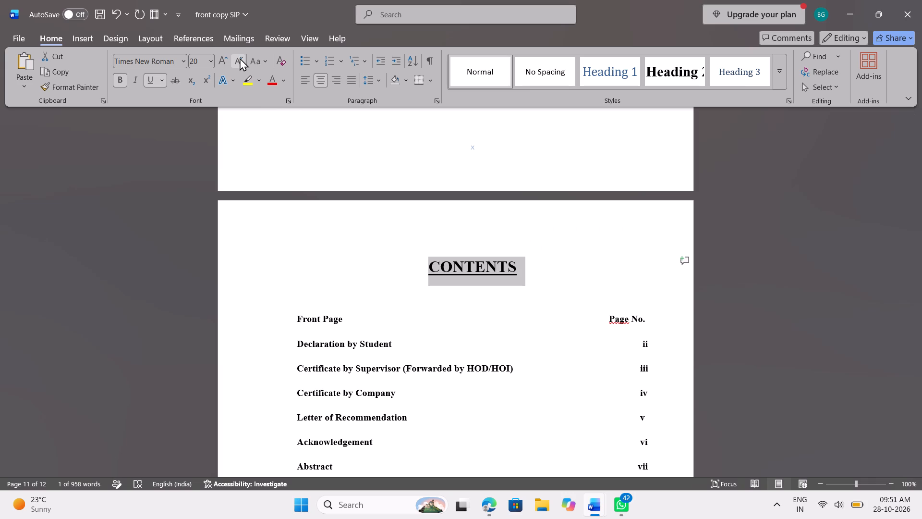
left_click(240, 58)
left_click(240, 58)
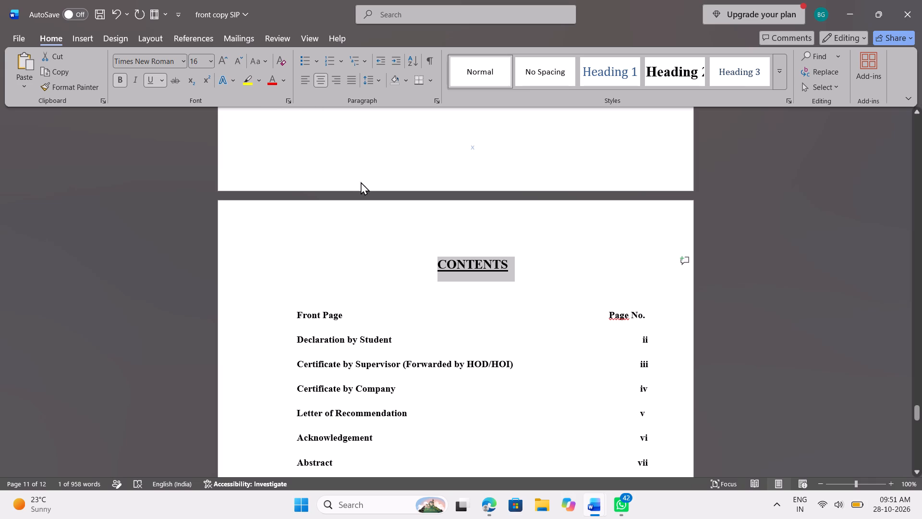
left_click(408, 252)
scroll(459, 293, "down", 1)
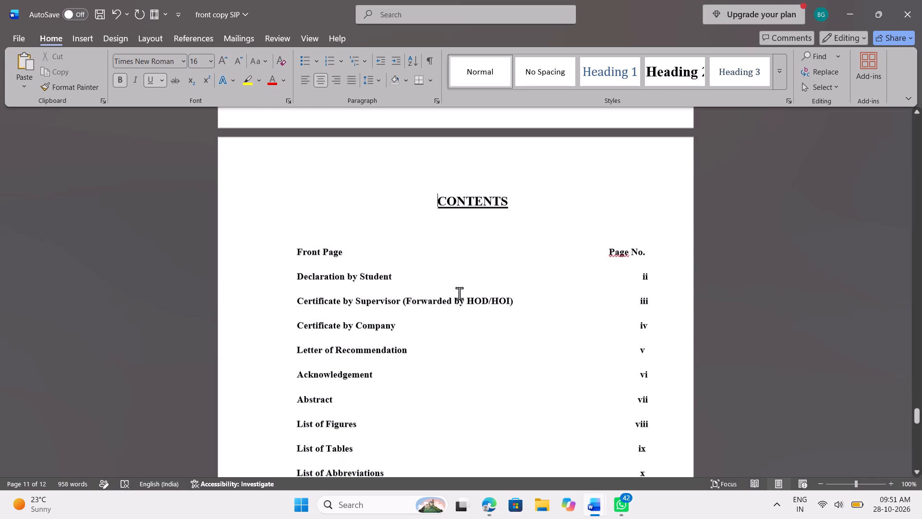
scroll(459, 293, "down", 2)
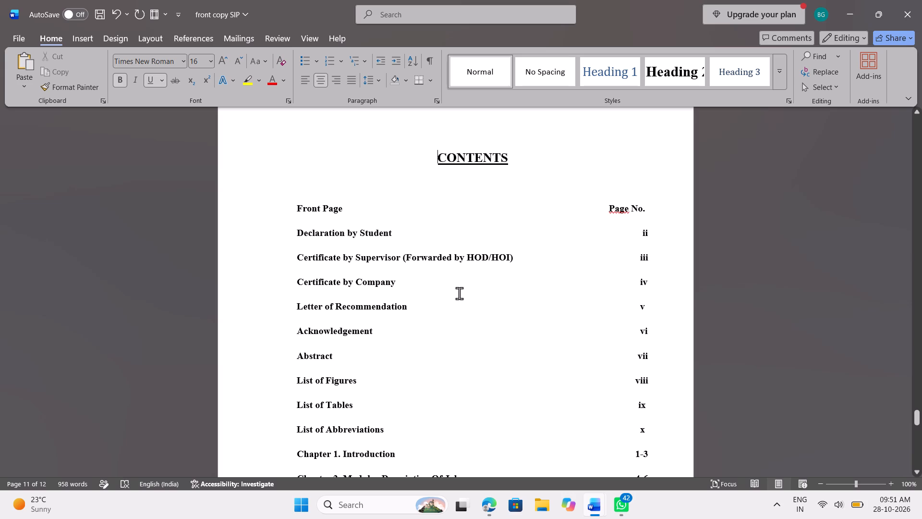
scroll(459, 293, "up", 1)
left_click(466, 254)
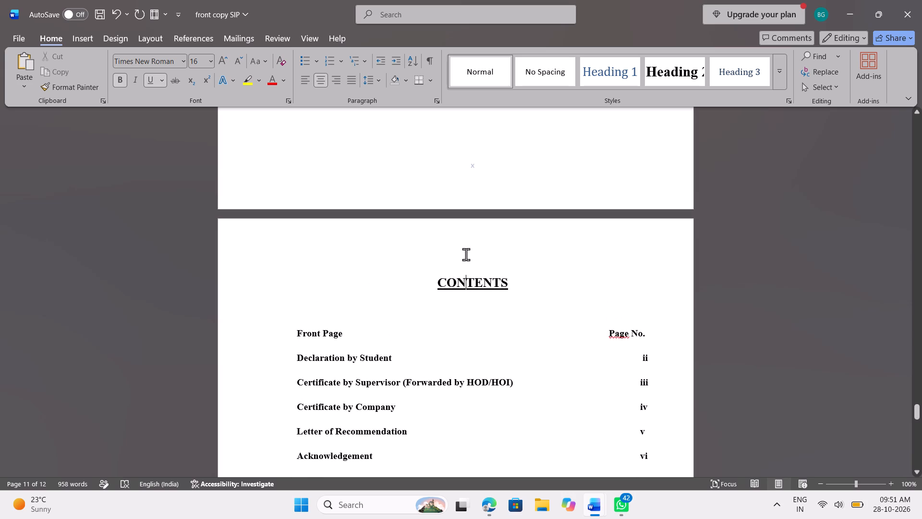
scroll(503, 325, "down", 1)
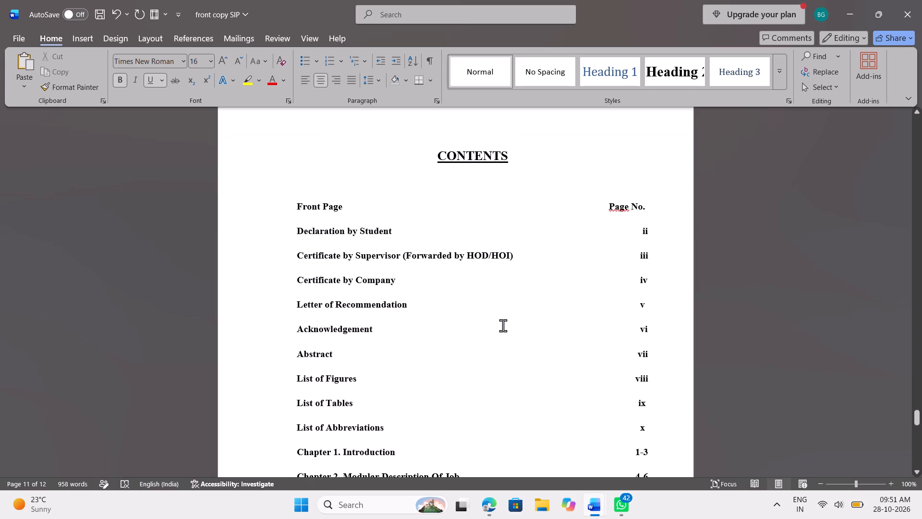
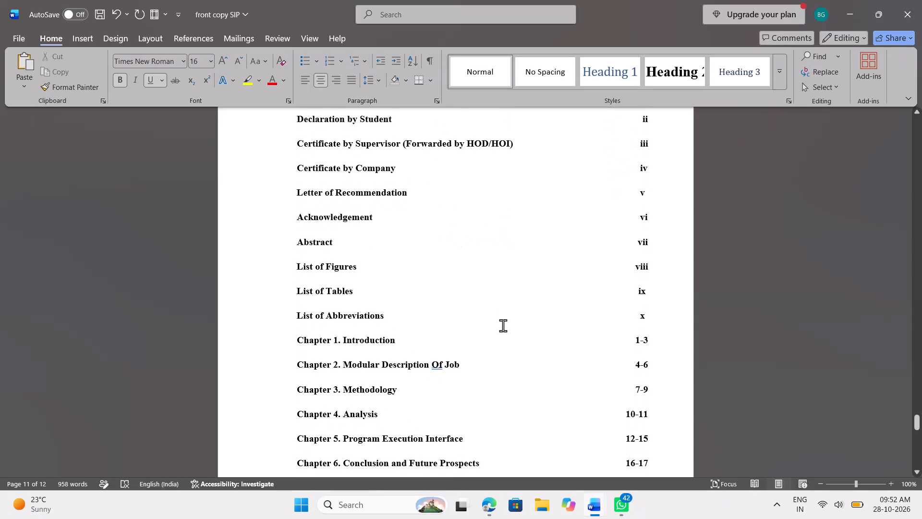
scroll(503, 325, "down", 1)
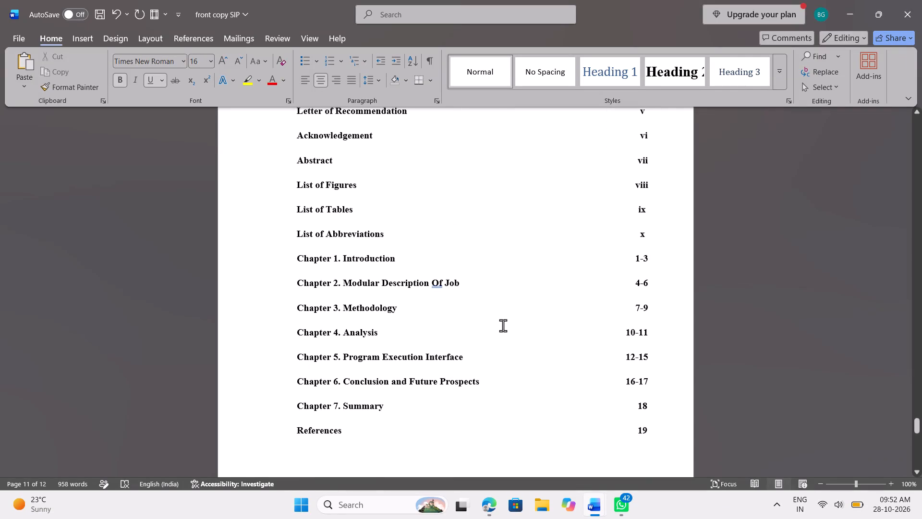
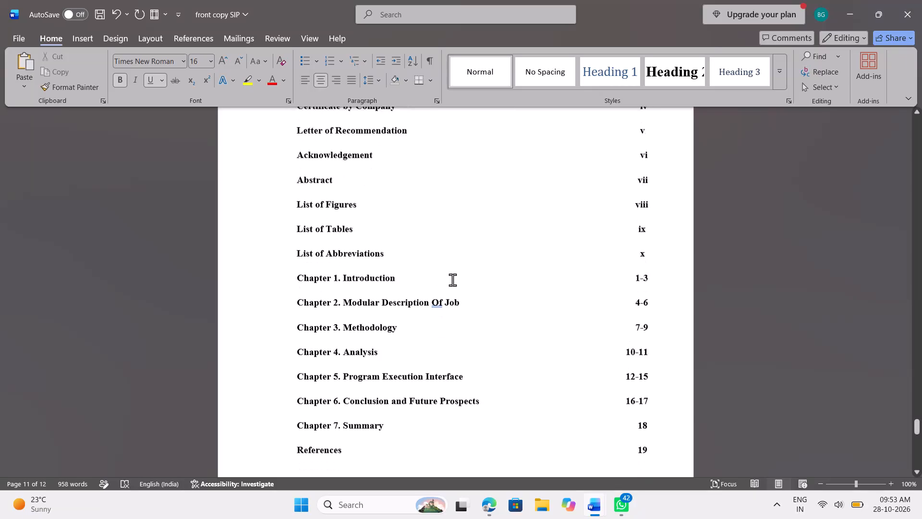
Examine the List of Abbreviations table and the Contents page entries in the front copy SIP document.
scroll(452, 280, "up", 1)
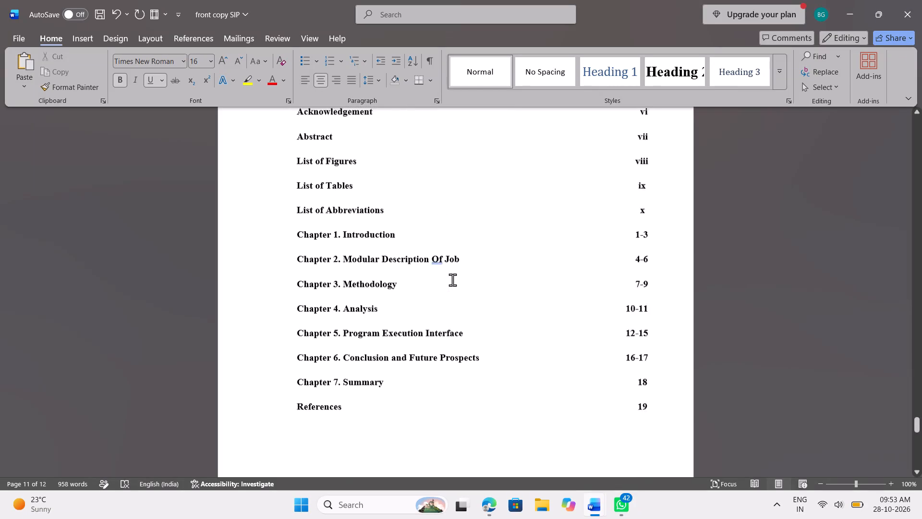
scroll(452, 280, "up", 3)
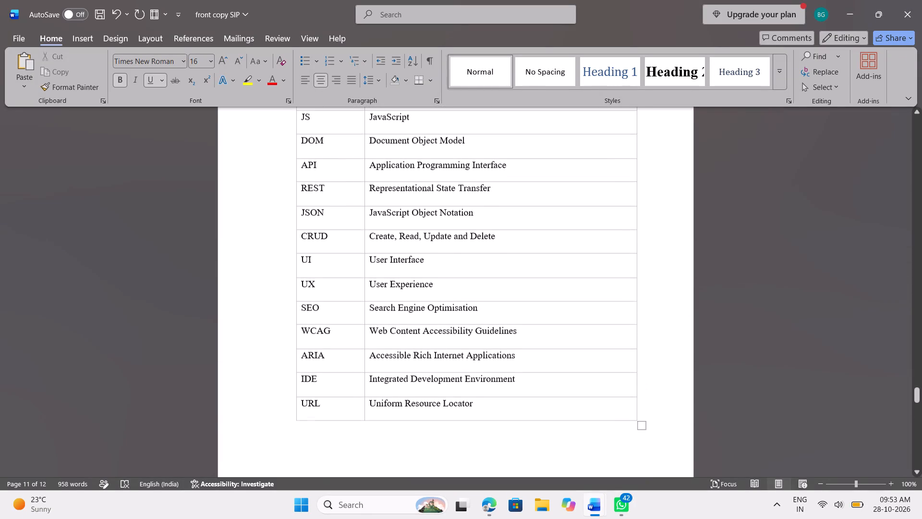
scroll(452, 280, "up", 1)
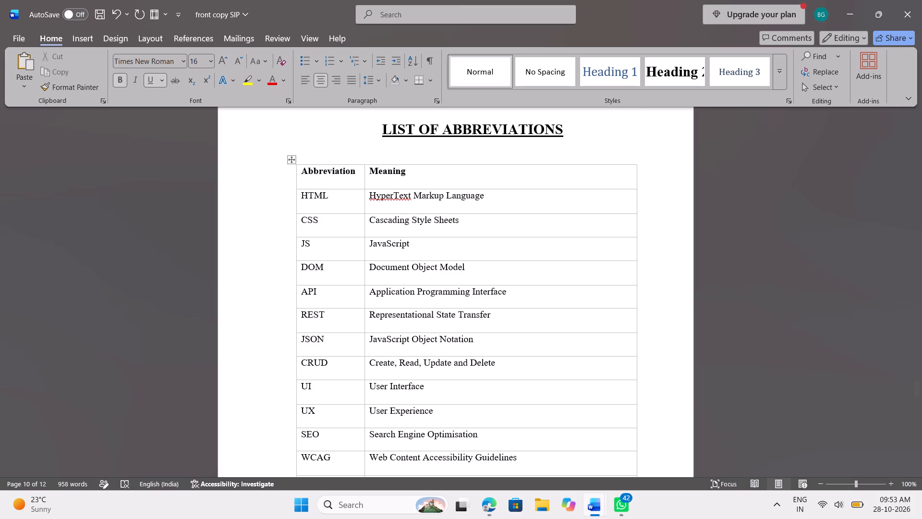
scroll(525, 255, "down", 3)
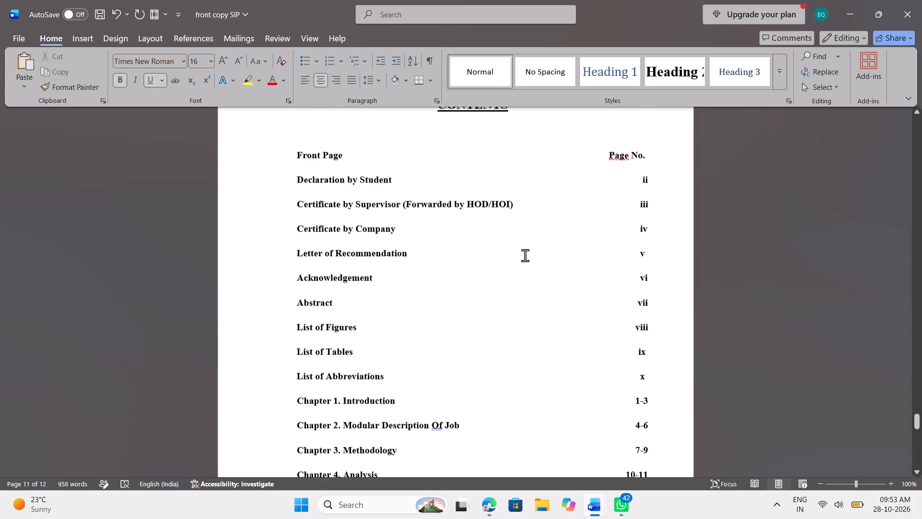
scroll(525, 255, "down", 1)
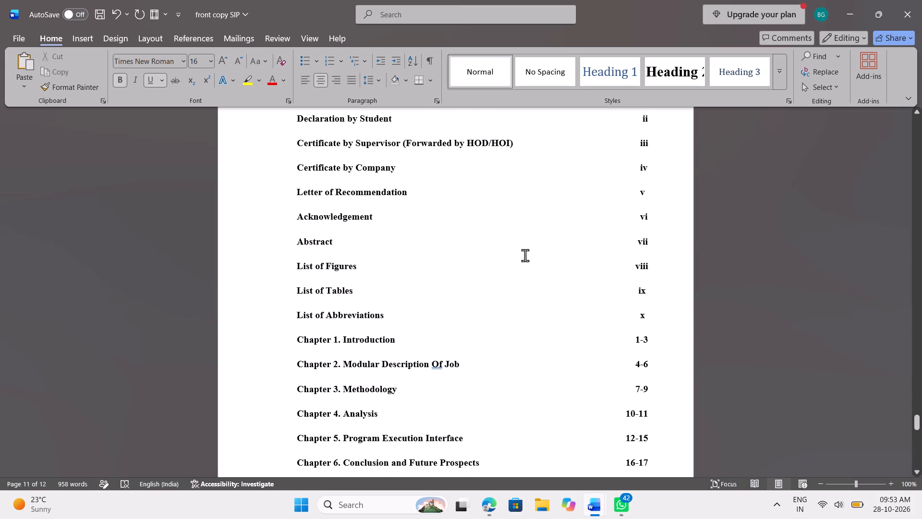
scroll(525, 255, "down", 1)
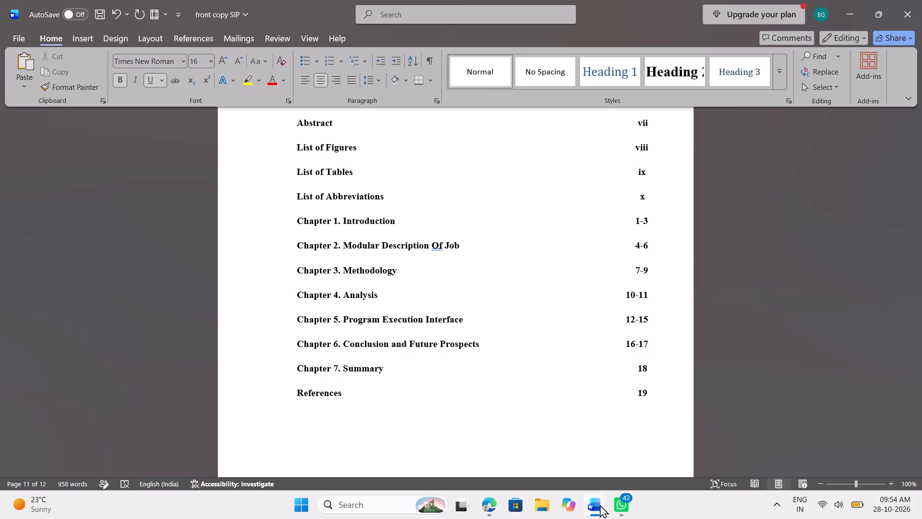
Switch to the revised Web Development report and examine its lists of abbreviations, figures and tables and its Table of Contents.
left_click(649, 448)
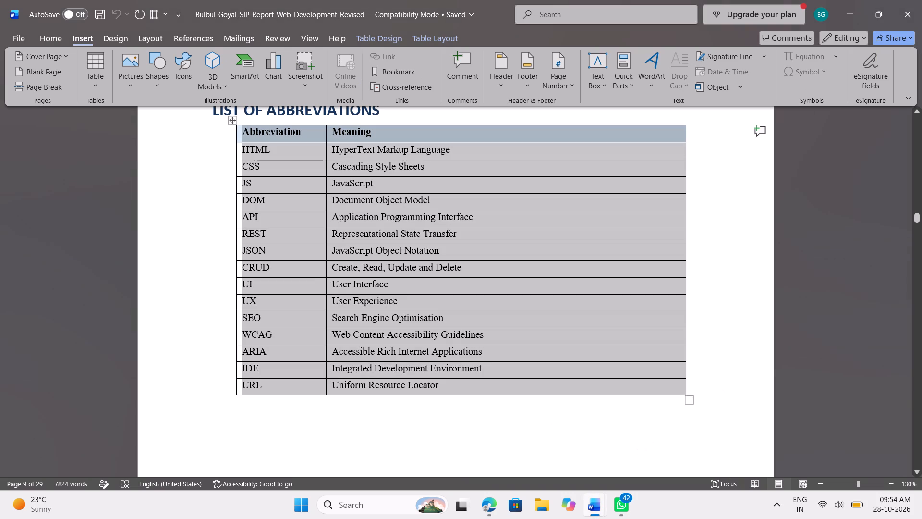
left_click(555, 403)
scroll(555, 403, "down", 3)
scroll(555, 403, "up", 1)
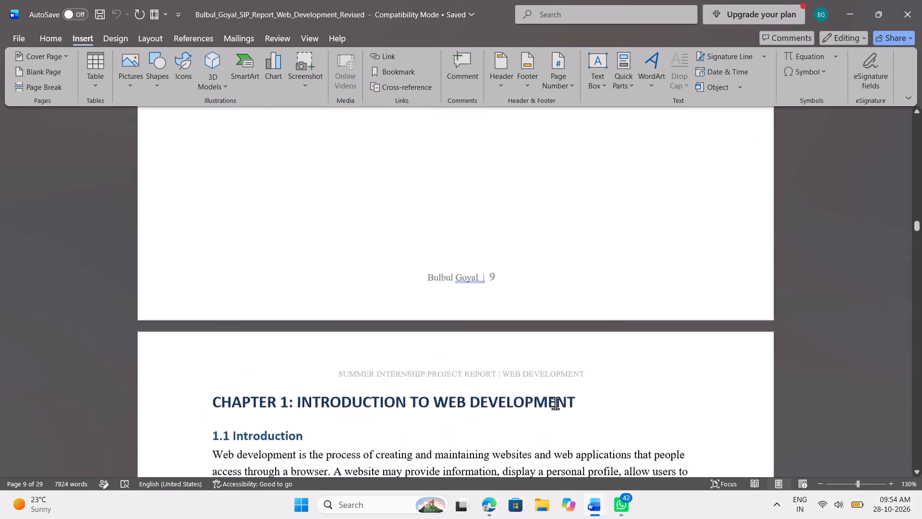
scroll(555, 403, "up", 2)
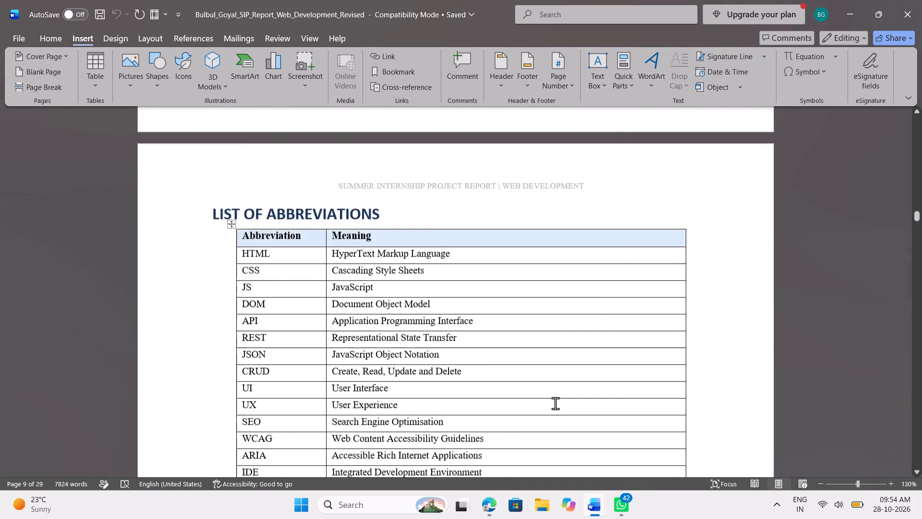
scroll(555, 403, "up", 4)
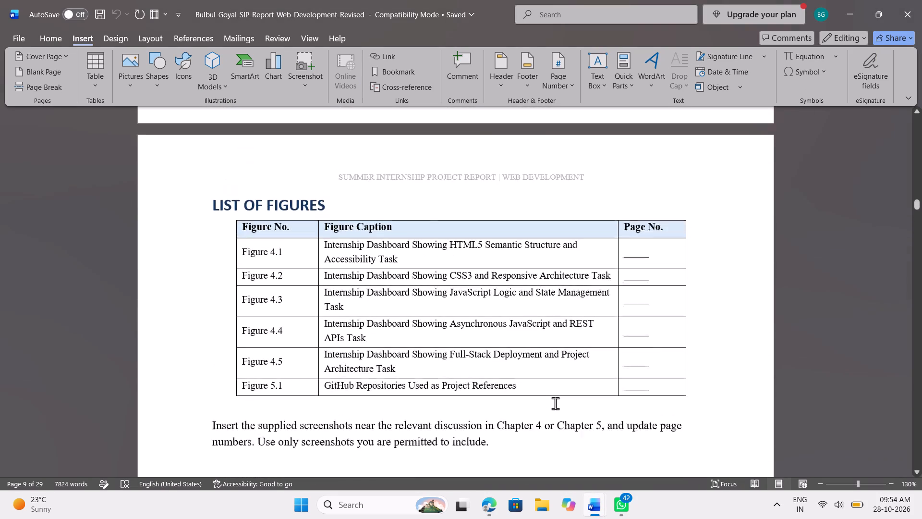
scroll(555, 403, "up", 3)
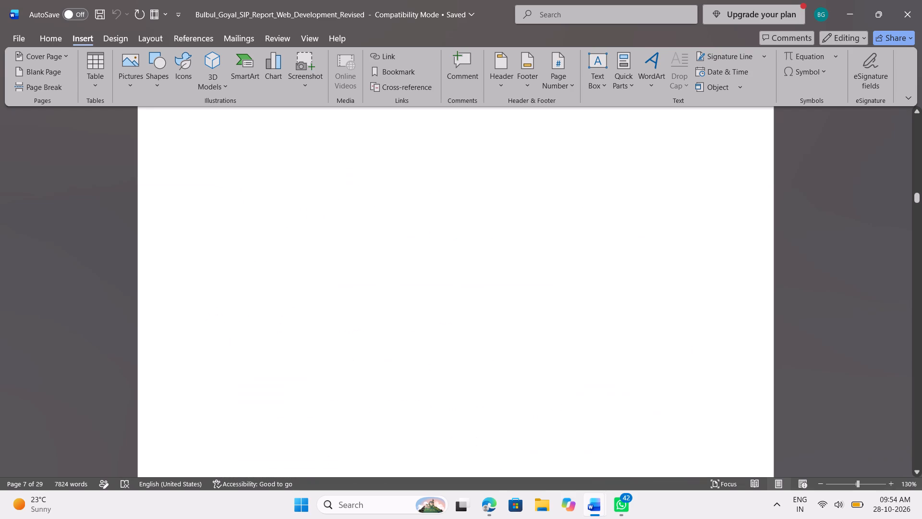
scroll(555, 403, "up", 2)
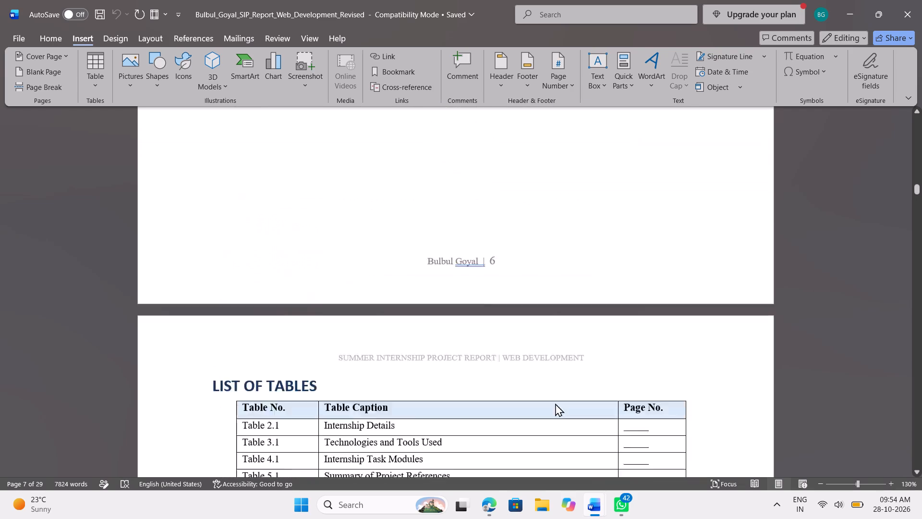
scroll(555, 403, "up", 1)
scroll(555, 403, "down", 2)
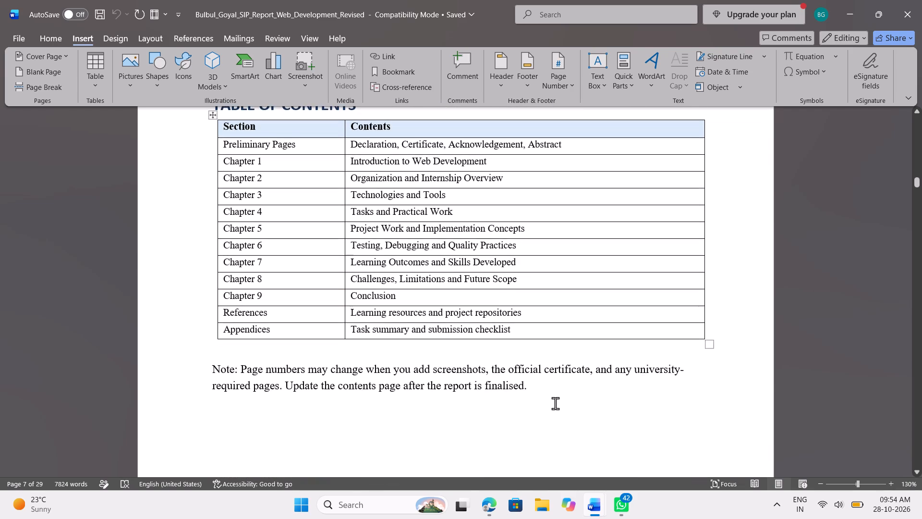
scroll(555, 403, "up", 1)
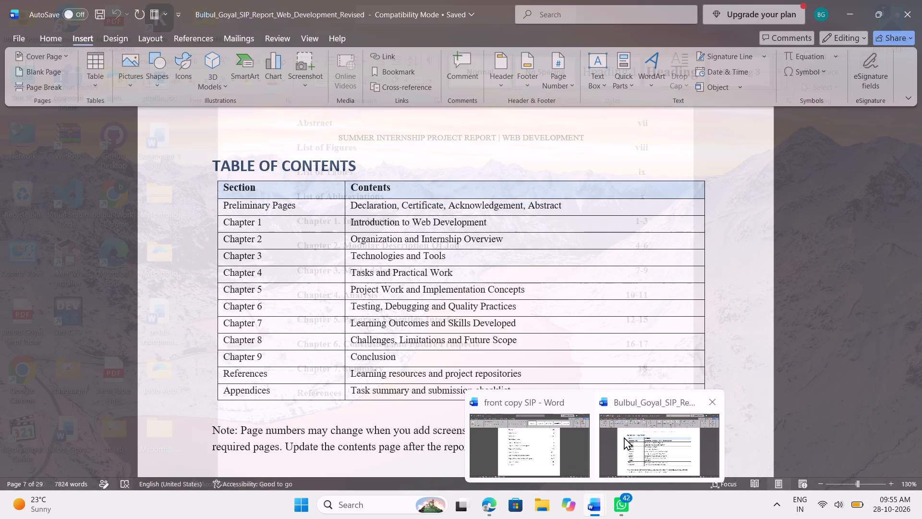
Switch back to the front copy SIP document and review its pages from the title page through the contents.
left_click(574, 428)
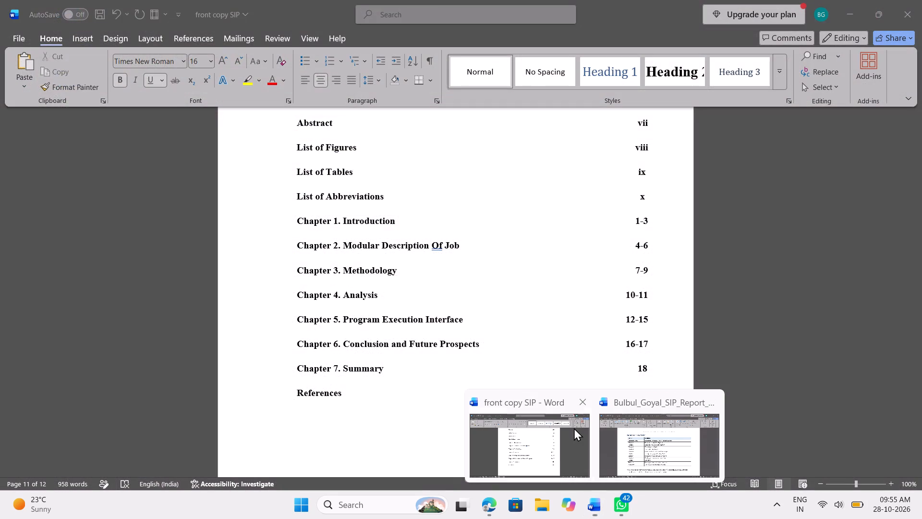
scroll(545, 422, "down", 2)
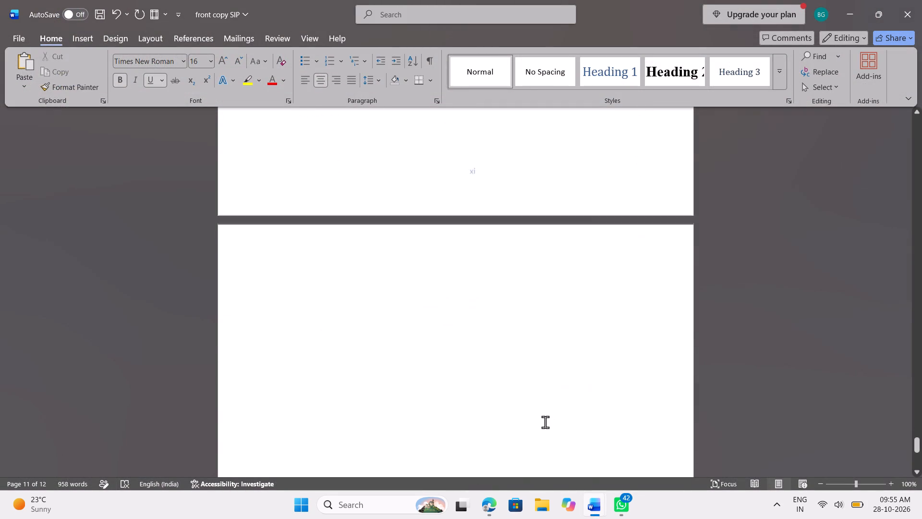
scroll(545, 422, "down", 4)
scroll(545, 422, "up", 7)
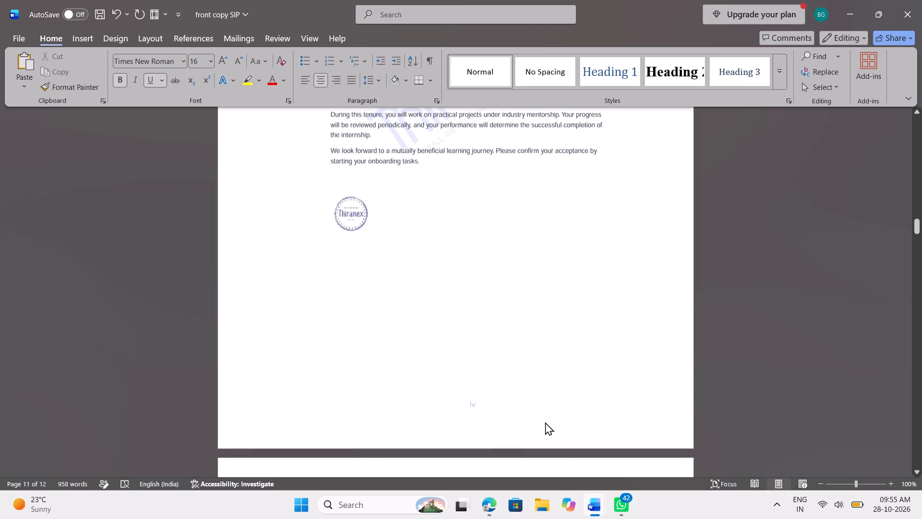
scroll(545, 422, "up", 18)
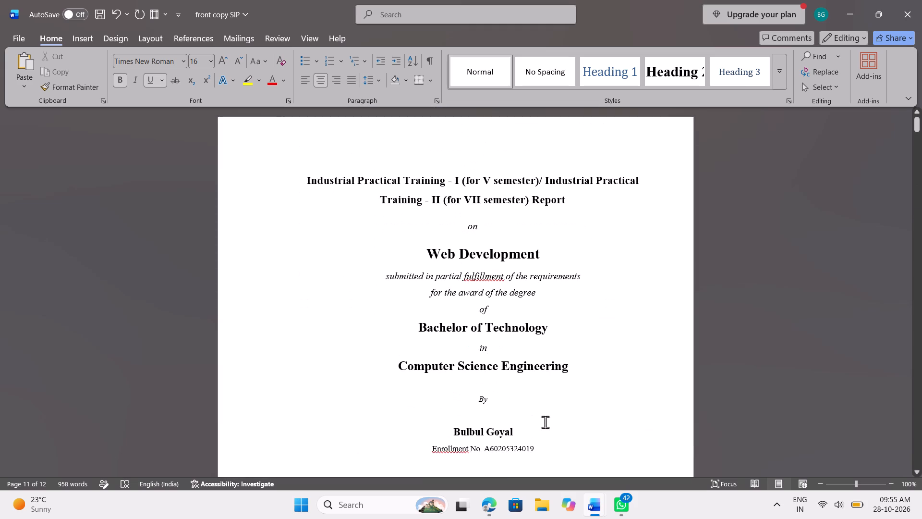
scroll(545, 422, "down", 1)
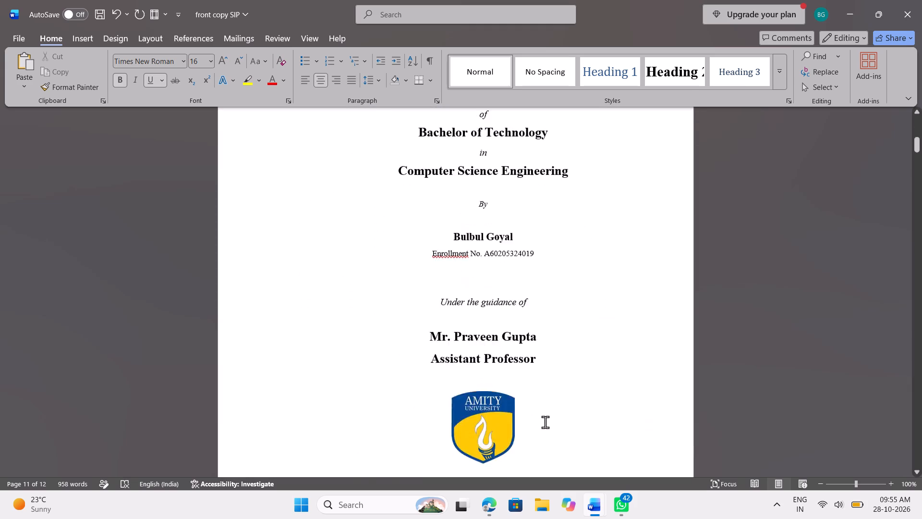
scroll(545, 422, "down", 7)
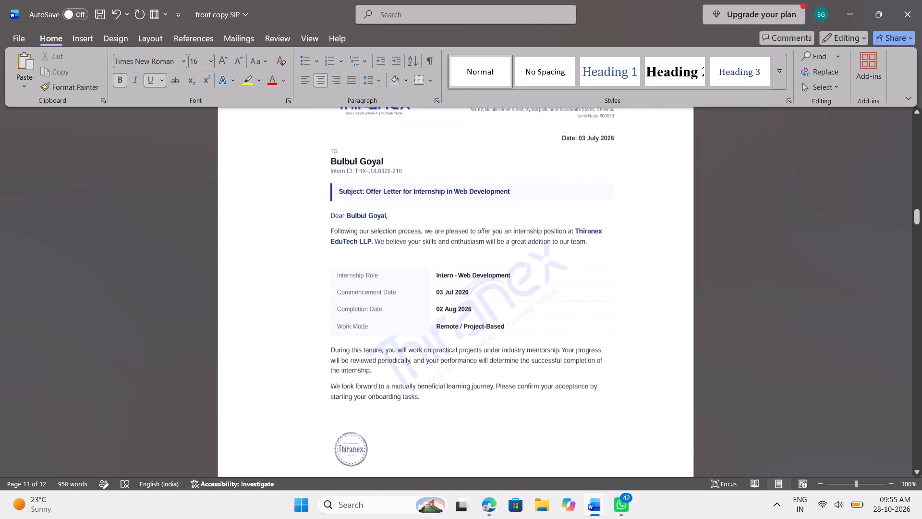
scroll(545, 422, "down", 5)
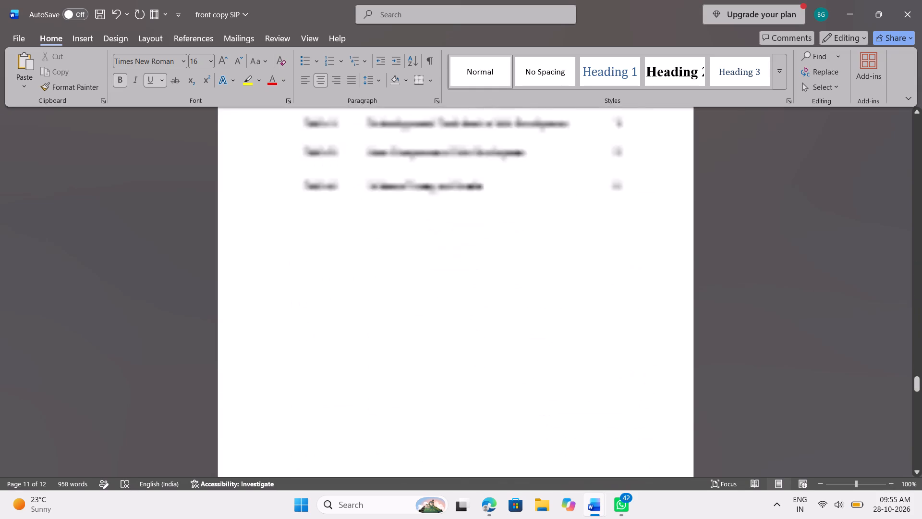
scroll(545, 422, "down", 3)
scroll(545, 422, "up", 14)
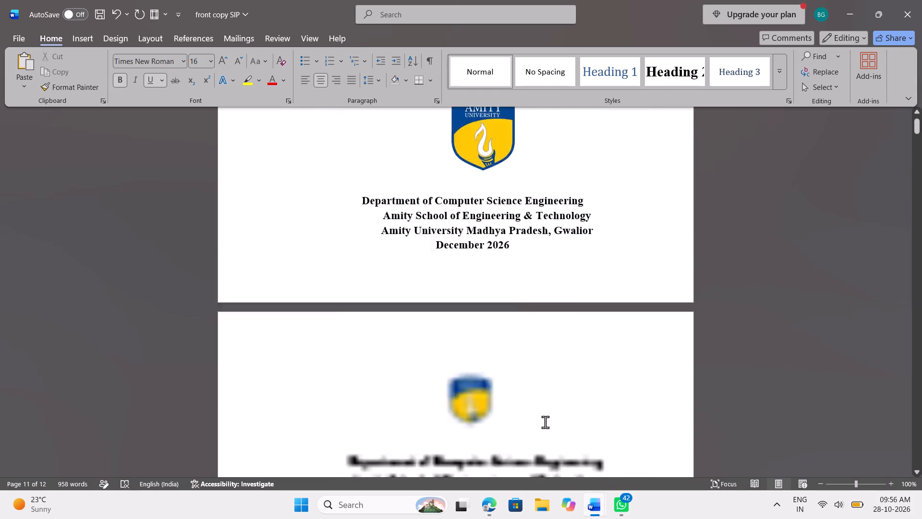
scroll(454, 389, "down", 1)
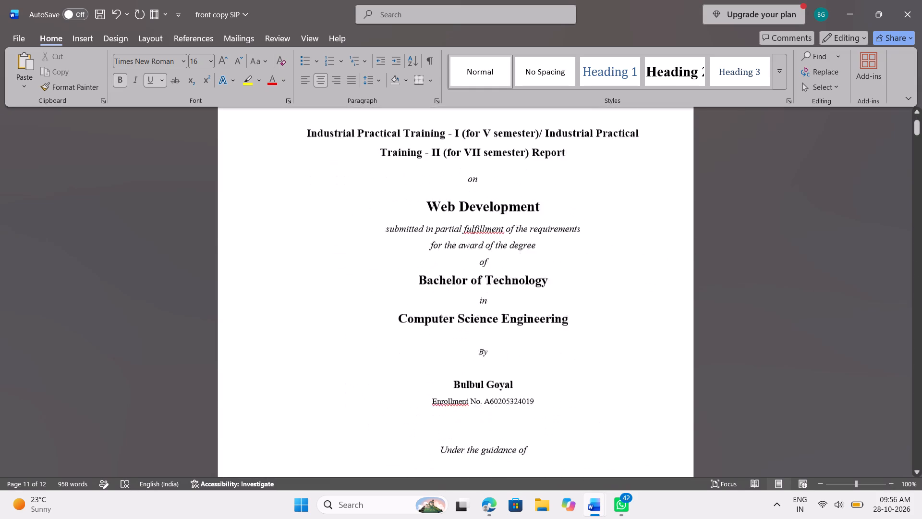
scroll(454, 389, "down", 1)
left_click(490, 398)
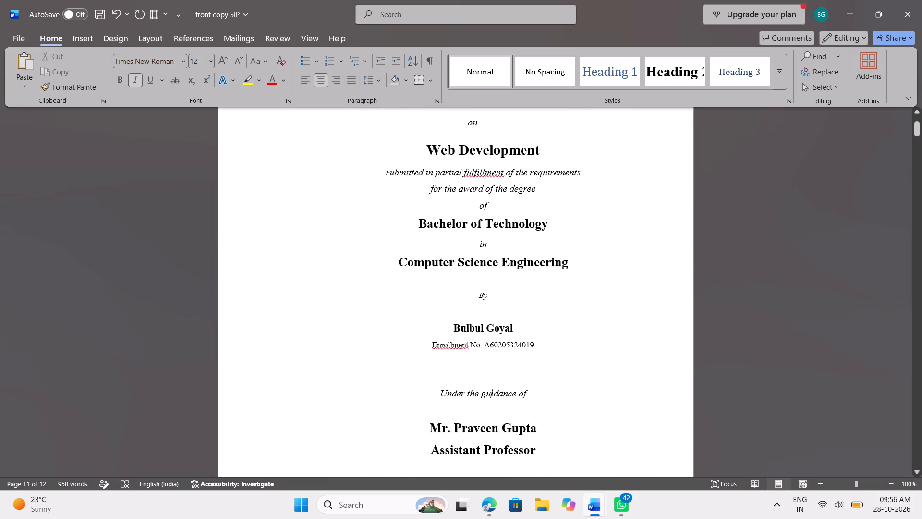
scroll(520, 388, "down", 3)
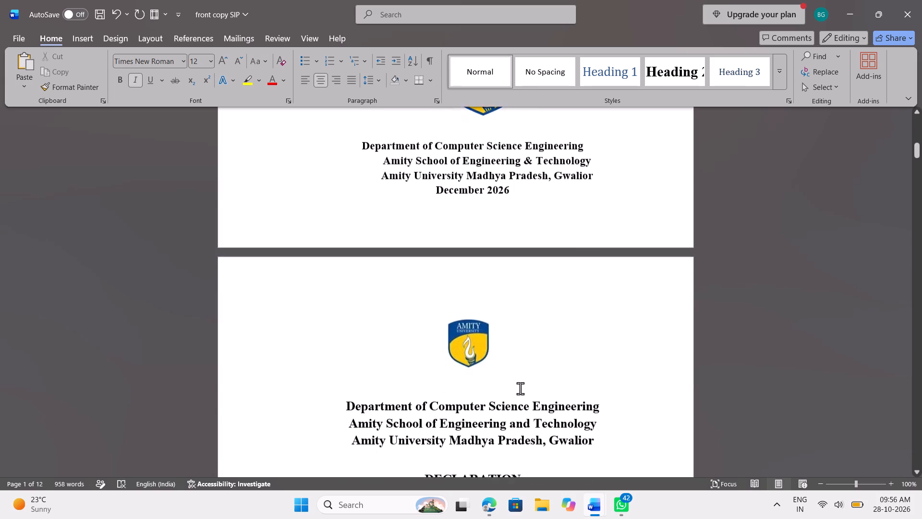
scroll(520, 388, "down", 1)
scroll(520, 388, "up", 11)
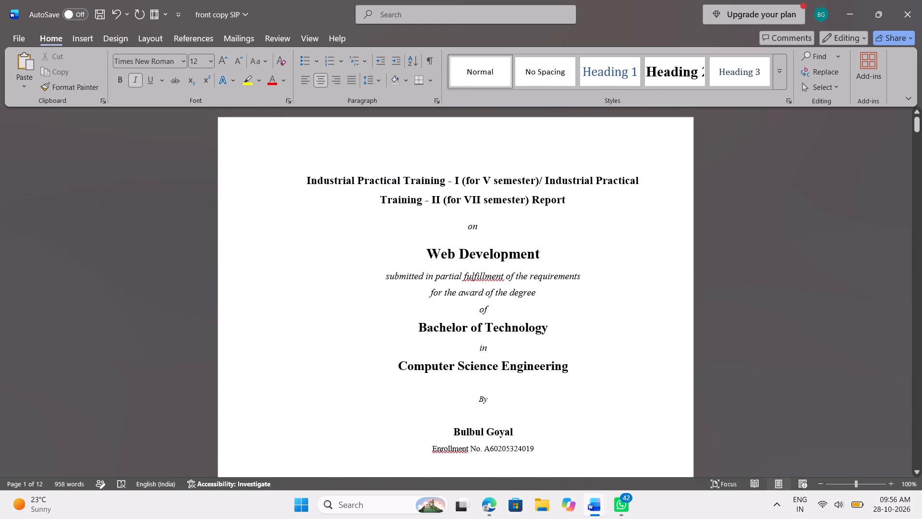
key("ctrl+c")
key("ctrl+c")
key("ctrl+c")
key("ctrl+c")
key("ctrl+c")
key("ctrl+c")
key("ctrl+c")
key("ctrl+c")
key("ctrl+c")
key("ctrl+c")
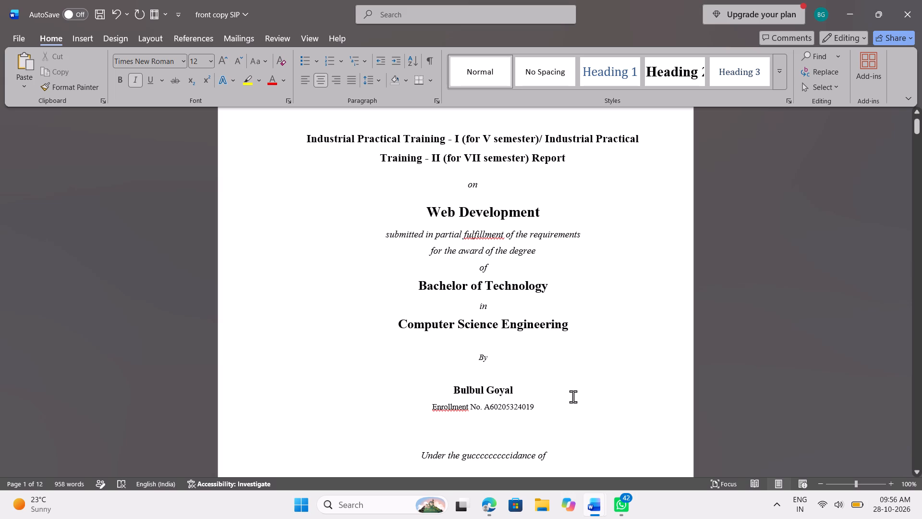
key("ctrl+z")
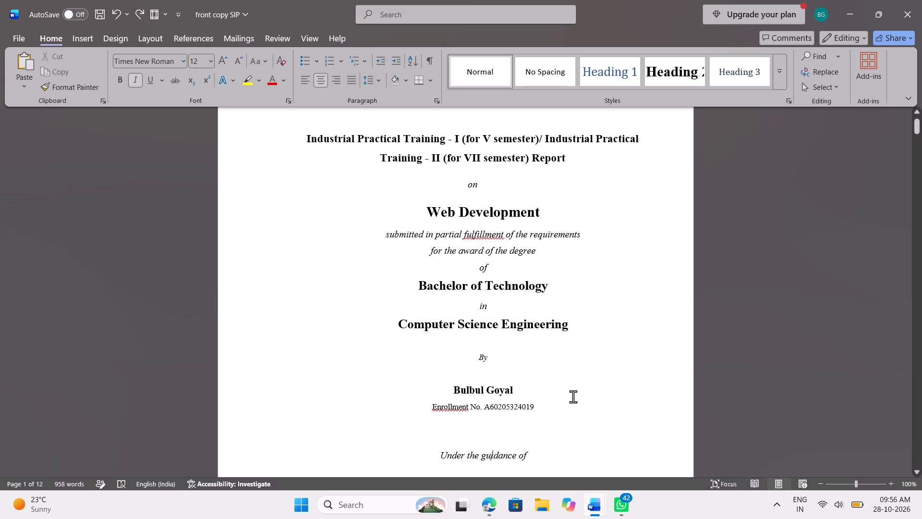
Save the front copy SIP document.
key("ctrl+s")
key("ctrl+s")
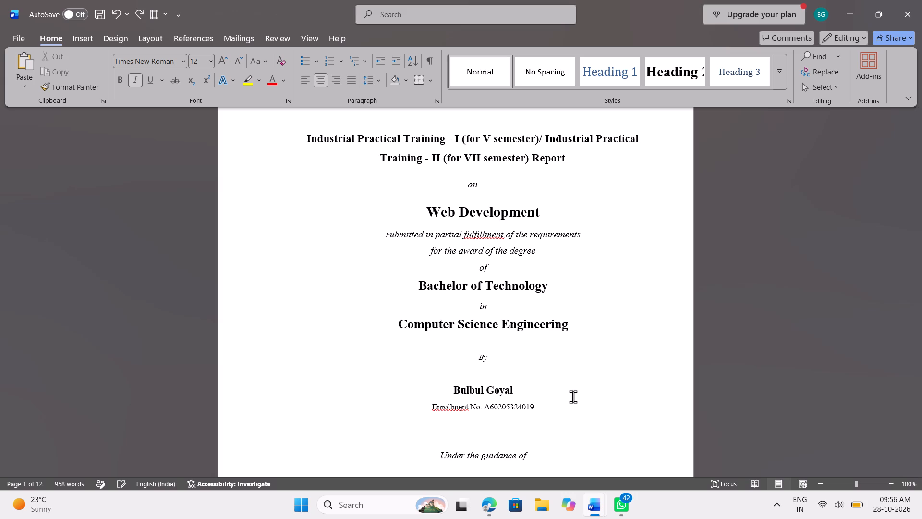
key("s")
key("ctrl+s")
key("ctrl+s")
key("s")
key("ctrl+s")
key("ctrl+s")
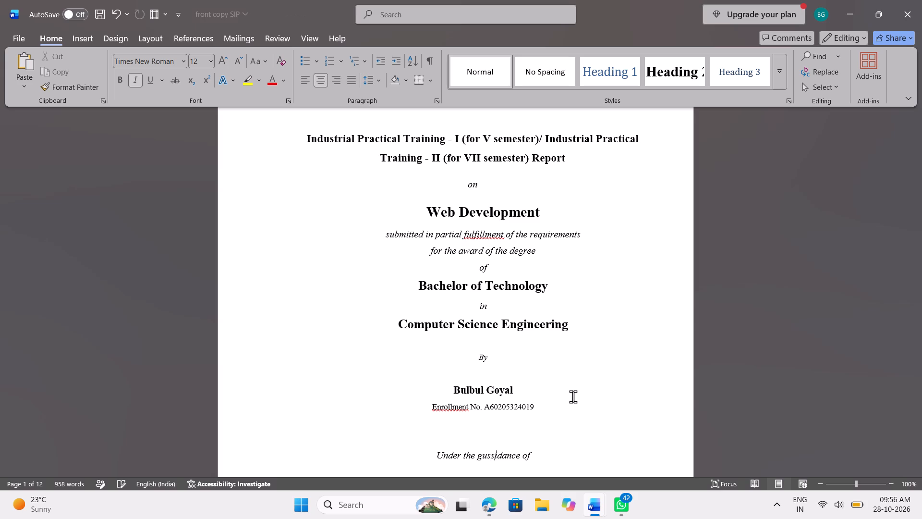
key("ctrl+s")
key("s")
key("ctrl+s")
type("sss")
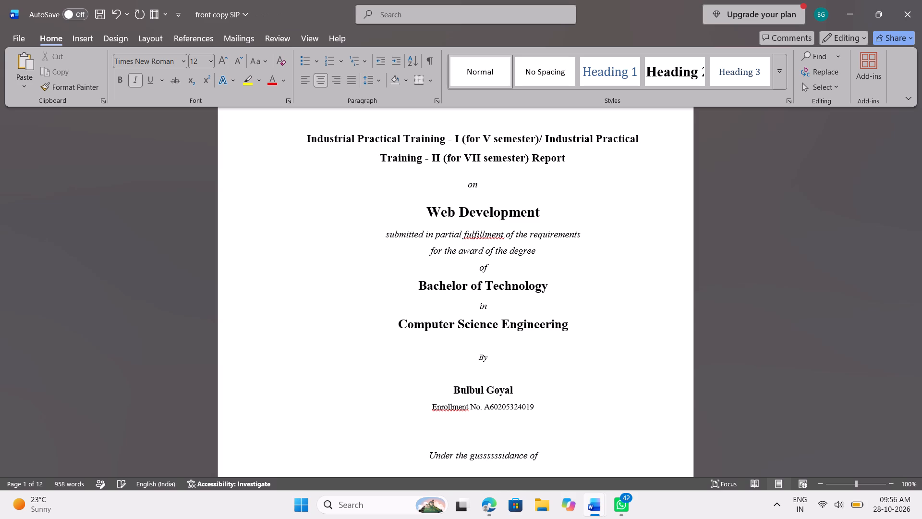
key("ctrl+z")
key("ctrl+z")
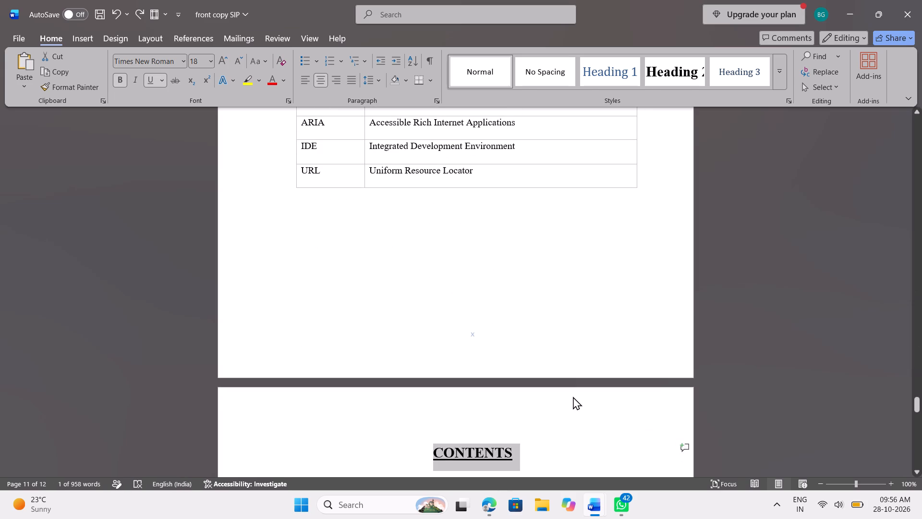
Reduce the font size of the CONTENTS heading by one increment.
scroll(573, 396, "down", 1)
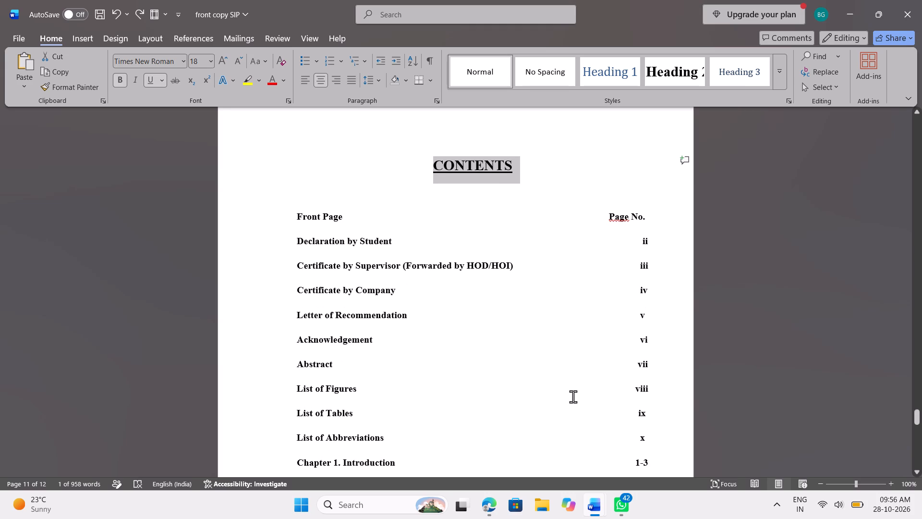
scroll(573, 396, "down", 1)
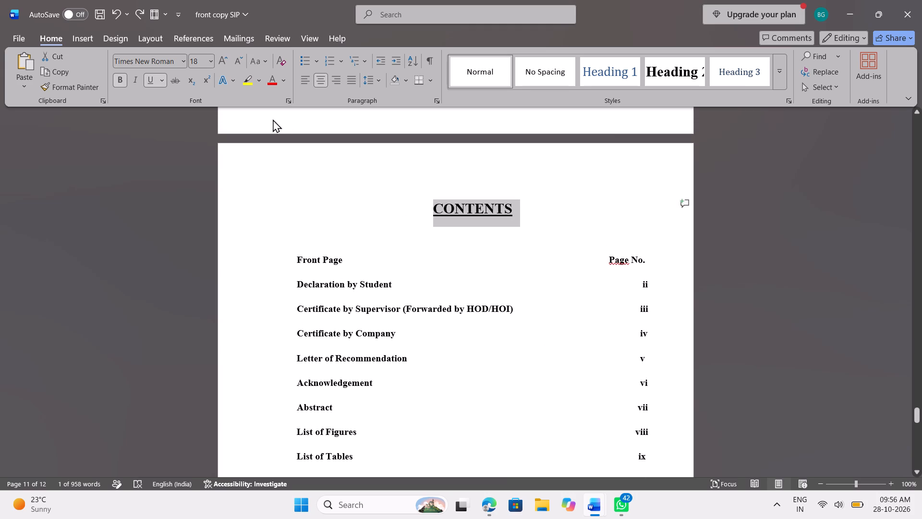
left_click(238, 64)
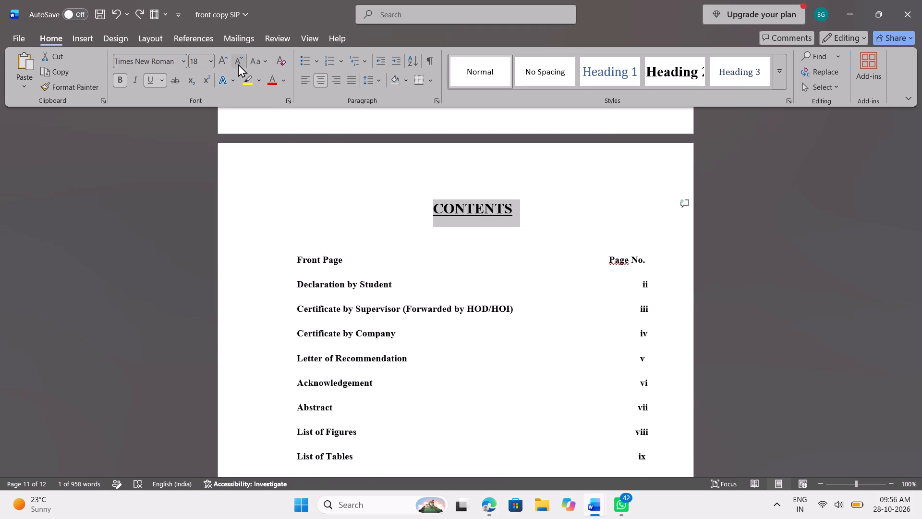
Look over the contents page and save the front copy SIP document.
left_click(371, 202)
scroll(371, 202, "down", 2)
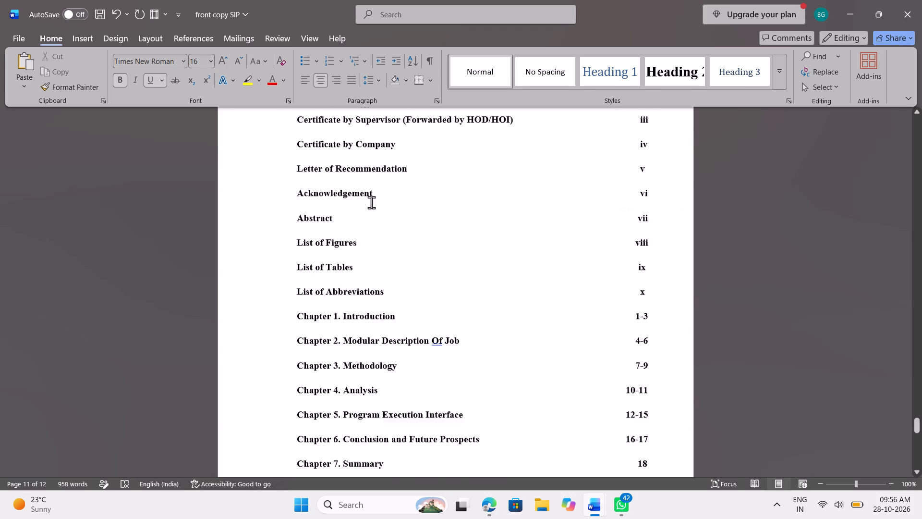
scroll(371, 202, "down", 5)
scroll(371, 202, "up", 7)
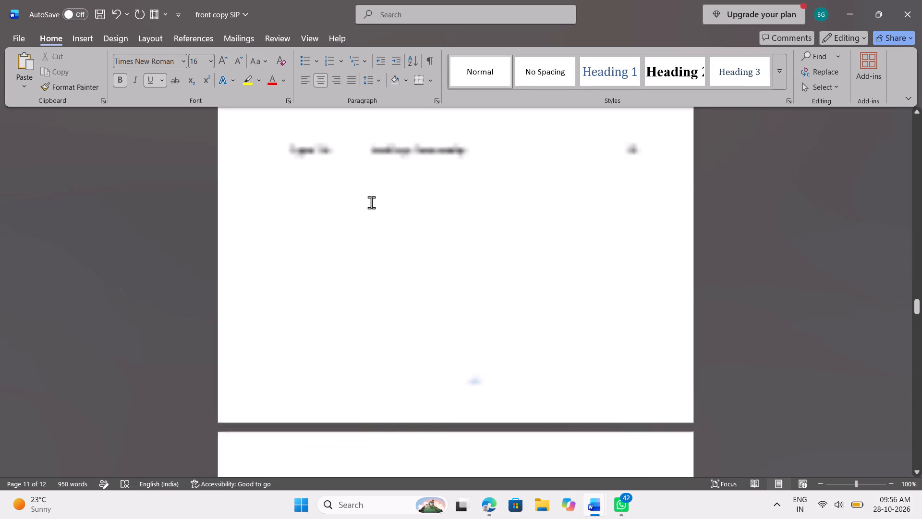
key("ctrl+s")
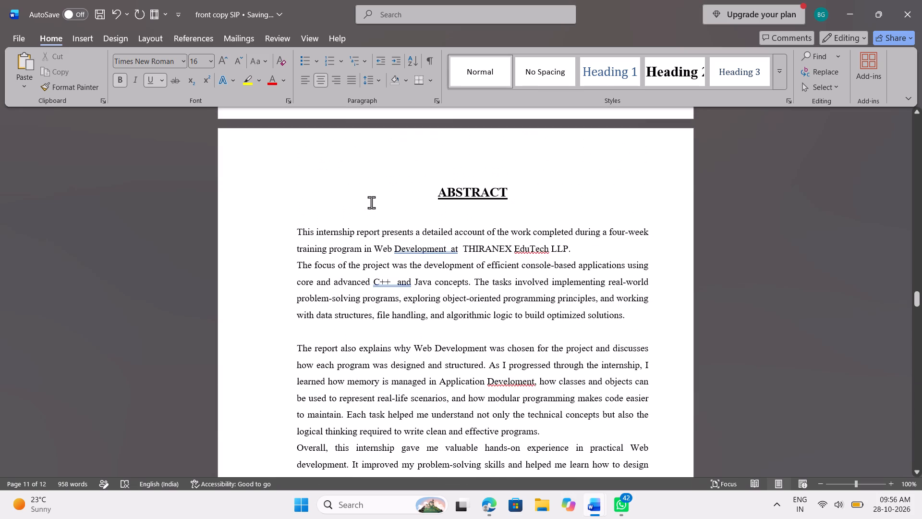
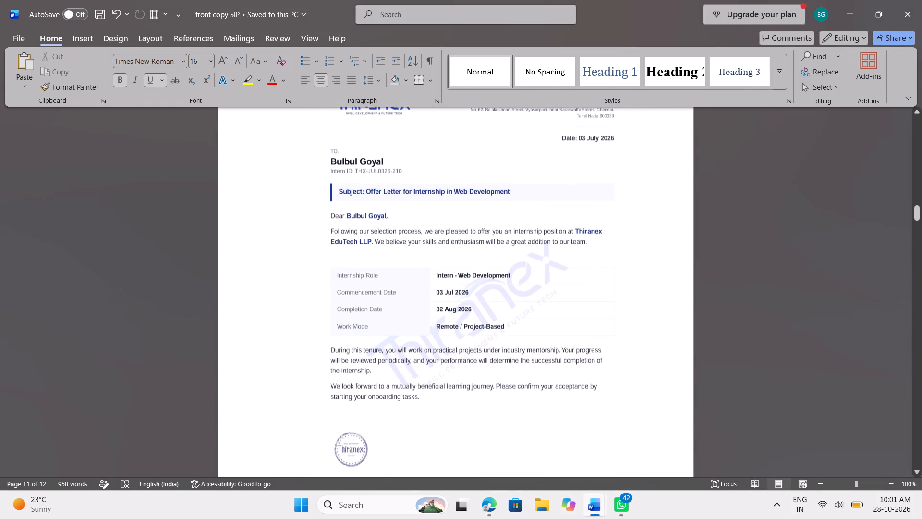
scroll(498, 395, "up", 3)
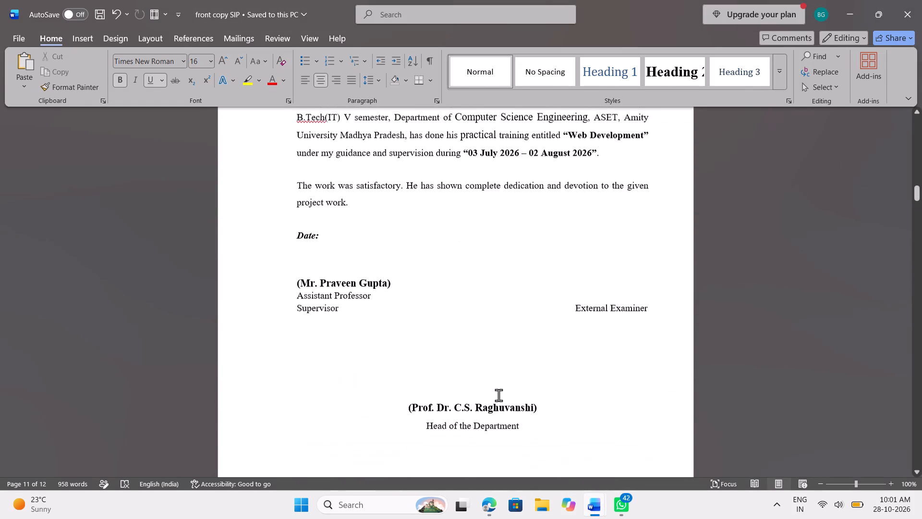
scroll(498, 395, "up", 4)
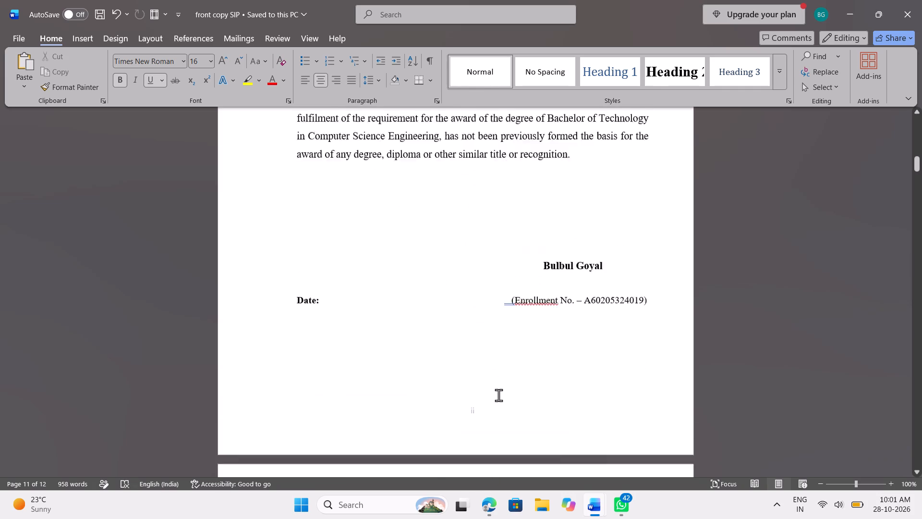
scroll(498, 395, "up", 4)
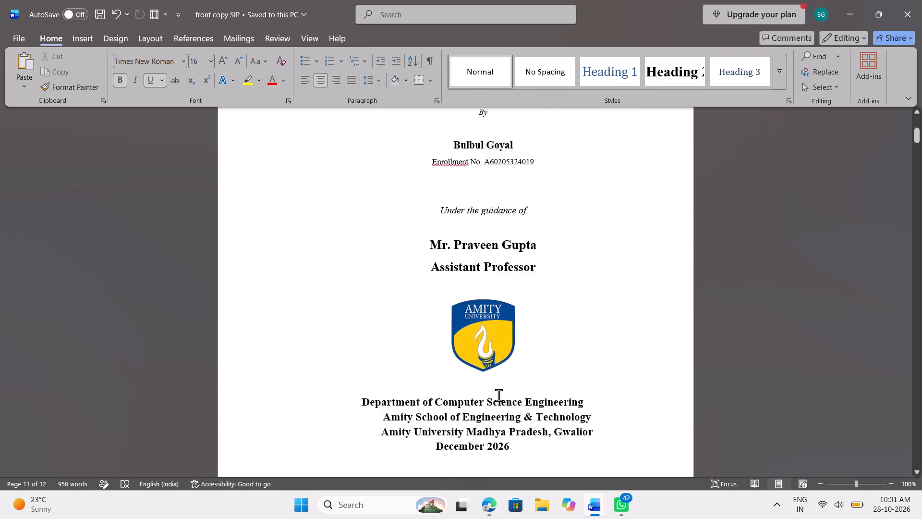
scroll(498, 395, "up", 1)
scroll(498, 395, "down", 3)
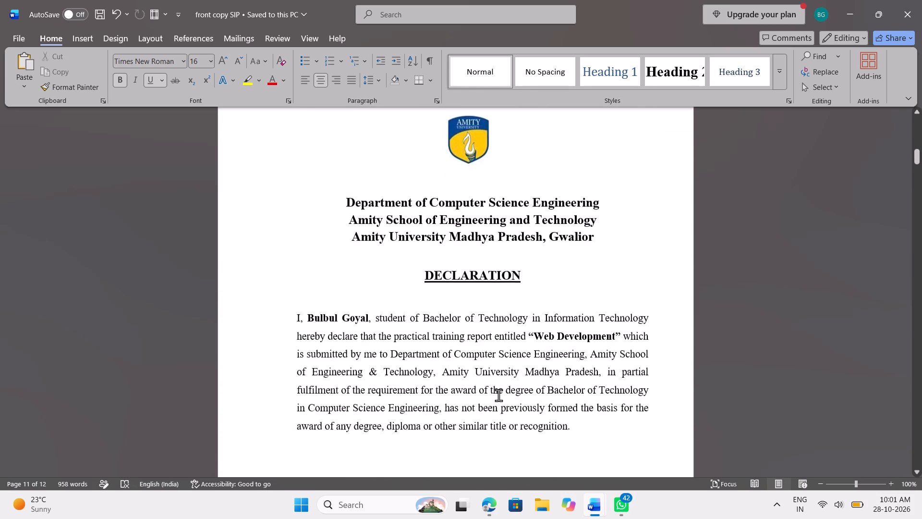
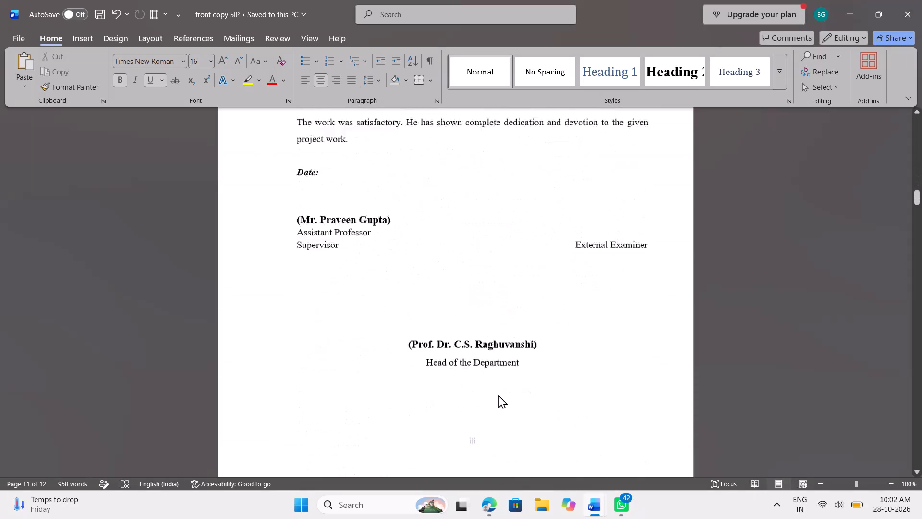
Review the front copy SIP document's pages from the supervisor's certificate through the Acknowledgement and Abstract to the List of Figures.
scroll(498, 395, "down", 1)
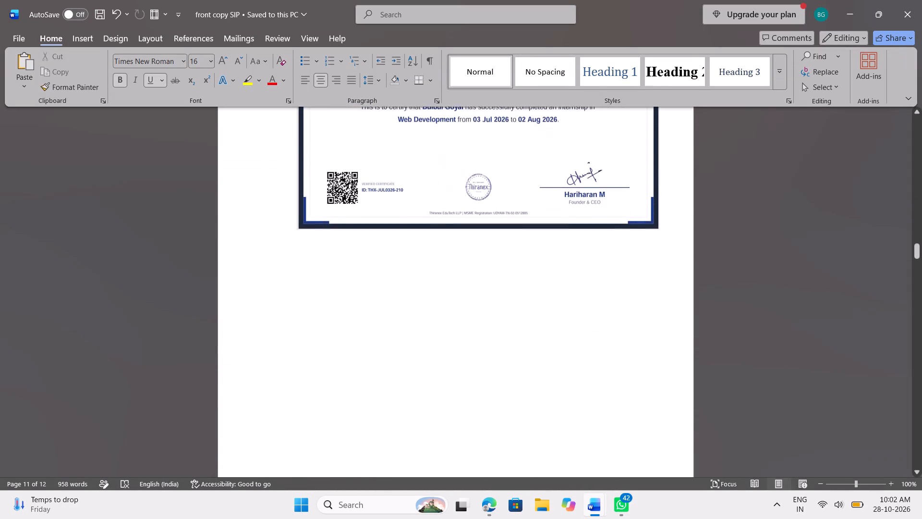
scroll(498, 395, "down", 2)
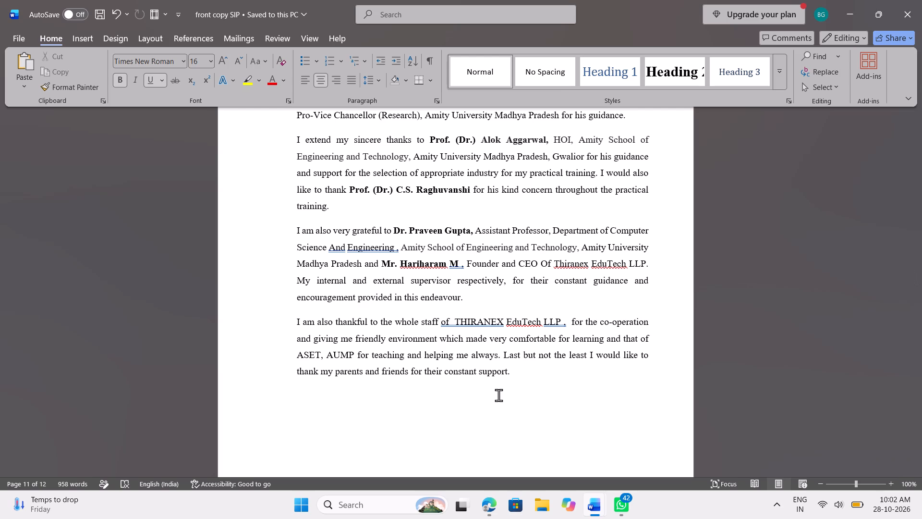
scroll(498, 395, "down", 3)
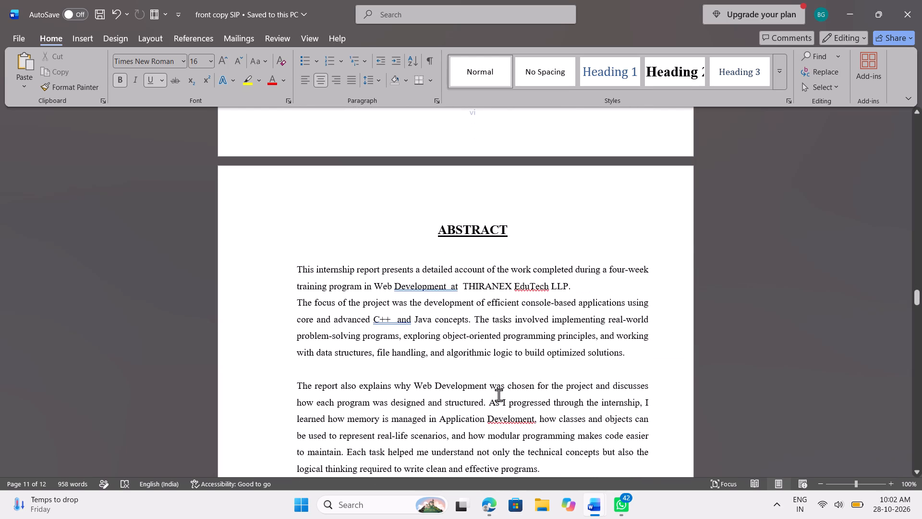
scroll(502, 382, "down", 2)
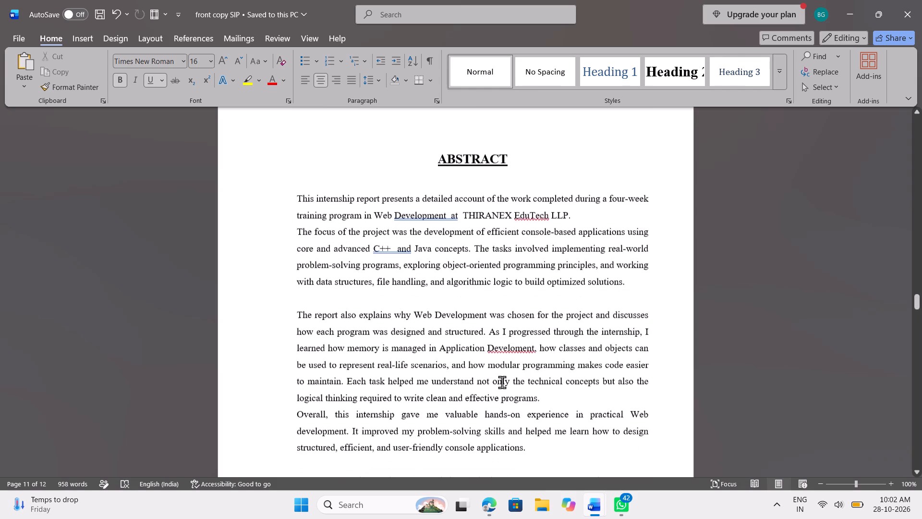
scroll(502, 382, "down", 3)
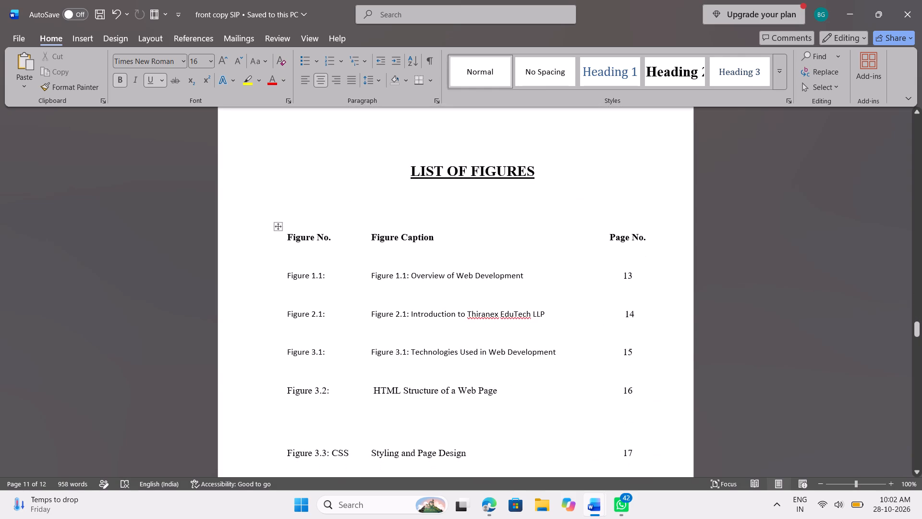
scroll(502, 382, "down", 1)
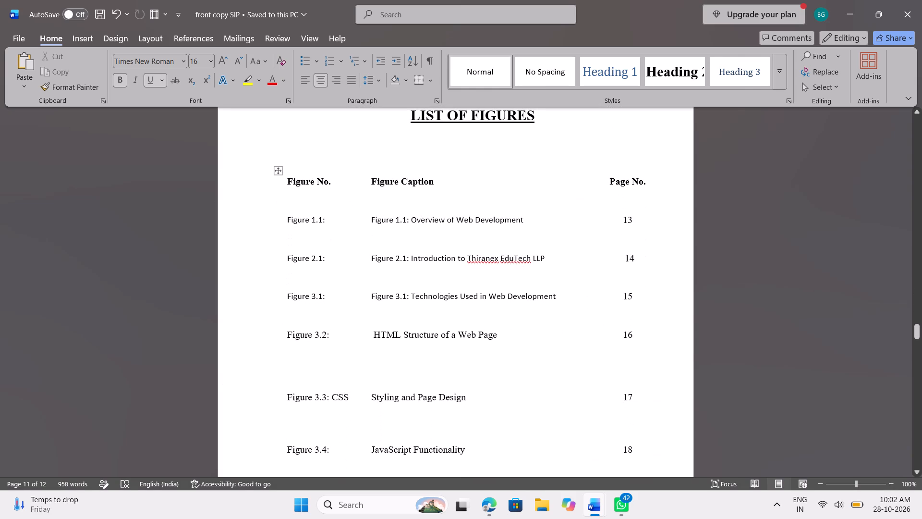
scroll(502, 382, "down", 1)
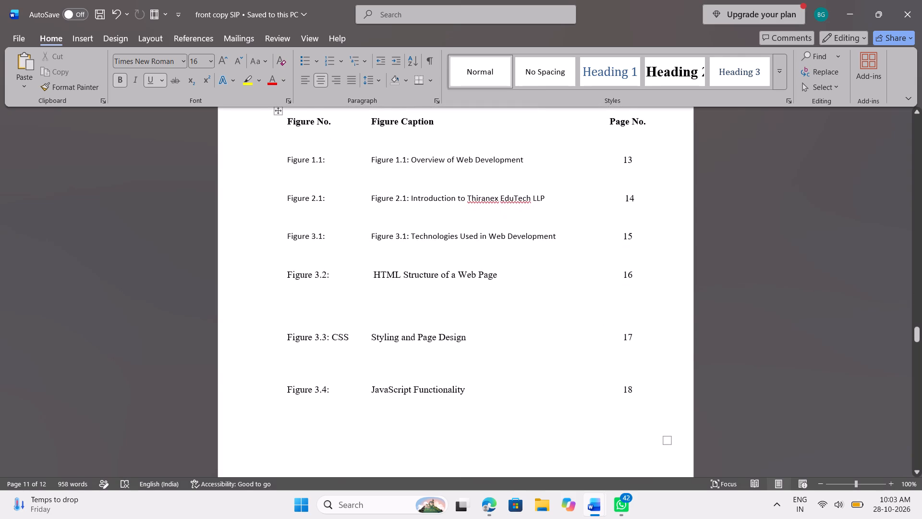
Delete the redundant "Figure 1.1:" prefix from the "Overview of Web Development" caption in the List of Figures.
left_click(411, 162)
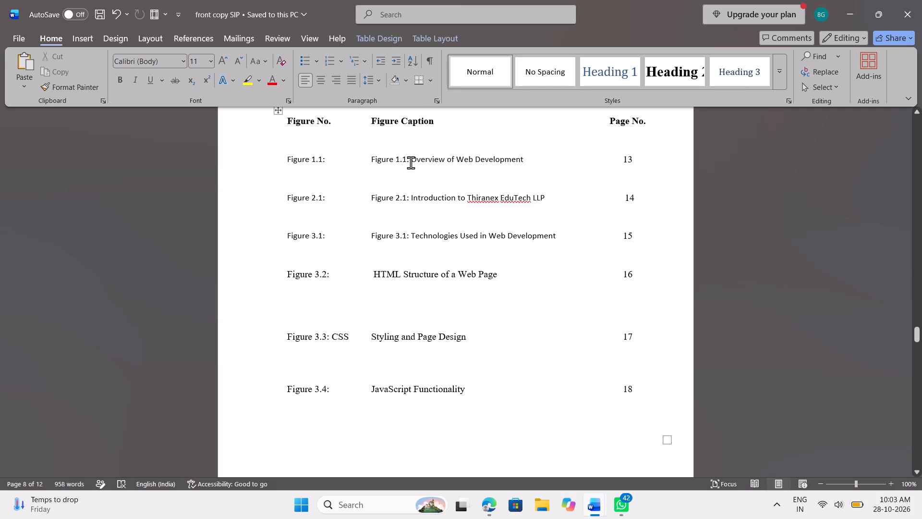
key("BackSpace")
key("BackSpace")
key("BackSpace")
key("BackSpace")
key("BackSpace")
key("BackSpace")
key("BackSpace")
key("BackSpace")
key("BackSpace")
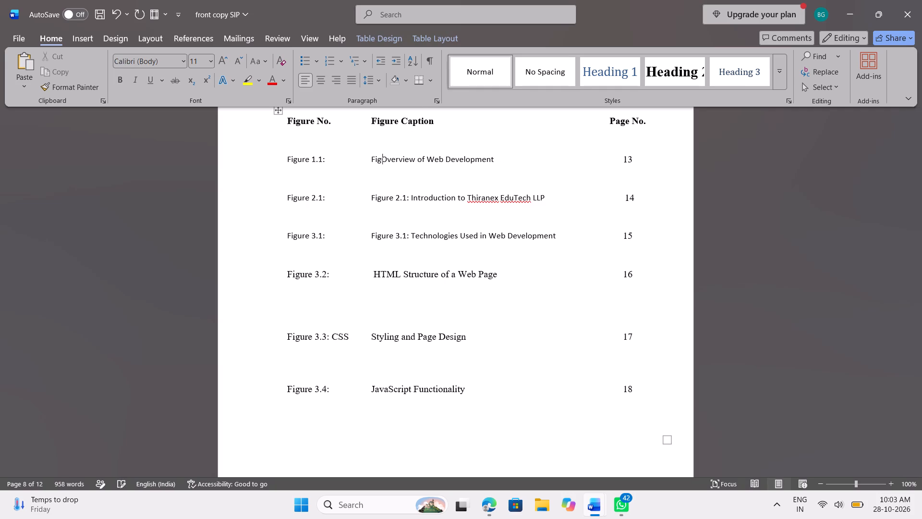
key("BackSpace")
key("BackSpace")
key("BackSpace")
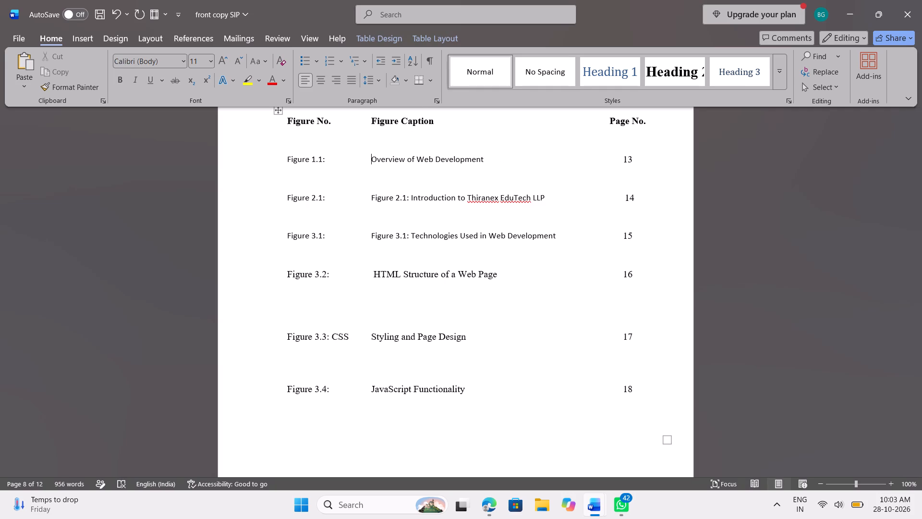
Delete the redundant "Figure 2.1:" prefix from the "Introduction to Thiranex EduTech LLP" caption in the List of Figures.
left_click(412, 198)
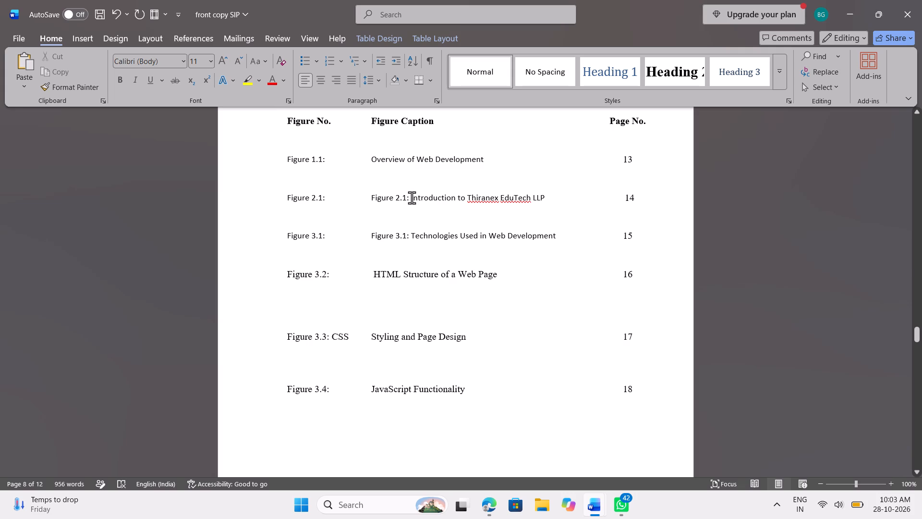
key("BackSpace")
key("BackSpace")
key("BackSpace")
key("BackSpace")
key("BackSpace")
key("BackSpace")
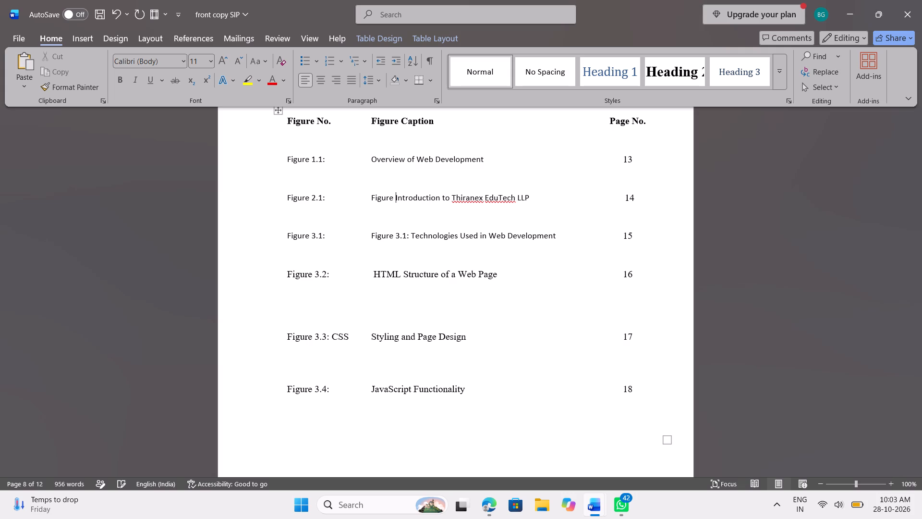
key("BackSpace")
key("BackSpace")
key("BackSpace")
key("BackSpace")
key("BackSpace")
key("BackSpace")
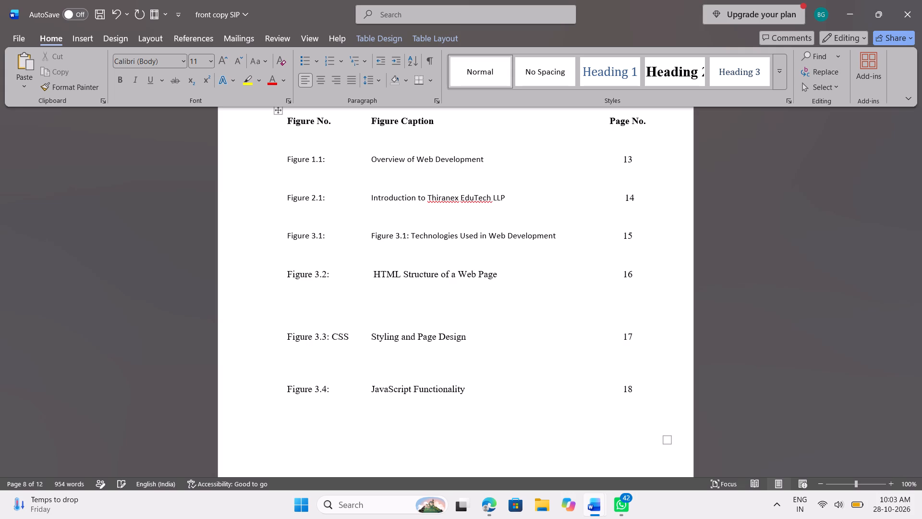
Delete the redundant "Figure 3.1:" prefix from the "Technologies Used in Web Development" caption in the List of Figures.
left_click(411, 233)
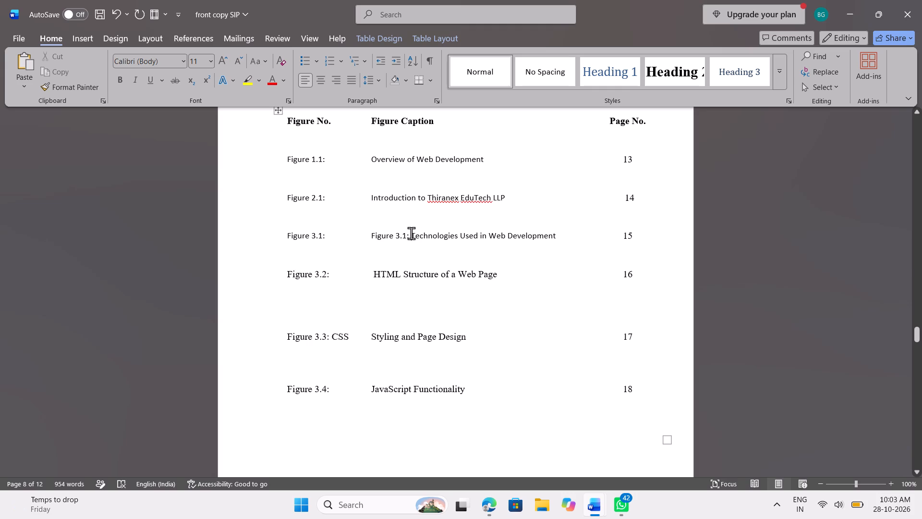
key("BackSpace")
key("BackSpace")
key("BackSpace")
key("BackSpace")
key("BackSpace")
key("BackSpace")
key("BackSpace")
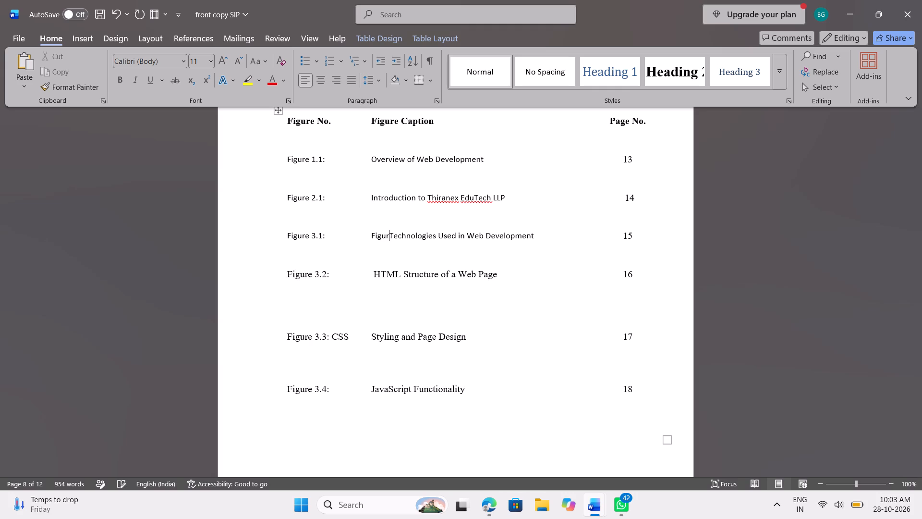
key("BackSpace")
key("BackSpace")
key("BackSpace")
key("BackSpace")
key("BackSpace")
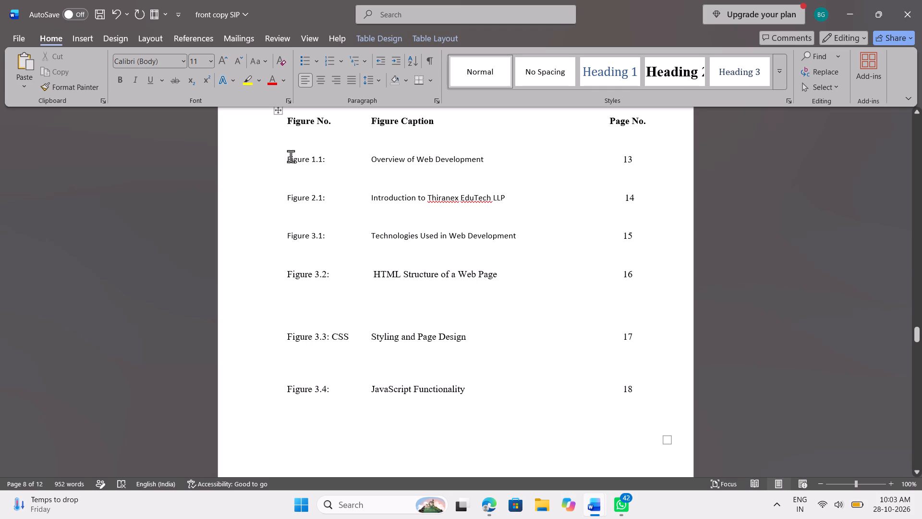
Give all the text in the List of Figures table, headings included, a uniform font size of 12.
left_click_drag(289, 123, 606, 416)
left_click(223, 63)
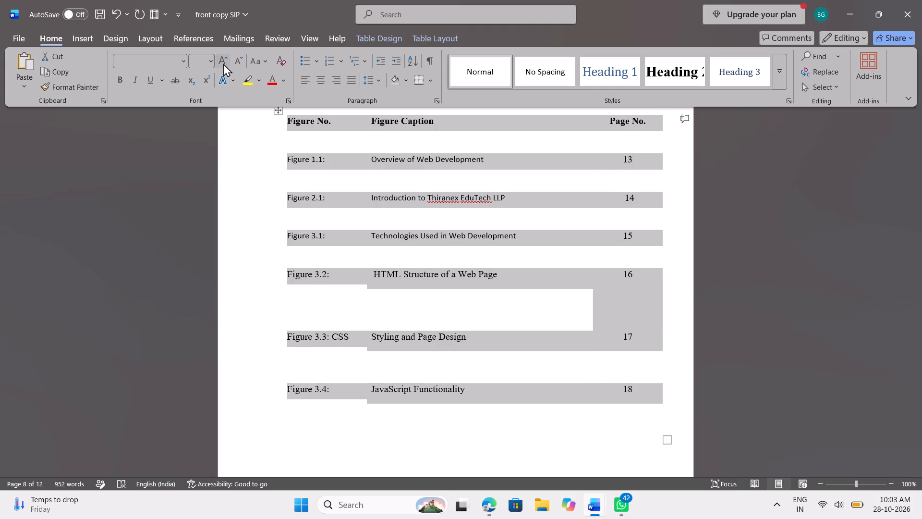
left_click(237, 61)
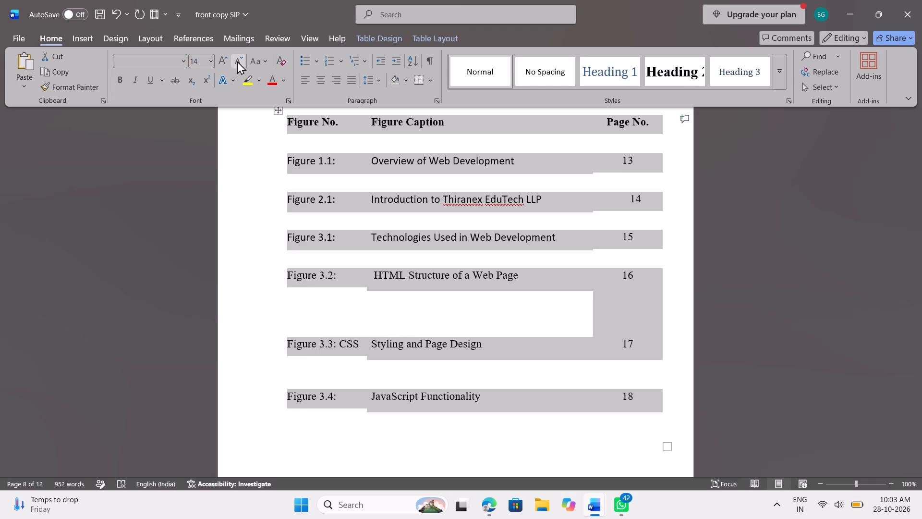
left_click(249, 178)
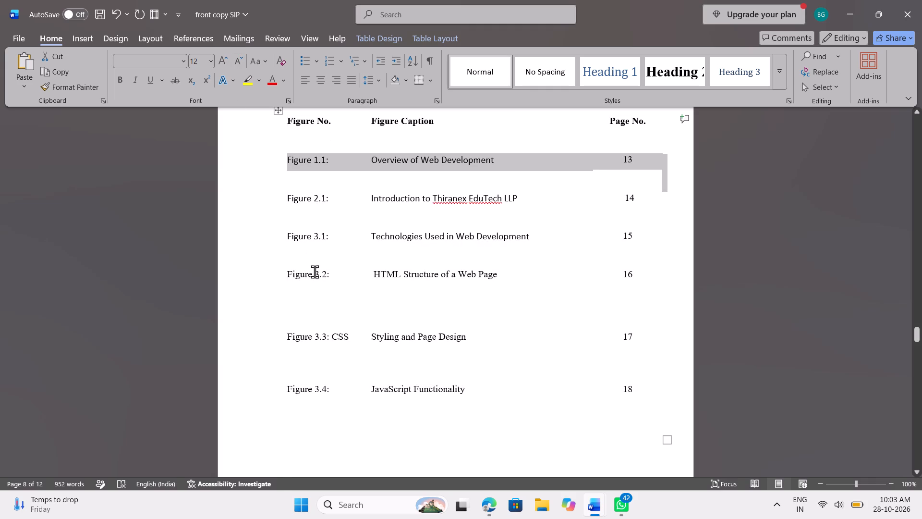
left_click(533, 394)
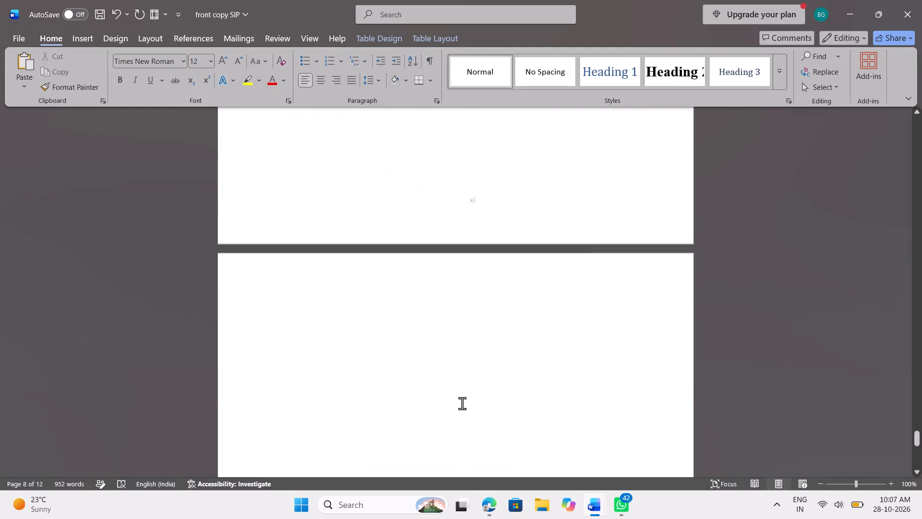
scroll(462, 403, "up", 1)
left_click(268, 217)
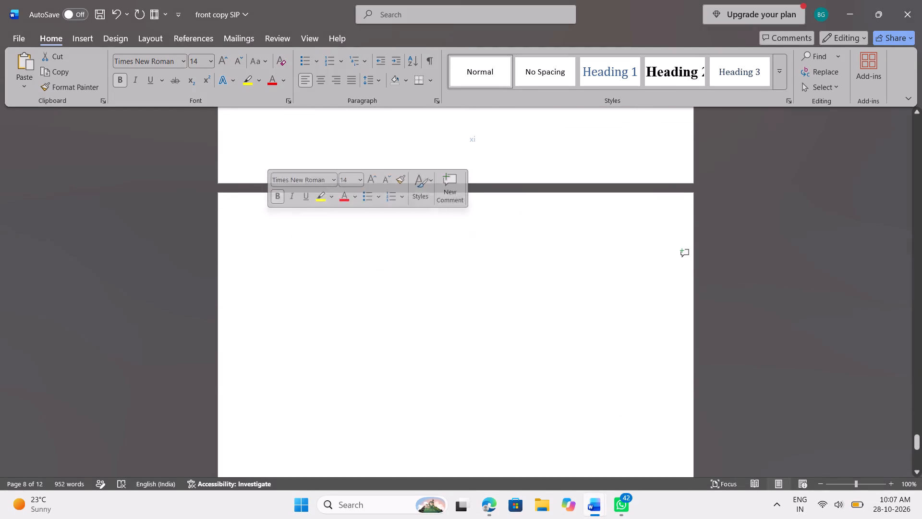
left_click(295, 237)
left_click(296, 248)
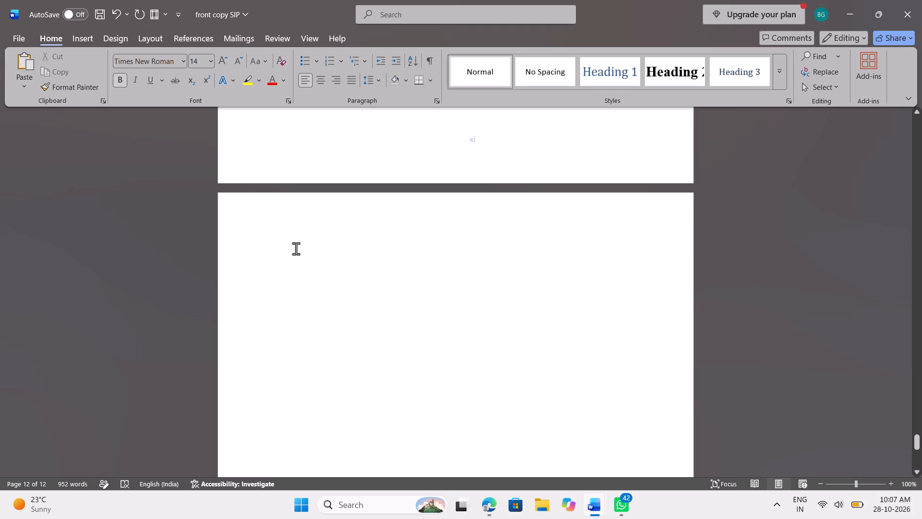
key("shift+z")
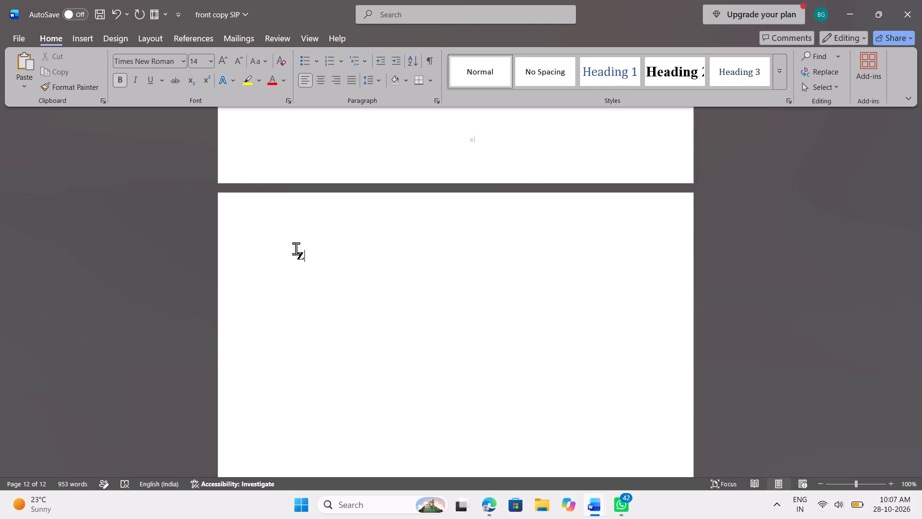
key("BackSpace")
key("ctrl+v")
Review the pasted Chapter 1 text from section 1.6 back up to the "CHAPTER 1: INTRODUCTION" heading.
scroll(384, 313, "down", 2)
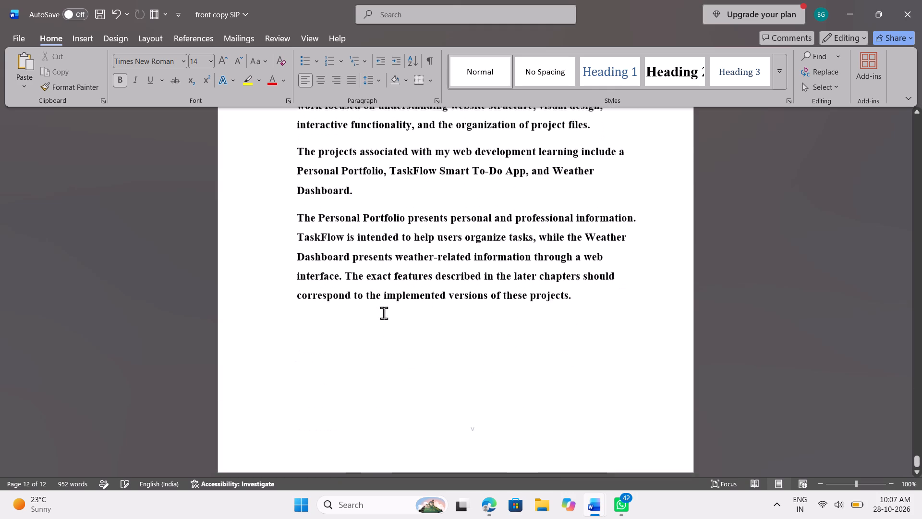
scroll(384, 313, "down", 1)
scroll(384, 313, "up", 2)
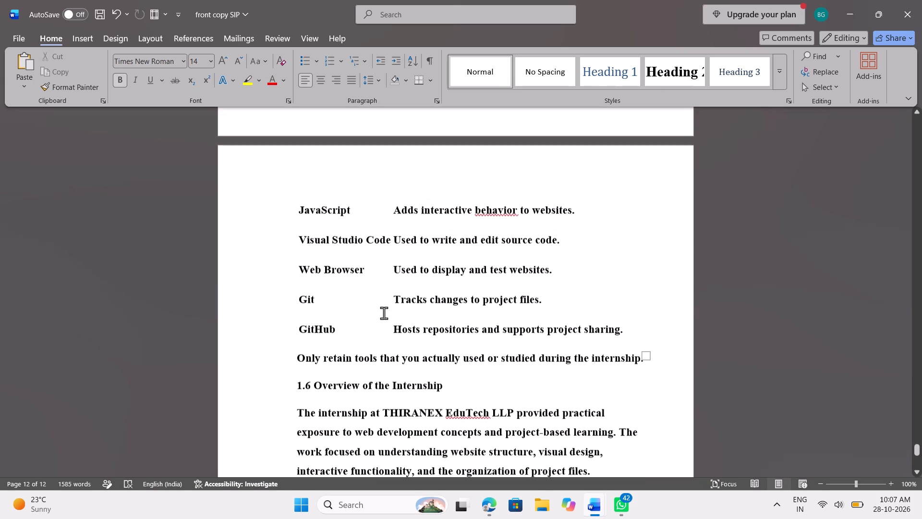
scroll(384, 313, "up", 1)
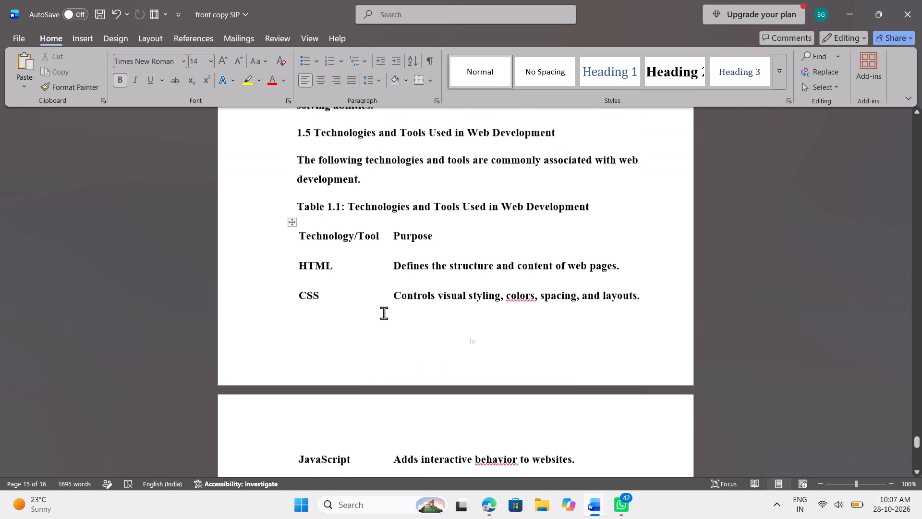
scroll(384, 313, "up", 2)
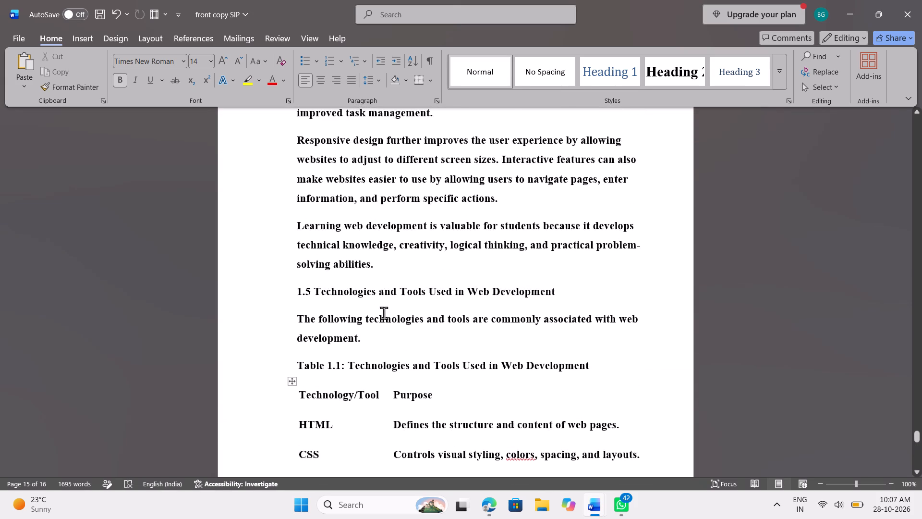
scroll(384, 313, "up", 2)
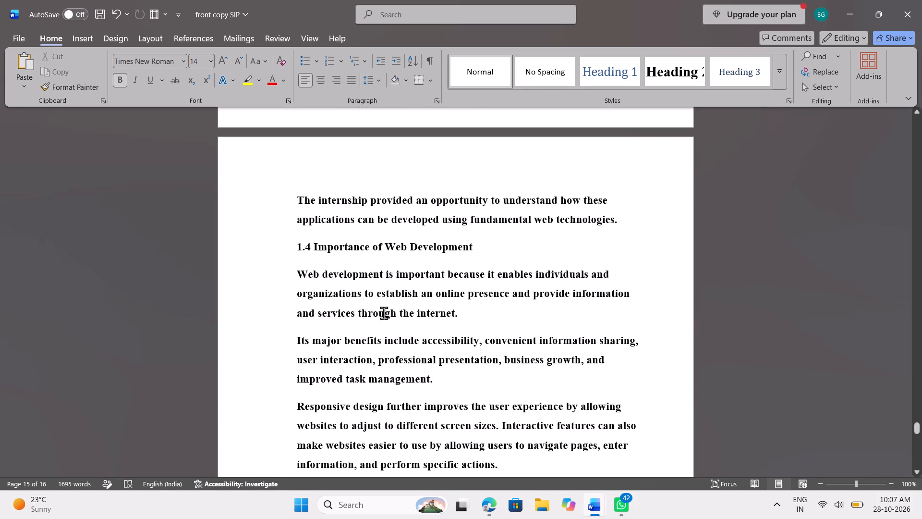
scroll(384, 313, "up", 2)
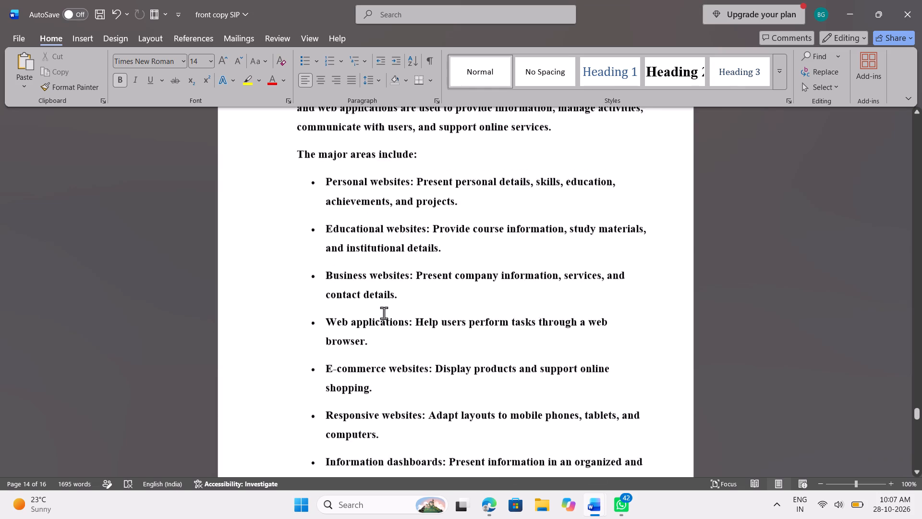
scroll(384, 313, "up", 3)
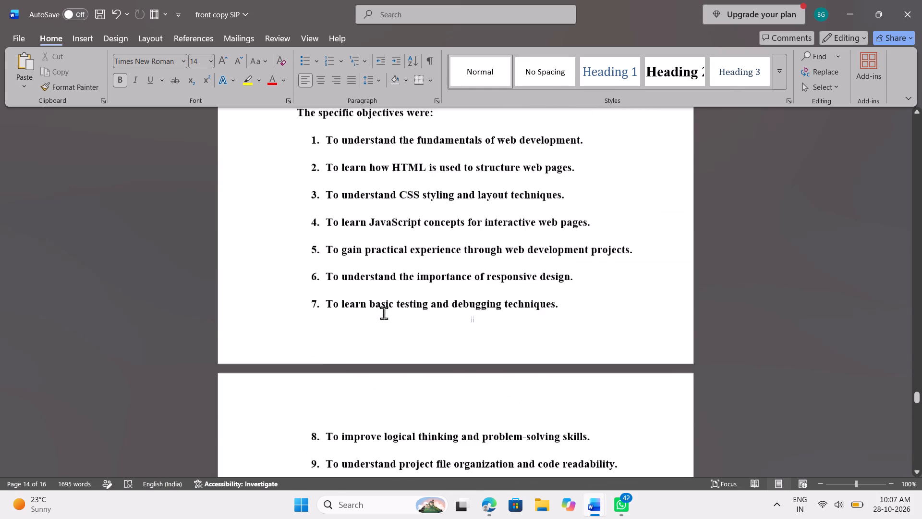
scroll(384, 313, "up", 3)
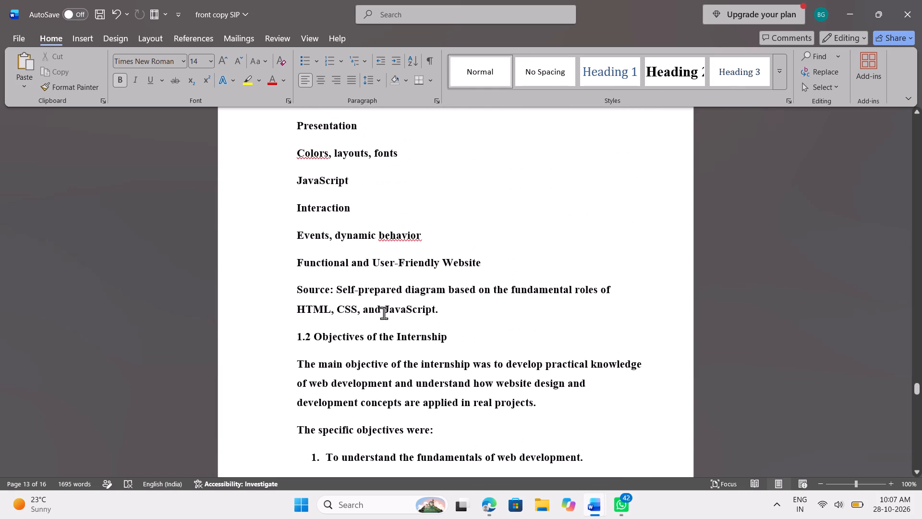
scroll(384, 313, "up", 2)
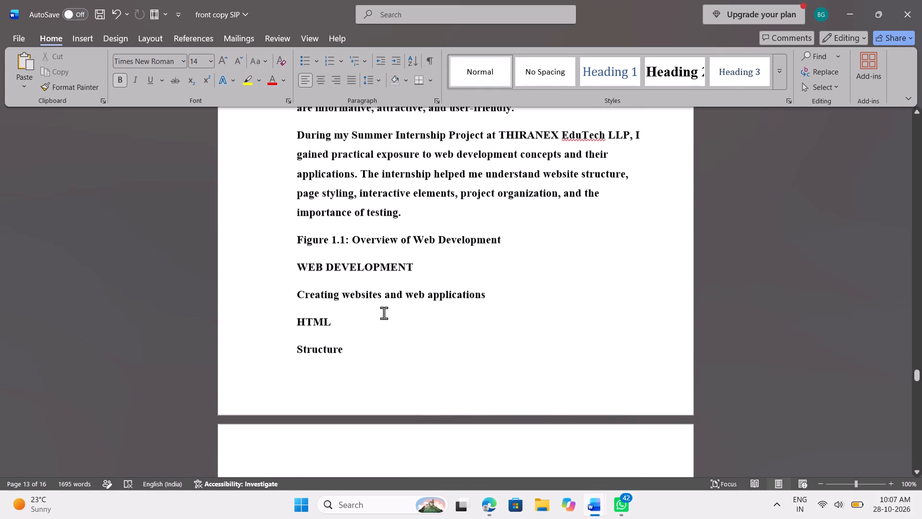
scroll(384, 313, "up", 2)
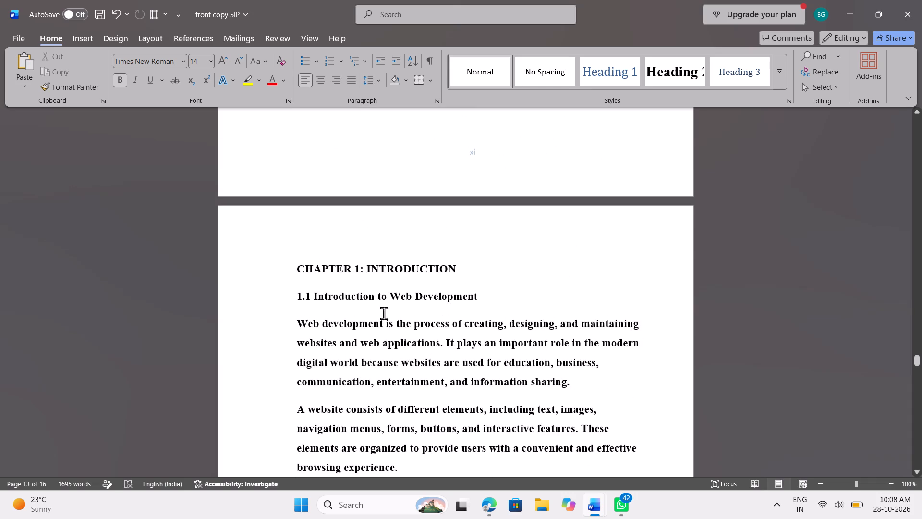
Remove the bold from the Chapter 1 text, from the 1.1 heading through the end of section 1.6, and reduce its font size to 12.
left_click_drag(295, 304, 407, 518)
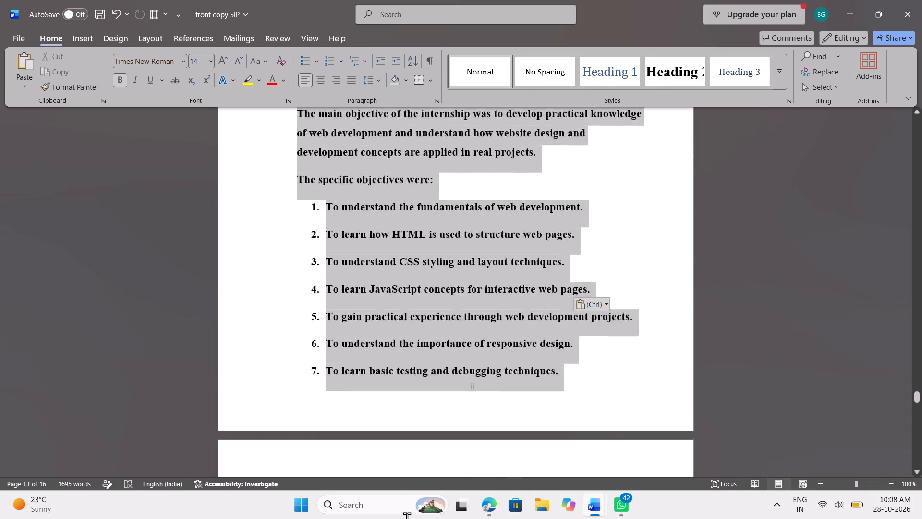
left_click_drag(407, 518, 430, 373)
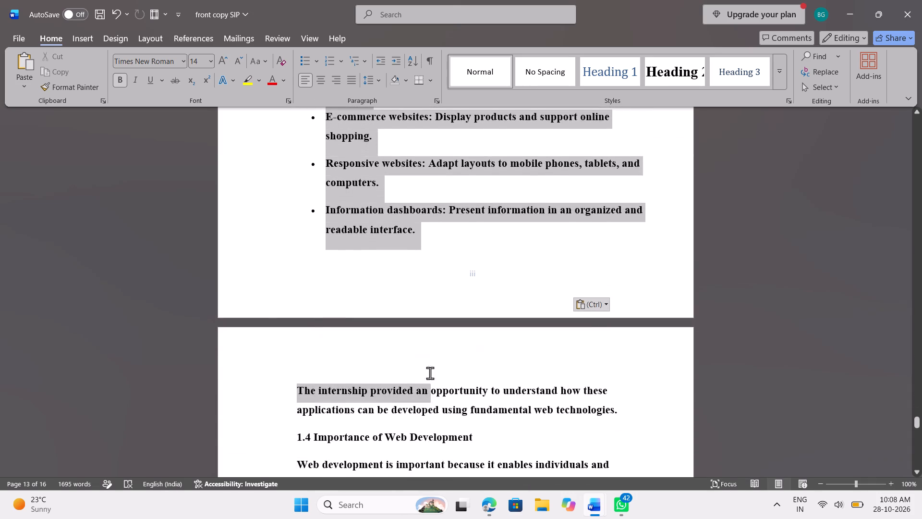
left_click_drag(430, 373, 456, 495)
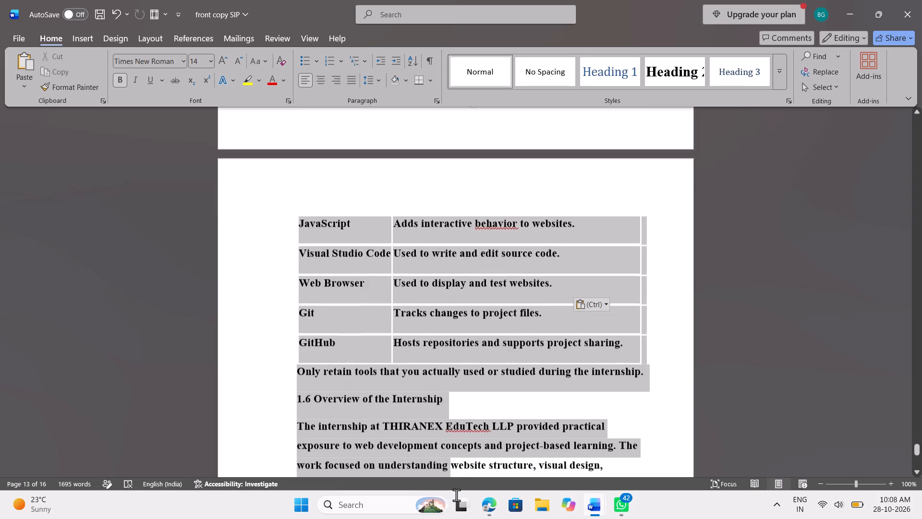
left_click_drag(456, 495, 350, 355)
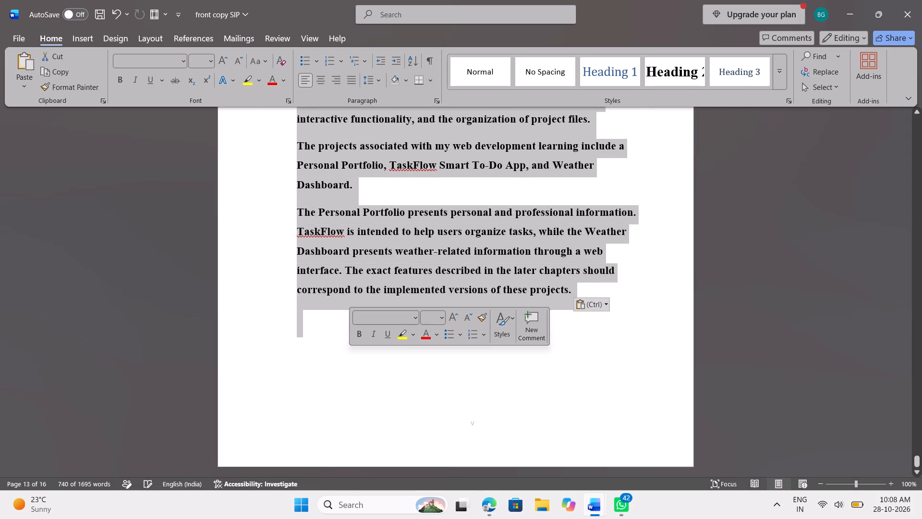
left_click(123, 75)
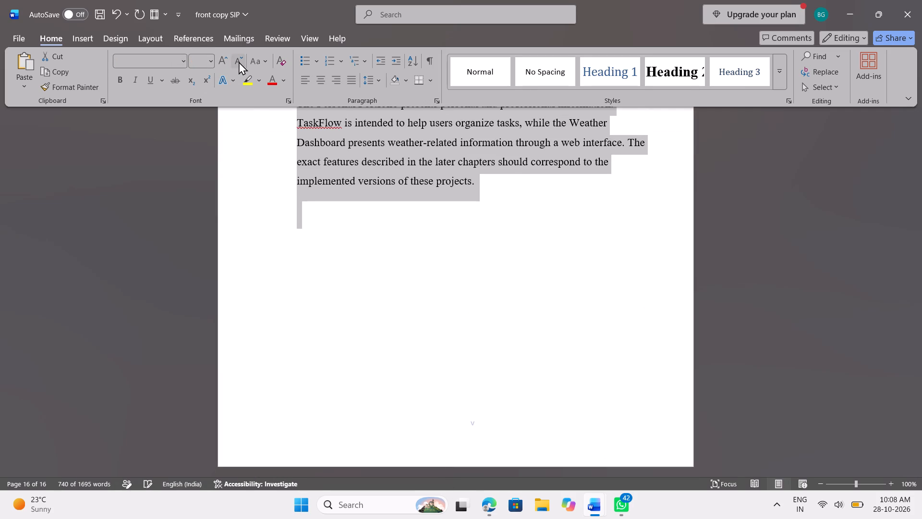
left_click(239, 62)
left_click(288, 201)
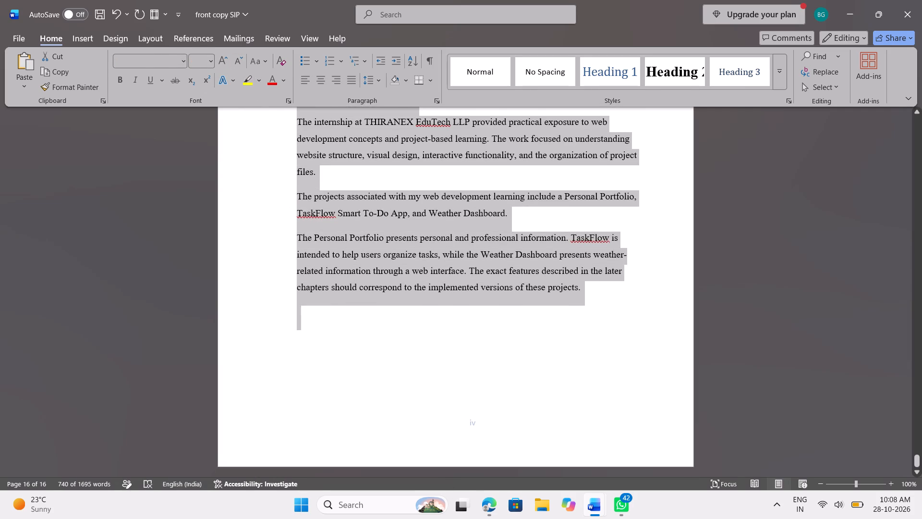
left_click(384, 259)
scroll(384, 259, "up", 1)
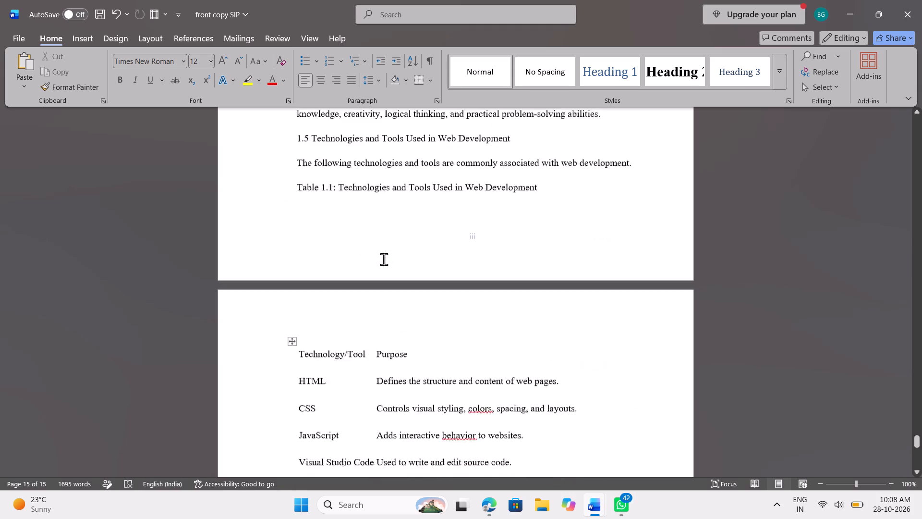
scroll(384, 259, "up", 3)
scroll(384, 259, "down", 2)
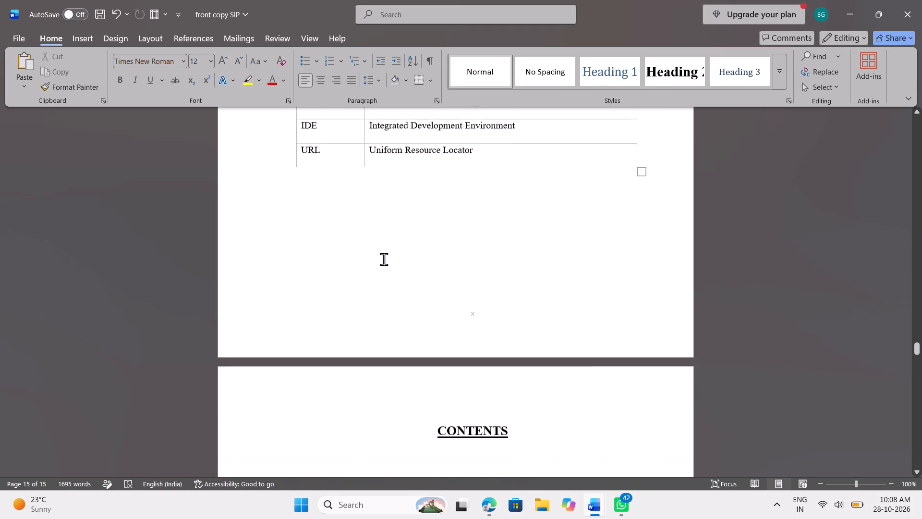
scroll(384, 259, "down", 3)
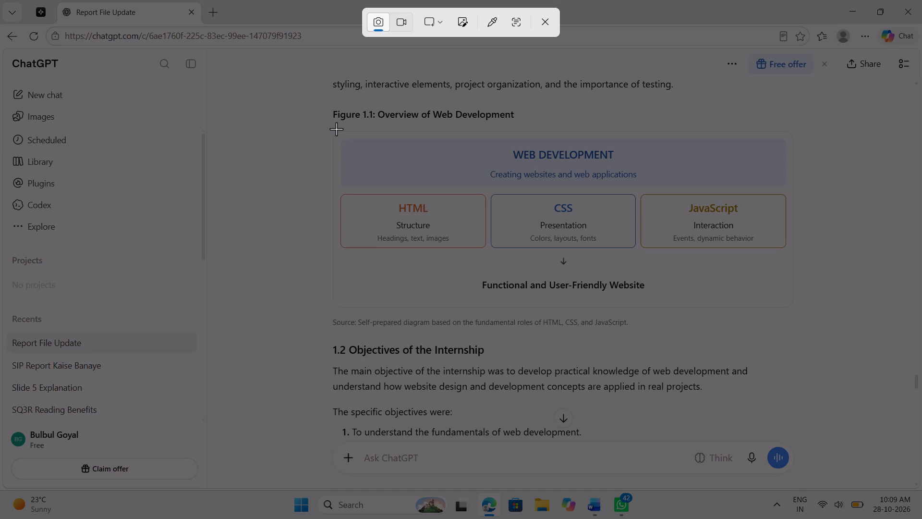
left_click_drag(336, 129, 519, 208)
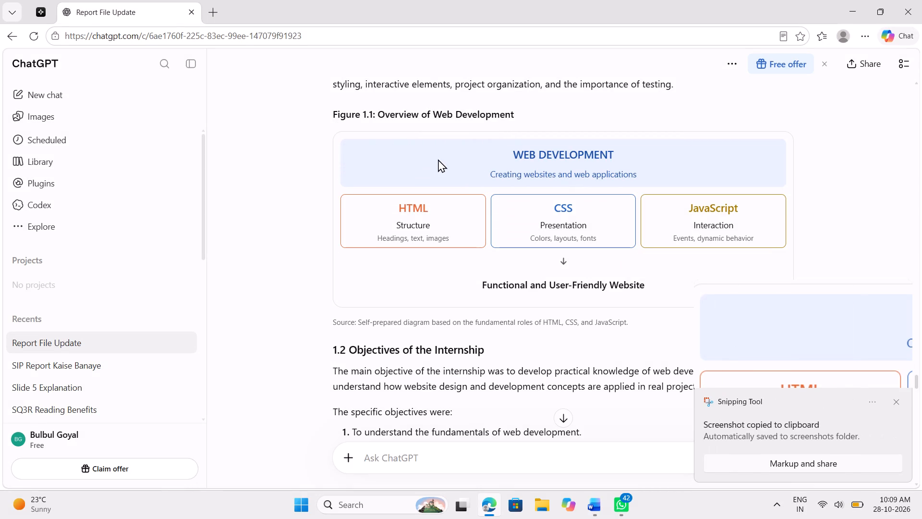
key("shift+super+s")
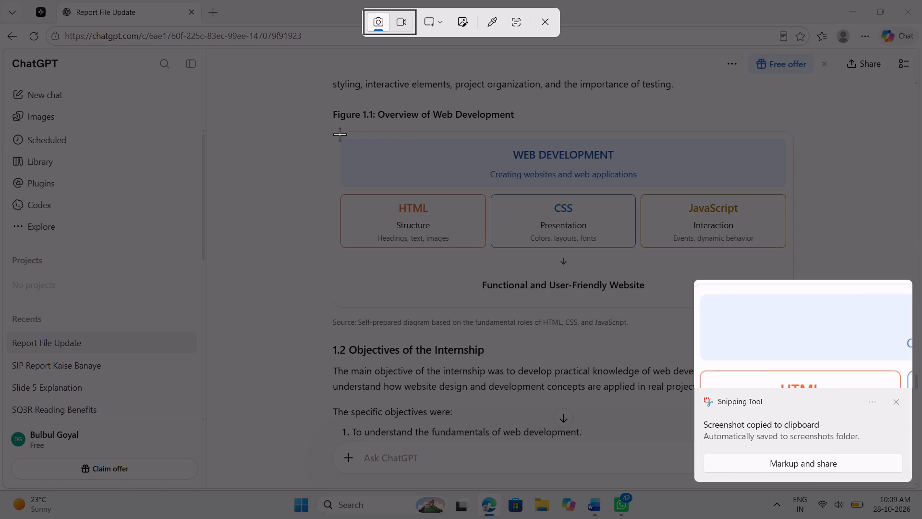
left_click_drag(329, 131, 740, 222)
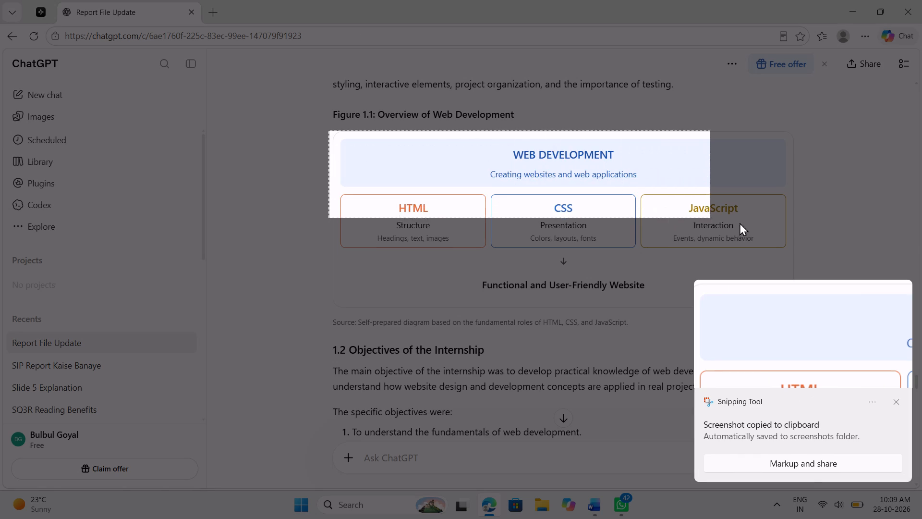
left_click_drag(740, 222, 813, 266)
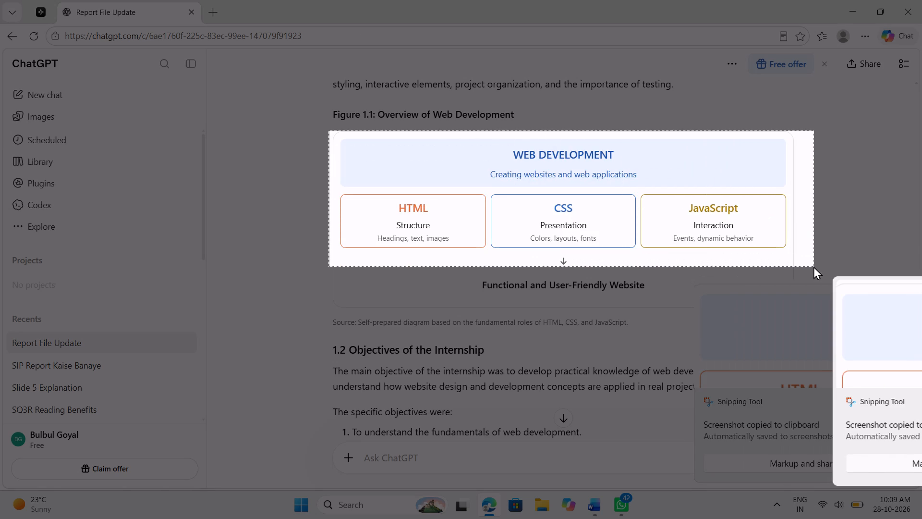
left_click_drag(813, 266, 808, 269)
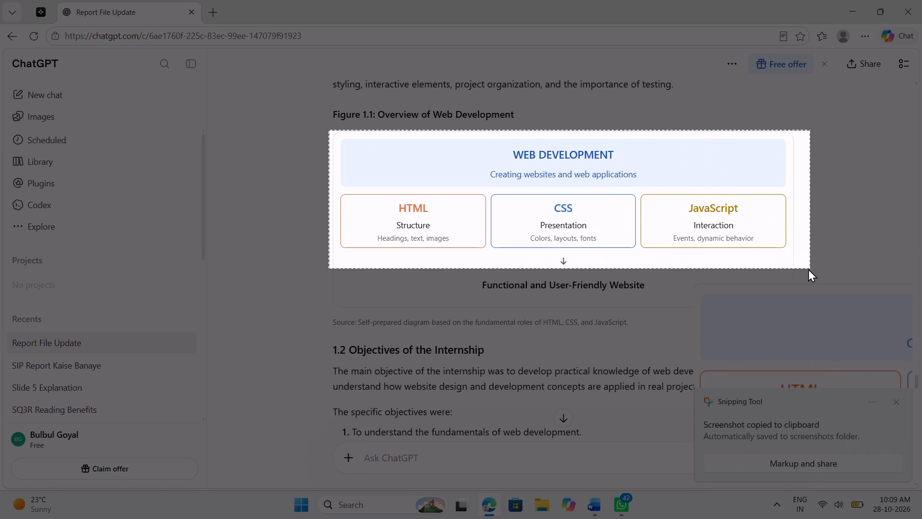
left_click_drag(808, 269, 798, 308)
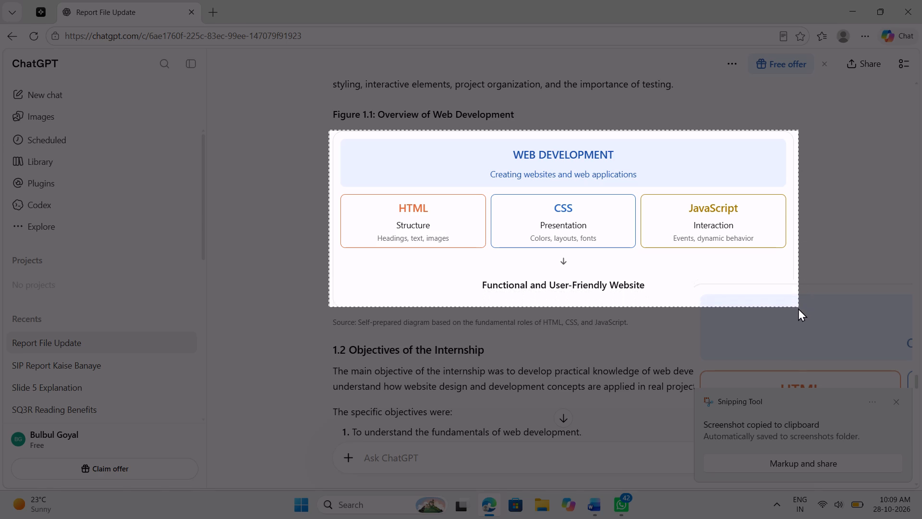
left_click_drag(798, 308, 800, 307)
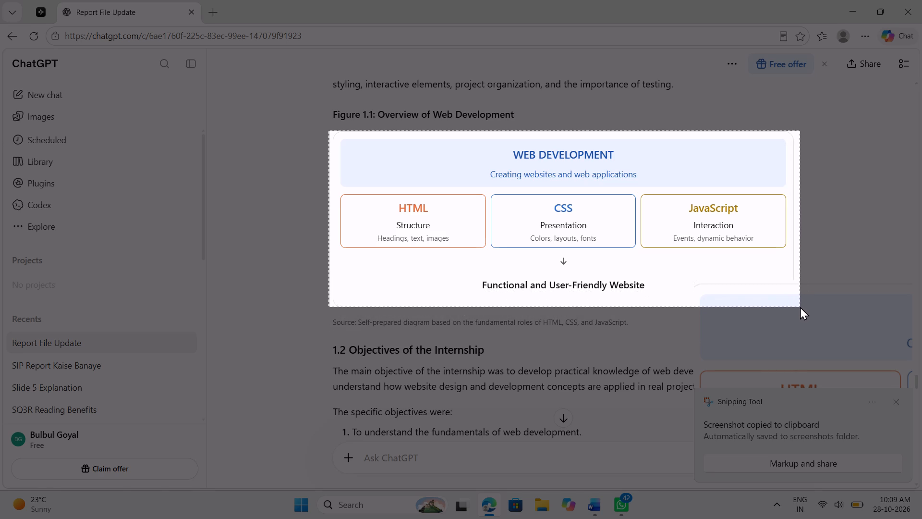
left_click_drag(800, 307, 794, 309)
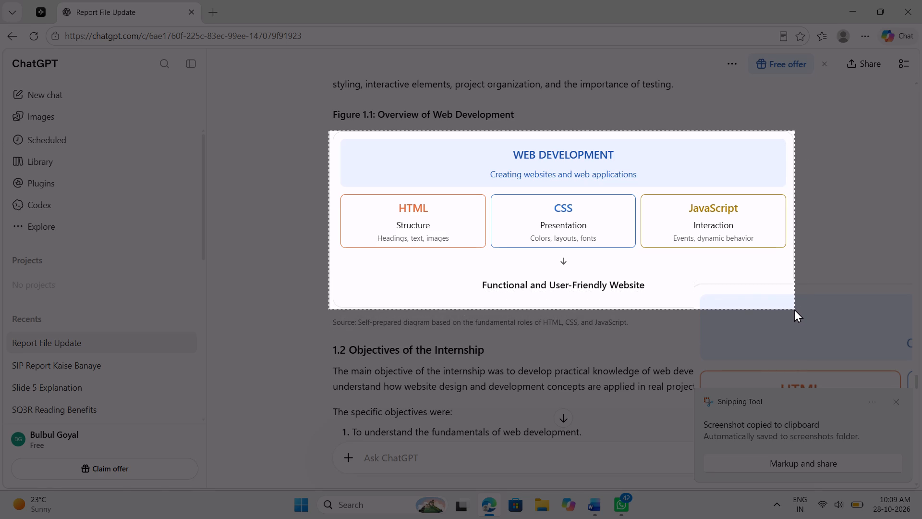
left_click_drag(794, 309, 794, 309)
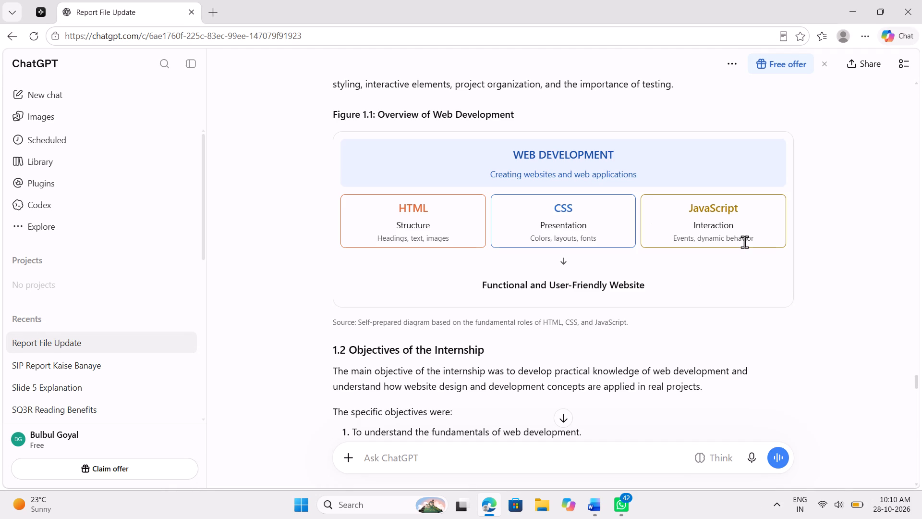
Copy the captured Figure 1.1 snip and switch to the front copy SIP document in Word.
key("ctrl+c")
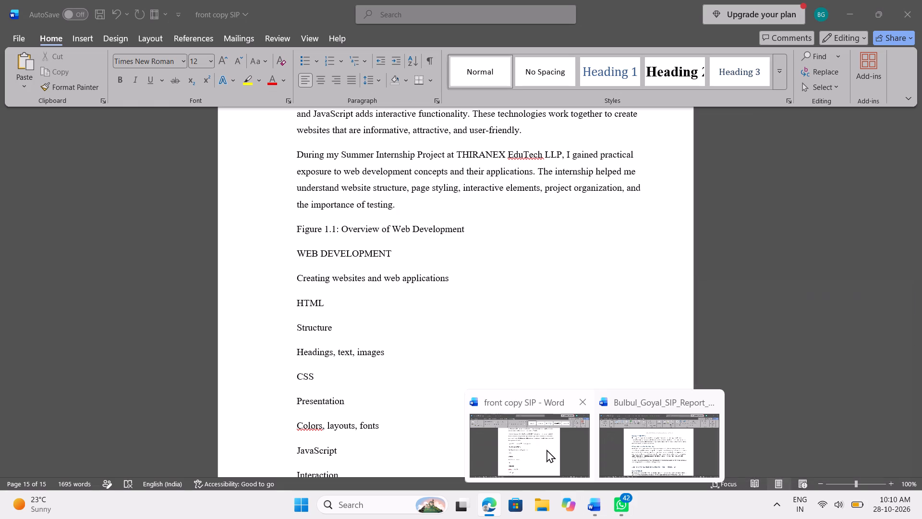
left_click(546, 449)
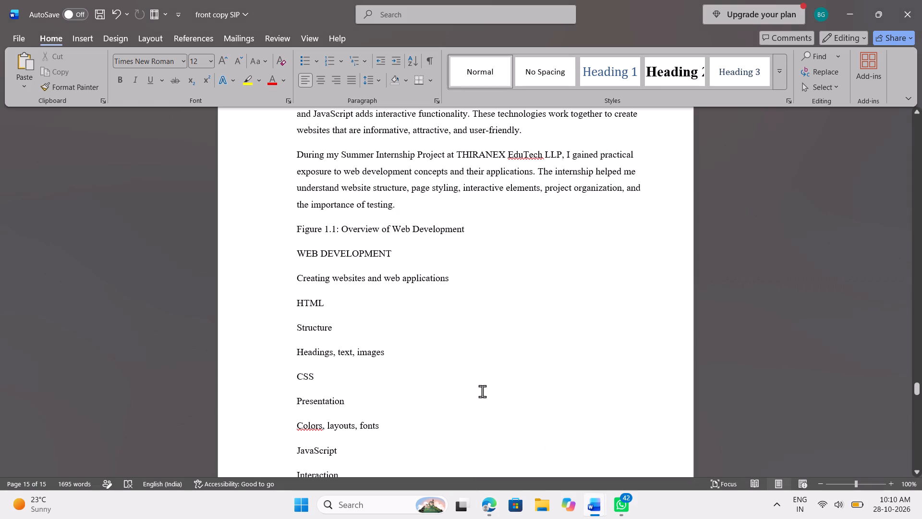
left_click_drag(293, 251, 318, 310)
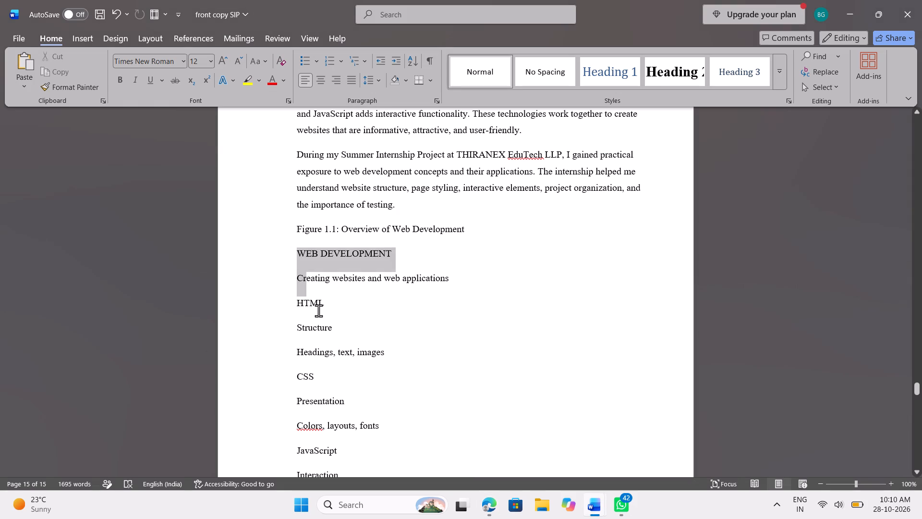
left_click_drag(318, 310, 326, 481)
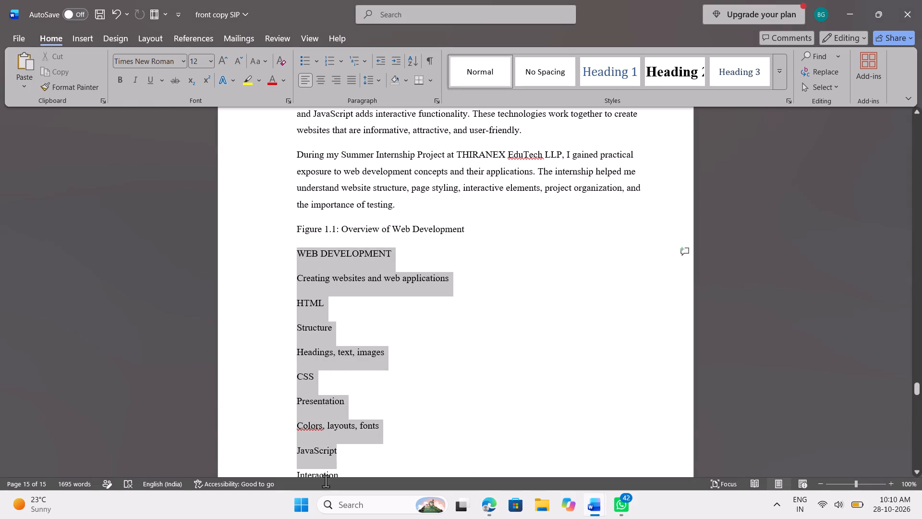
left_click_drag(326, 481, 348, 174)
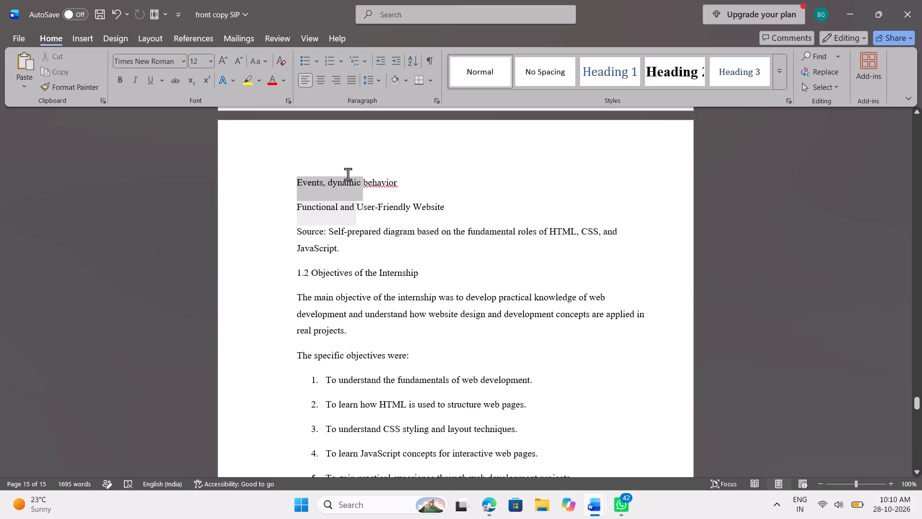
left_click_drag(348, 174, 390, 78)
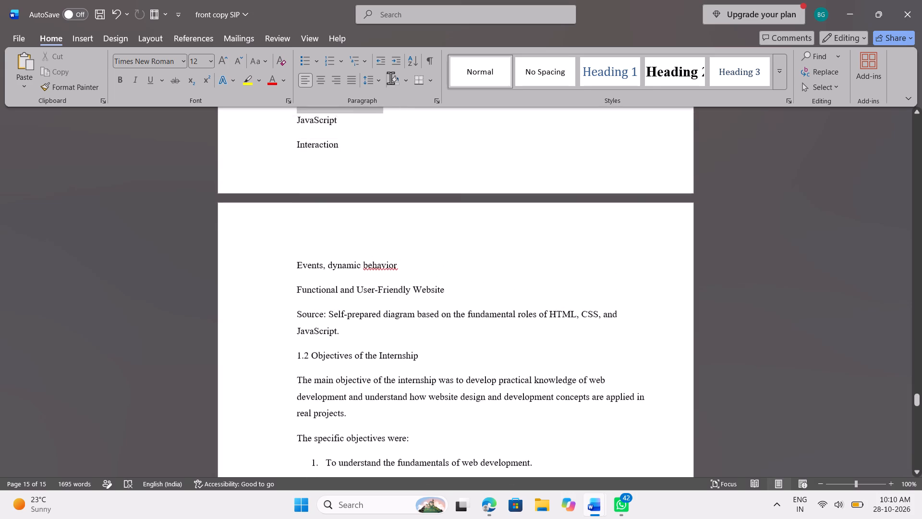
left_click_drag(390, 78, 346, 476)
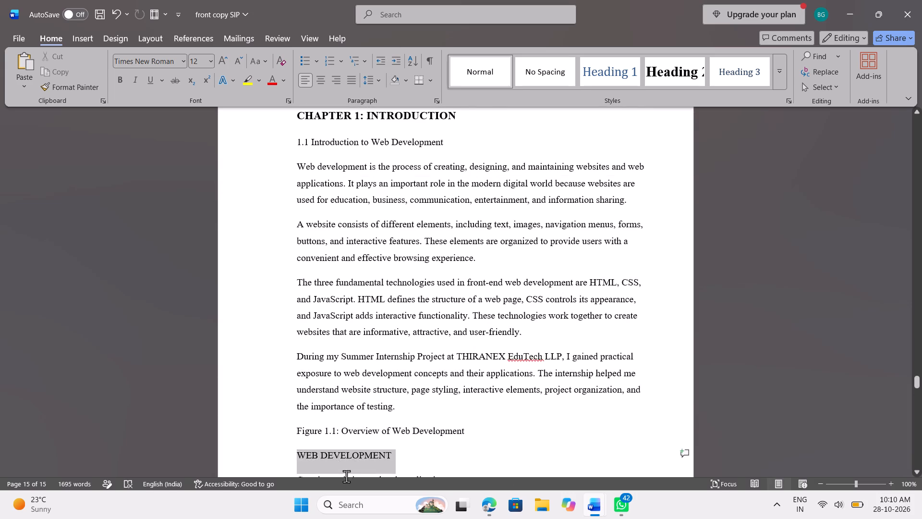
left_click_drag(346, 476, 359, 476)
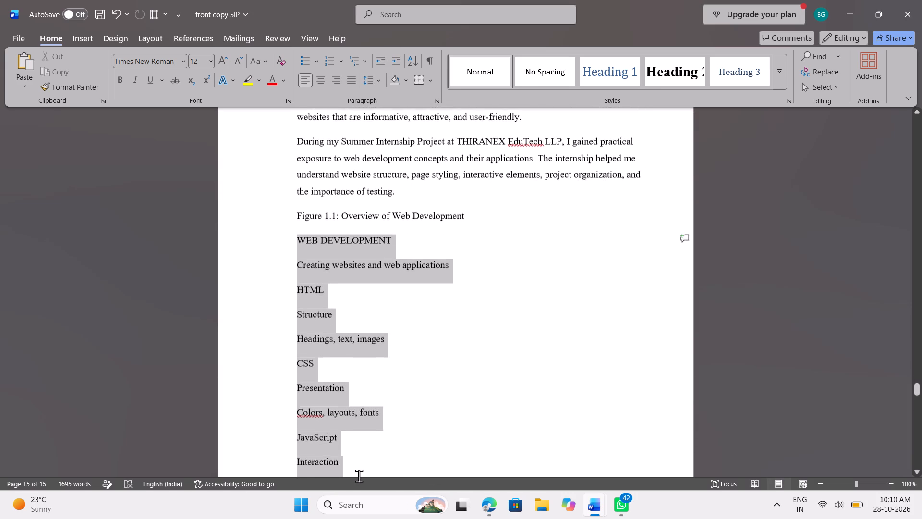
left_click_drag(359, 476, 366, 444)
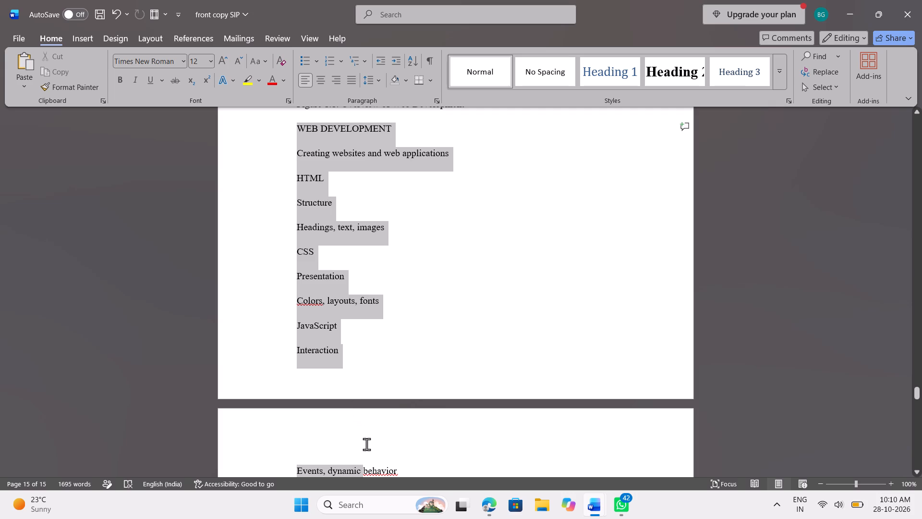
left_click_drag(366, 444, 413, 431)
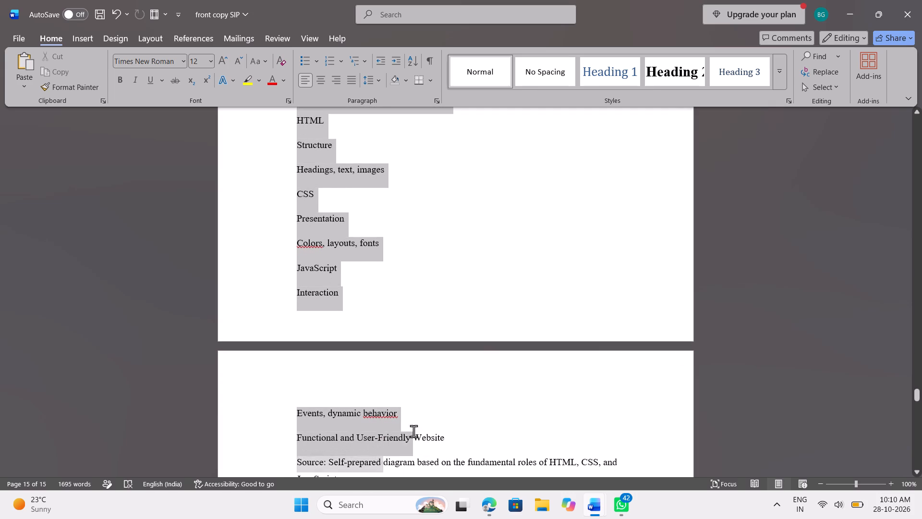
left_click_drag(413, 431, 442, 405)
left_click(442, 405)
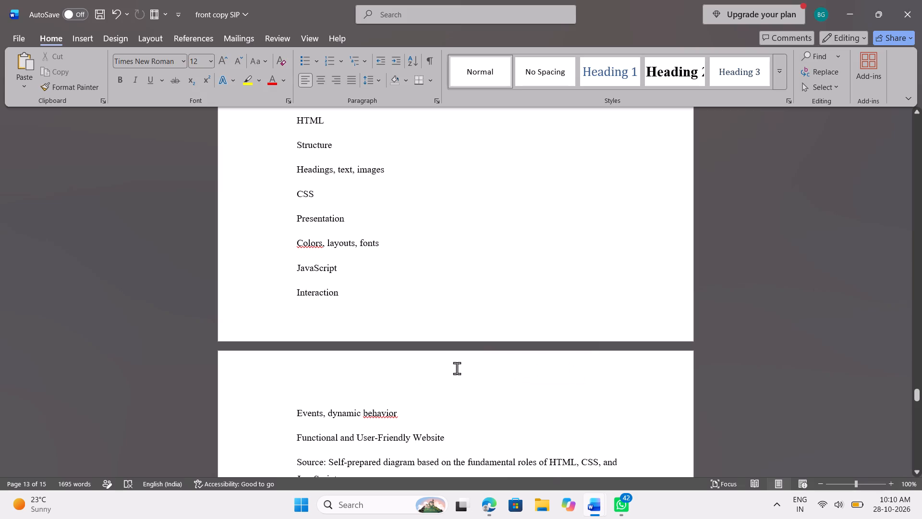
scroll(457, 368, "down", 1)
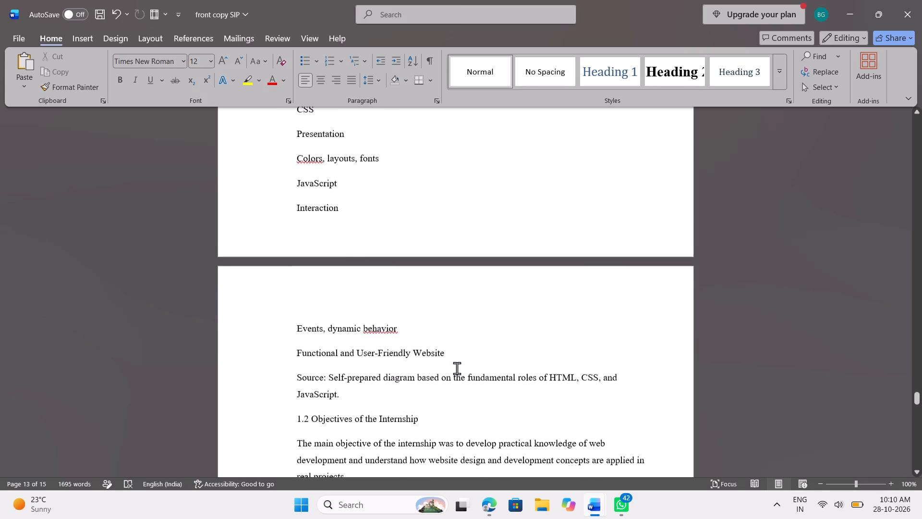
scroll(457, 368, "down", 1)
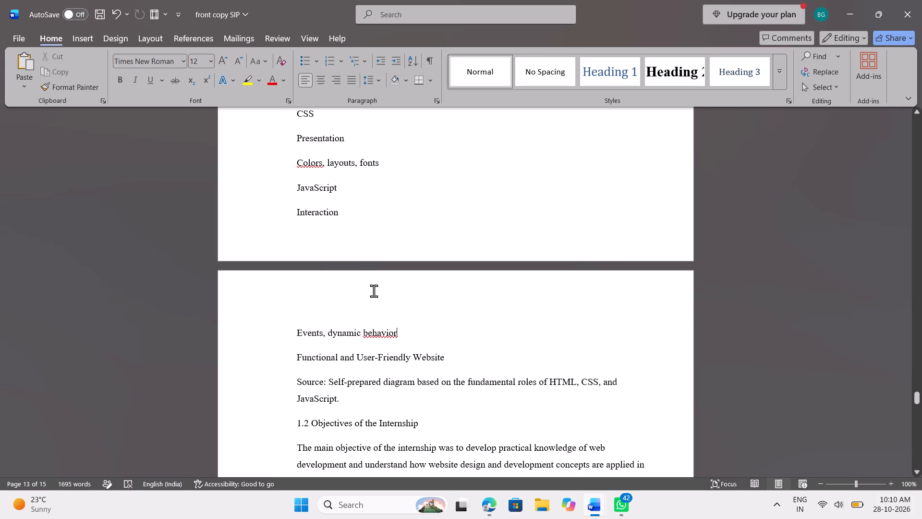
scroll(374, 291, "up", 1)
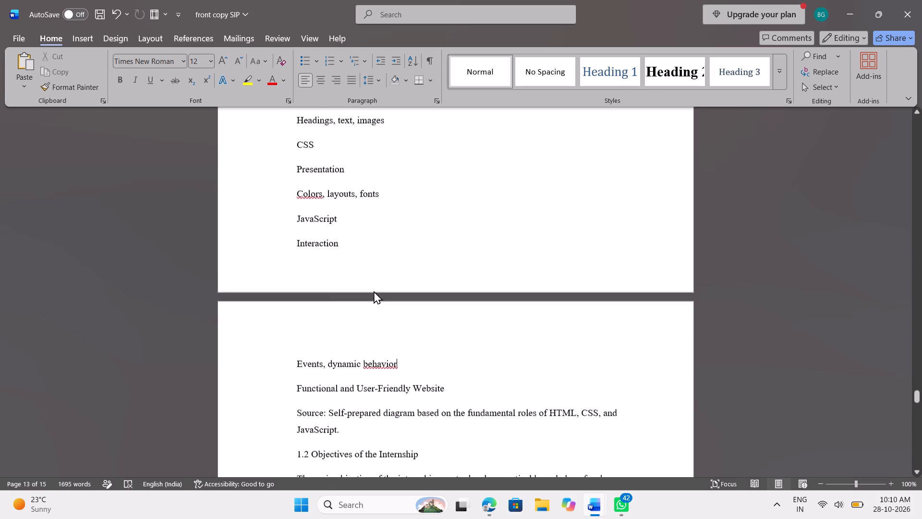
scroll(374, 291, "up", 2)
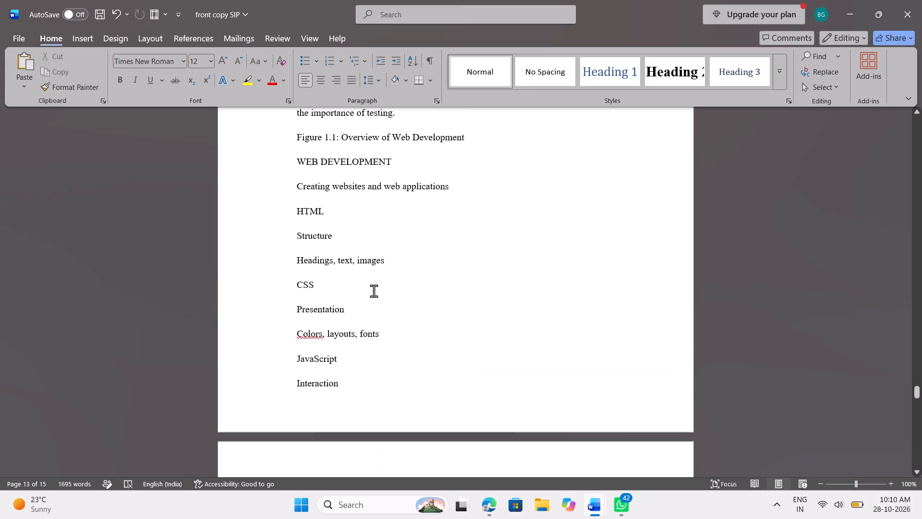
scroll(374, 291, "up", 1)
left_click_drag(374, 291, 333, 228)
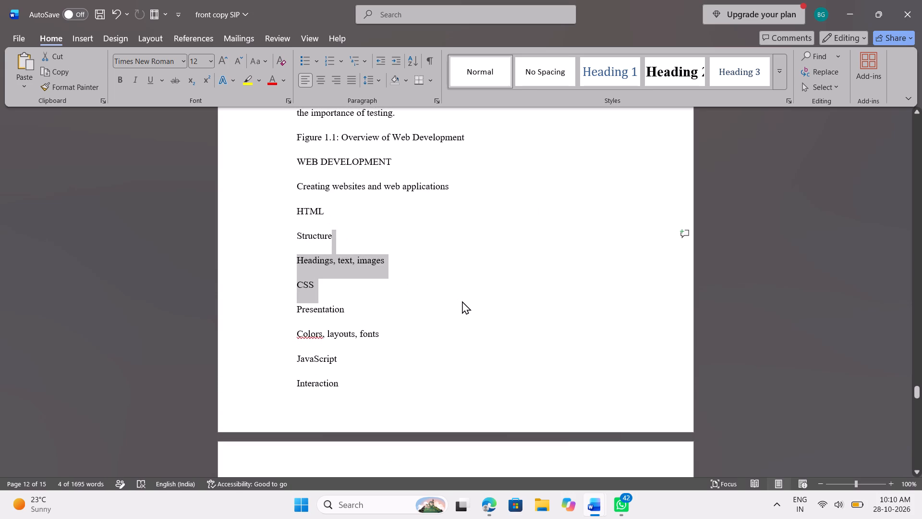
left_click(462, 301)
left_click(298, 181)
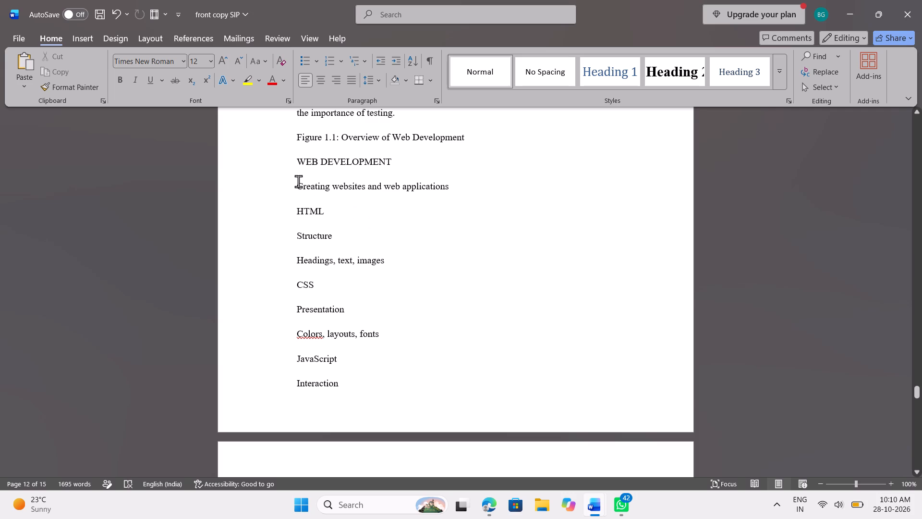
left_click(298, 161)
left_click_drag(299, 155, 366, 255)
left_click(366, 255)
Delete the pasted plain-text diagram labels under the Figure 1.1 caption, from "WEB DEVELOPMENT" through the "Source: Self-prepared diagram" line.
left_click_drag(295, 161, 320, 315)
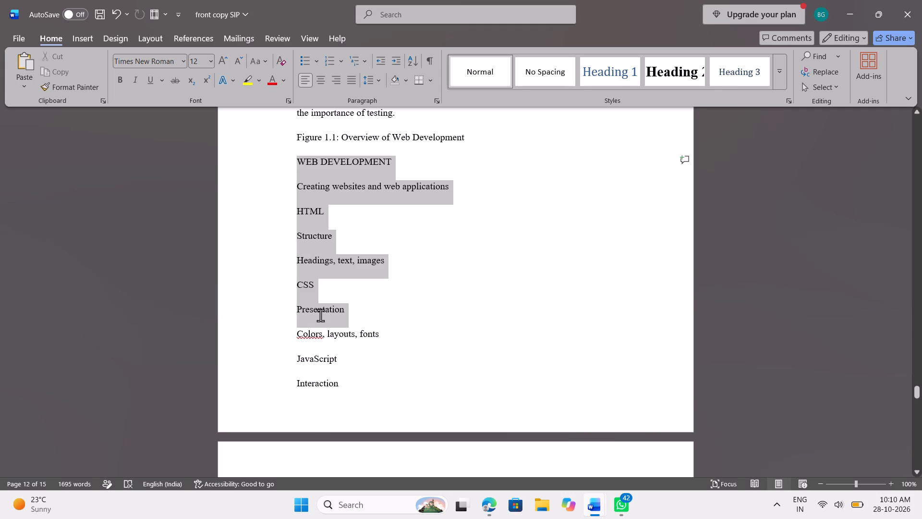
left_click_drag(320, 315, 365, 156)
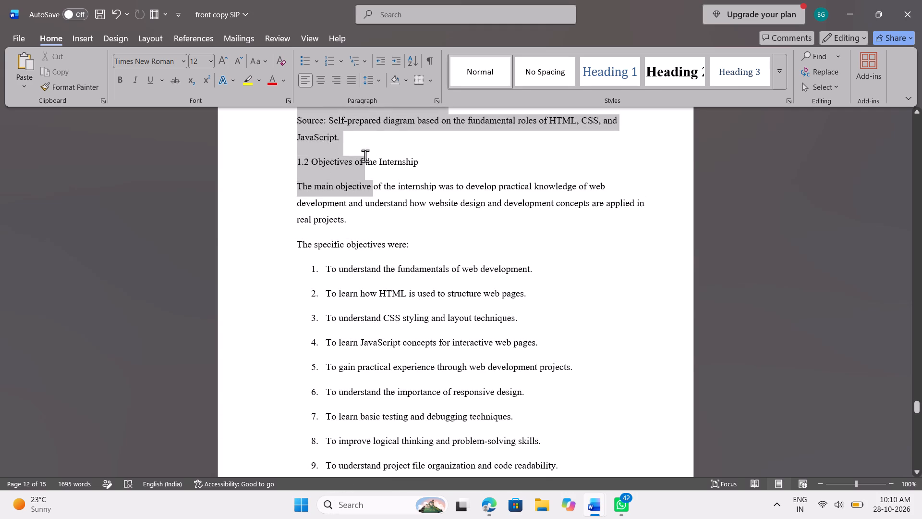
left_click_drag(365, 156, 361, 137)
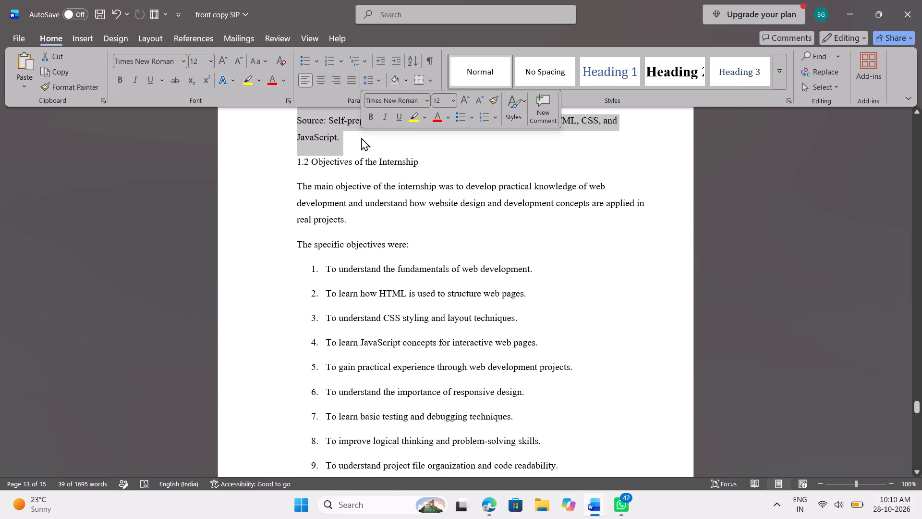
key("BackSpace")
Make the "Figure 1.1: Overview of Web Development" caption bold.
scroll(361, 137, "up", 1)
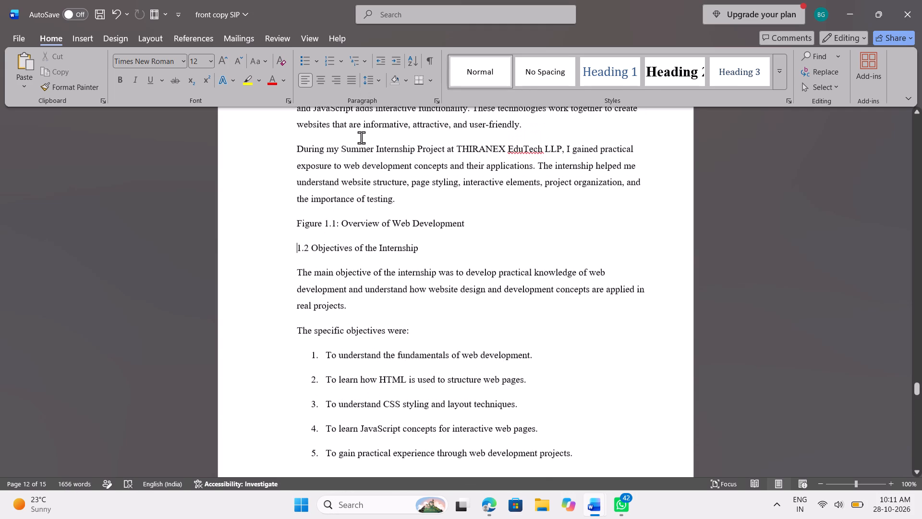
scroll(361, 137, "up", 1)
left_click(483, 226)
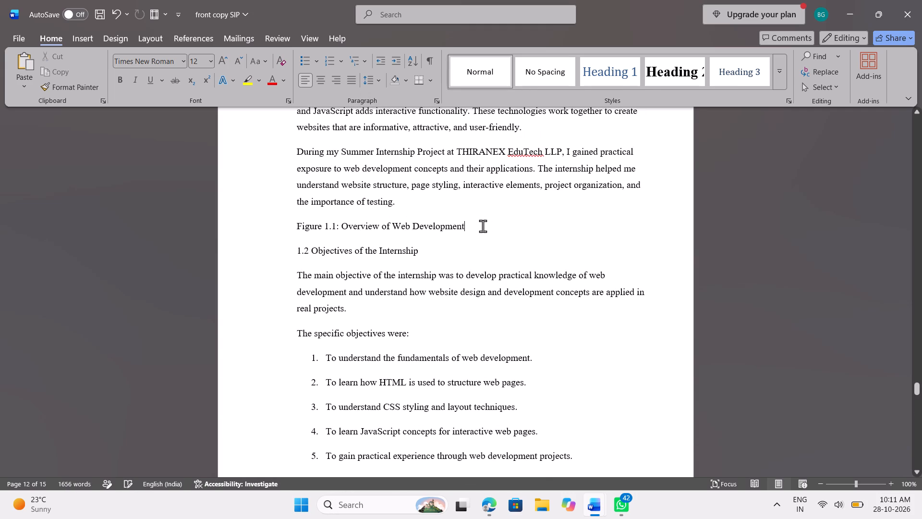
left_click_drag(296, 227, 355, 226)
left_click_drag(355, 226, 486, 226)
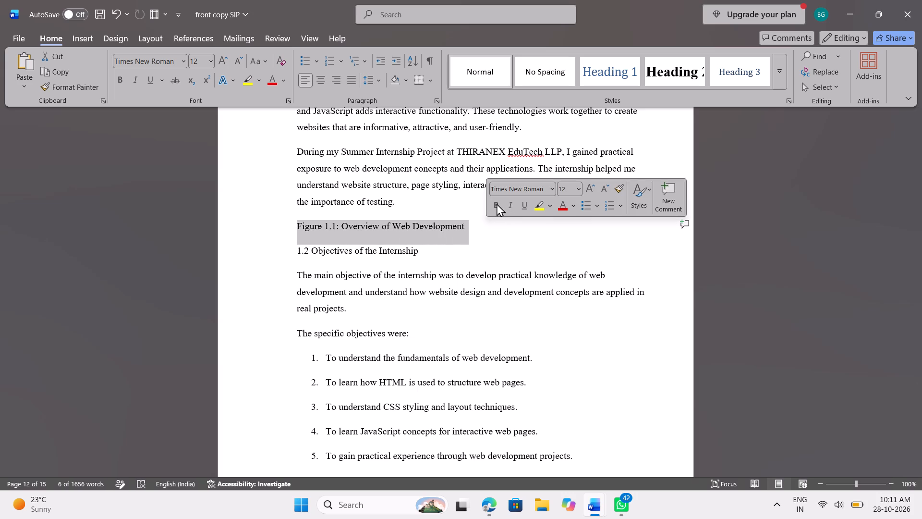
left_click(497, 203)
left_click(519, 249)
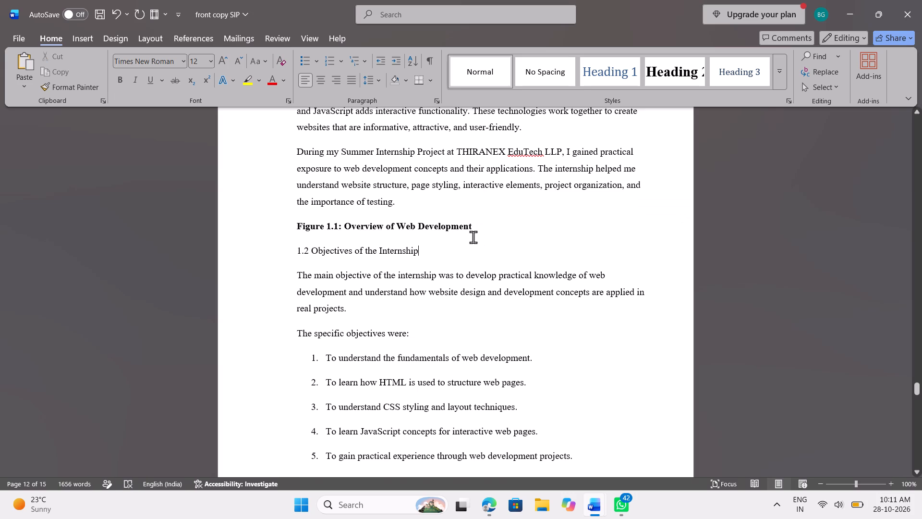
Make the "1.1 Introduction to Web Development" heading bold.
scroll(473, 237, "up", 1)
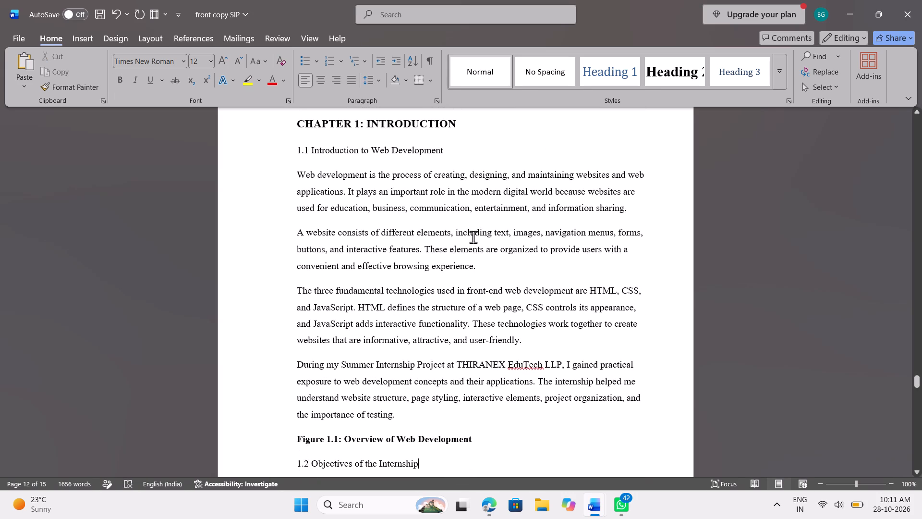
left_click_drag(295, 152, 390, 151)
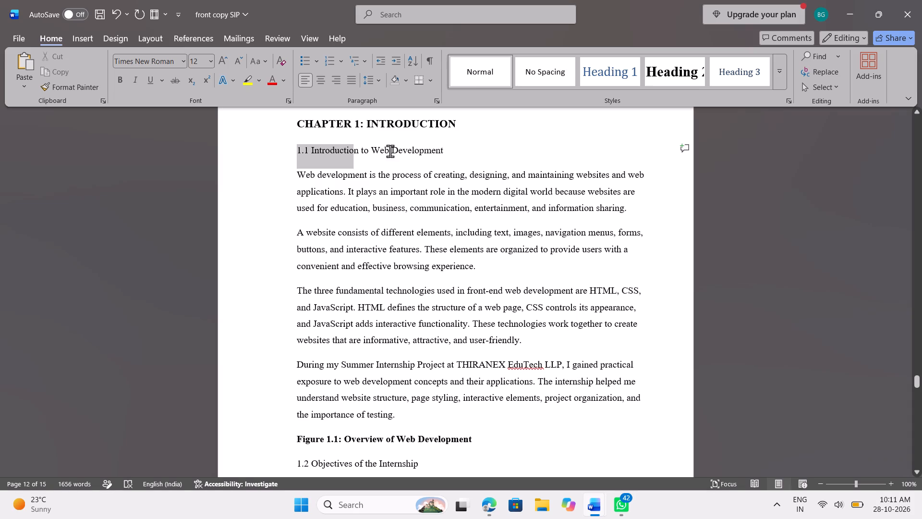
left_click_drag(390, 151, 457, 150)
left_click(464, 129)
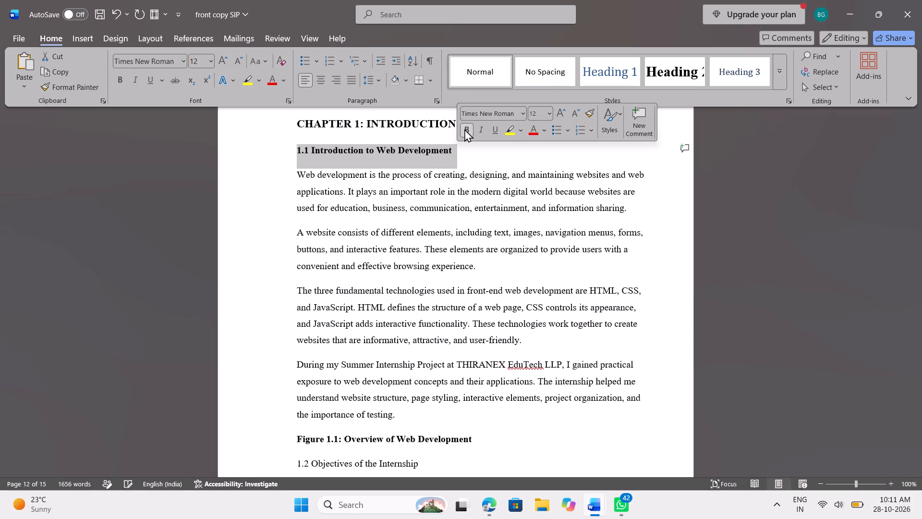
left_click(467, 161)
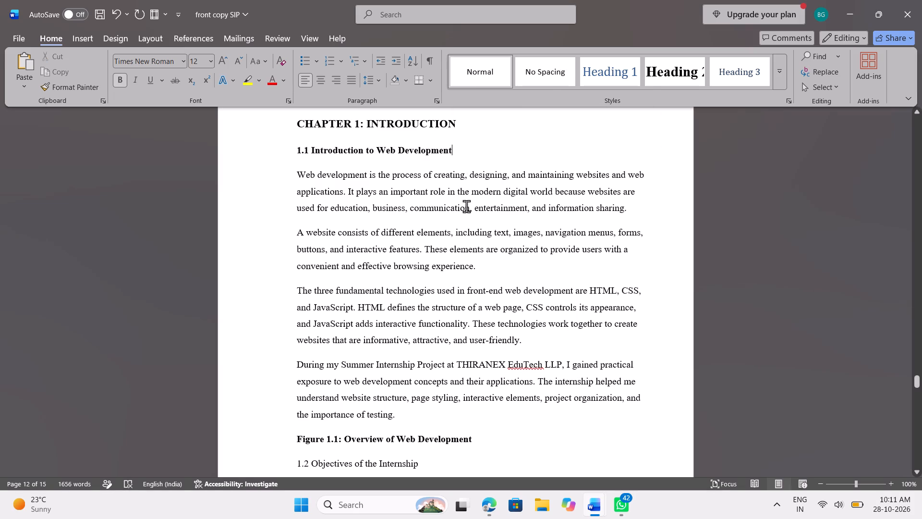
Paste the captured web development diagram on a new line below the Figure 1.1 caption and select the picture.
scroll(466, 206, "down", 1)
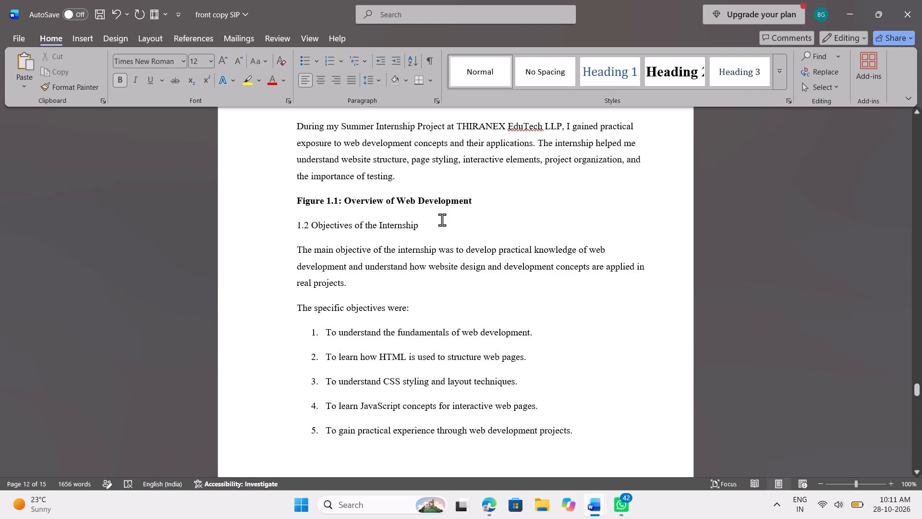
left_click(484, 201)
key("Return")
key("ctrl+v")
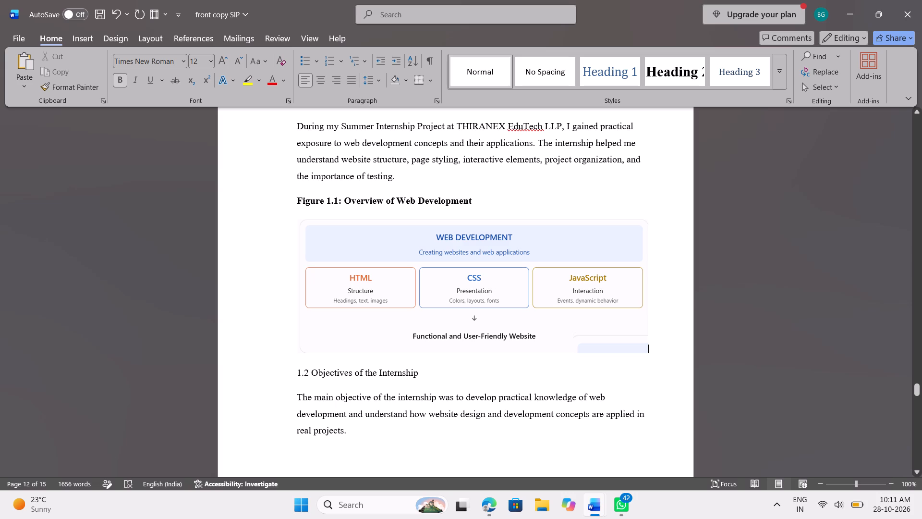
left_click(575, 318)
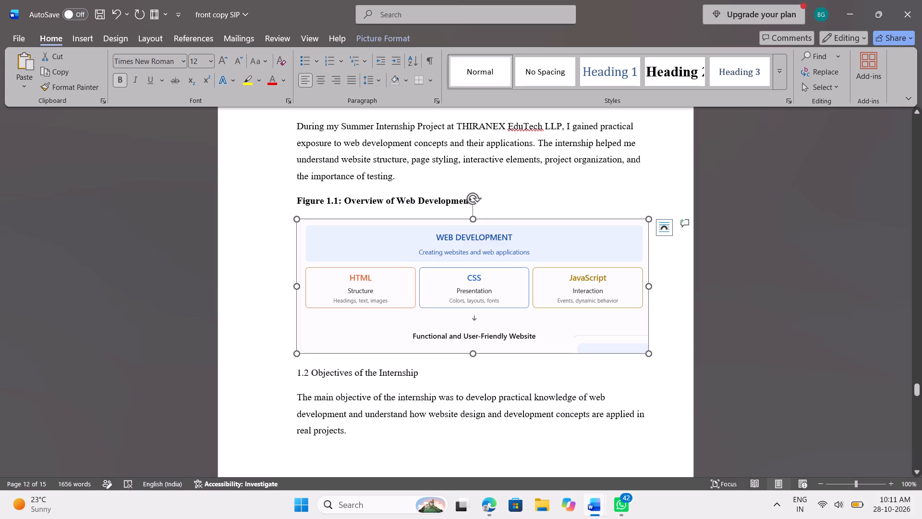
Enlarge the web development picture under the Figure 1.1 caption, stretching it taller until the 1.2 heading moves to the following page, and slightly wider.
left_click_drag(474, 353, 474, 365)
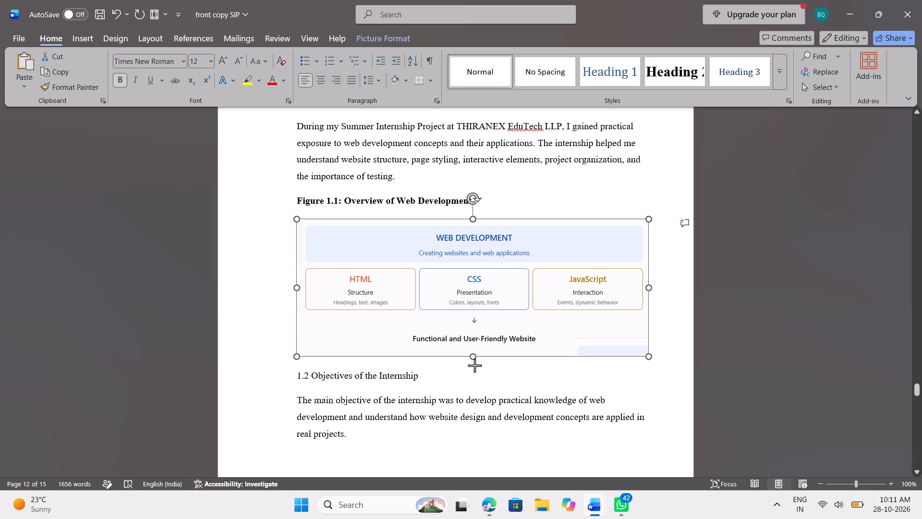
left_click_drag(474, 365, 484, 382)
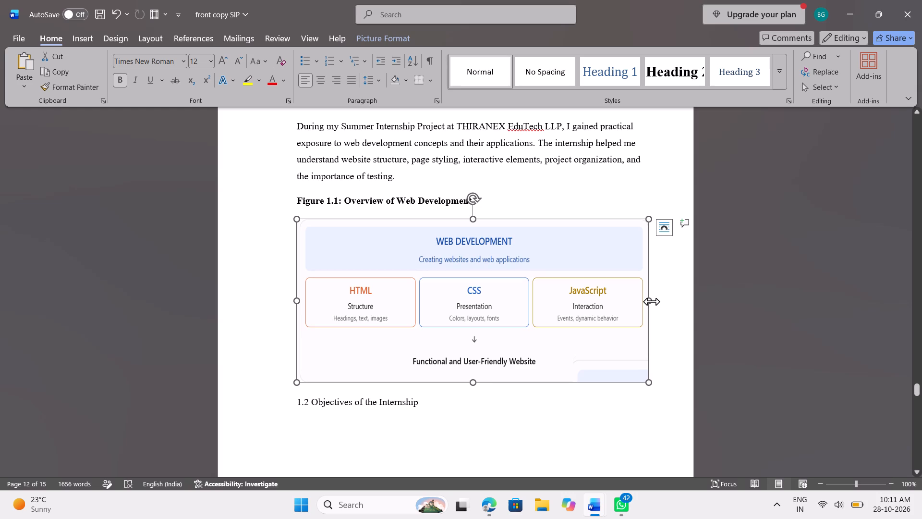
left_click(649, 302)
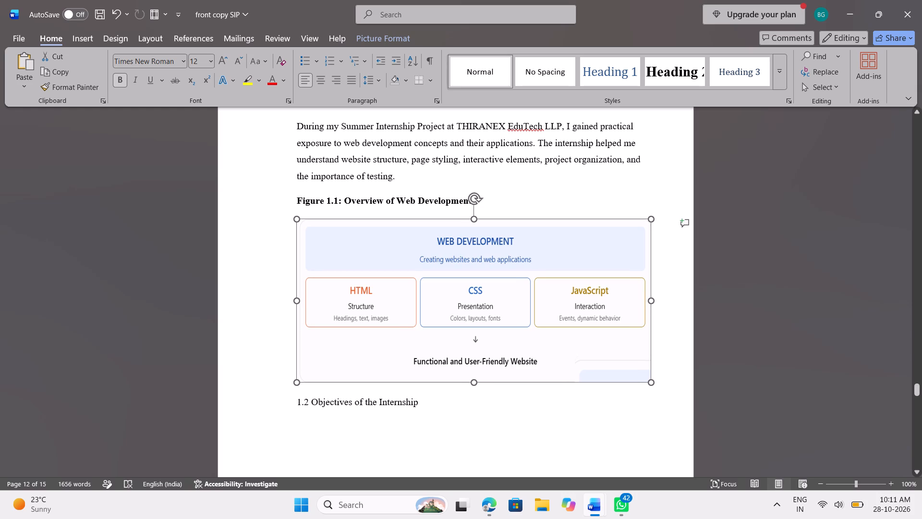
left_click(603, 406)
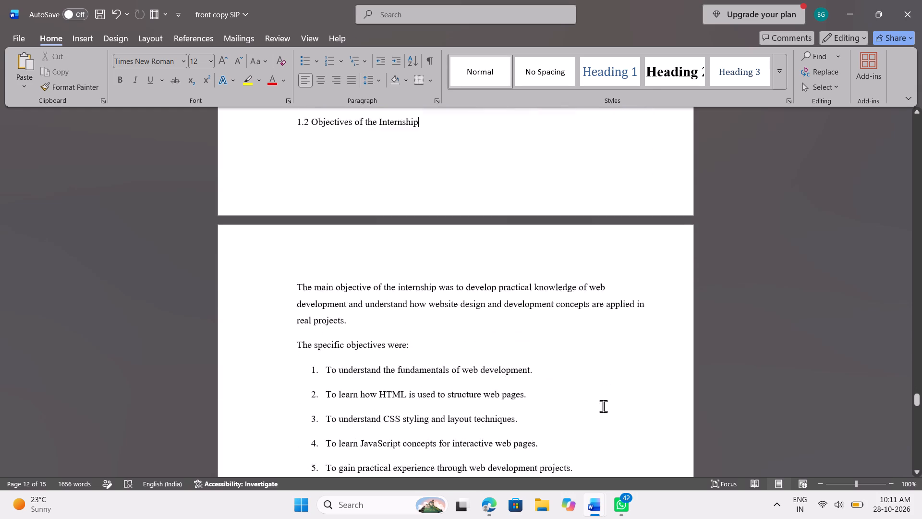
left_click(527, 277)
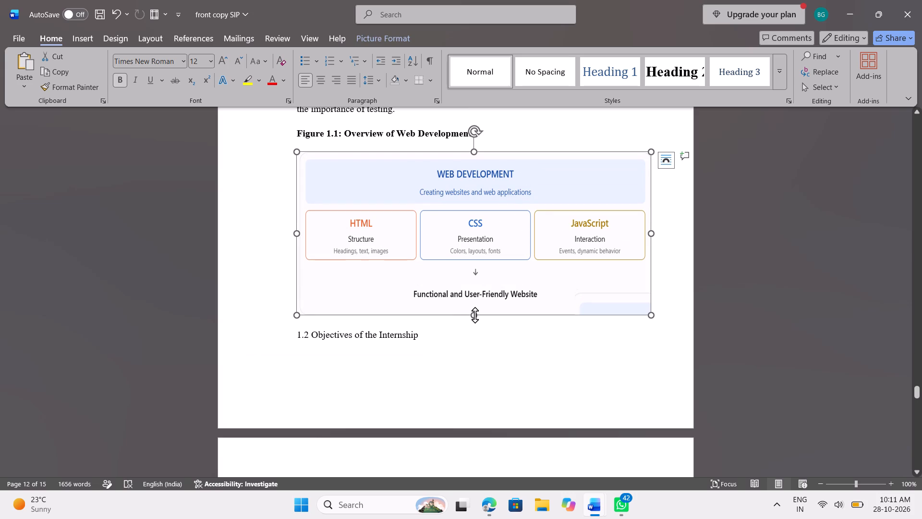
left_click_drag(475, 315, 478, 325)
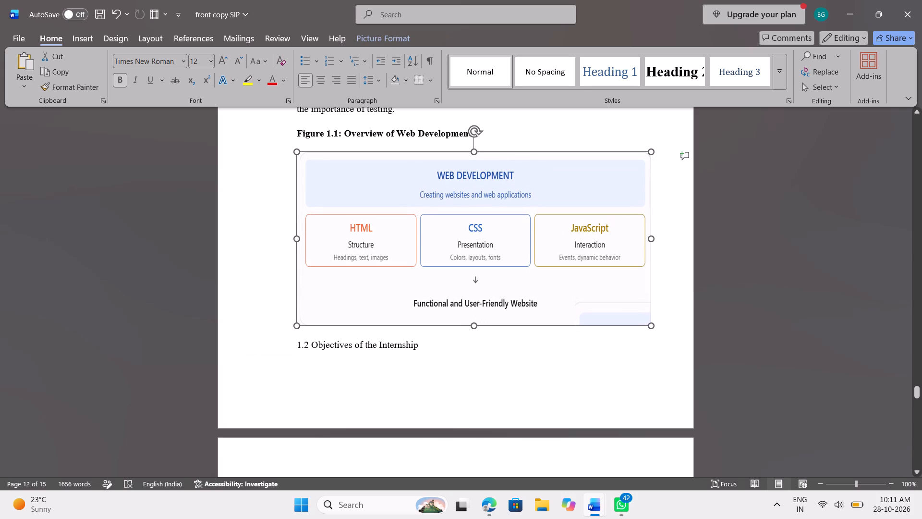
left_click_drag(478, 325, 477, 332)
left_click_drag(475, 326, 473, 341)
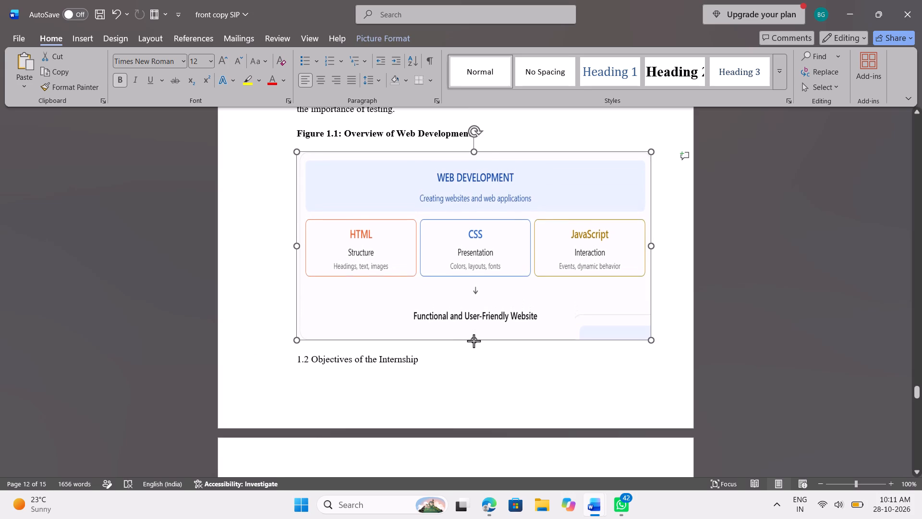
left_click_drag(473, 341, 476, 346)
left_click_drag(476, 346, 476, 352)
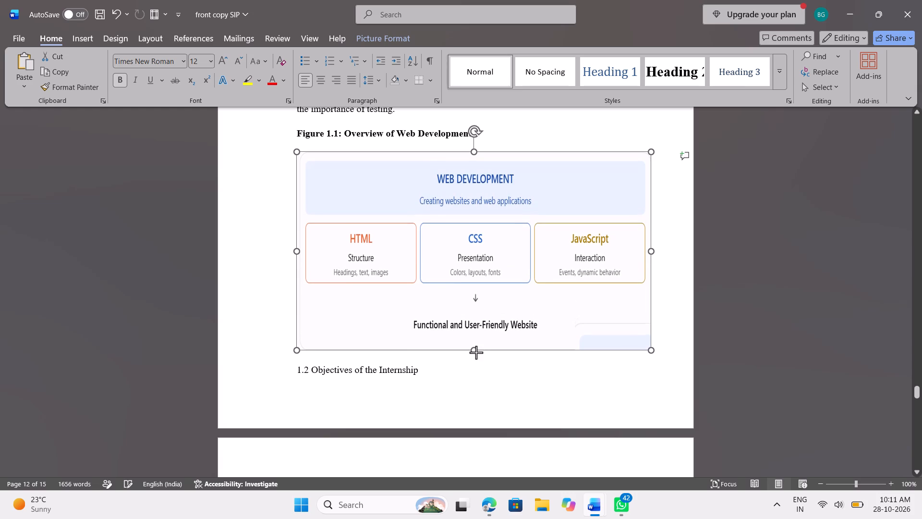
left_click_drag(476, 352, 476, 354)
left_click_drag(476, 354, 476, 365)
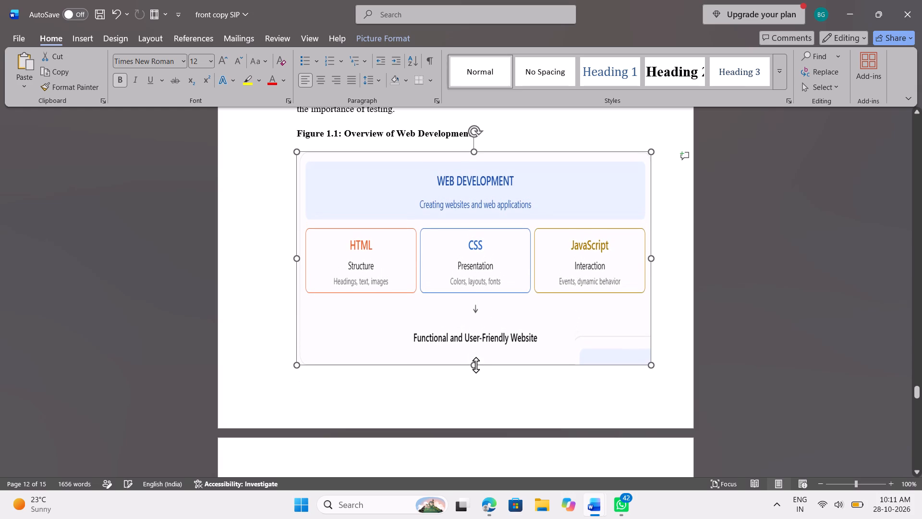
Make the "1.2 Objectives of the Internship" heading bold.
scroll(508, 343, "down", 1)
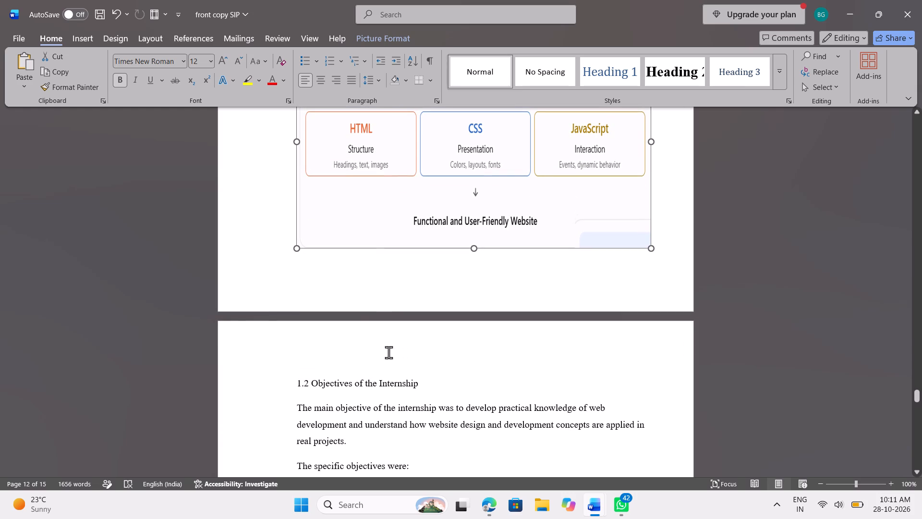
left_click(331, 358)
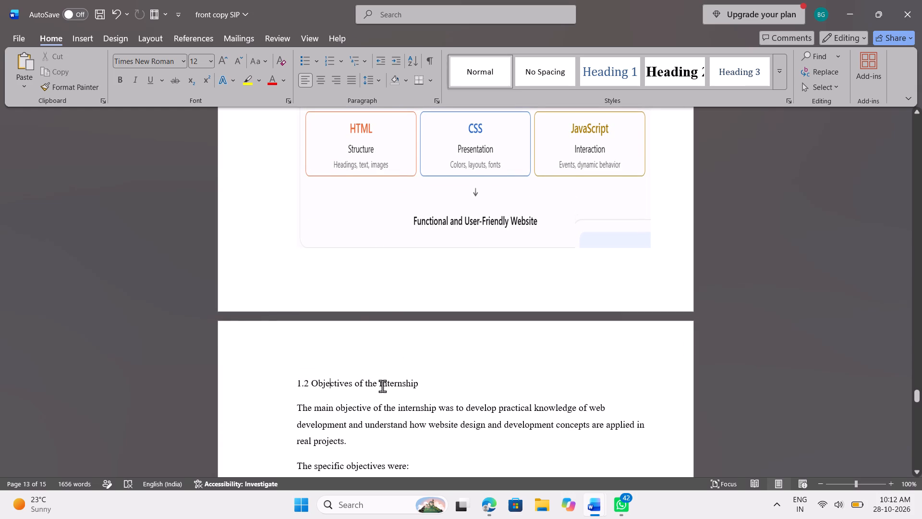
scroll(382, 386, "down", 1)
left_click_drag(296, 305, 423, 311)
left_click(432, 291)
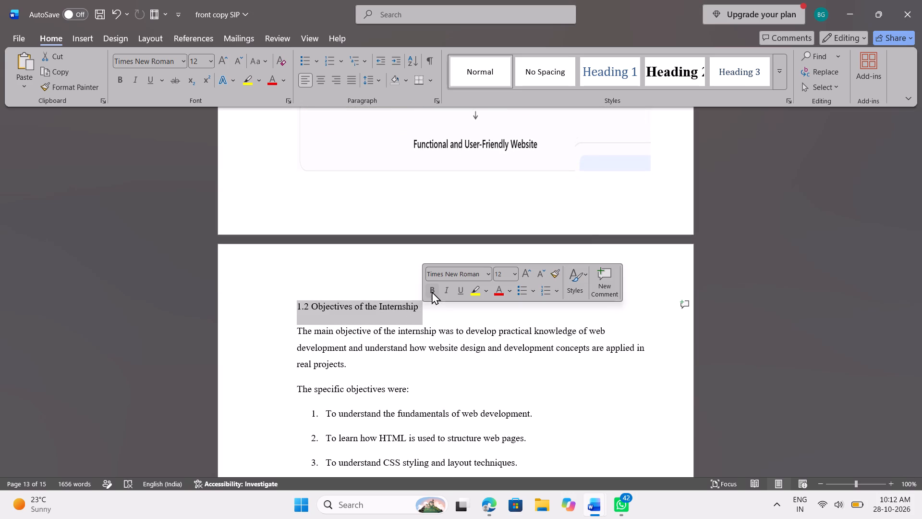
left_click(463, 358)
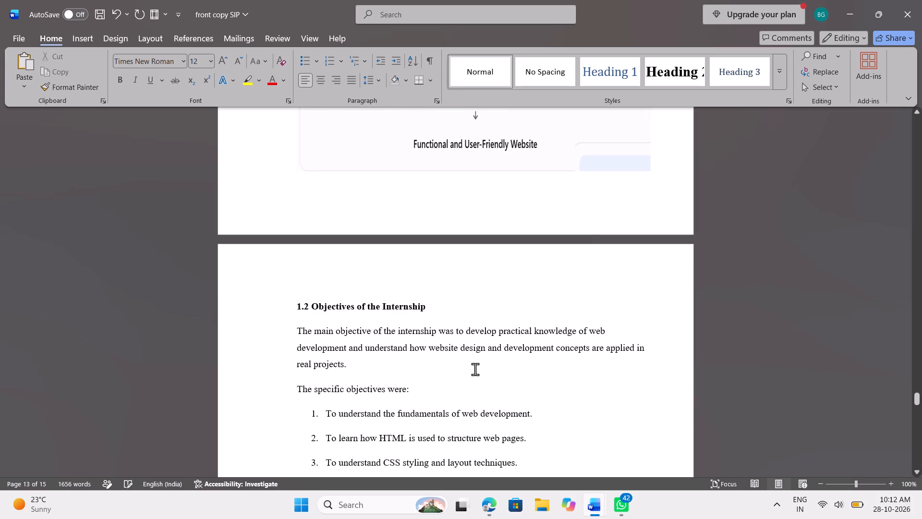
Make the "1.3 Scope of Web Development" heading bold.
scroll(482, 372, "down", 2)
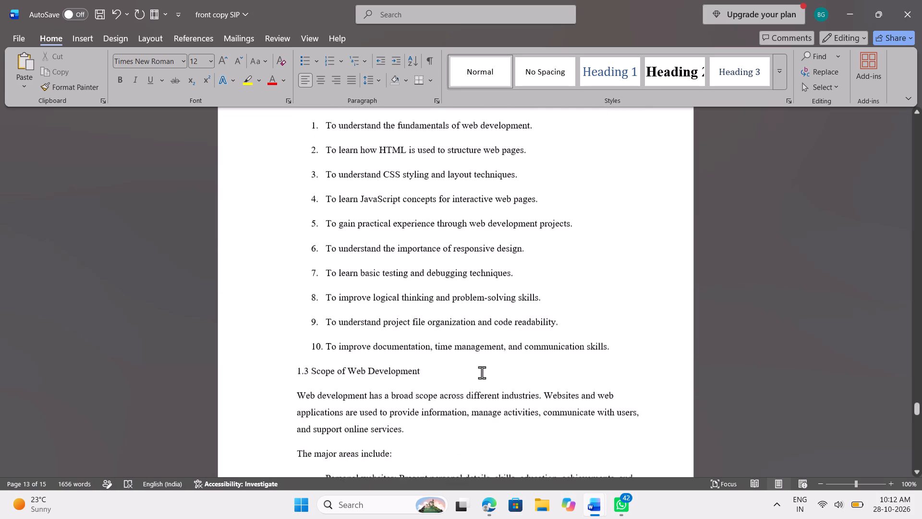
scroll(482, 372, "down", 1)
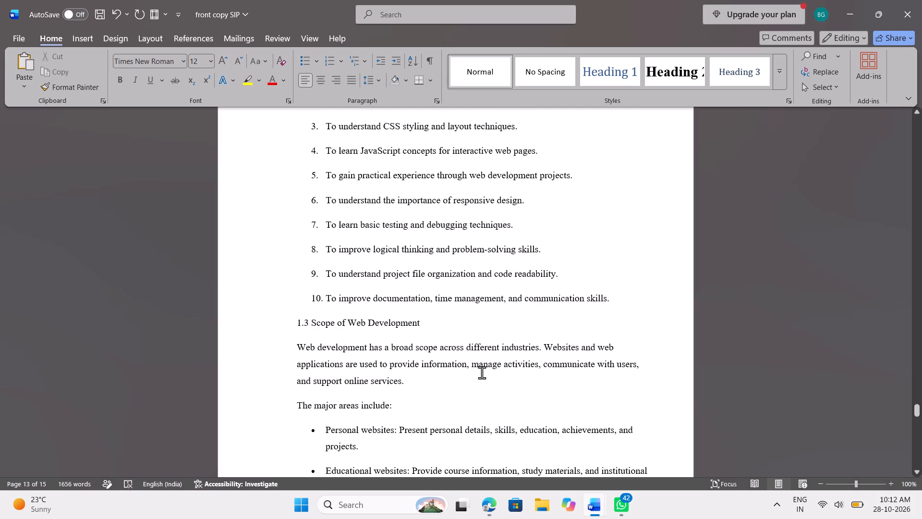
left_click_drag(294, 322, 442, 319)
left_click(450, 298)
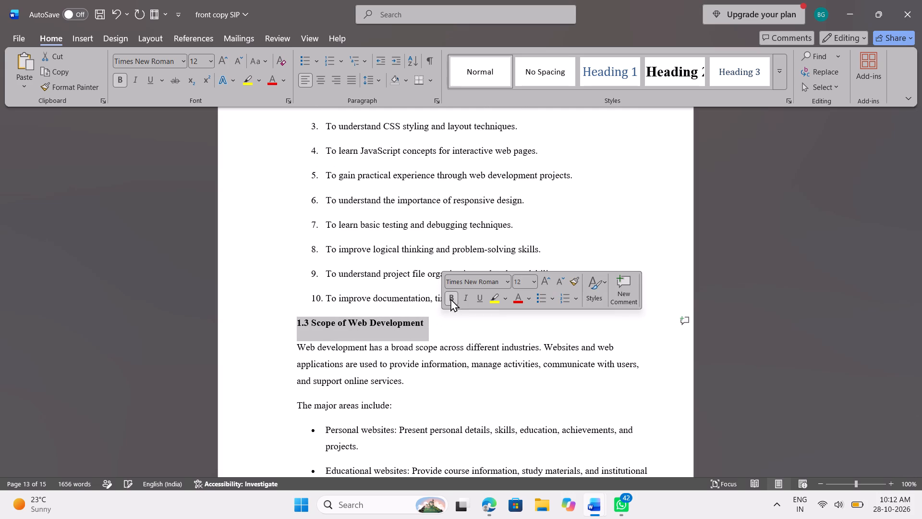
left_click(438, 393)
Make the "1.4 Importance of Web Development" heading bold.
scroll(438, 393, "down", 1)
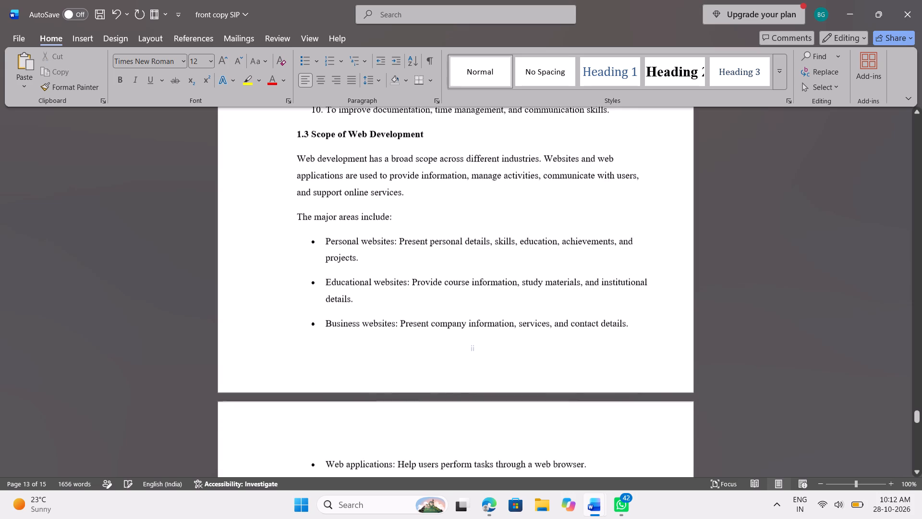
scroll(438, 393, "down", 2)
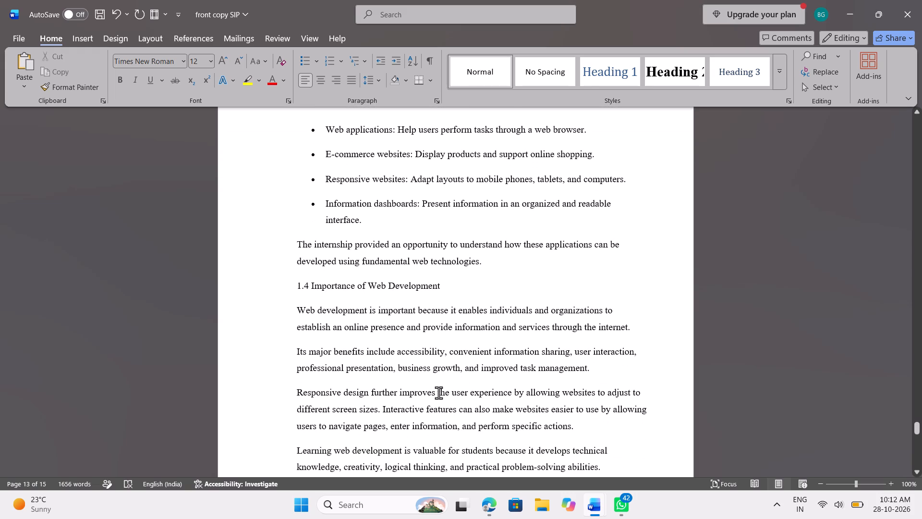
left_click_drag(294, 287, 374, 284)
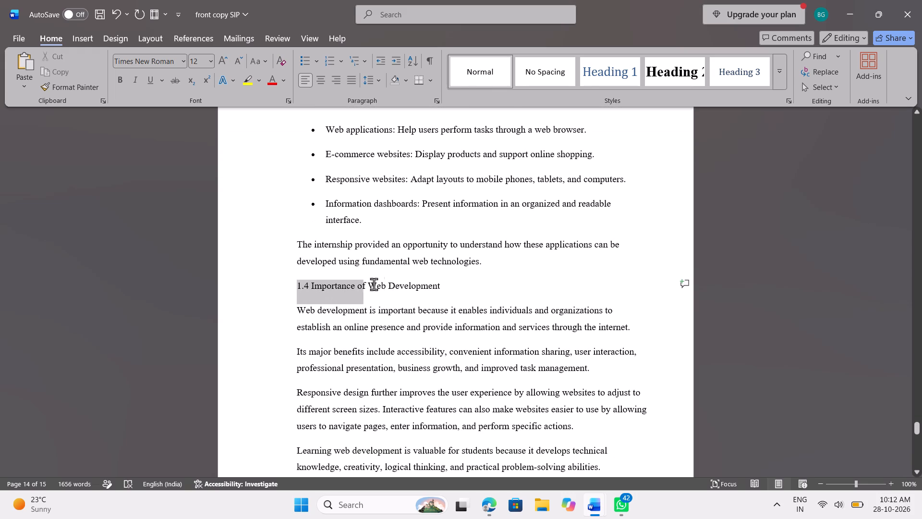
left_click_drag(374, 284, 443, 286)
left_click(448, 269)
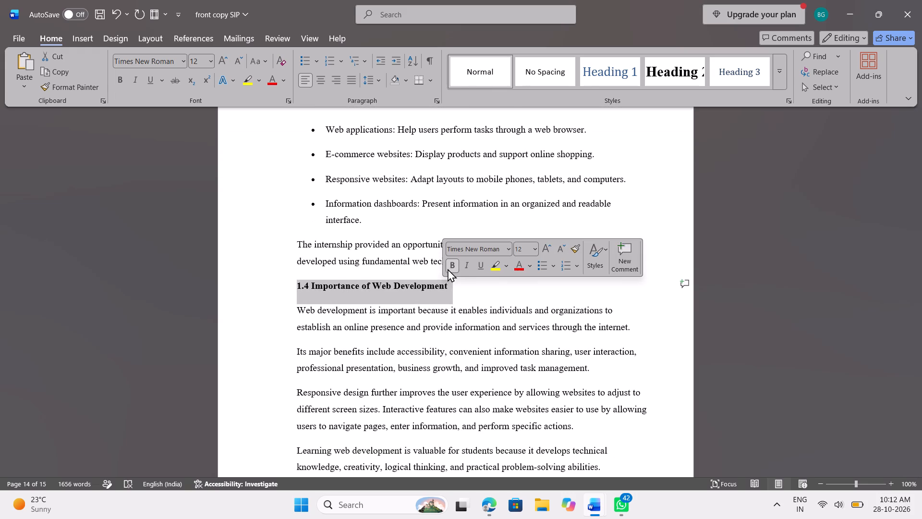
left_click(452, 291)
Continue to the "1.5 Technologies and Tools Used in Web Development" heading and Table 1.1 for formatting.
scroll(452, 291, "down", 1)
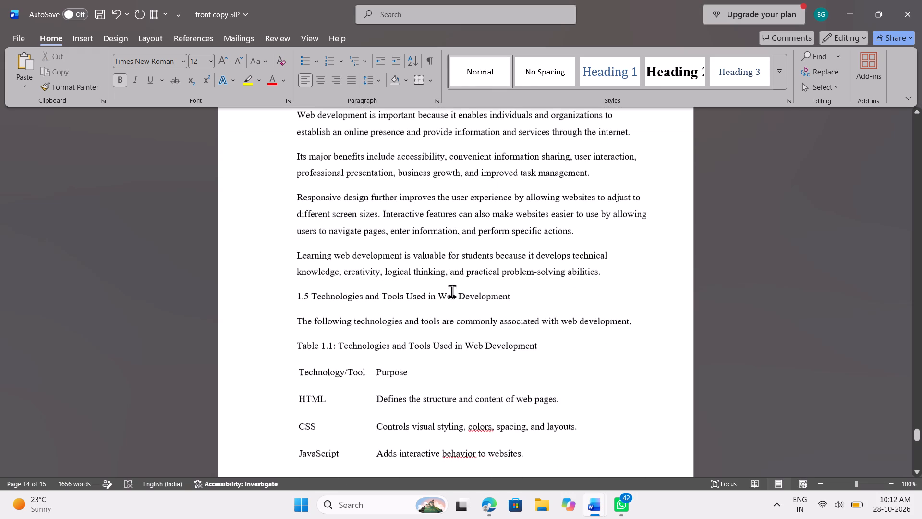
scroll(452, 291, "down", 1)
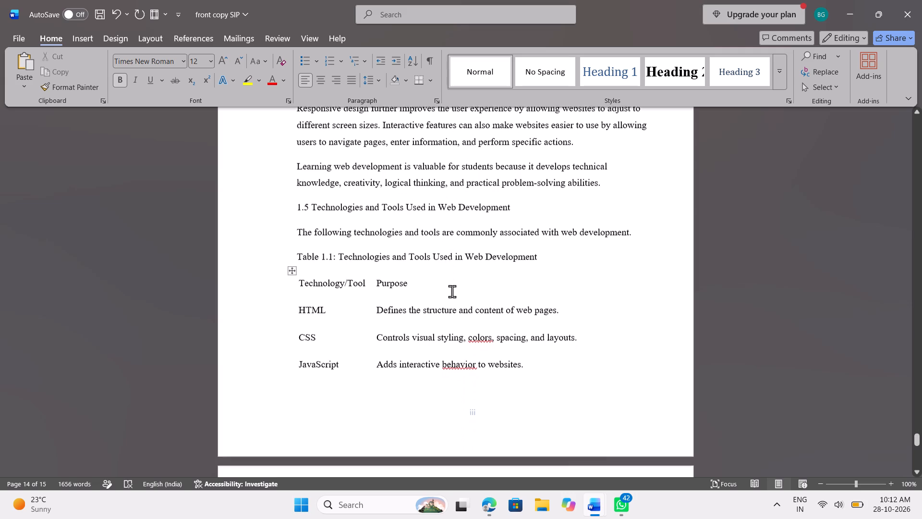
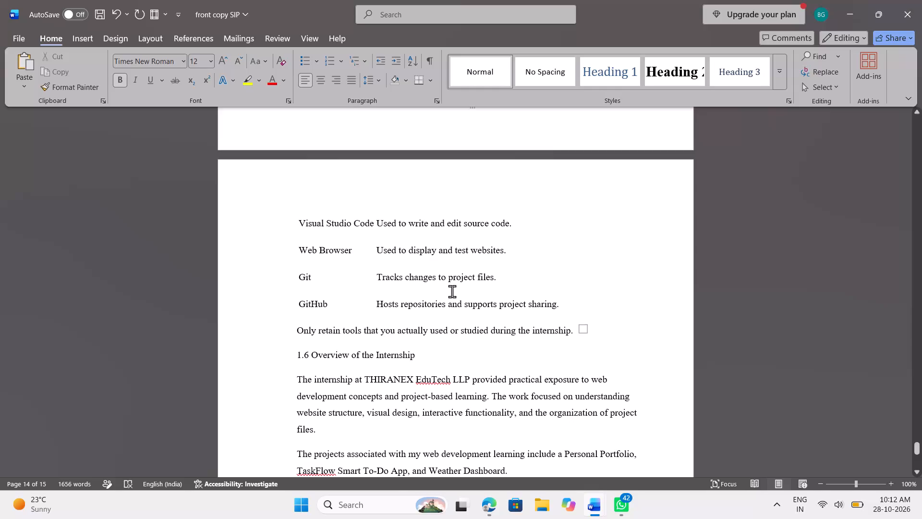
Make the "1.5 Technologies and Tools Used in Web Development" heading bold.
scroll(452, 291, "down", 1)
scroll(452, 291, "up", 1)
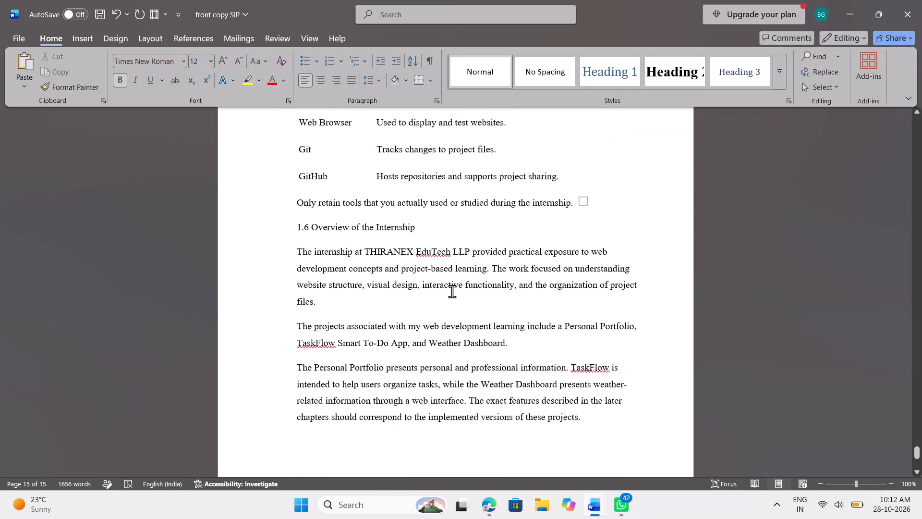
scroll(452, 291, "up", 1)
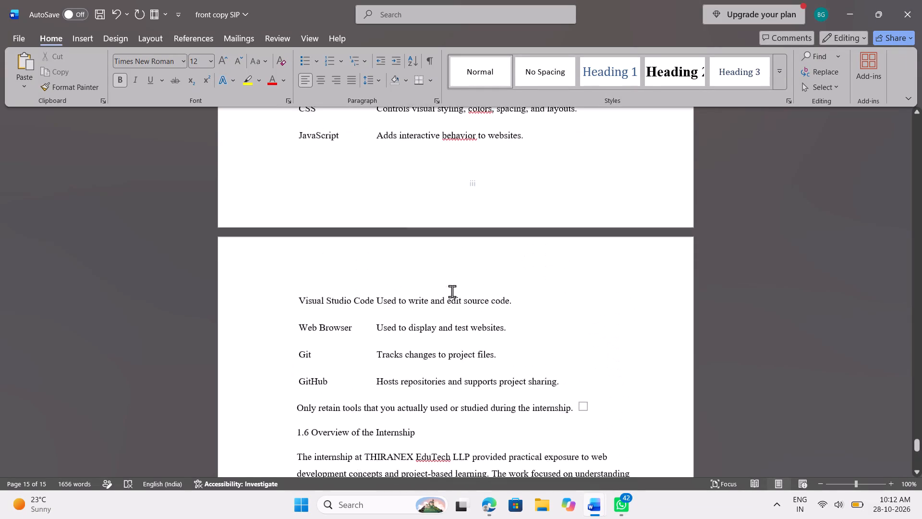
scroll(452, 291, "up", 3)
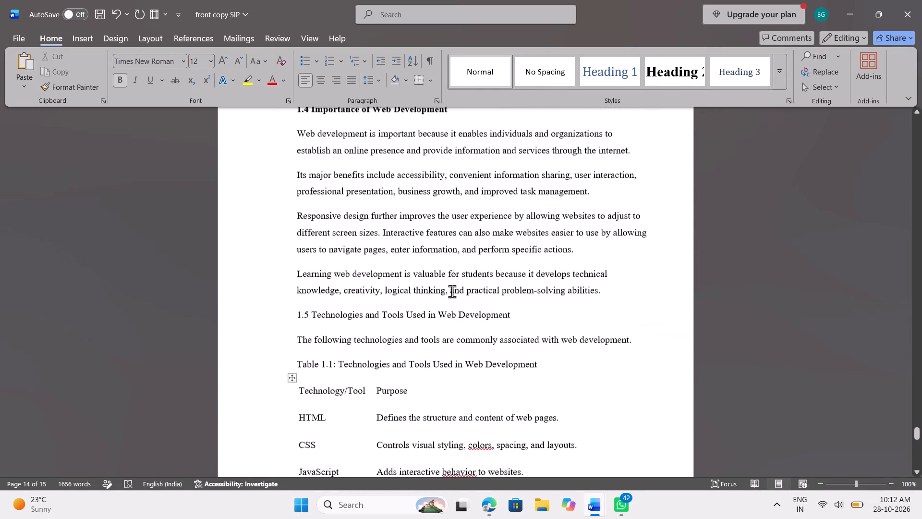
scroll(452, 291, "up", 1)
scroll(452, 291, "down", 1)
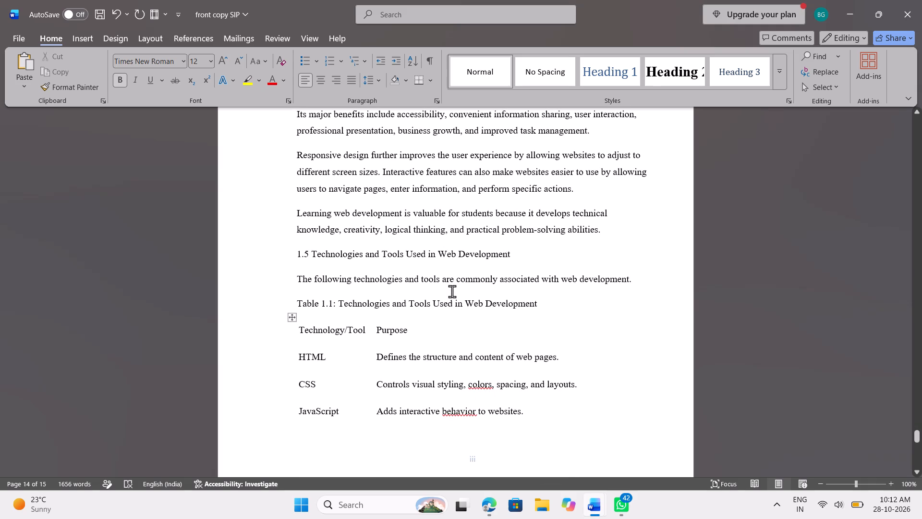
scroll(452, 291, "down", 2)
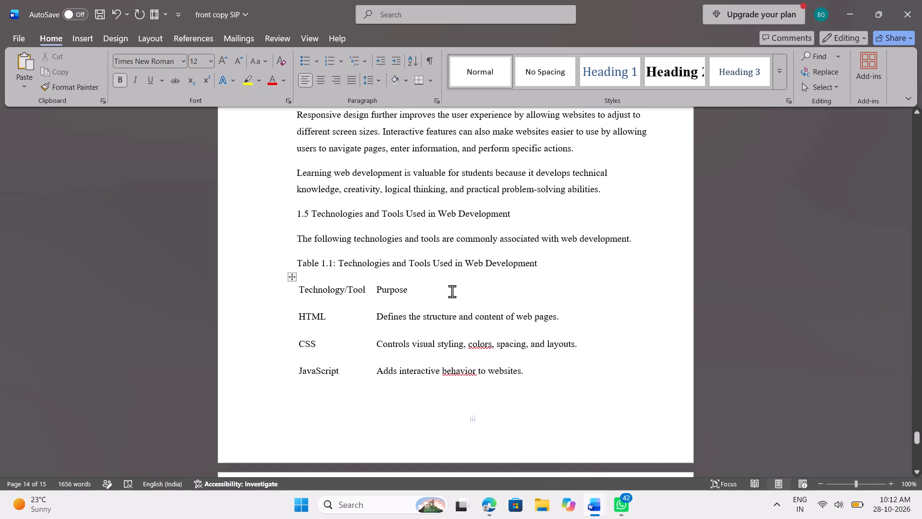
left_click_drag(293, 216, 398, 217)
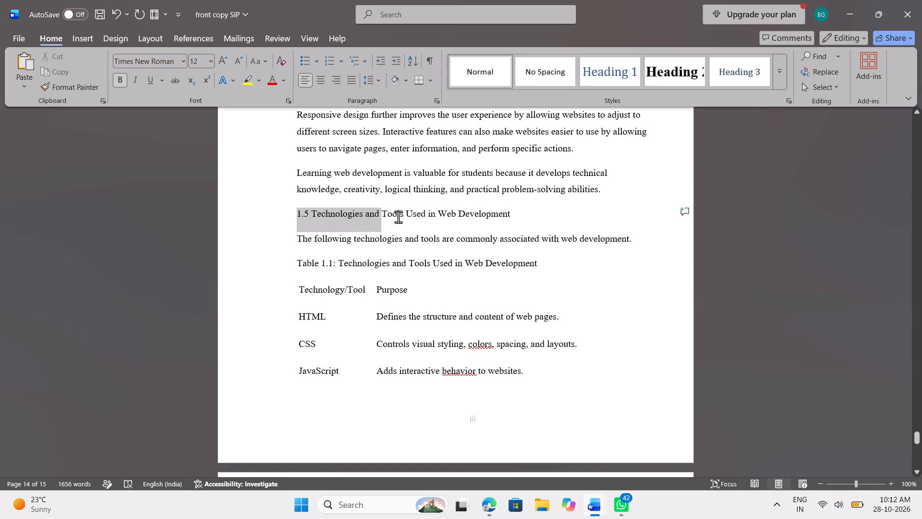
left_click_drag(398, 217, 525, 220)
left_click(534, 201)
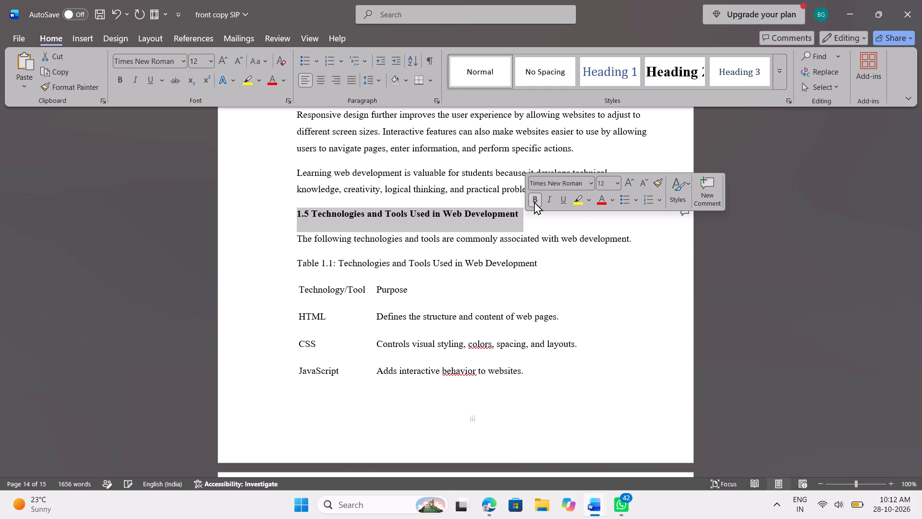
left_click(570, 301)
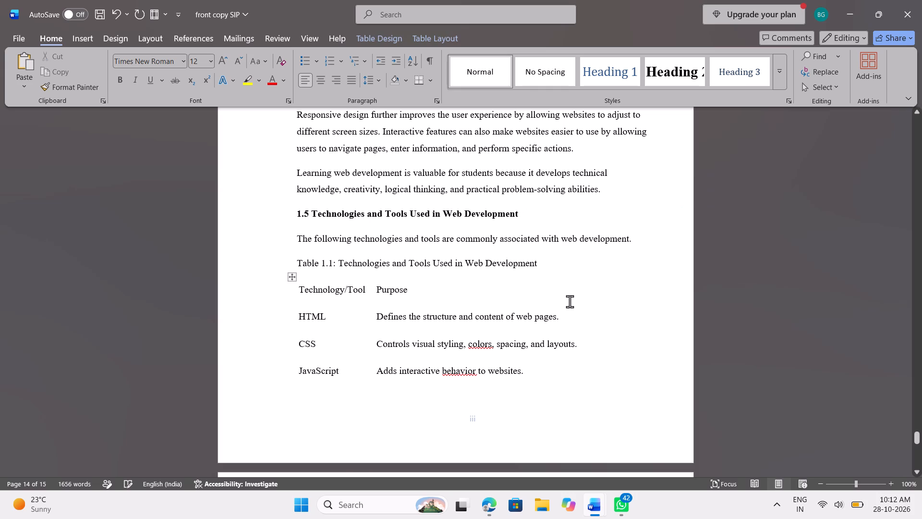
Make the "Table 1.1: Technologies and Tools Used in Web Development" caption bold.
left_click_drag(296, 262, 538, 266)
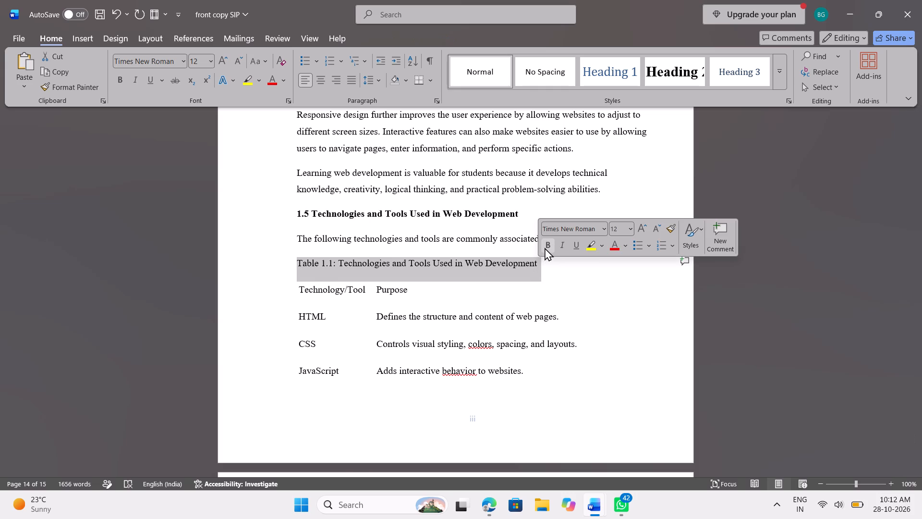
left_click(545, 247)
left_click(569, 284)
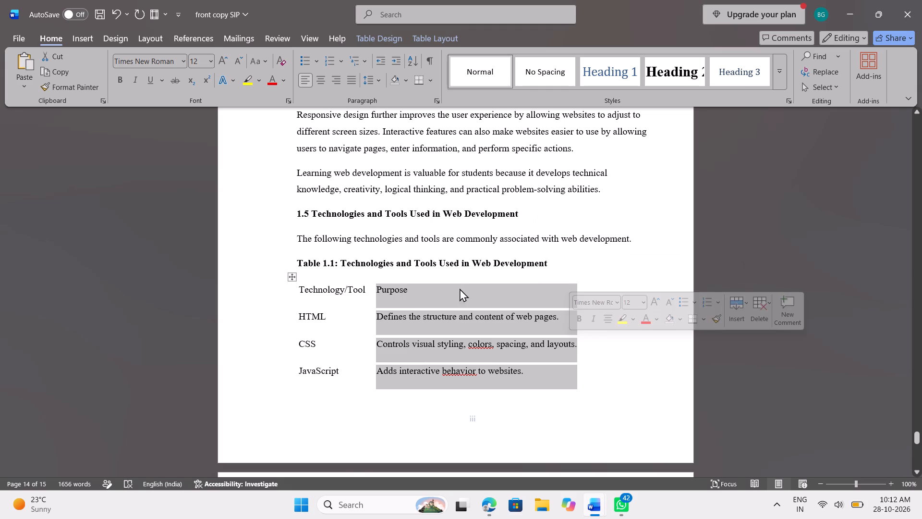
left_click(631, 289)
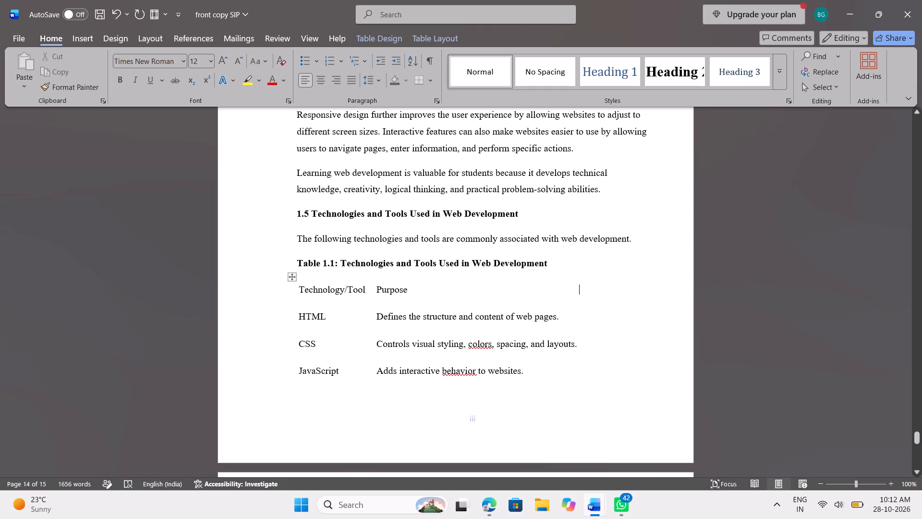
Make the Table 1.1 header row with "Technology/Tool" and "Purpose" bold.
left_click_drag(300, 290, 381, 292)
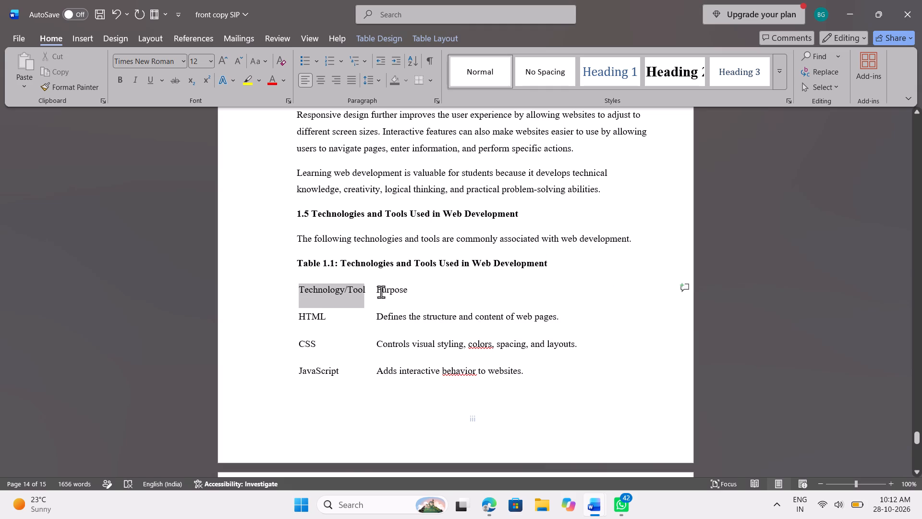
left_click_drag(381, 292, 403, 289)
left_click(410, 325)
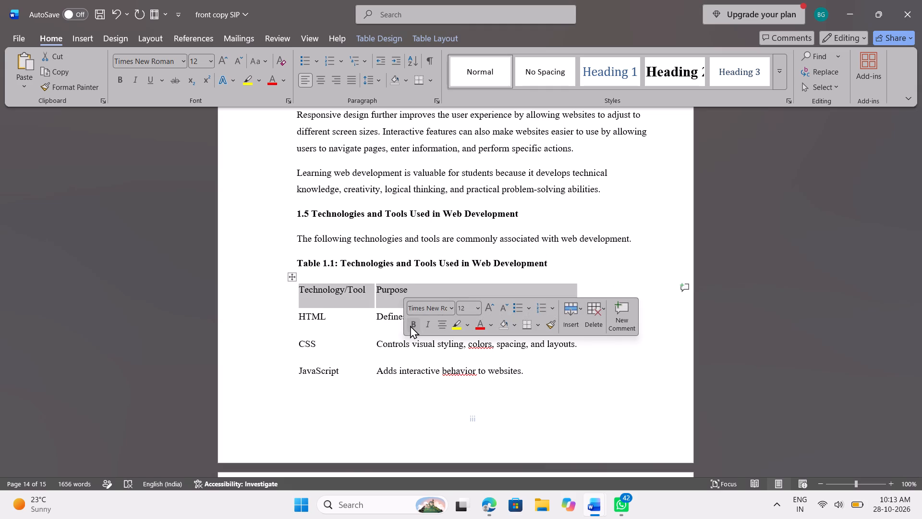
left_click(596, 265)
Make the "1.6 Overview of the Internship" heading bold.
scroll(523, 350, "down", 1)
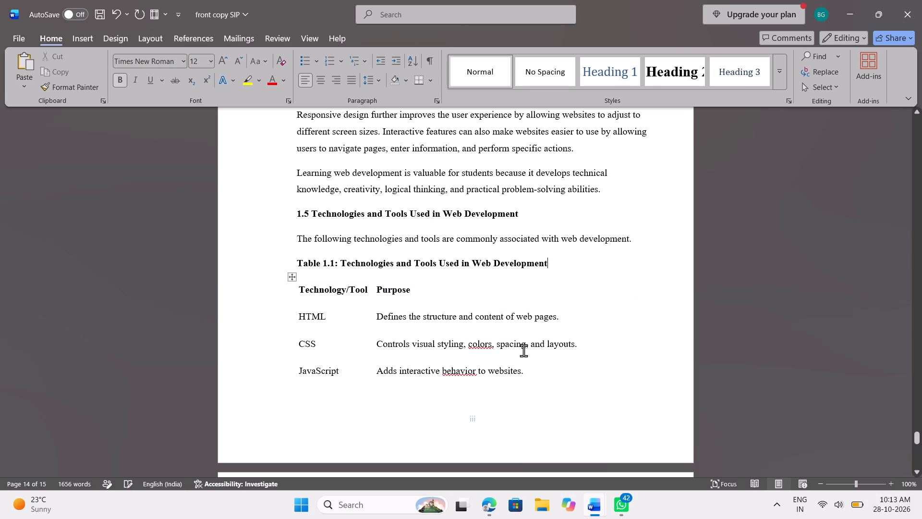
scroll(523, 350, "down", 2)
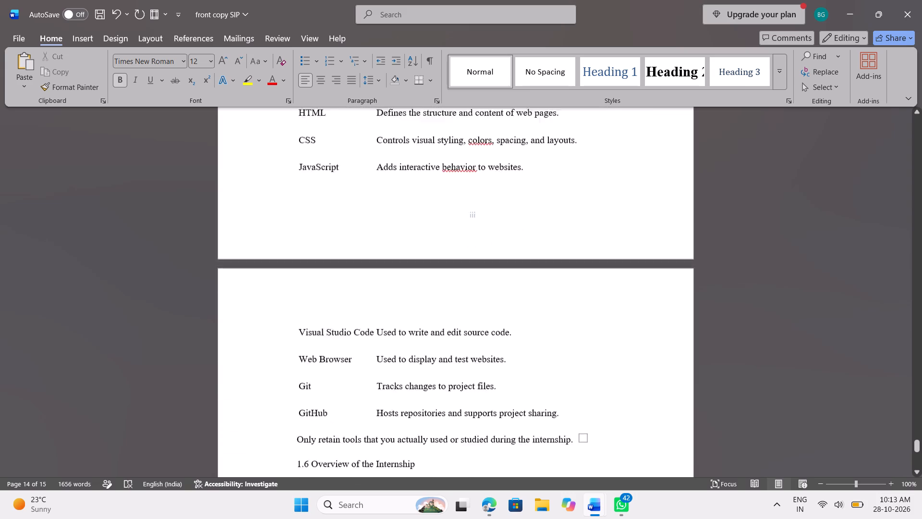
scroll(523, 350, "down", 1)
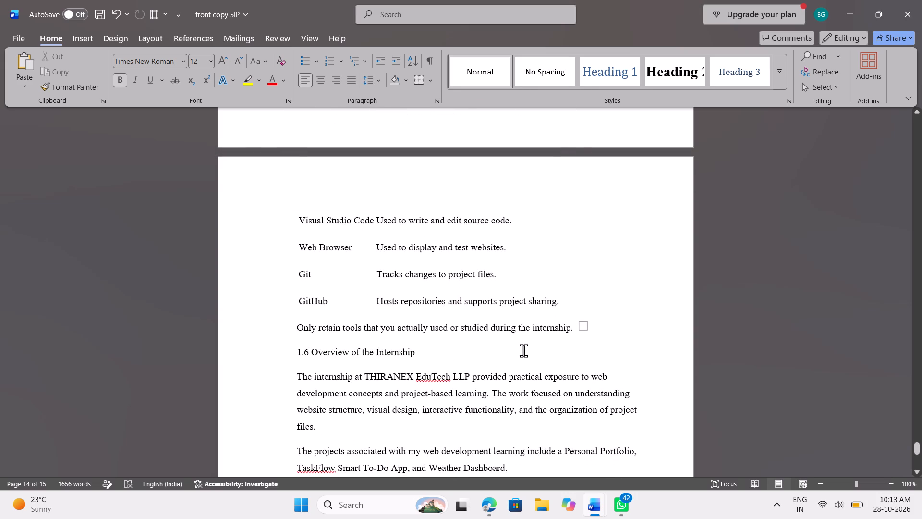
scroll(490, 390, "down", 1)
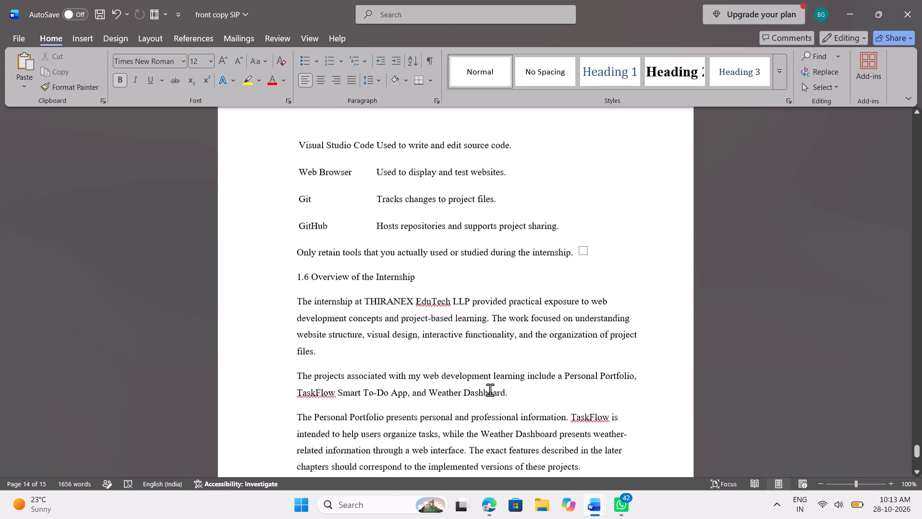
scroll(308, 273, "down", 1)
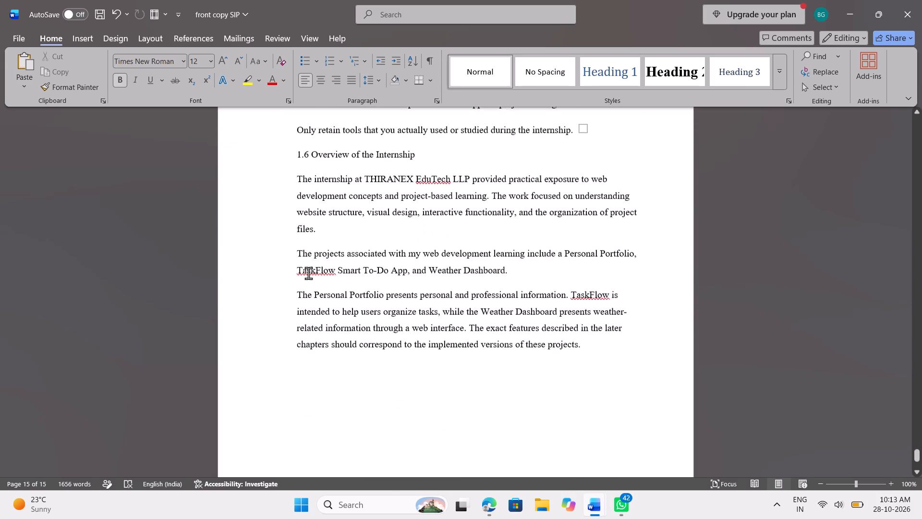
scroll(308, 273, "down", 1)
left_click_drag(293, 197, 315, 198)
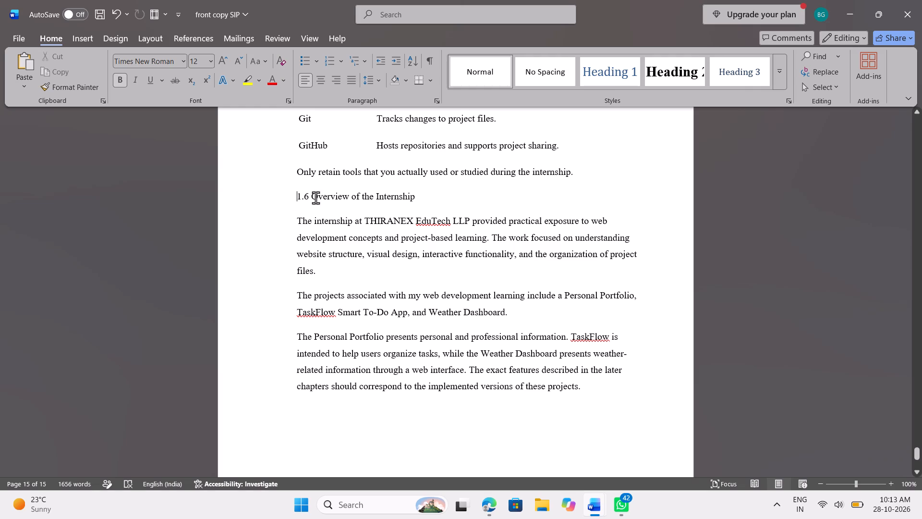
left_click_drag(315, 198, 429, 197)
left_click(439, 175)
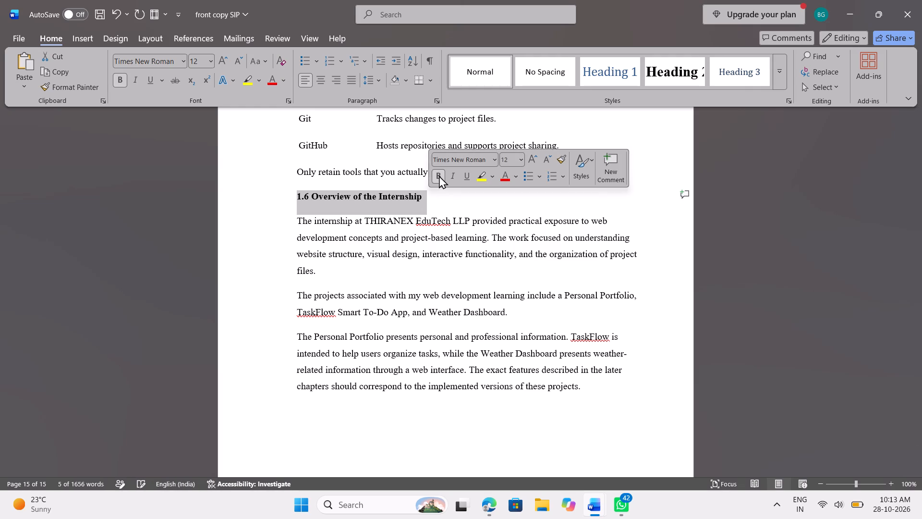
left_click(449, 200)
Look back through Chapter 1 from section 1.6 up to the "CHAPTER 1: INTRODUCTION" heading to check the formatting.
scroll(449, 200, "up", 2)
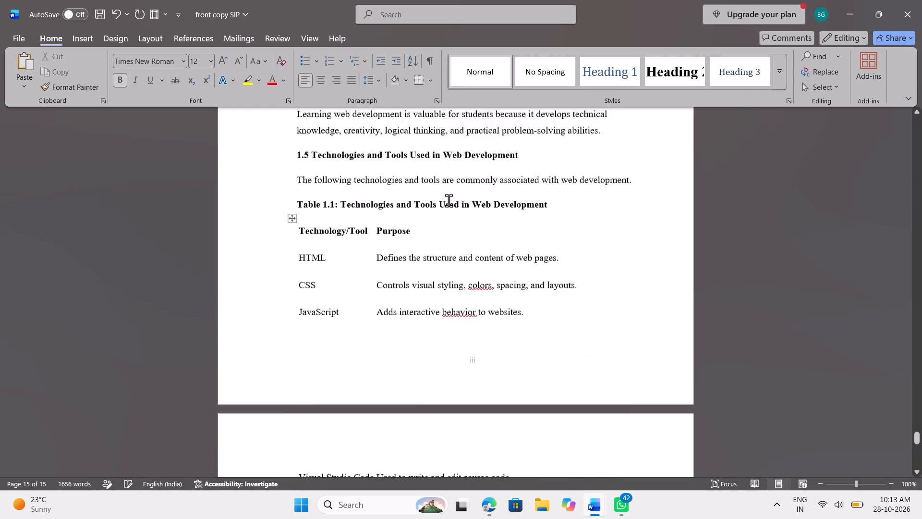
scroll(449, 200, "up", 2)
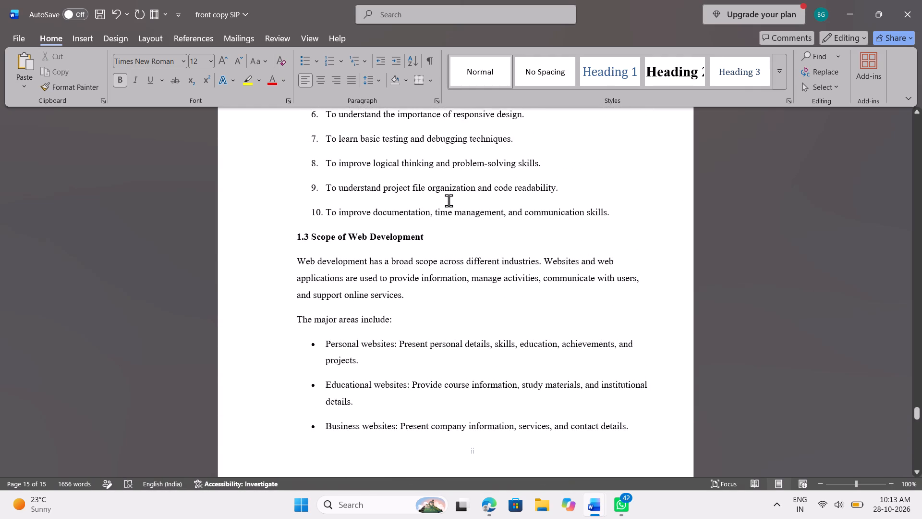
scroll(449, 200, "up", 3)
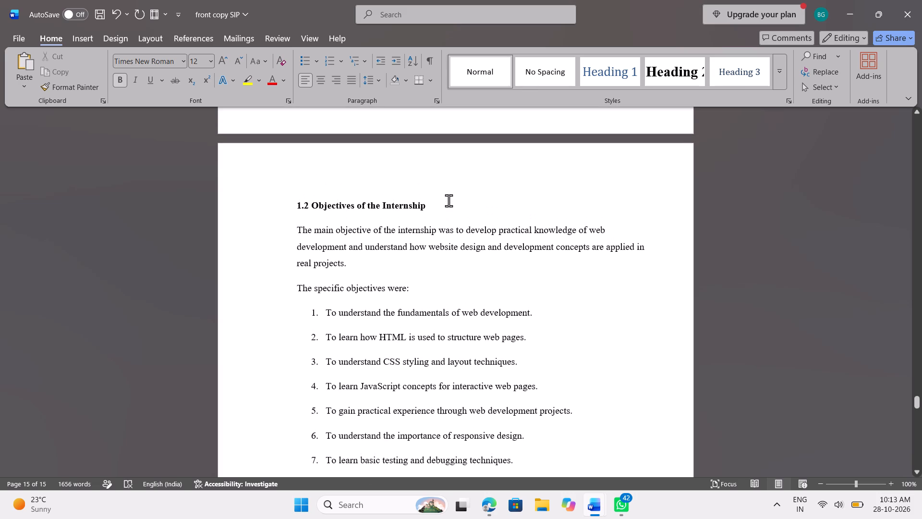
scroll(449, 200, "up", 1)
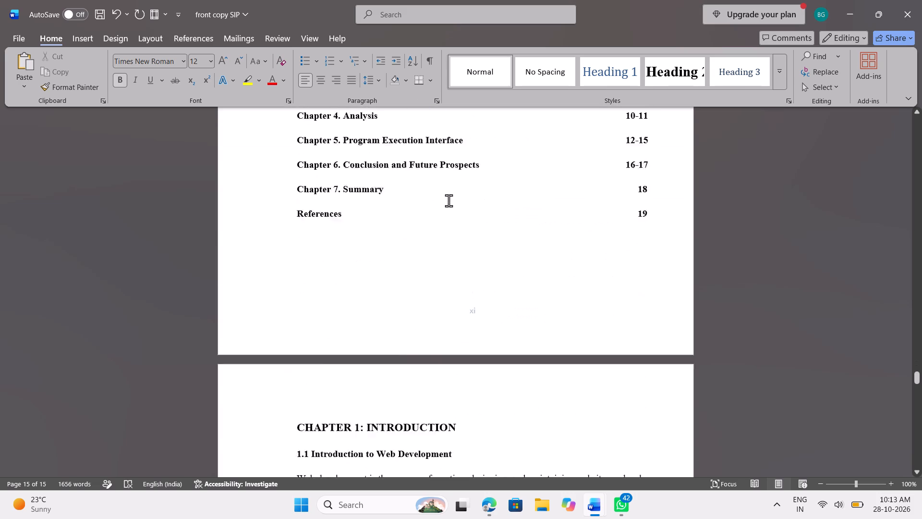
scroll(449, 200, "down", 1)
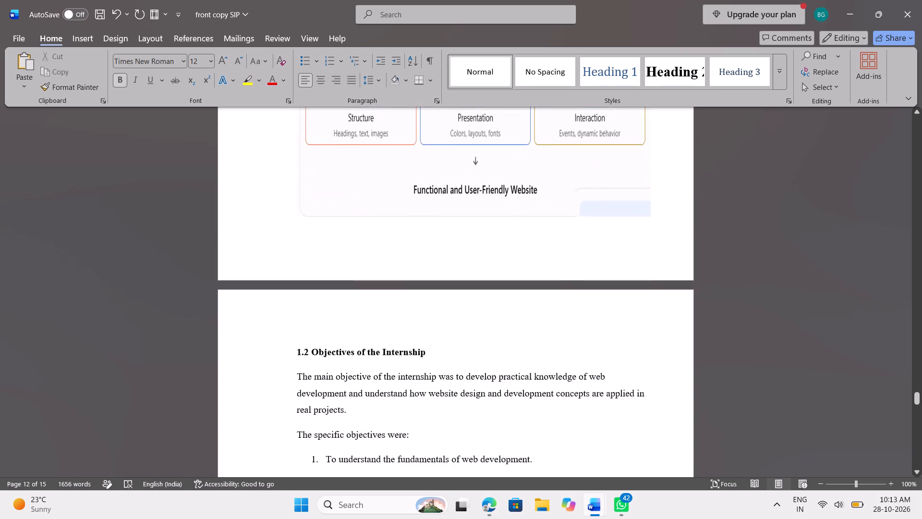
scroll(449, 200, "down", 2)
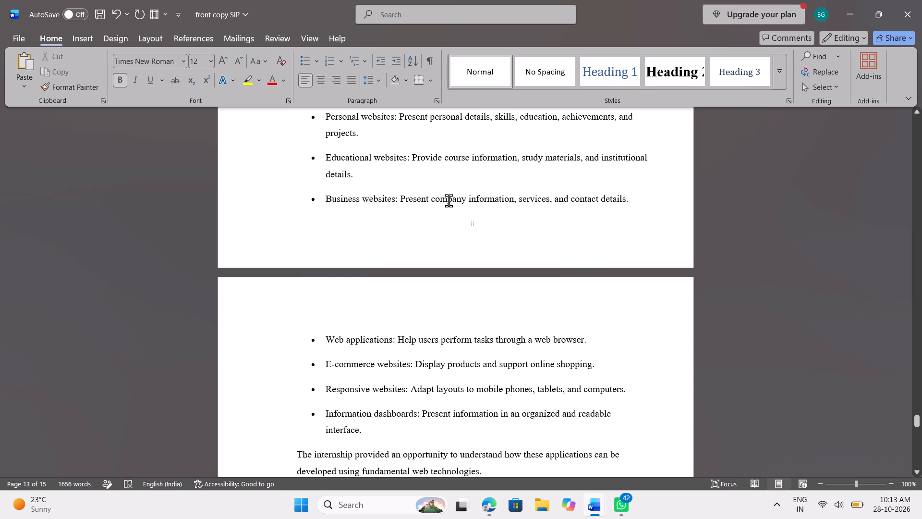
scroll(449, 200, "up", 2)
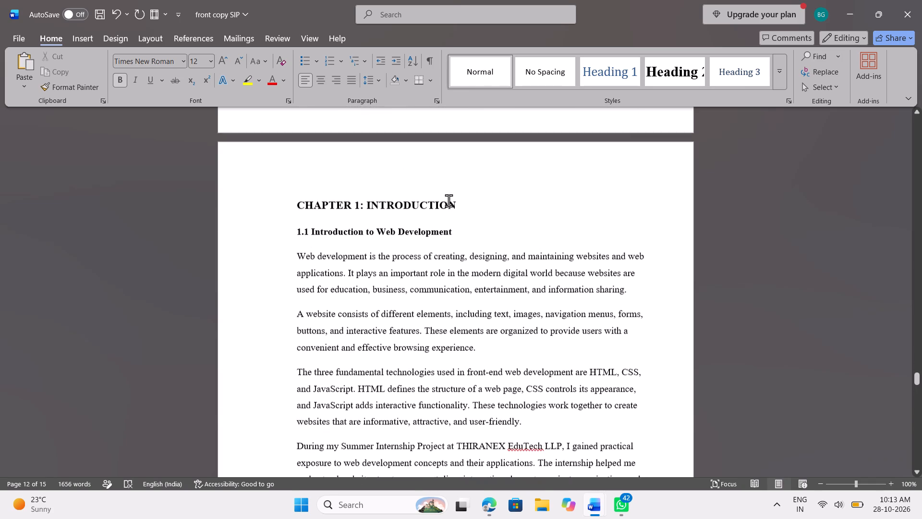
scroll(449, 200, "down", 1)
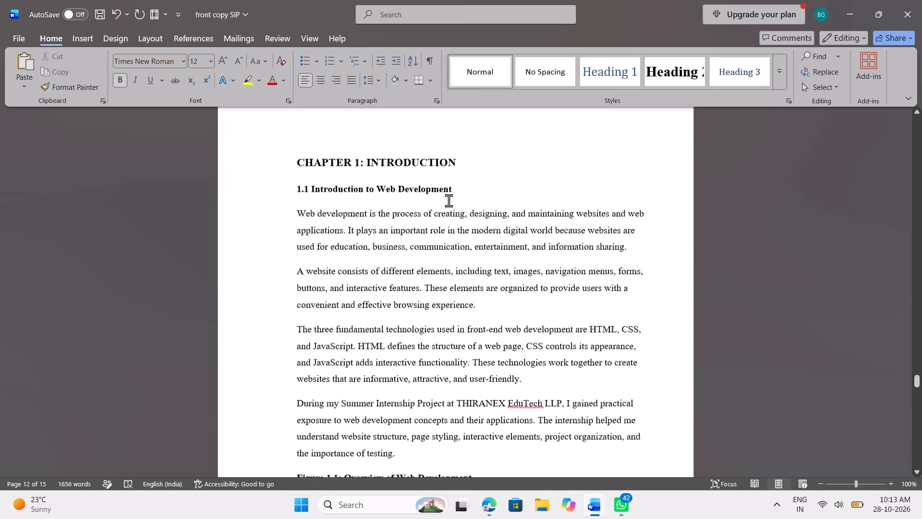
scroll(449, 200, "down", 2)
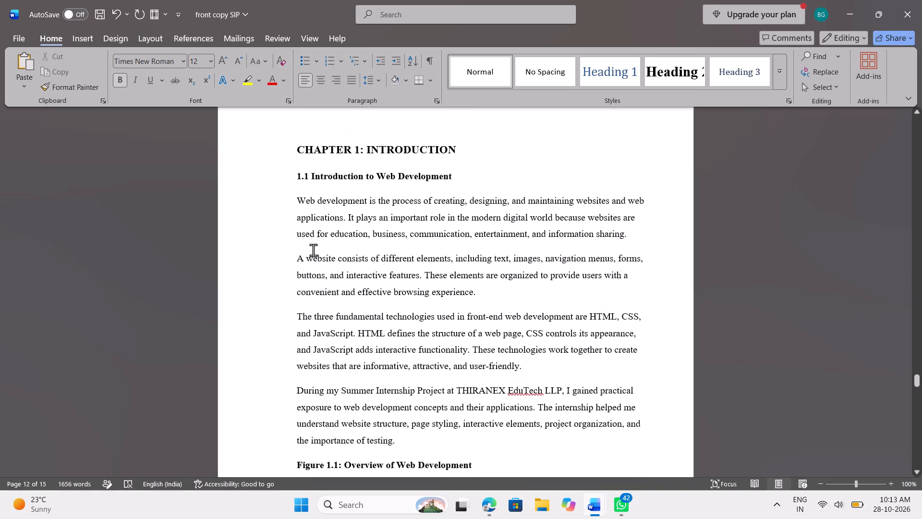
left_click(277, 297)
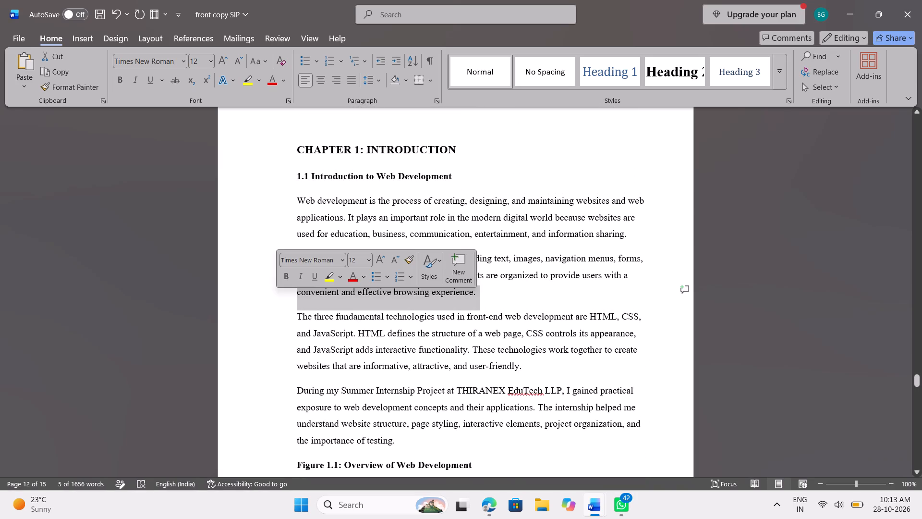
left_click(290, 308)
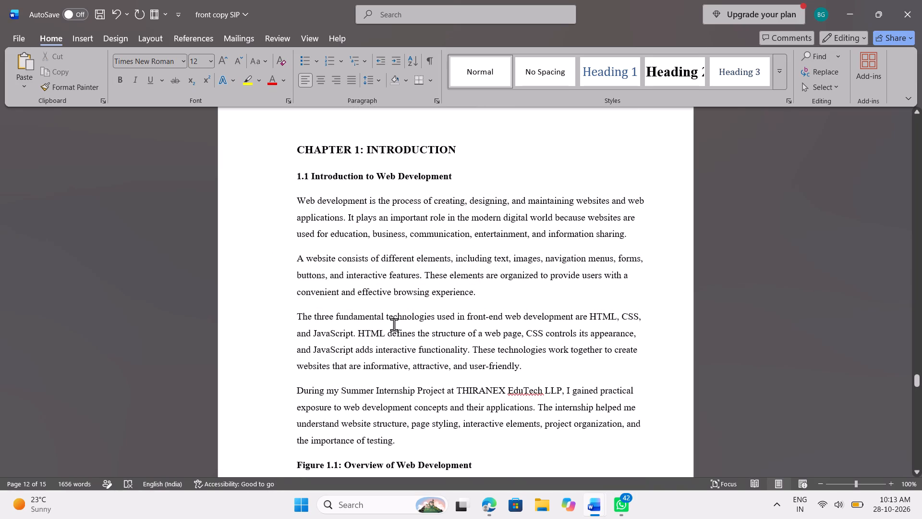
Review Chapter 1 from section 1.1 through 1.6, checking the bold headings, Figure 1.1, the lists and Table 1.1.
scroll(394, 324, "down", 2)
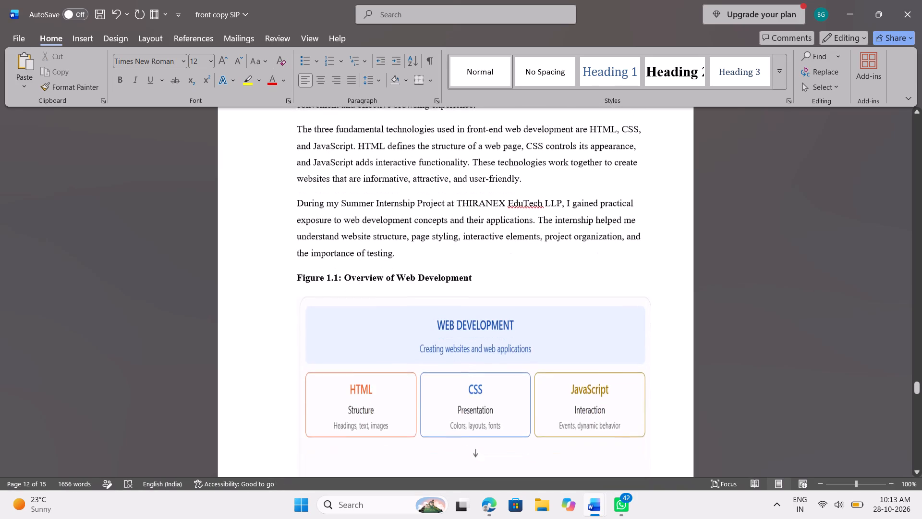
scroll(394, 324, "down", 3)
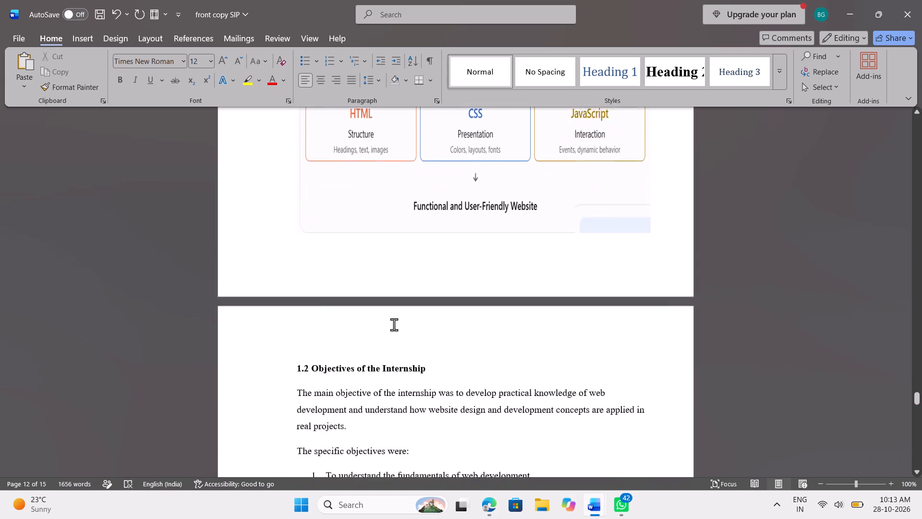
scroll(394, 324, "down", 3)
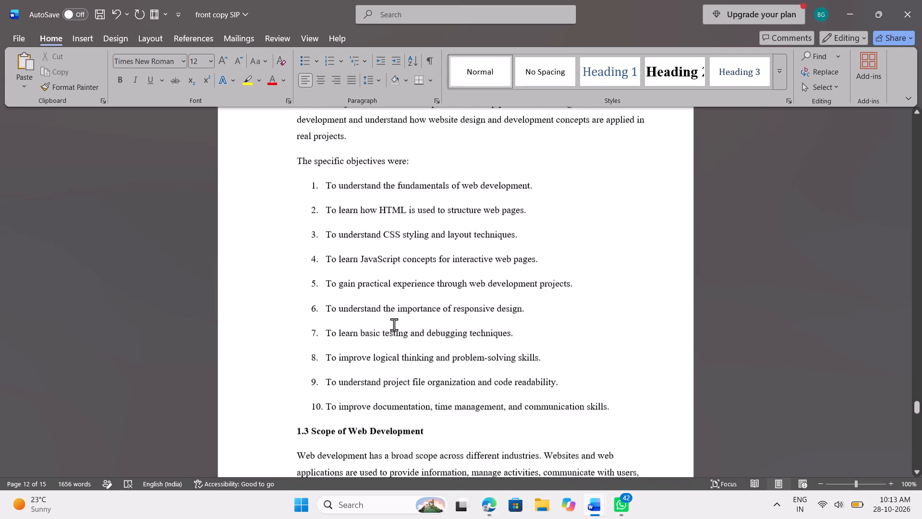
scroll(394, 324, "down", 1)
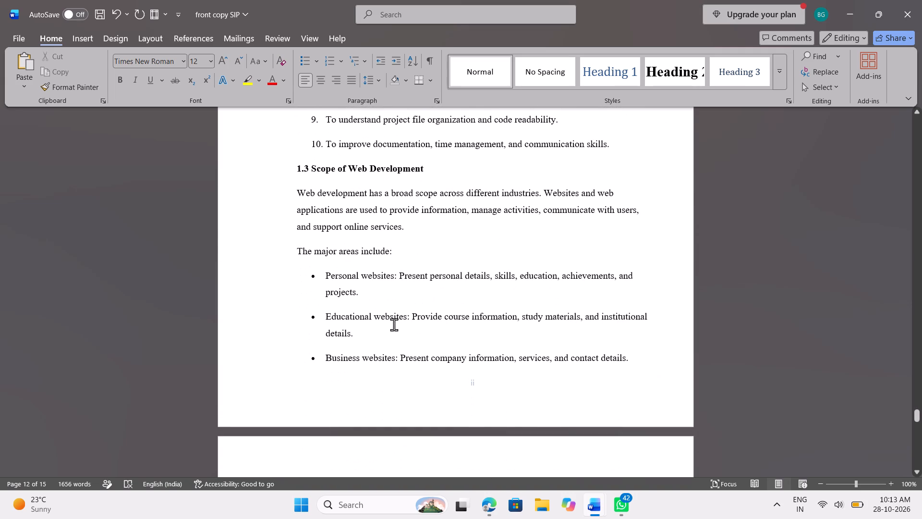
scroll(394, 324, "down", 2)
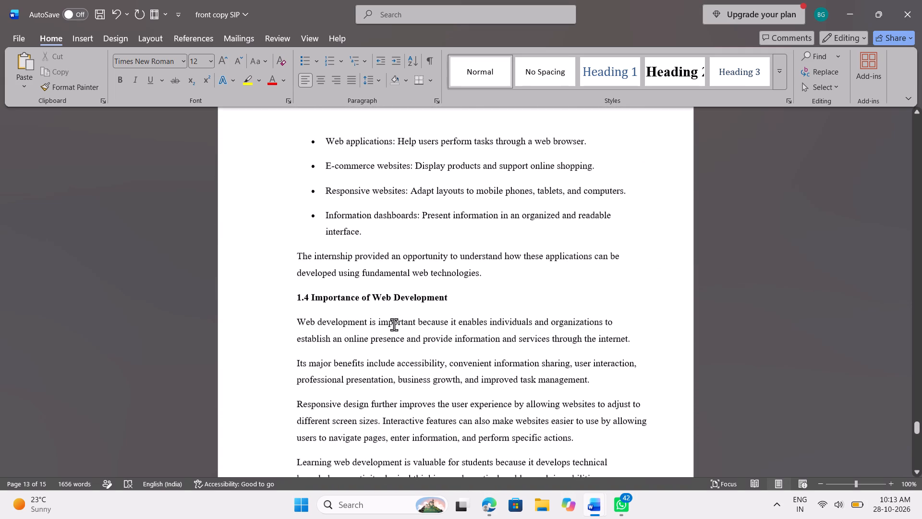
scroll(394, 324, "down", 1)
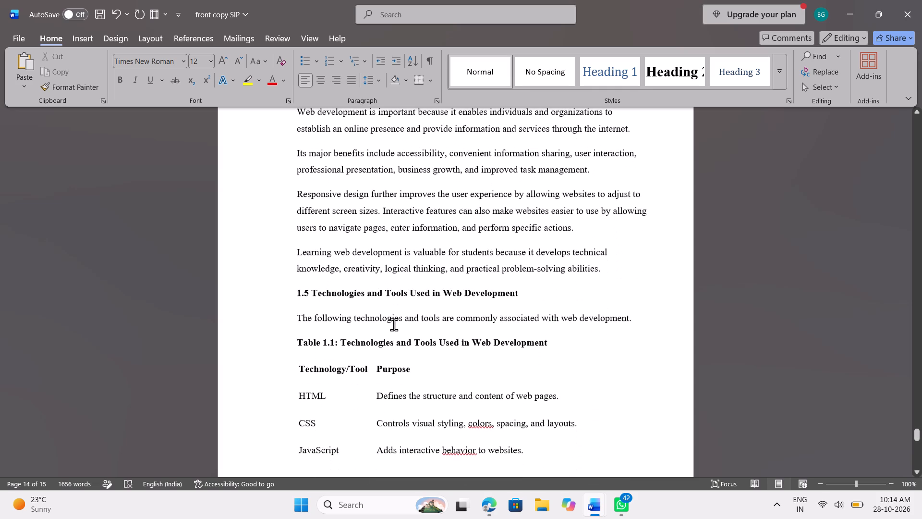
scroll(394, 324, "down", 2)
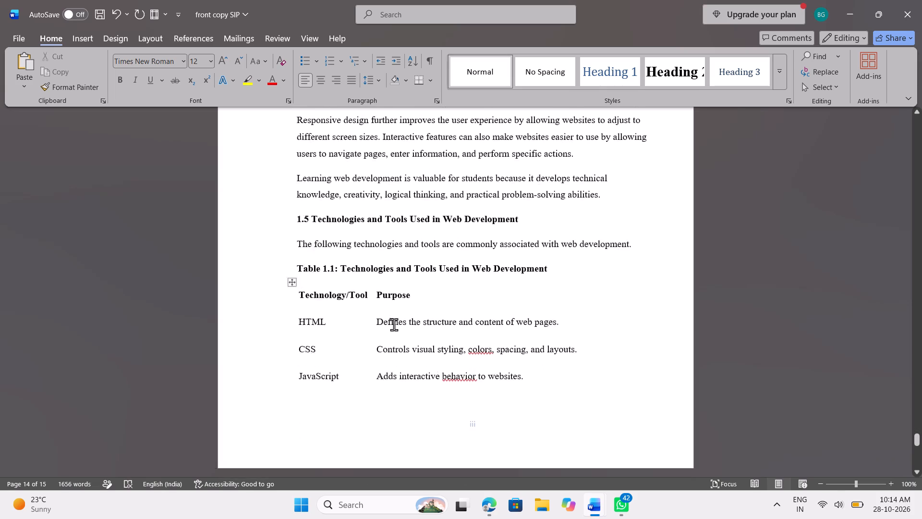
scroll(394, 324, "down", 2)
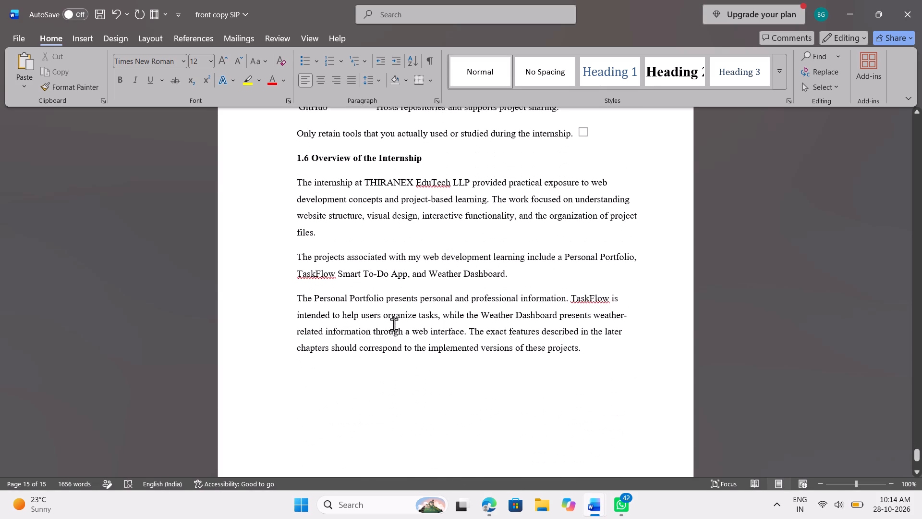
scroll(394, 324, "down", 1)
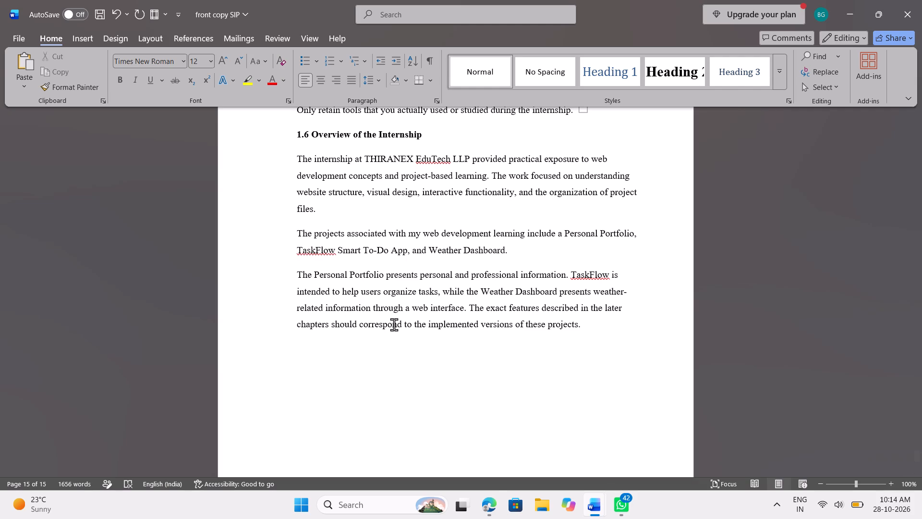
scroll(394, 324, "up", 4)
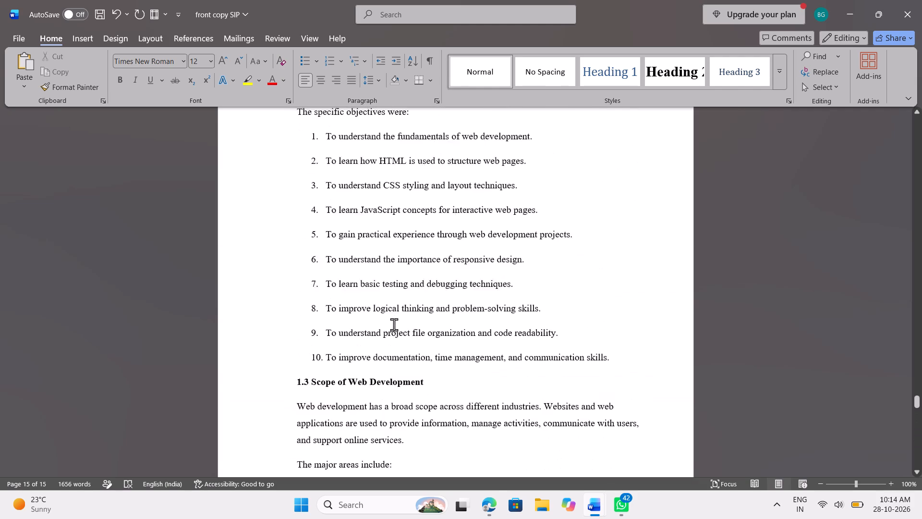
scroll(394, 324, "up", 1)
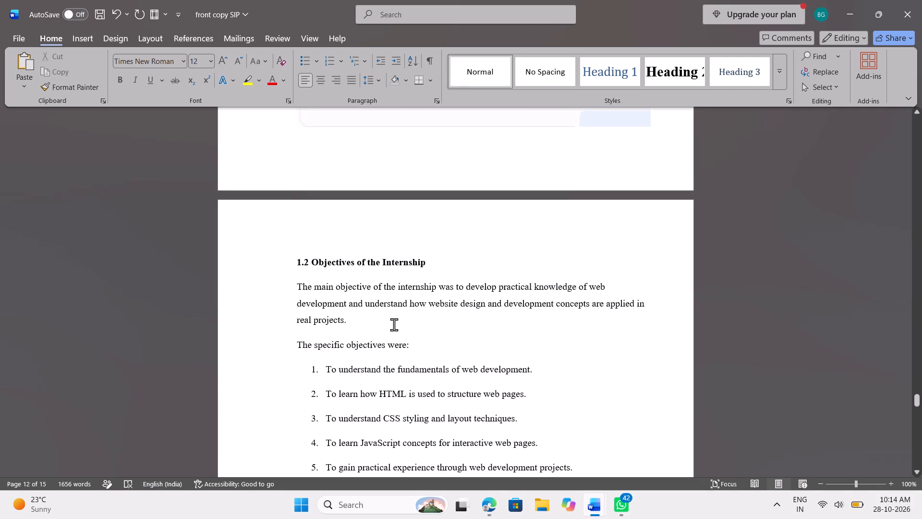
scroll(394, 324, "up", 2)
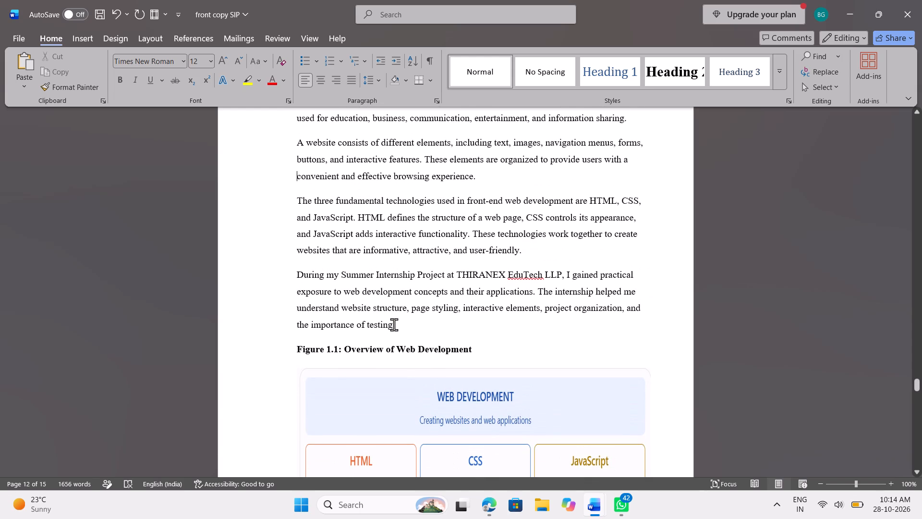
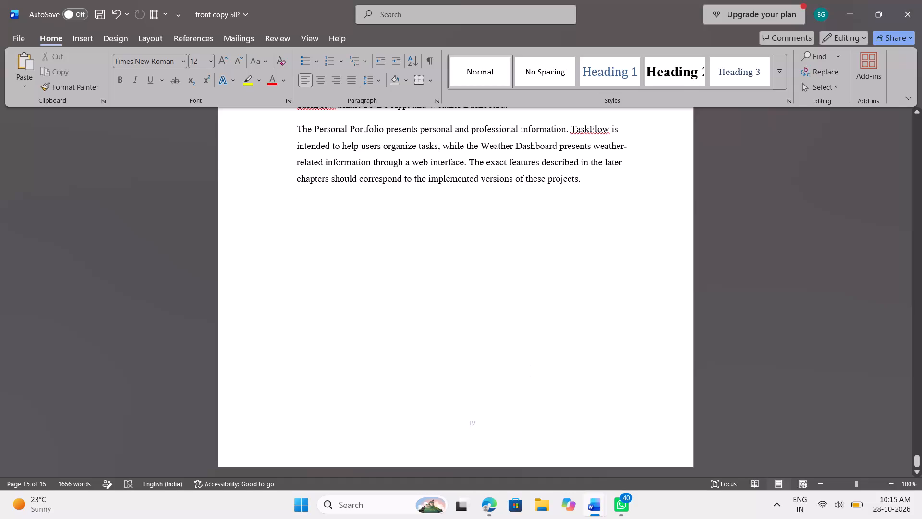
Save the "front copy SIP" report document under its existing name.
key("ctrl+s")
key("ctrl+s")
key("ctrl+s")
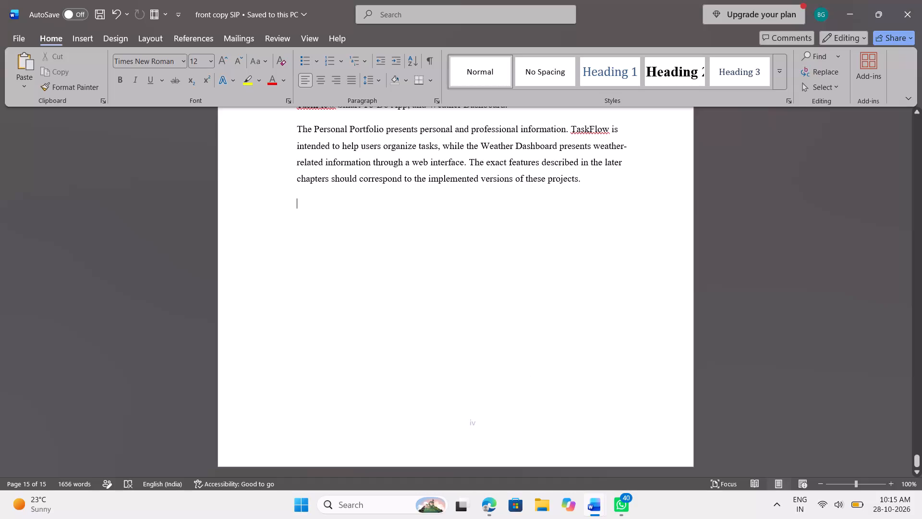
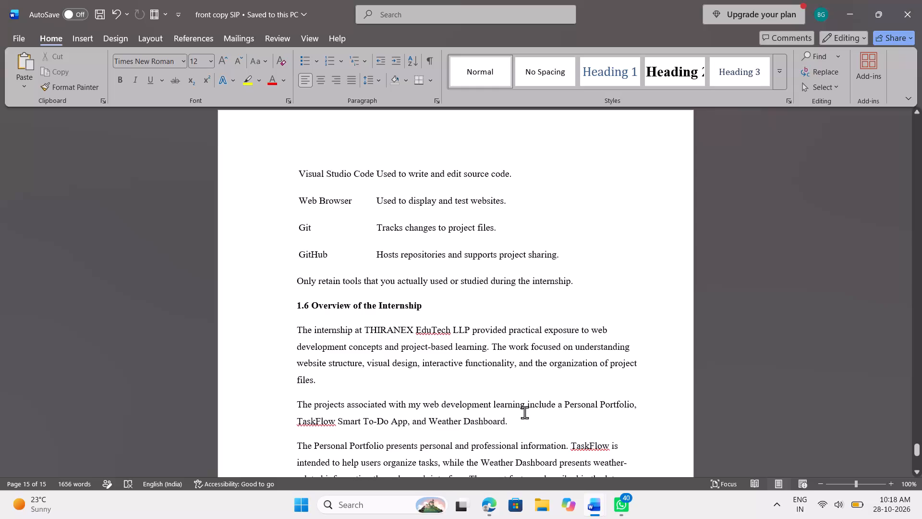
Look back through Chapter 1 from section 1.6 up to section 1.1 under the "CHAPTER 1: INTRODUCTION" heading.
scroll(524, 412, "up", 4)
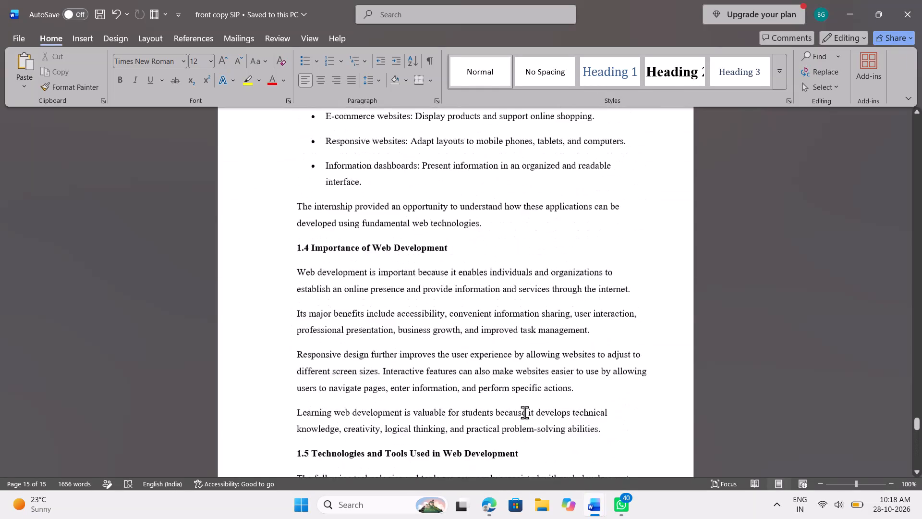
scroll(524, 412, "up", 4)
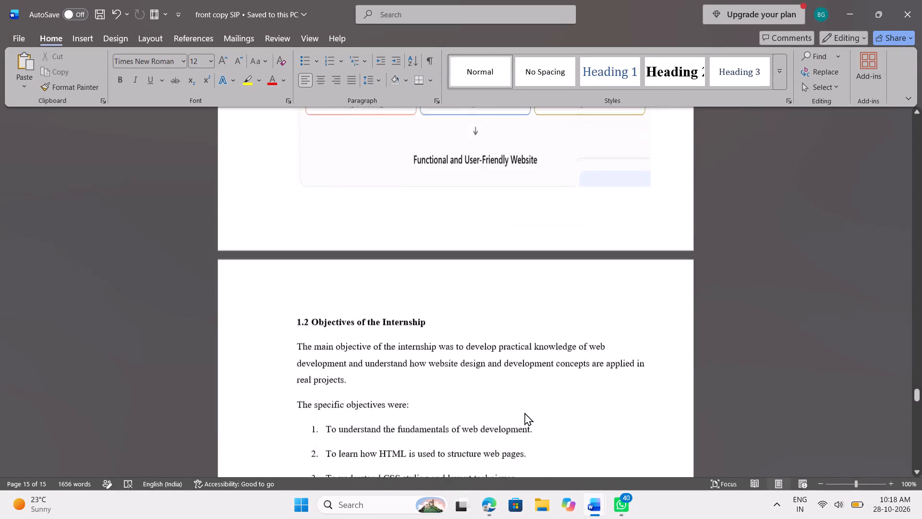
scroll(524, 412, "up", 2)
scroll(524, 412, "down", 1)
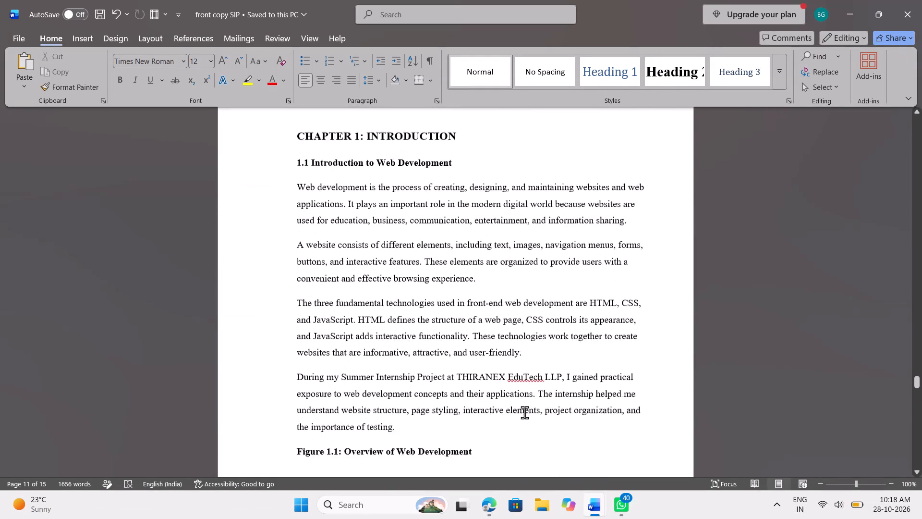
scroll(524, 412, "down", 1)
scroll(524, 412, "up", 1)
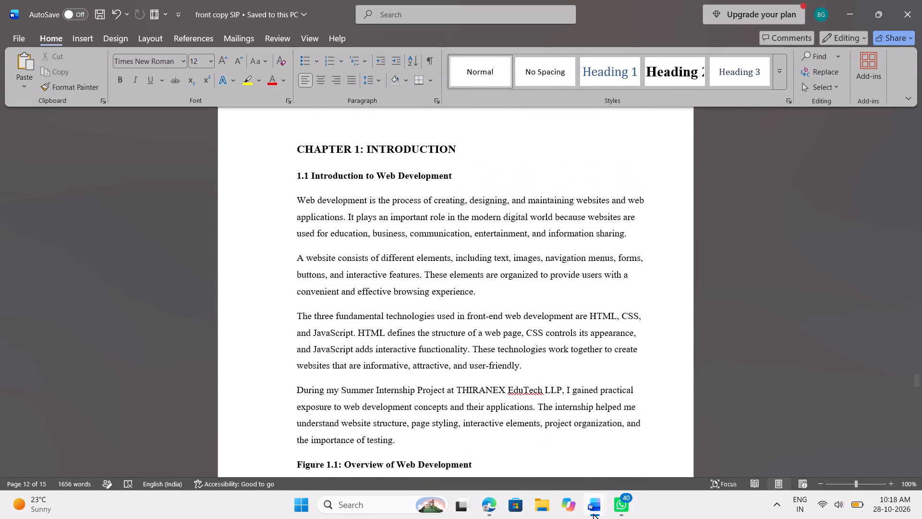
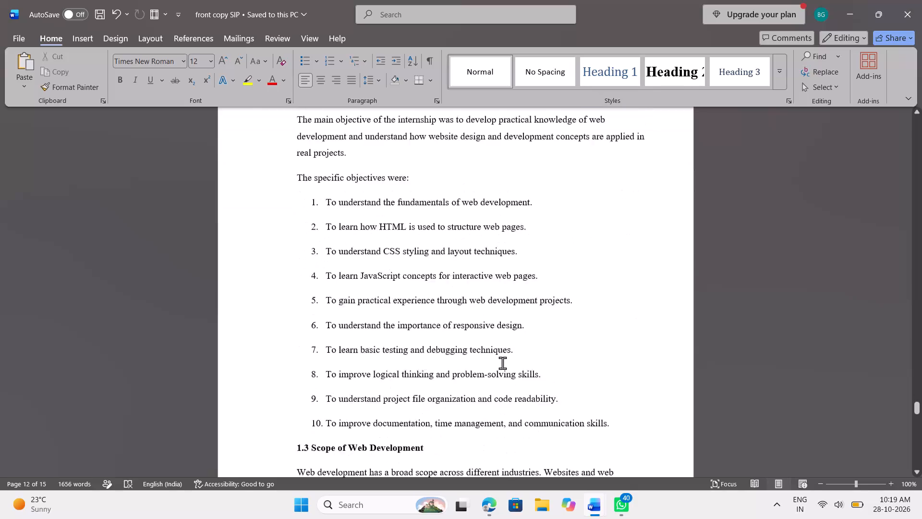
Review Chapter 1 from section 1.2 through section 1.6, and go back up to the "CHAPTER 1: INTRODUCTION" heading.
scroll(502, 363, "down", 1)
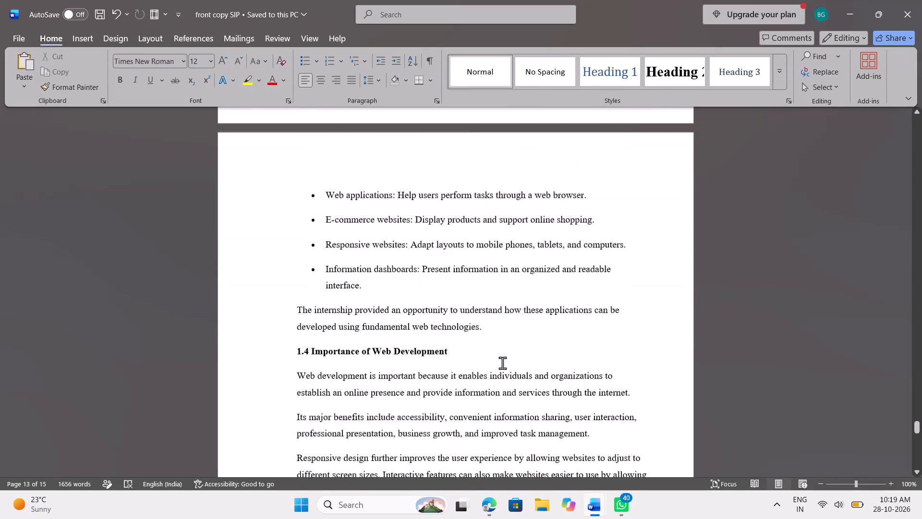
scroll(502, 363, "down", 2)
scroll(502, 363, "up", 1)
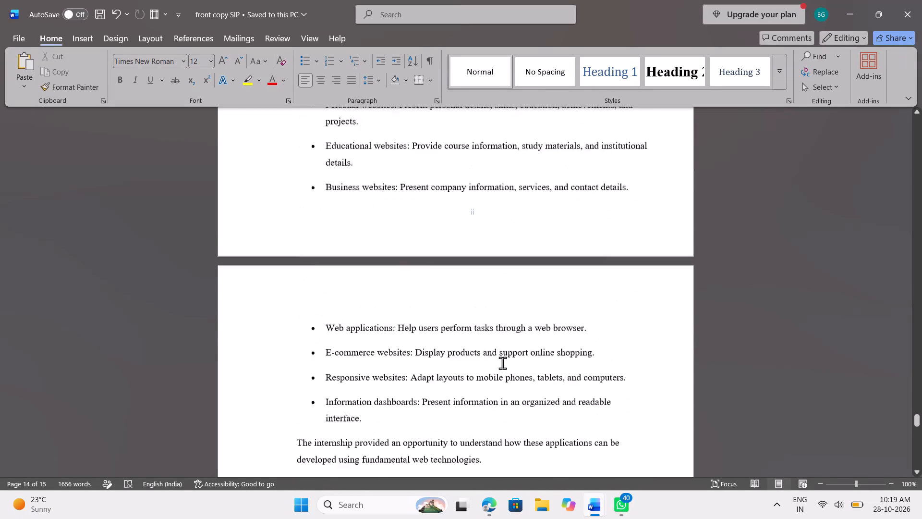
scroll(502, 363, "up", 2)
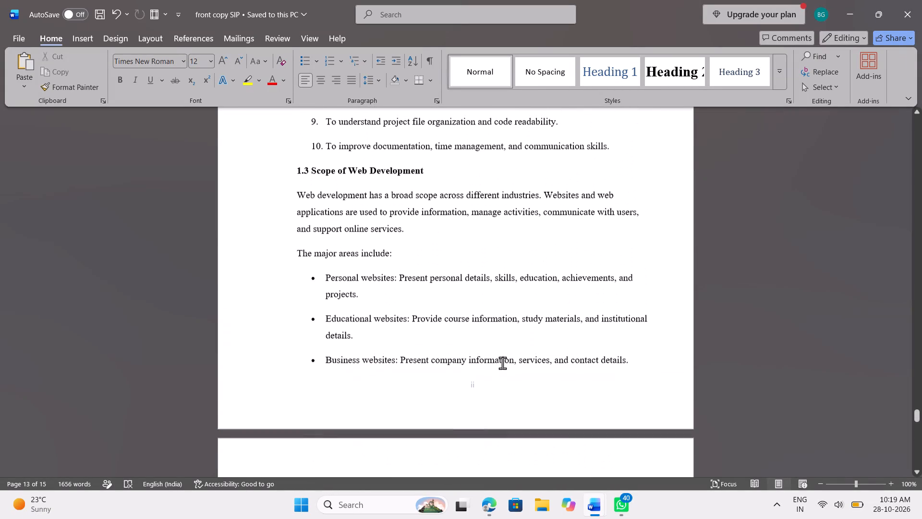
scroll(502, 363, "down", 3)
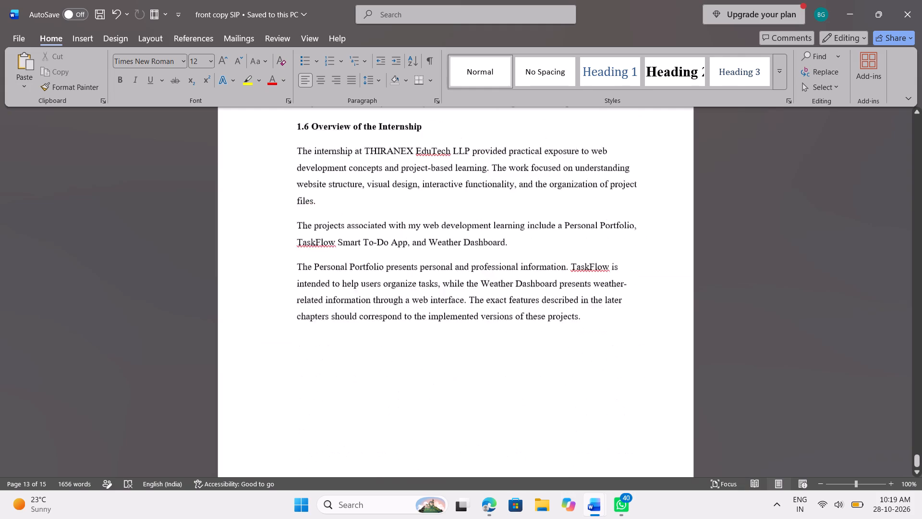
scroll(502, 363, "down", 1)
left_click(502, 363)
scroll(502, 363, "down", 1)
scroll(502, 363, "up", 2)
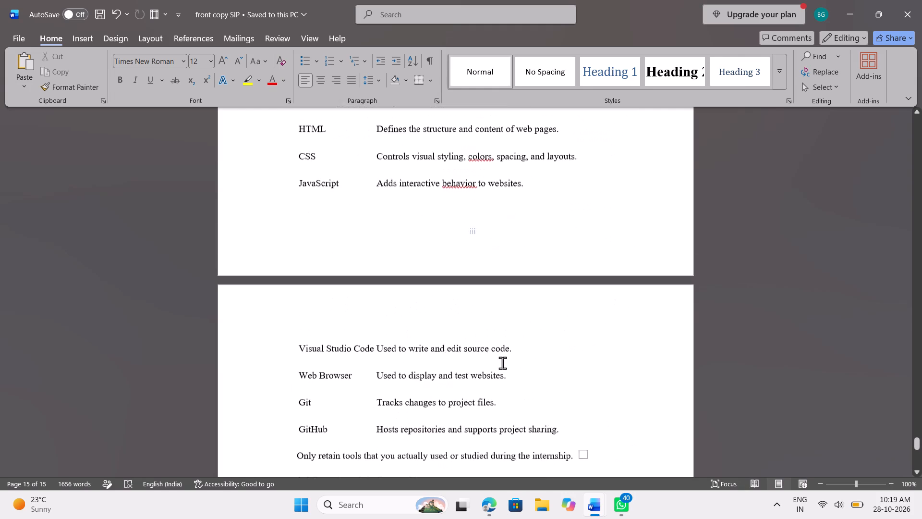
scroll(502, 363, "up", 4)
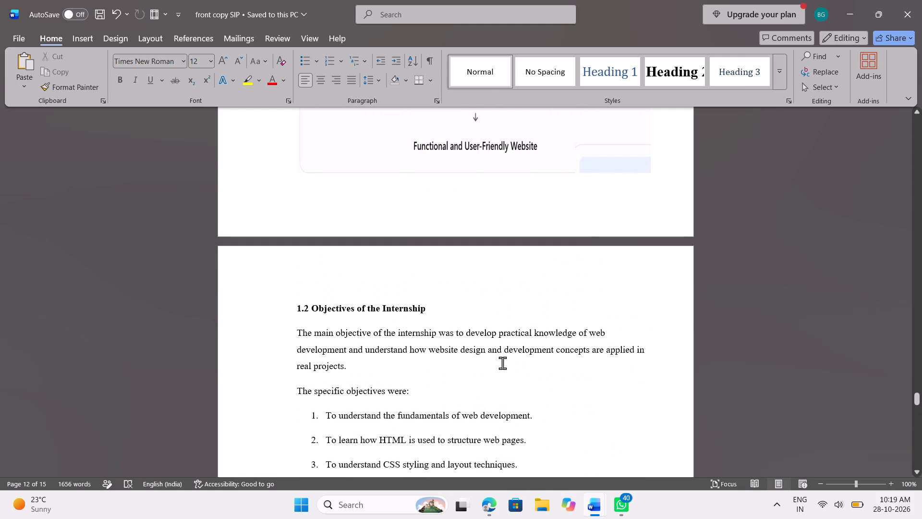
scroll(502, 363, "up", 2)
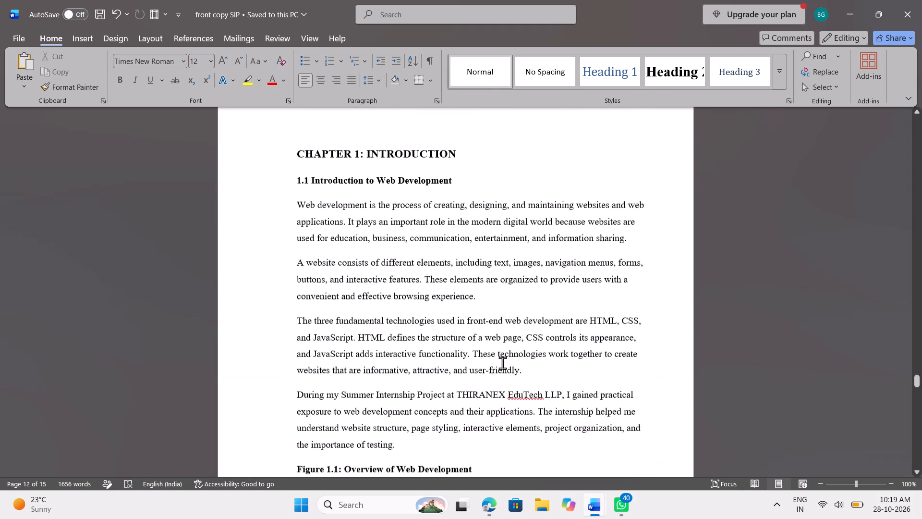
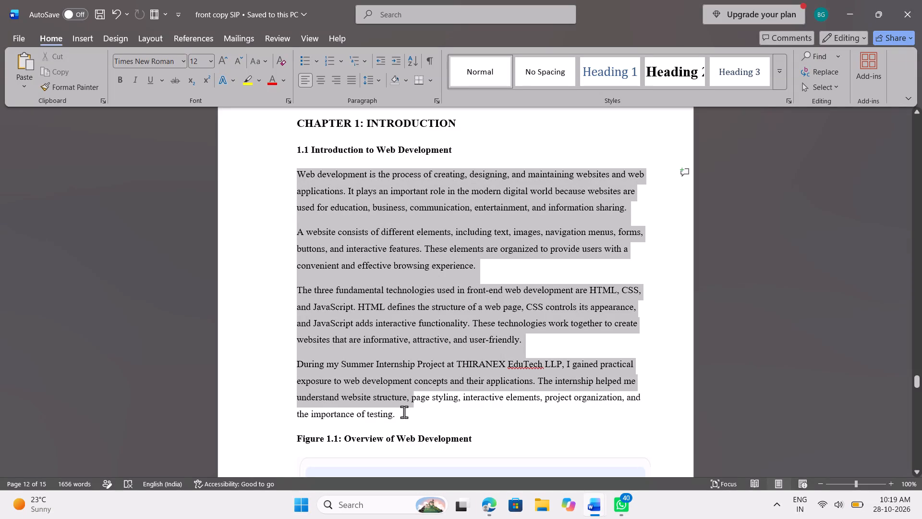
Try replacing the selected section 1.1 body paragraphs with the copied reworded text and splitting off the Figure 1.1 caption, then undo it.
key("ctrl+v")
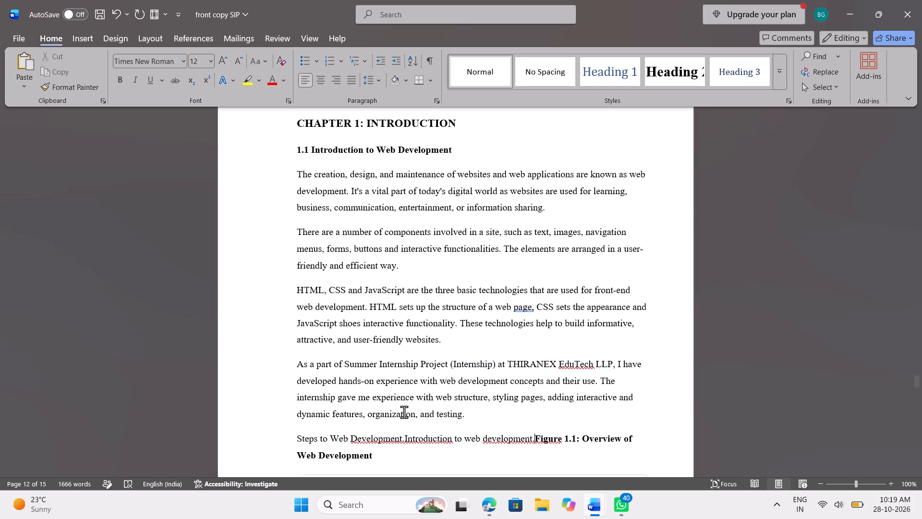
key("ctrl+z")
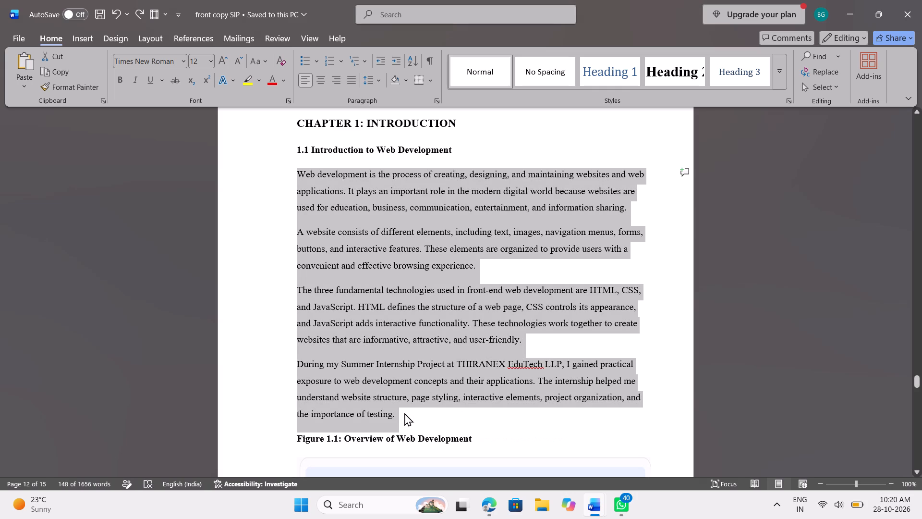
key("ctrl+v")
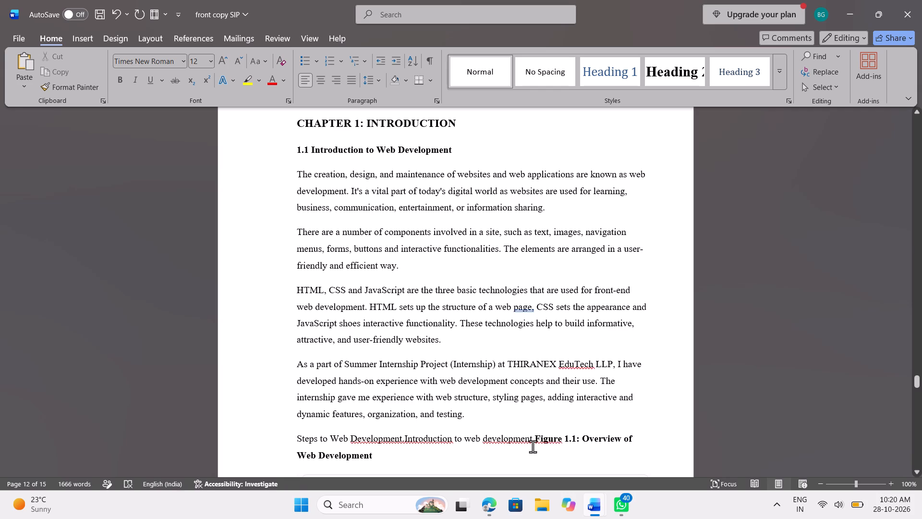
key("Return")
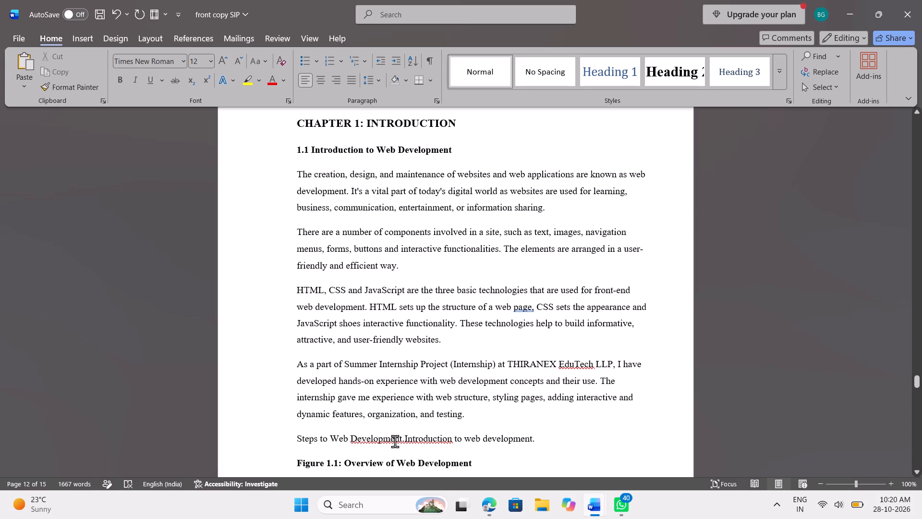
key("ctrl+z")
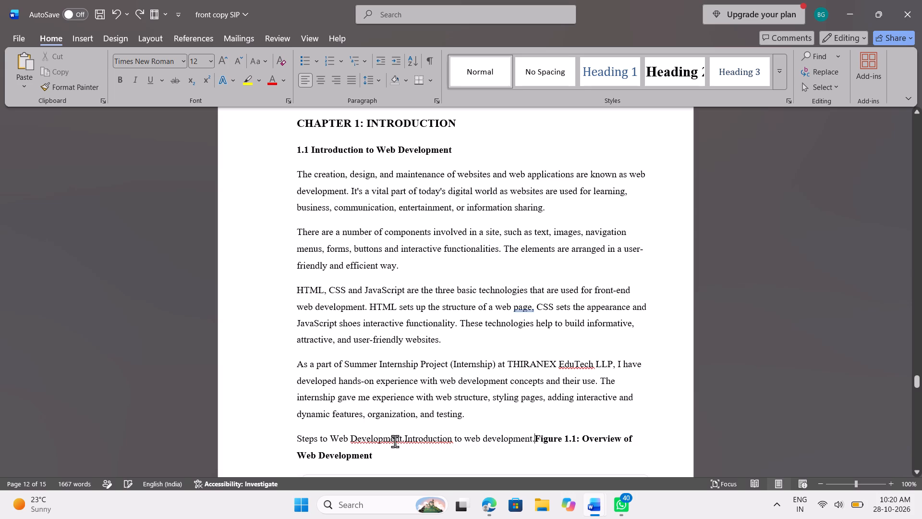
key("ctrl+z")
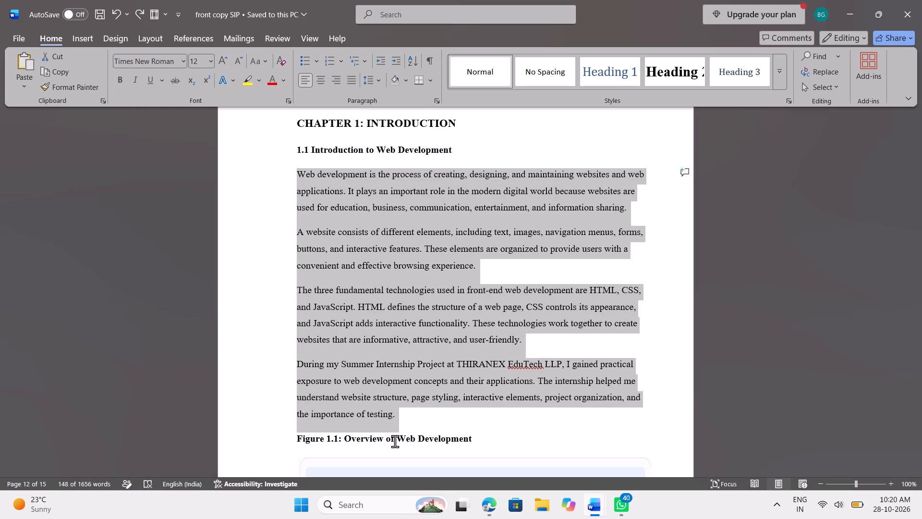
Replace the section 1.1 body paragraphs with the copied reworded text and put the Figure 1.1 caption on its own line.
key("ctrl+v")
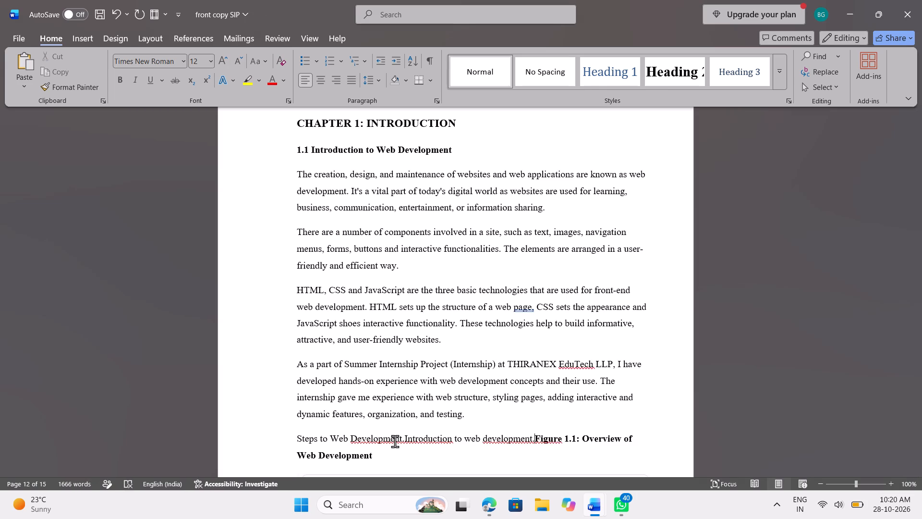
key("Return")
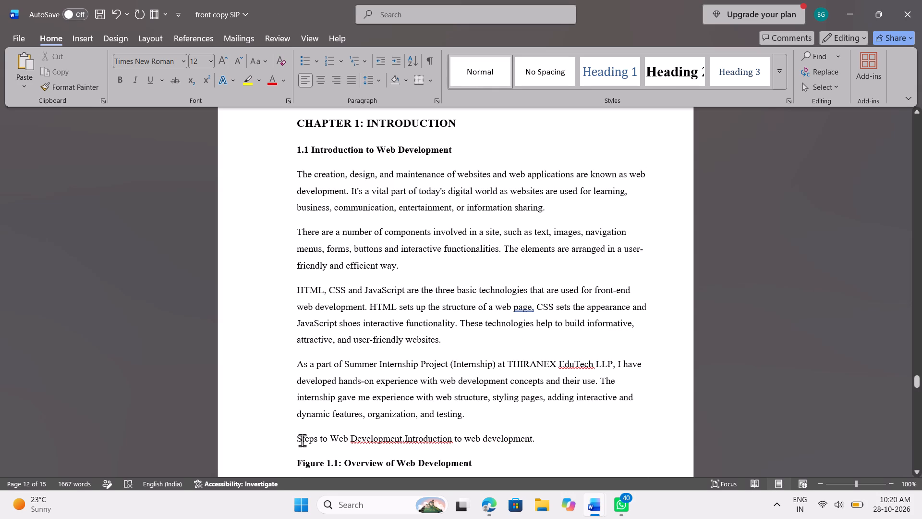
Select the extra line "Steps to Web Development.Introduction to web development" above the Figure 1.1 caption.
left_click_drag(302, 440, 529, 450)
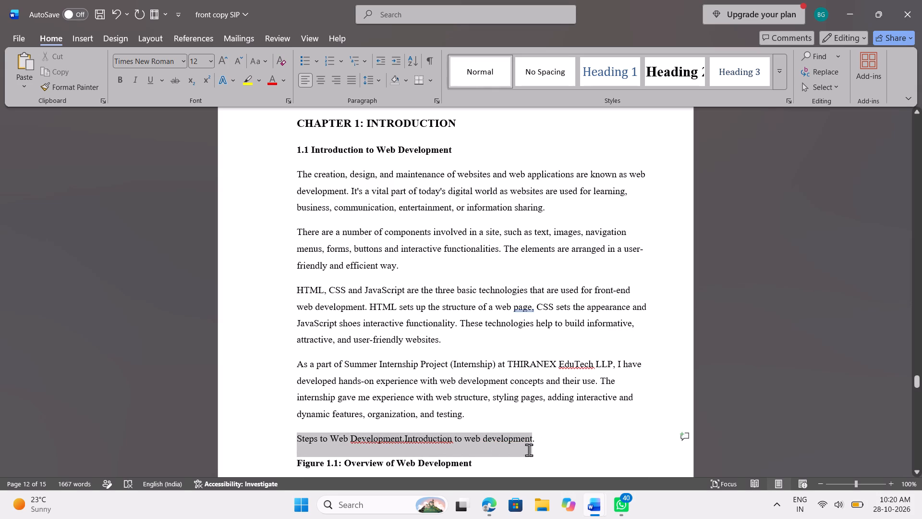
Delete the extra line "Steps to Web Development.Introduction to web development." above the Figure 1.1 caption.
left_click_drag(529, 450, 537, 449)
key("BackSpace")
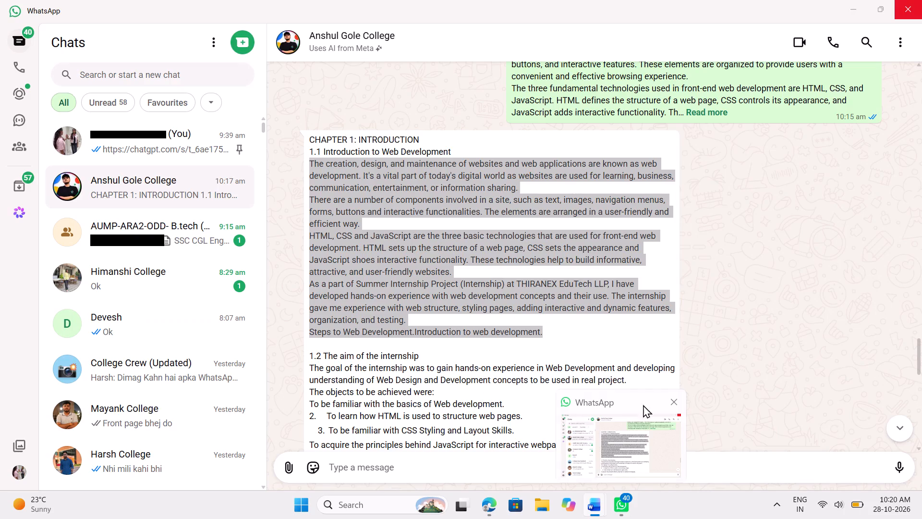
scroll(627, 344, "down", 1)
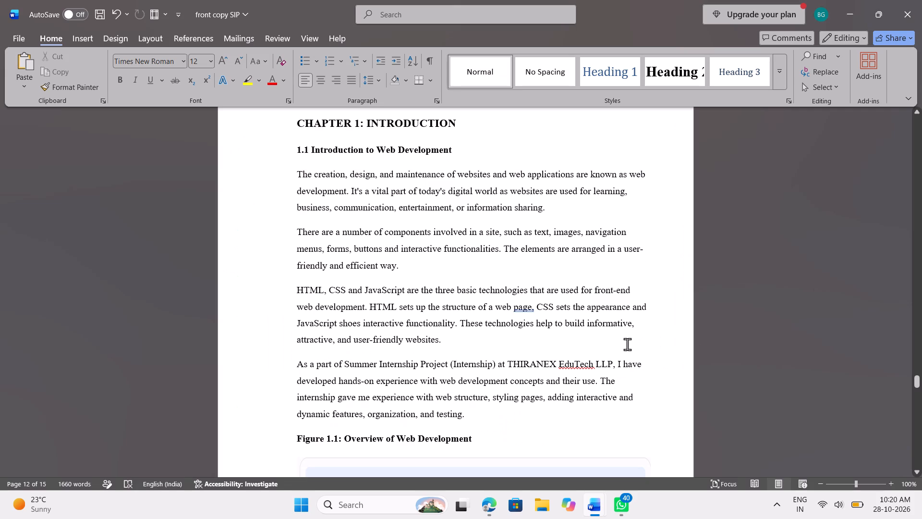
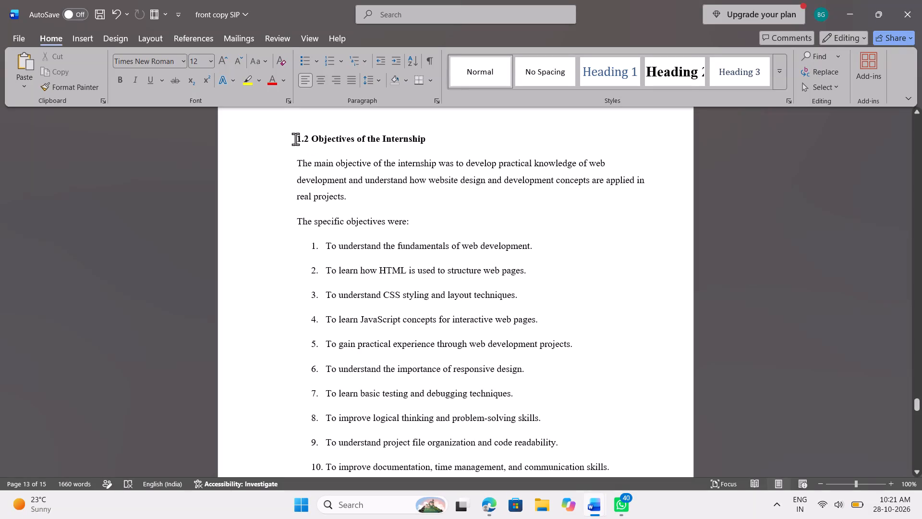
Replace all of section 1.2, from the "Objectives of the Internship" heading through the tenth objective, with the copied reworded text.
left_click_drag(294, 138, 385, 429)
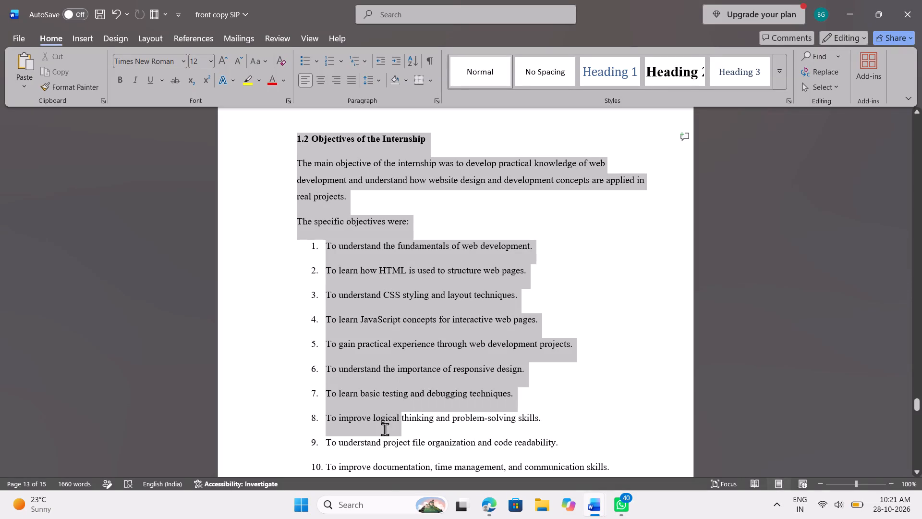
left_click_drag(385, 429, 595, 179)
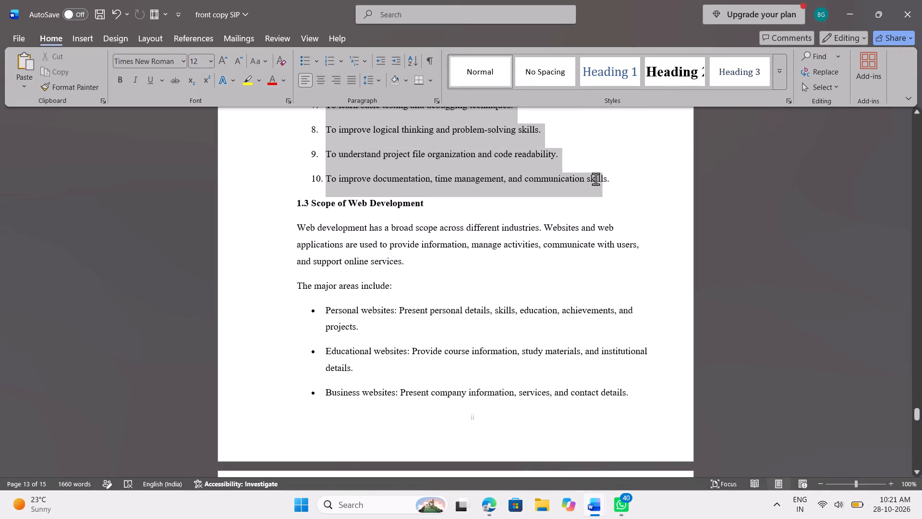
left_click_drag(595, 179, 612, 183)
left_click_drag(612, 183, 614, 174)
key("ctrl+v")
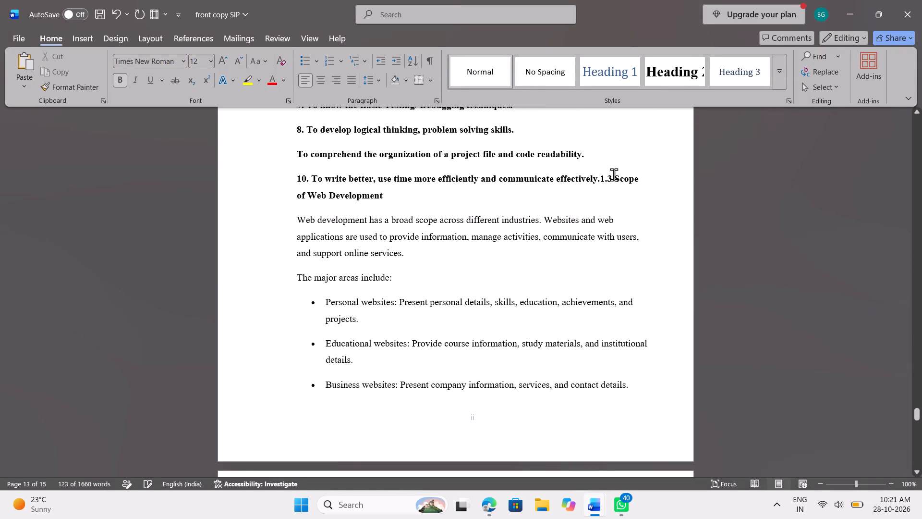
scroll(614, 174, "up", 1)
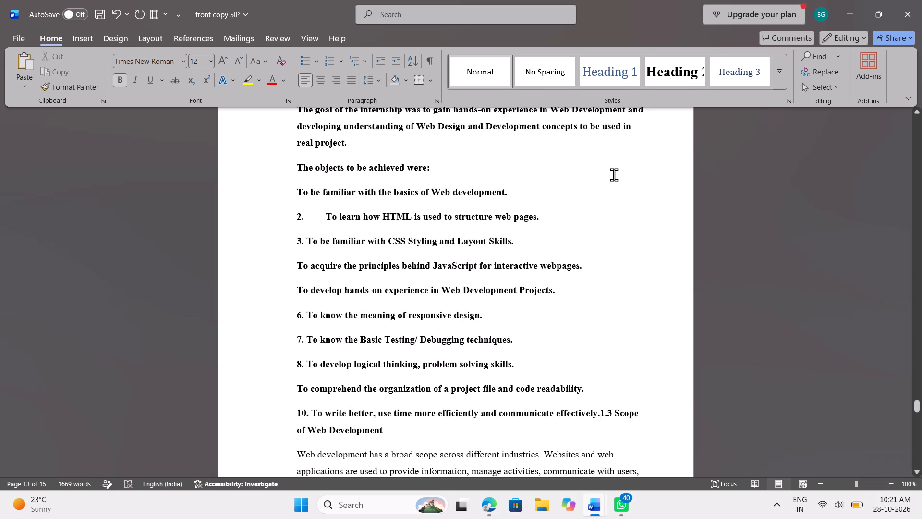
scroll(614, 174, "up", 2)
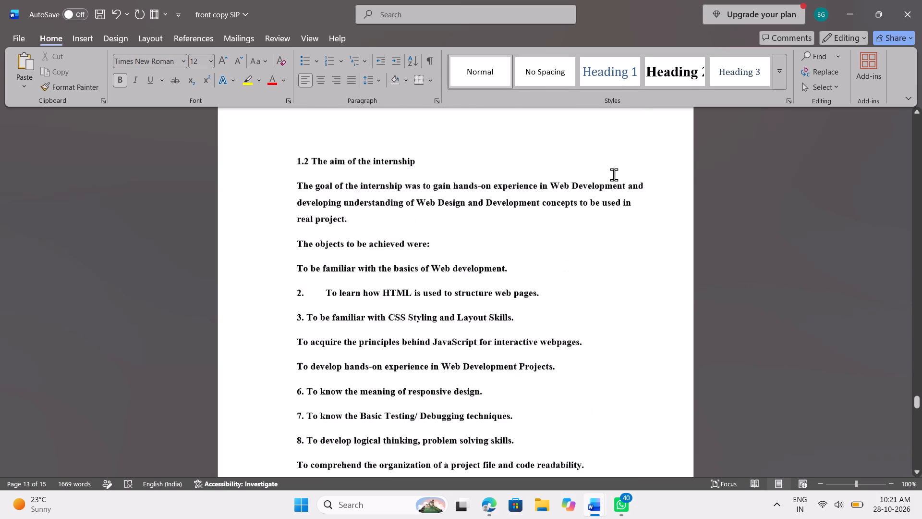
Remove bold from the section 1.2 text, from "The goal of the internship" through the run-on "1.3 Scope of Web Development" text.
scroll(614, 174, "up", 1)
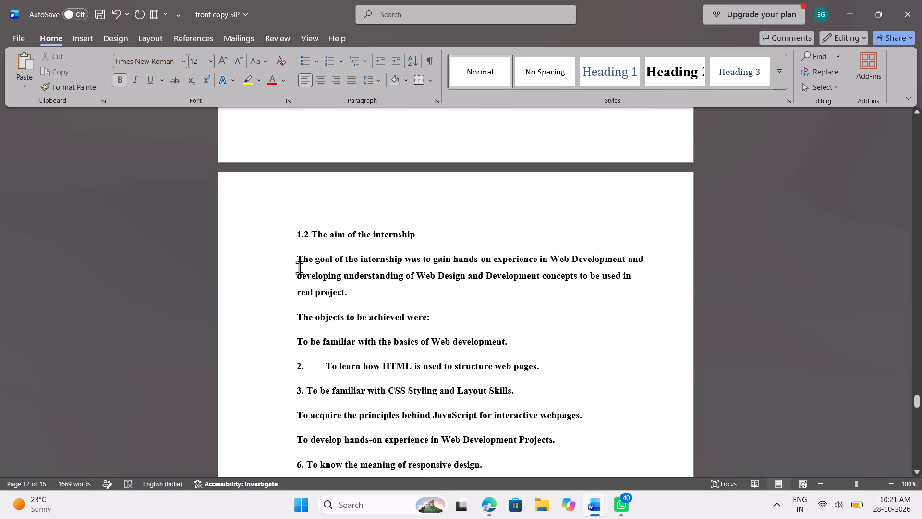
left_click_drag(295, 259, 365, 513)
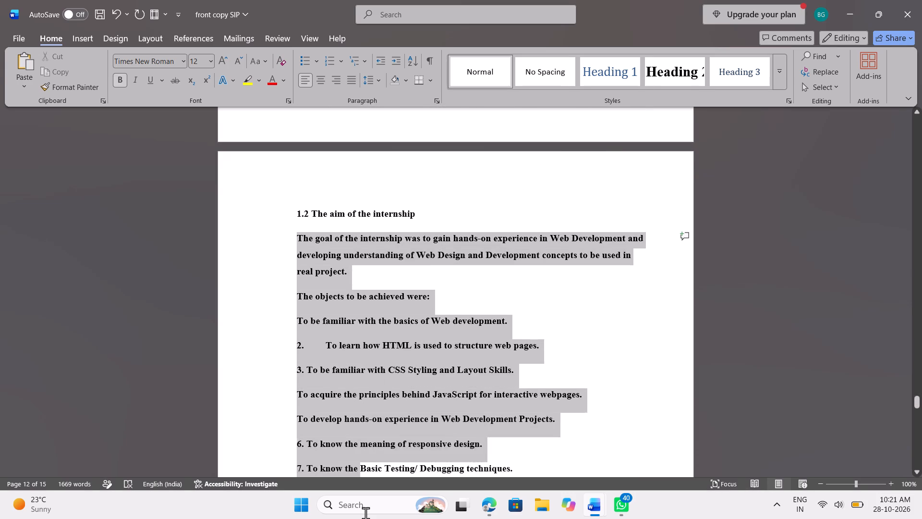
left_click_drag(365, 513, 427, 197)
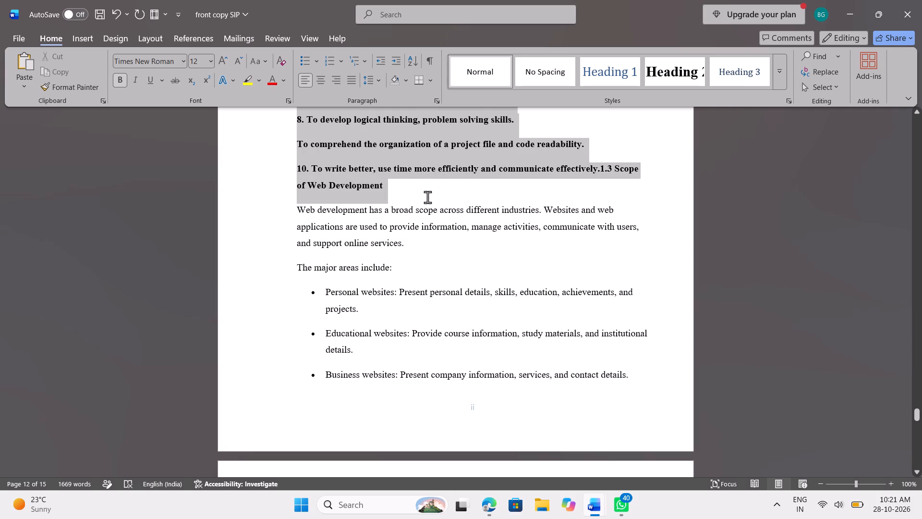
left_click_drag(427, 197, 407, 185)
left_click_drag(407, 185, 401, 182)
left_click_drag(401, 182, 401, 181)
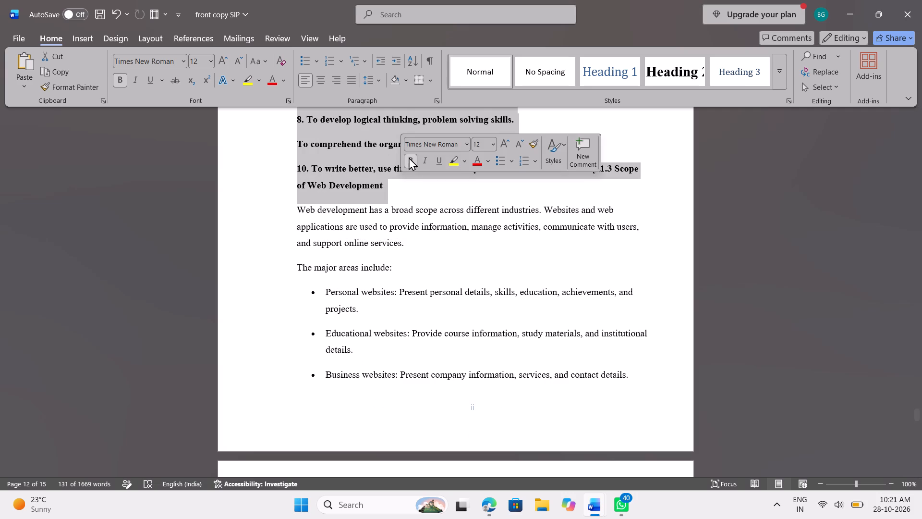
left_click(409, 157)
left_click(398, 193)
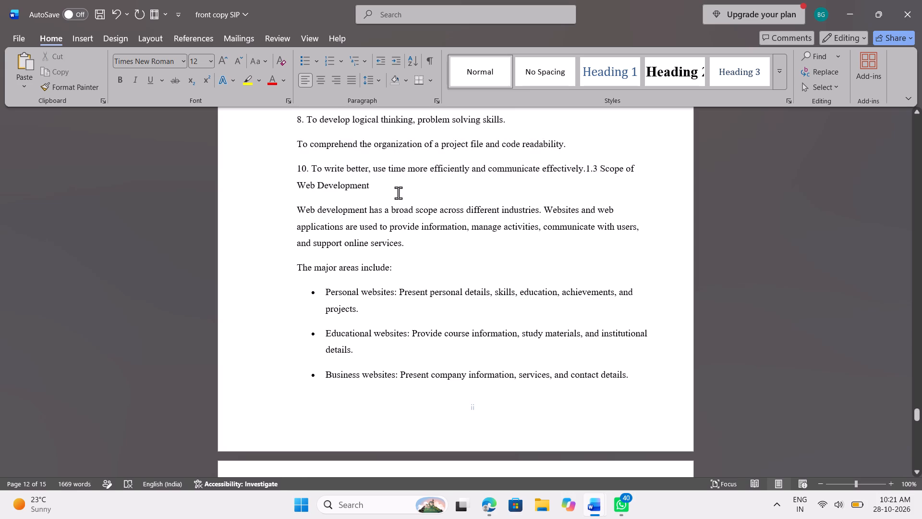
Replace the wide gap after "2." in the HTML objective with a single space.
scroll(398, 193, "up", 1)
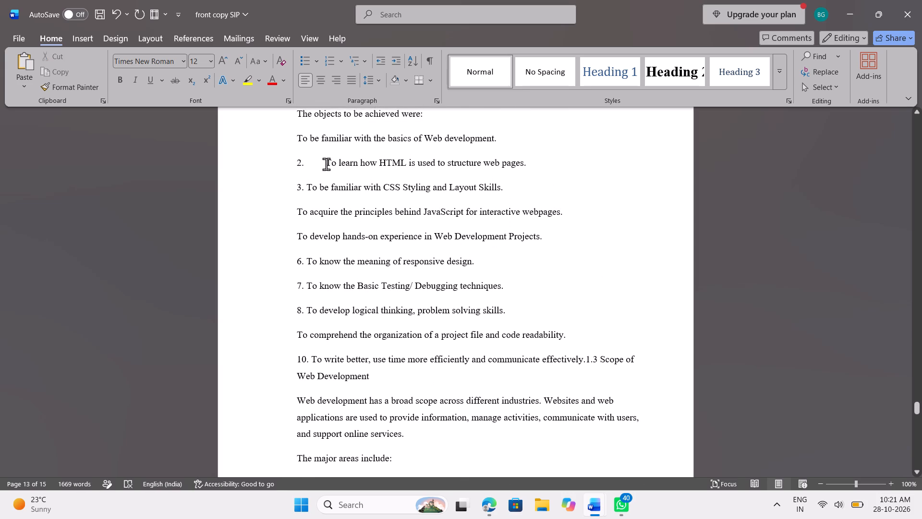
left_click(328, 163)
key("BackSpace")
key("space")
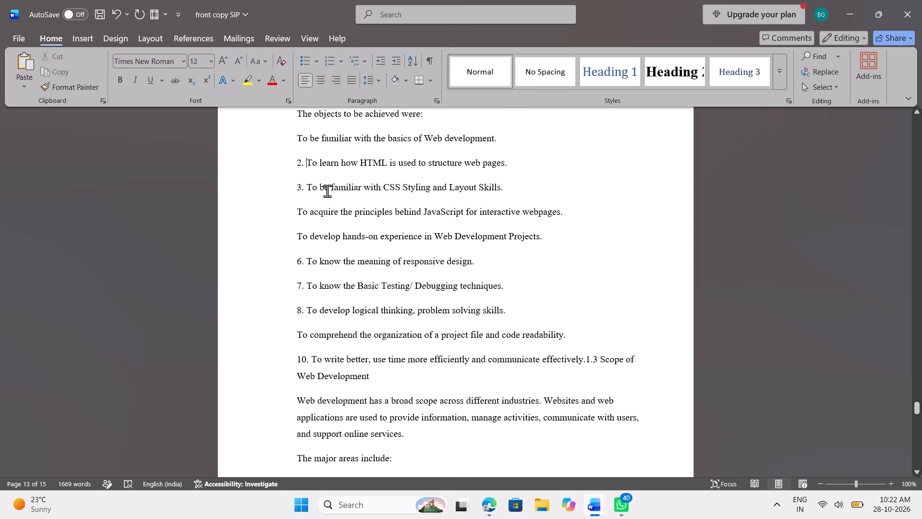
Add the missing numbers 4., 5. and 9. before the JavaScript, hands-on experience and project file organization objectives, each followed by a space.
scroll(327, 191, "up", 1)
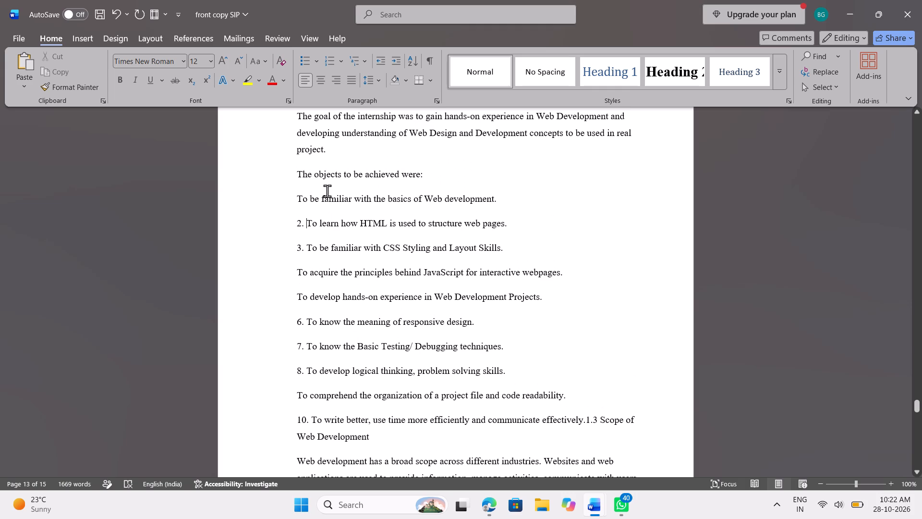
scroll(327, 191, "up", 1)
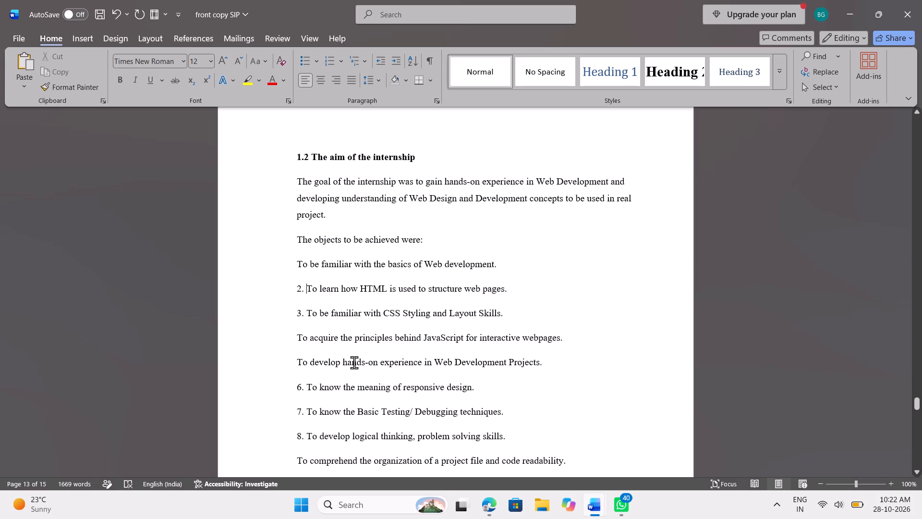
scroll(332, 432, "down", 1)
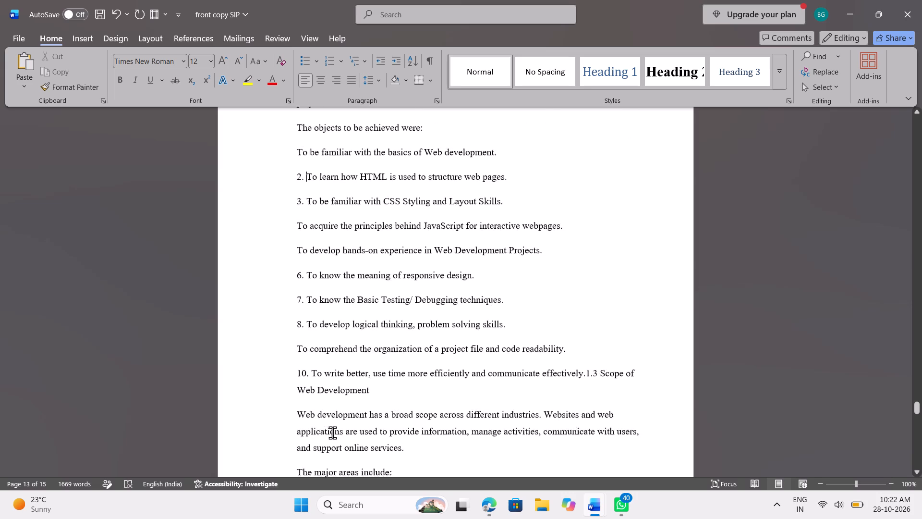
scroll(332, 432, "down", 1)
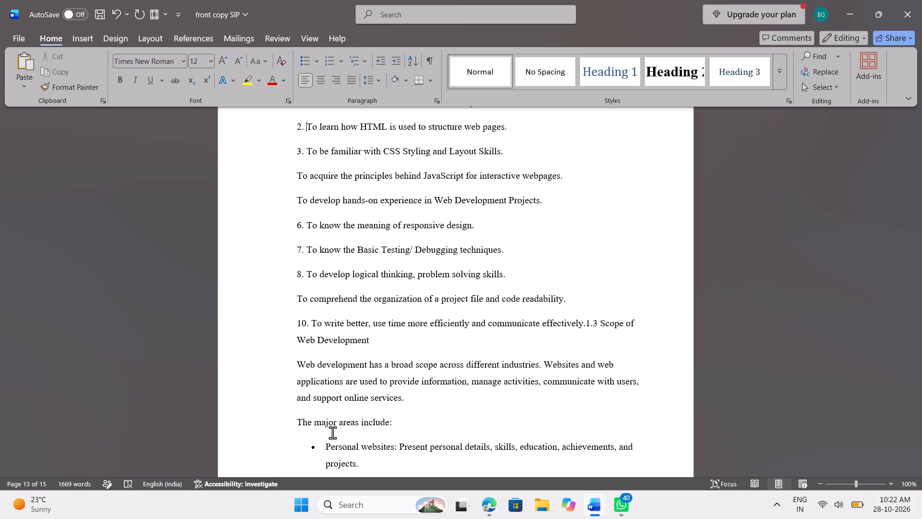
scroll(332, 432, "up", 1)
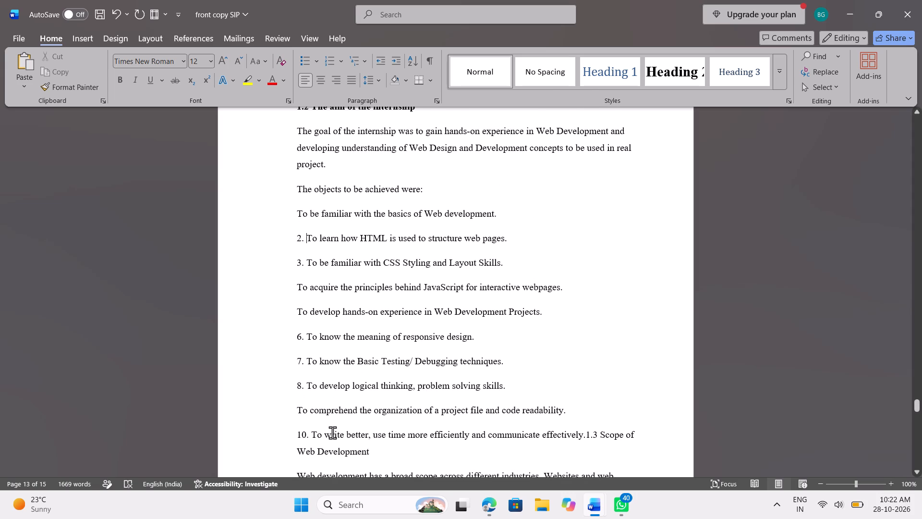
left_click(296, 287)
type("40")
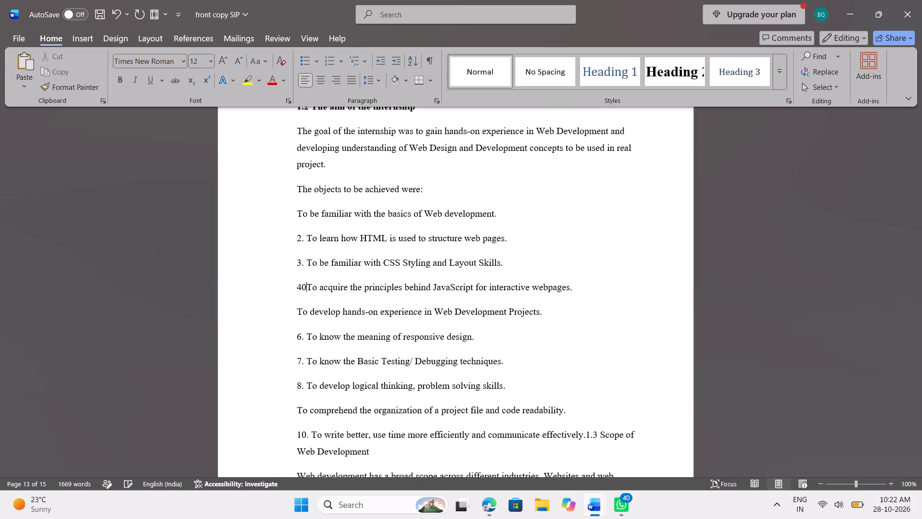
key("BackSpace")
type(".")
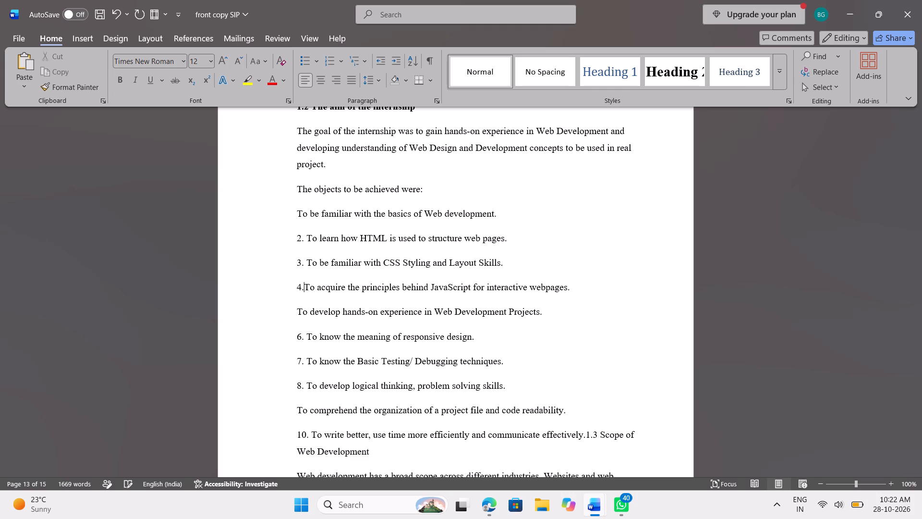
key("space")
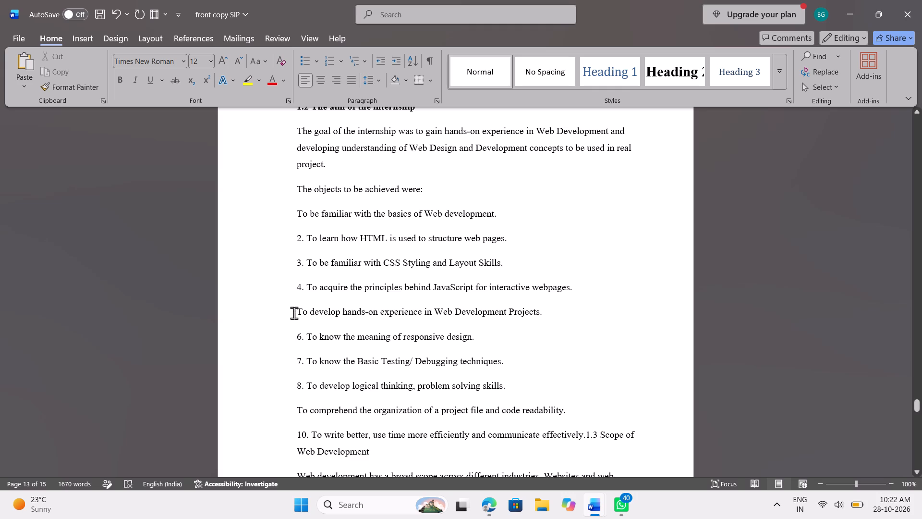
left_click(294, 313)
type("5.")
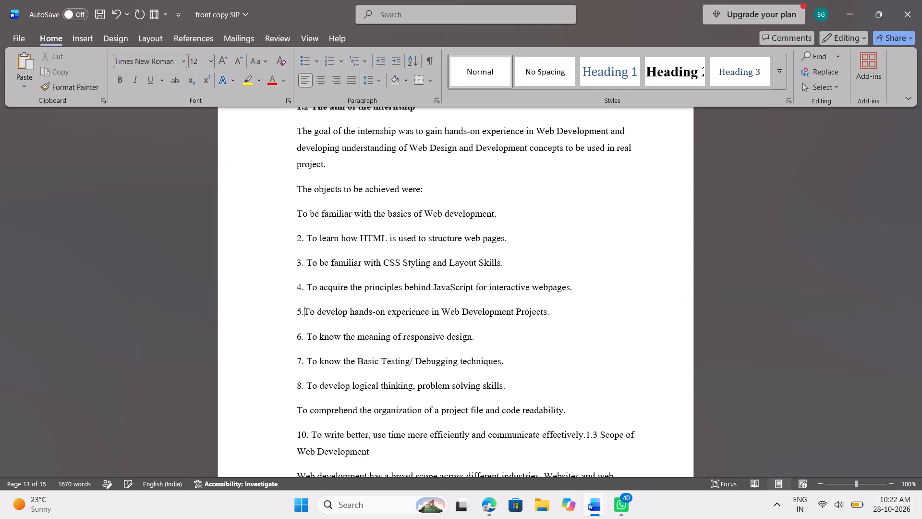
key("Return")
key("BackSpace")
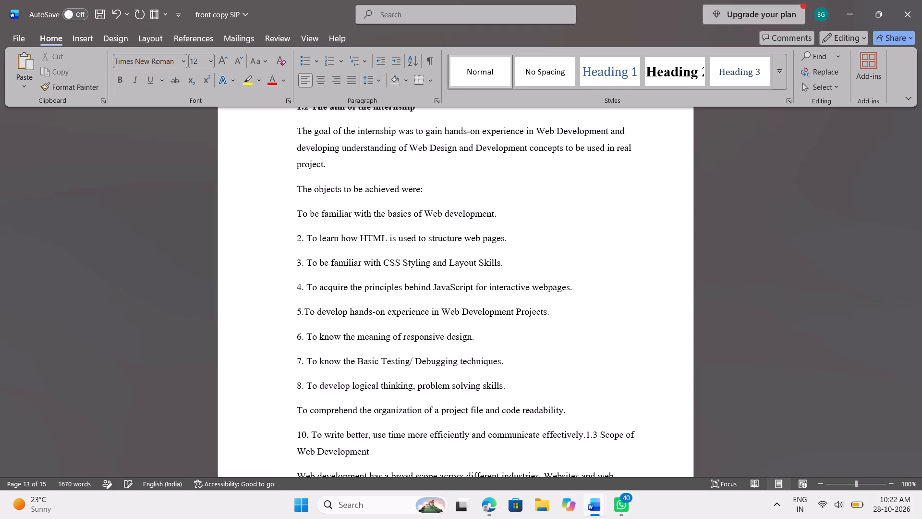
key("space")
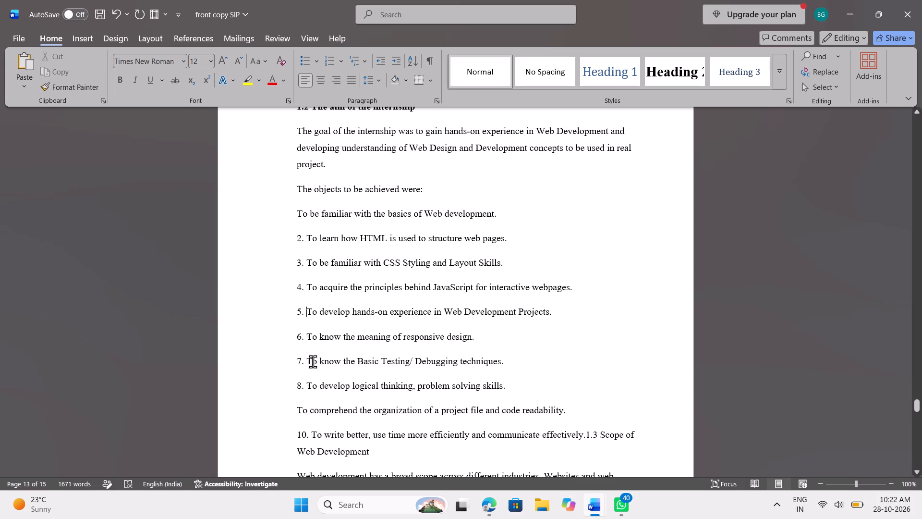
left_click(297, 410)
type("9.")
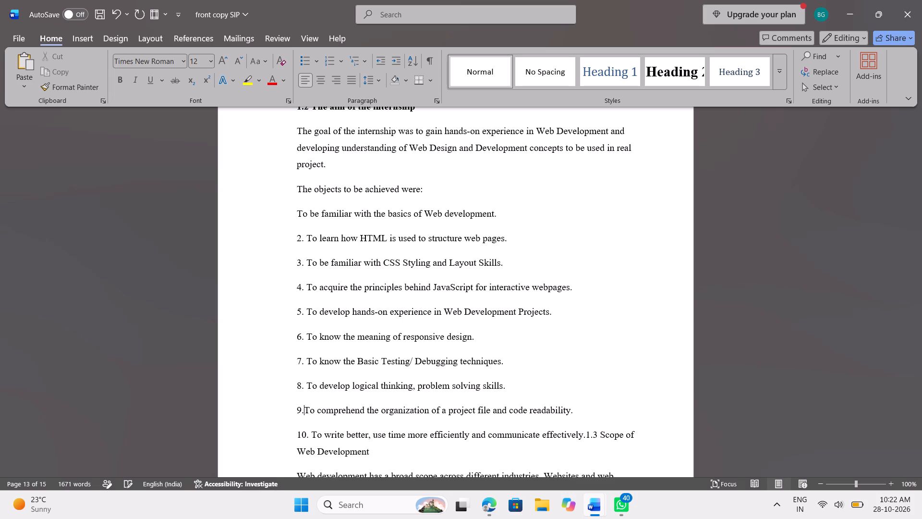
key("space")
scroll(297, 410, "down", 1)
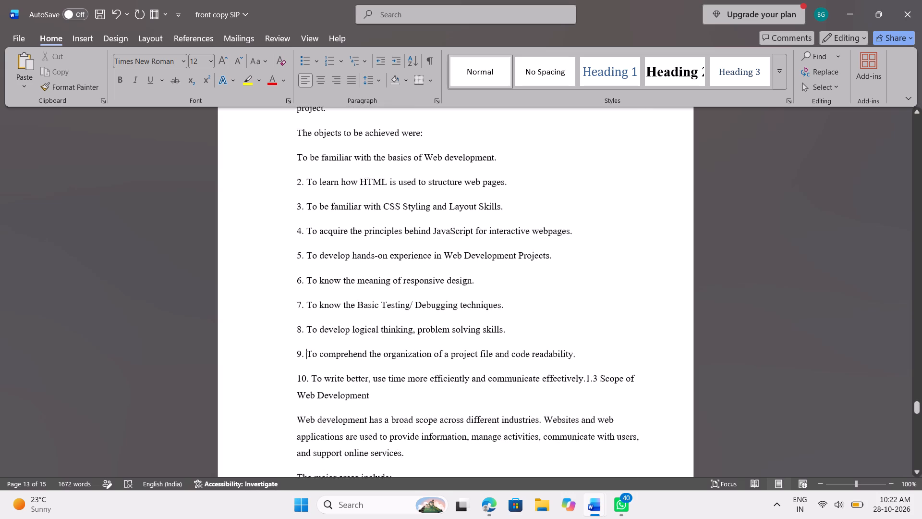
scroll(297, 410, "down", 1)
scroll(360, 458, "down", 1)
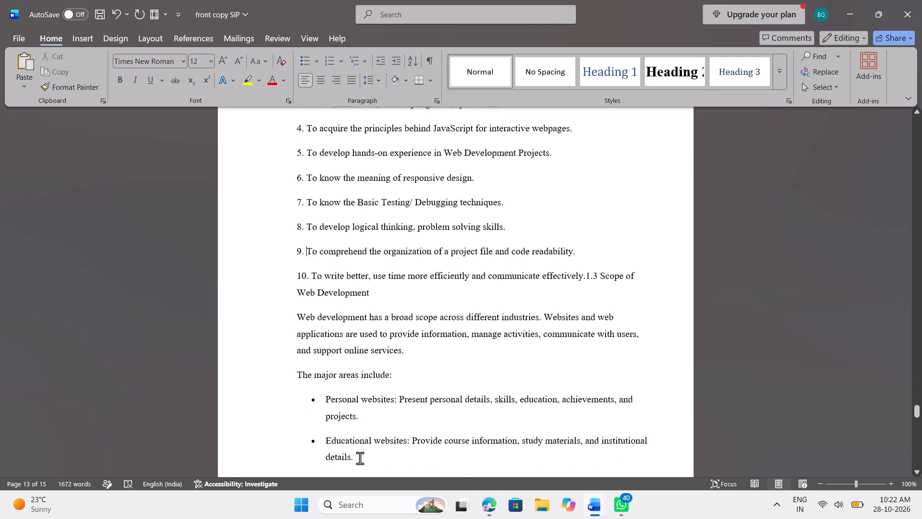
Review the section 1.3 Scope of Web Development text and its website-type bullets through to section 1.4 Importance of Web Development.
scroll(360, 458, "down", 1)
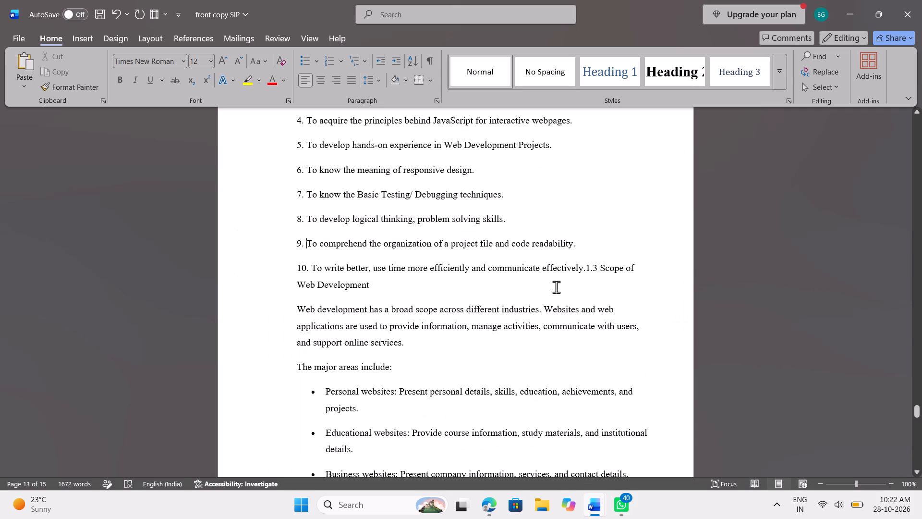
scroll(556, 287, "down", 2)
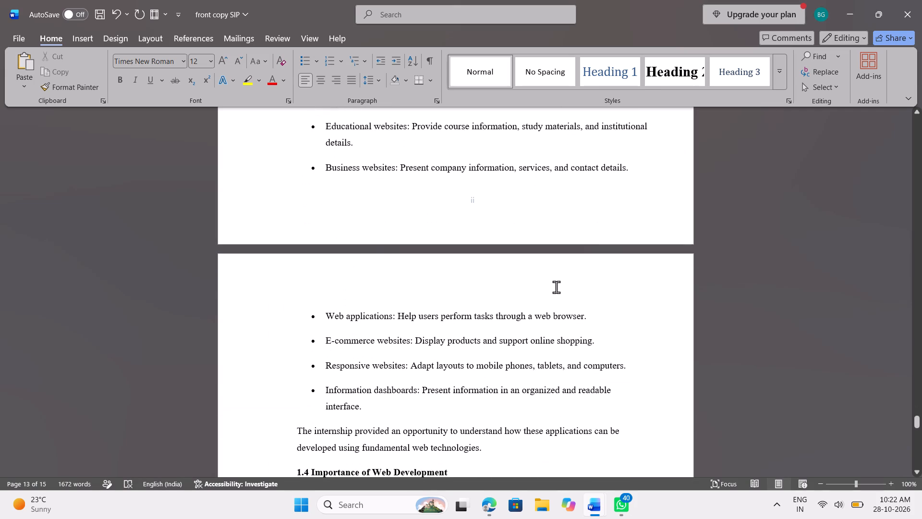
scroll(556, 287, "down", 1)
scroll(556, 287, "up", 1)
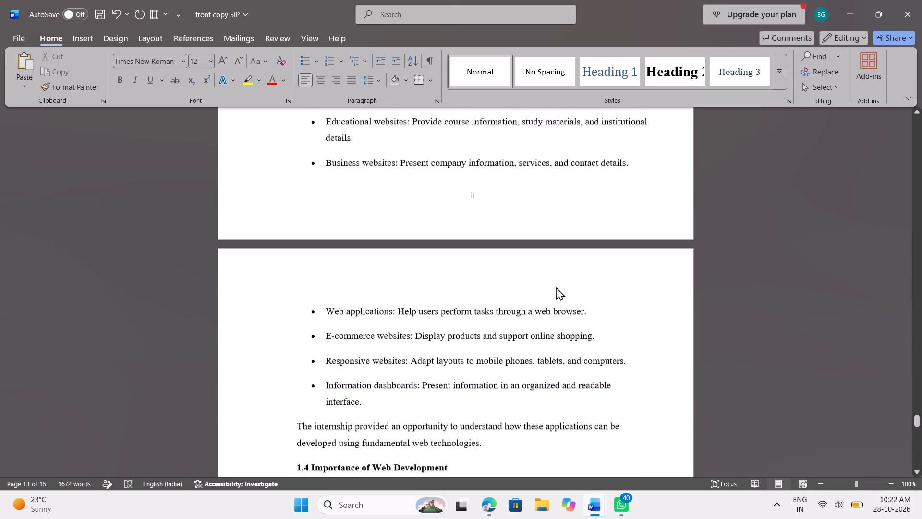
scroll(556, 287, "up", 1)
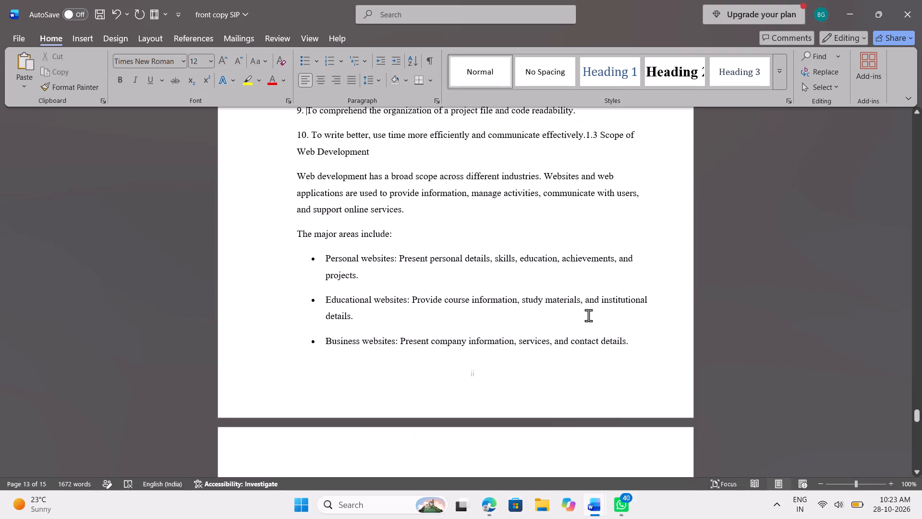
scroll(588, 315, "down", 1)
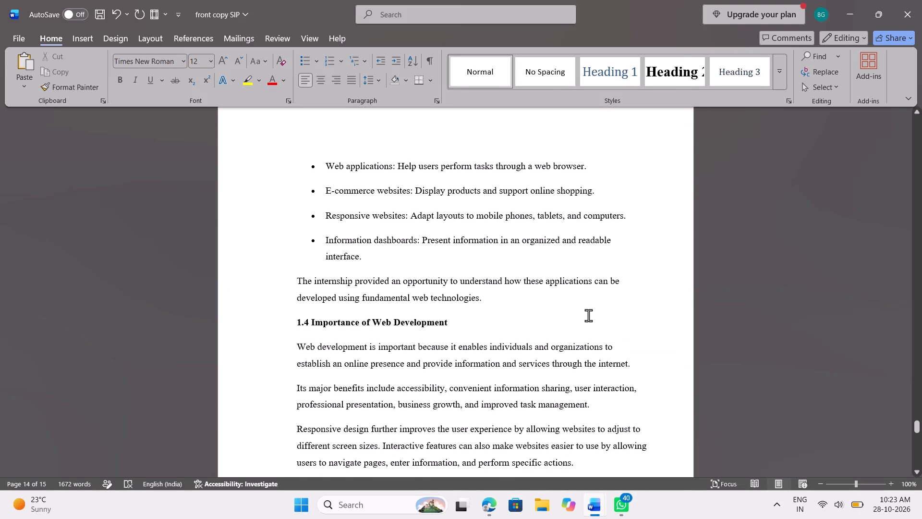
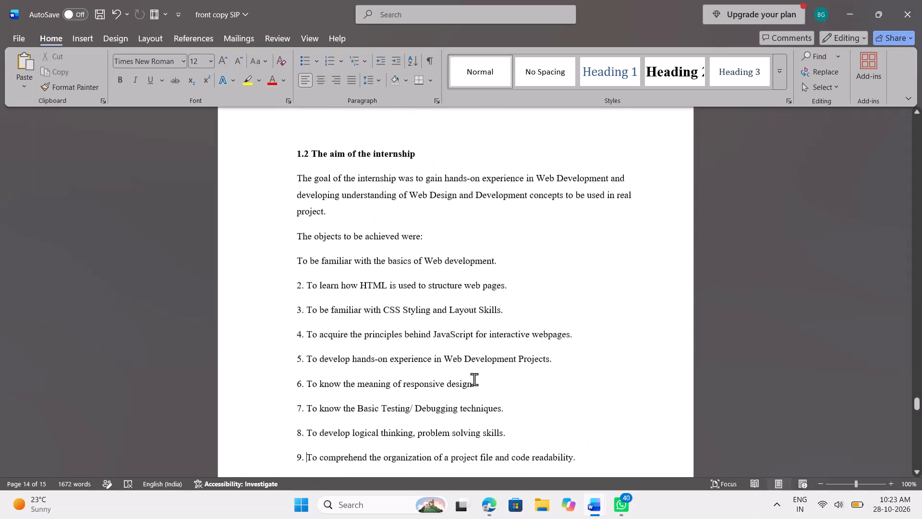
Review the Chapter 1 pages from the Figure 1.1 overview through the section 1.2 objectives, section 1.3 scope and section 1.4 text.
scroll(474, 379, "up", 2)
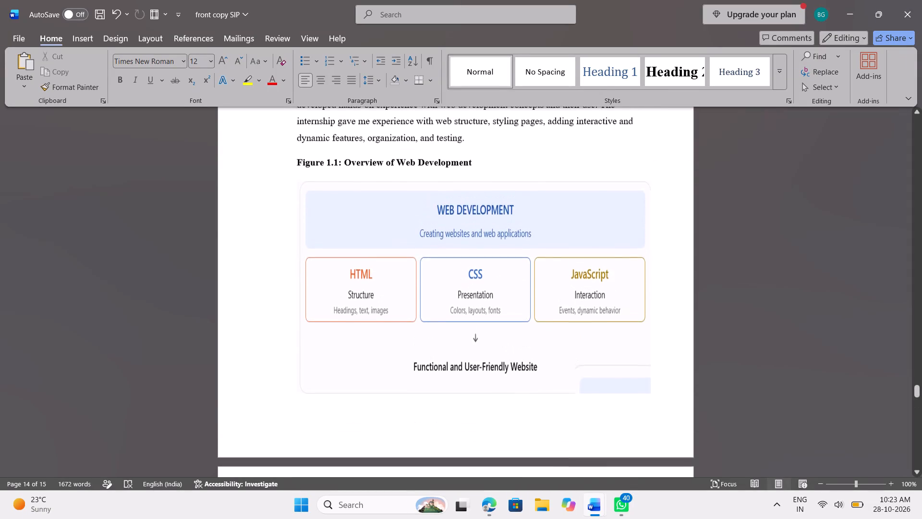
scroll(474, 379, "up", 2)
scroll(474, 379, "down", 1)
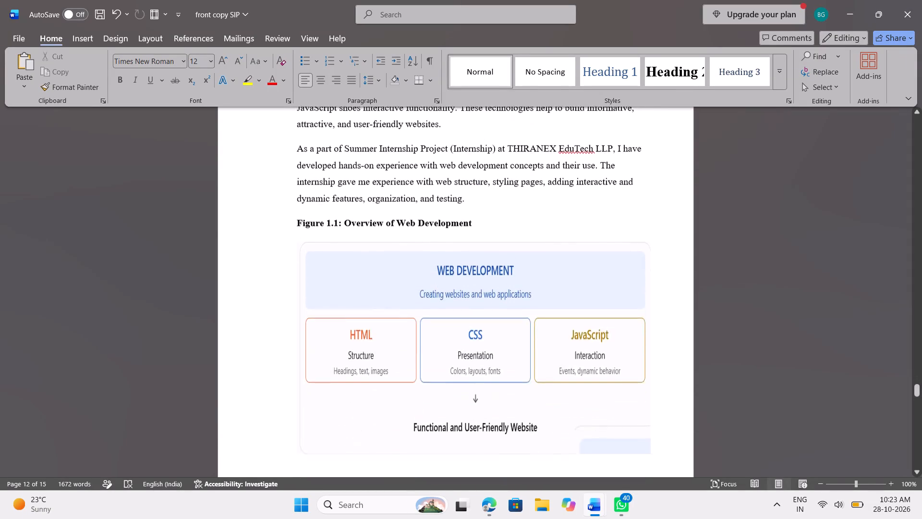
scroll(474, 379, "down", 3)
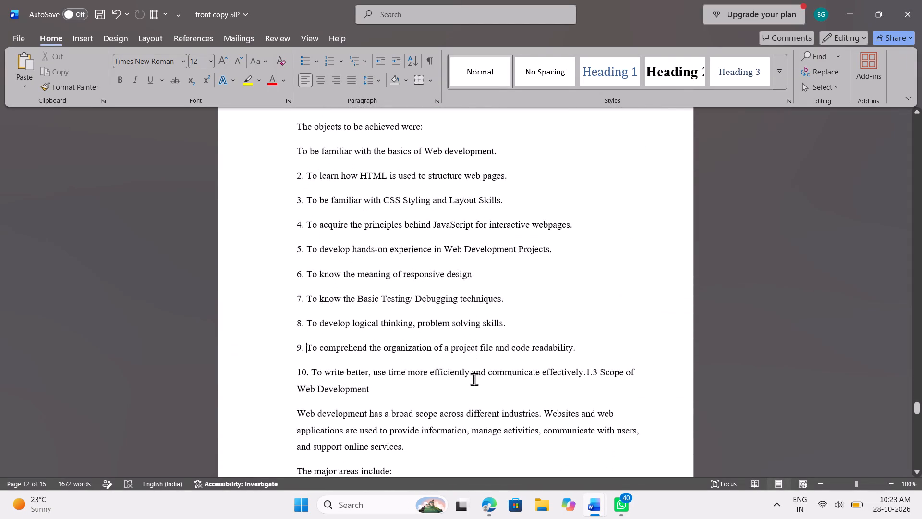
scroll(474, 379, "down", 2)
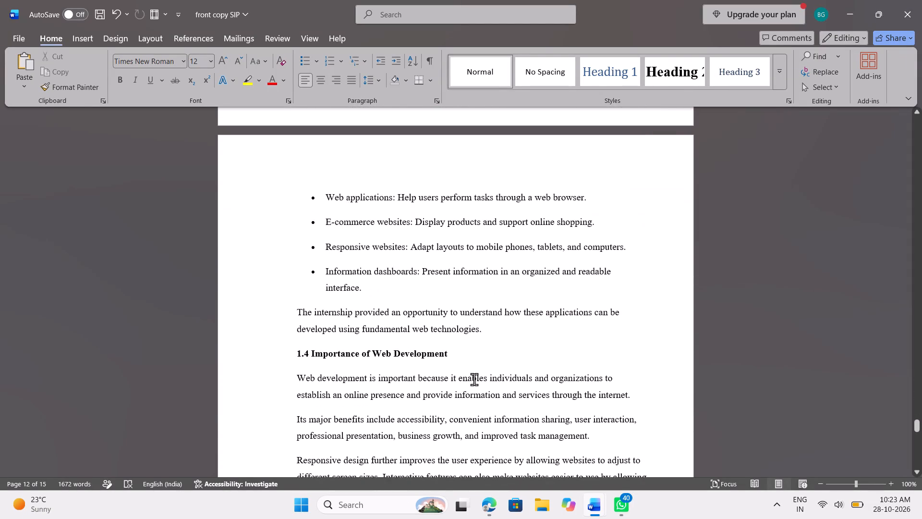
scroll(474, 379, "down", 2)
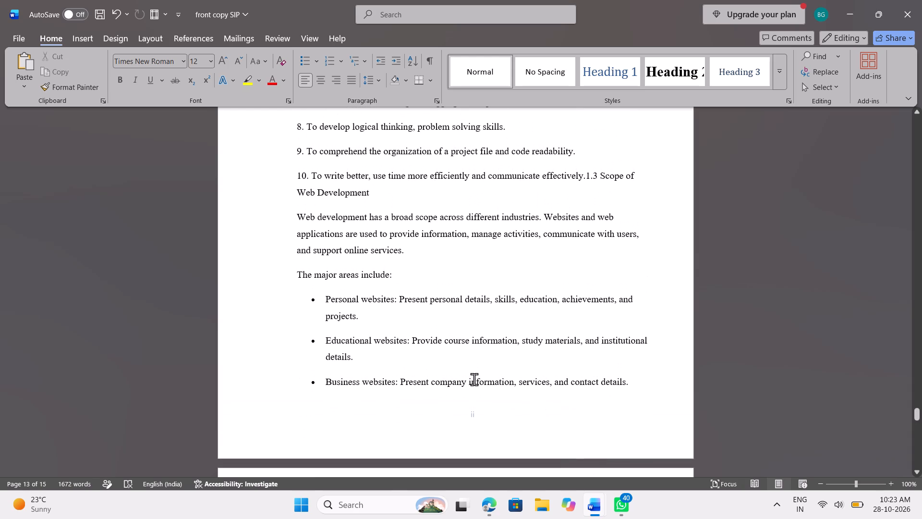
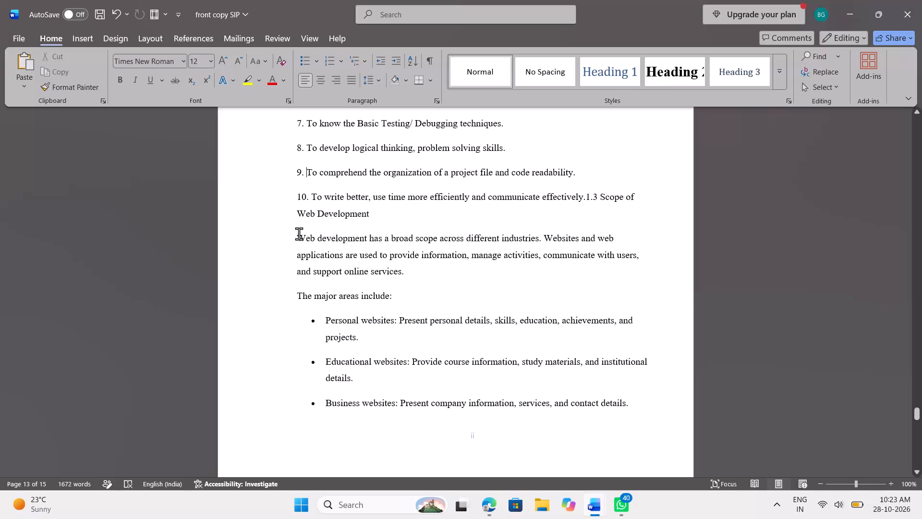
Replace the section 1.3 text, from "Web development has a broad scope" up to the 1.4 heading, with the copied reworded version.
left_click_drag(299, 234, 376, 355)
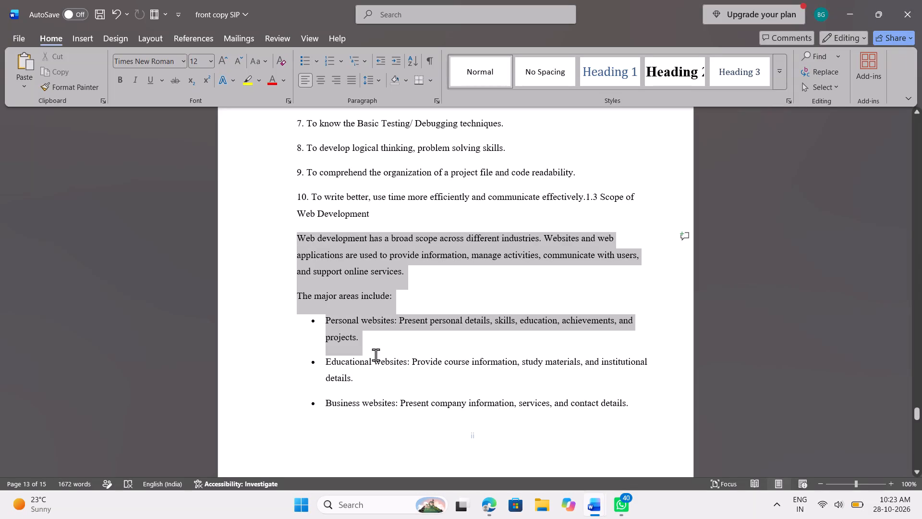
left_click_drag(376, 355, 376, 402)
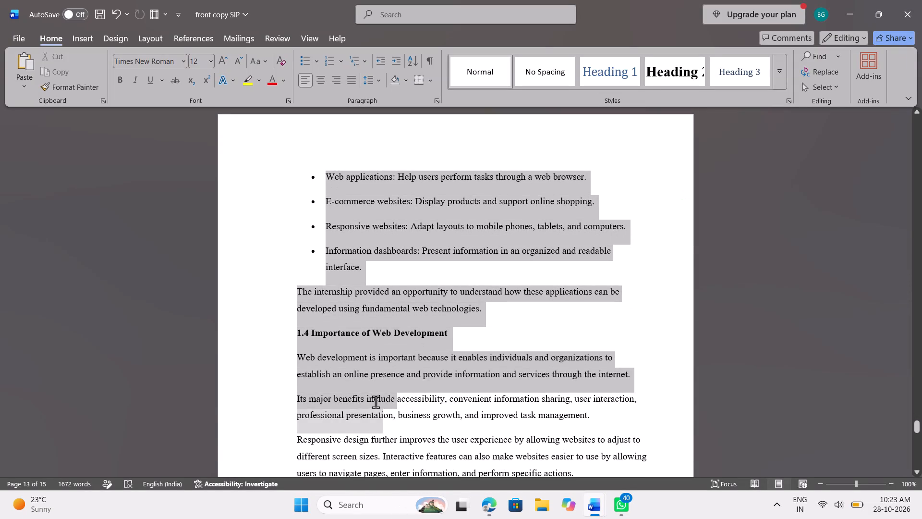
left_click_drag(376, 402, 487, 314)
key("ctrl+v")
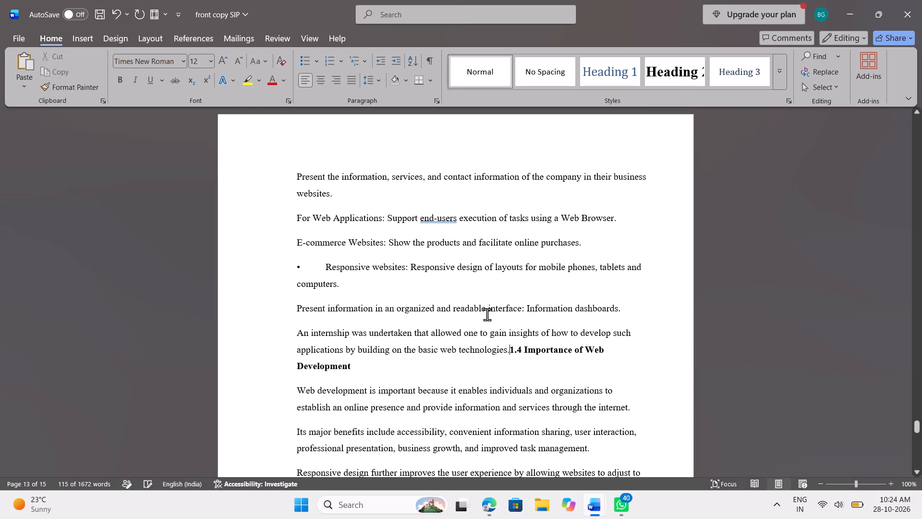
Make the pasted "1.3 Scope of Web Development" heading line bold.
scroll(487, 314, "up", 2)
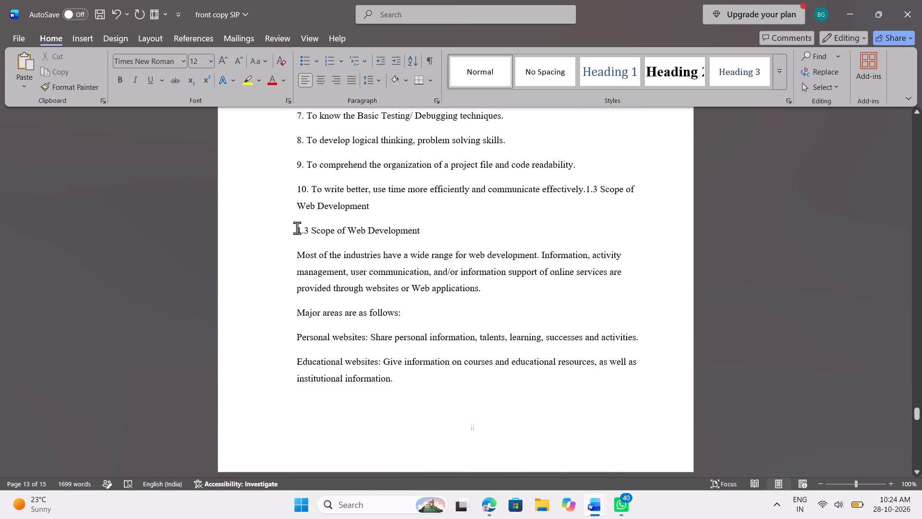
left_click_drag(296, 228, 445, 228)
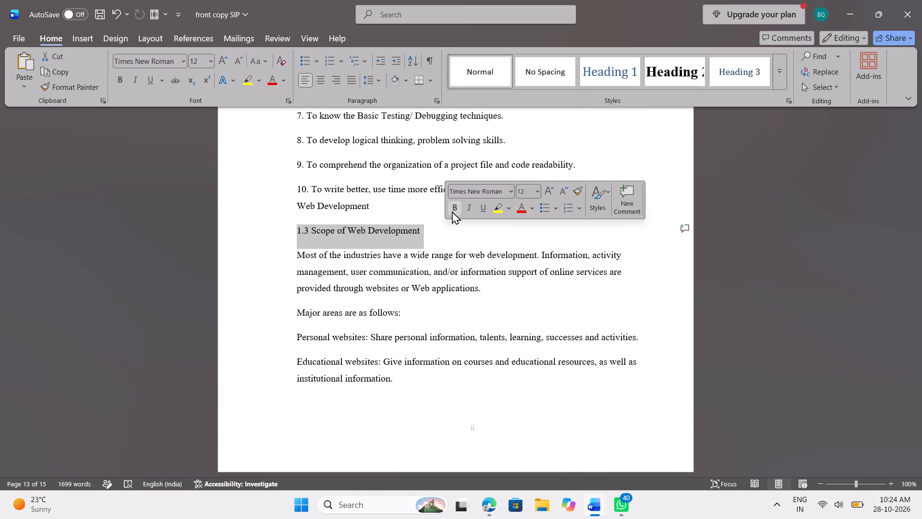
left_click(452, 211)
left_click(437, 238)
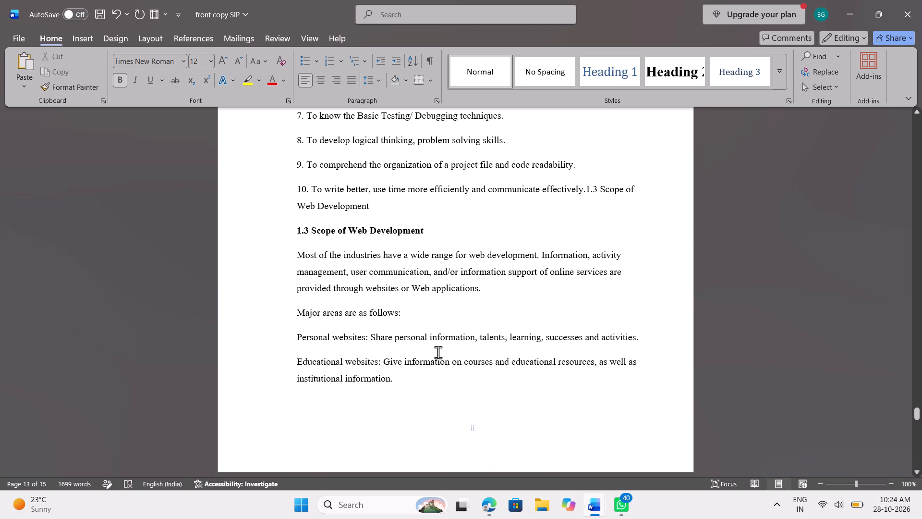
Make the "Personal websites:" and "Educational websites:" labels in section 1.3 bold.
scroll(419, 408, "down", 1)
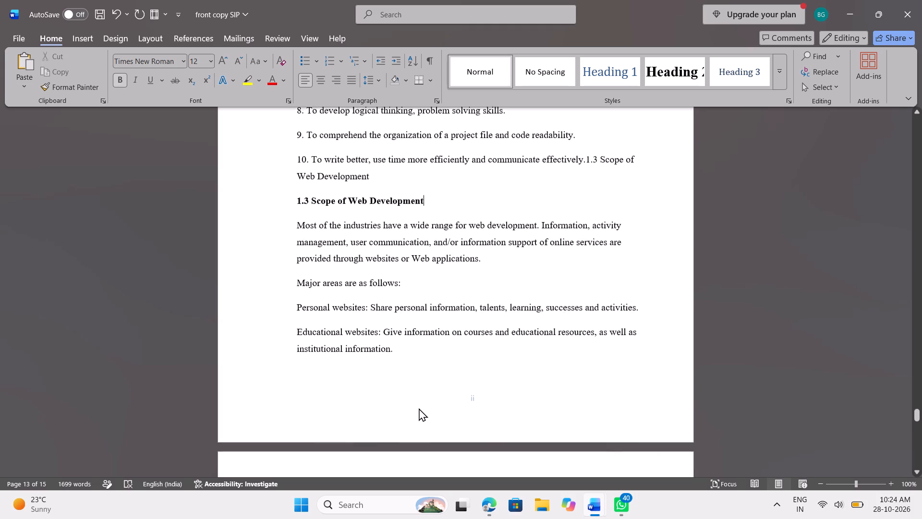
scroll(419, 408, "down", 1)
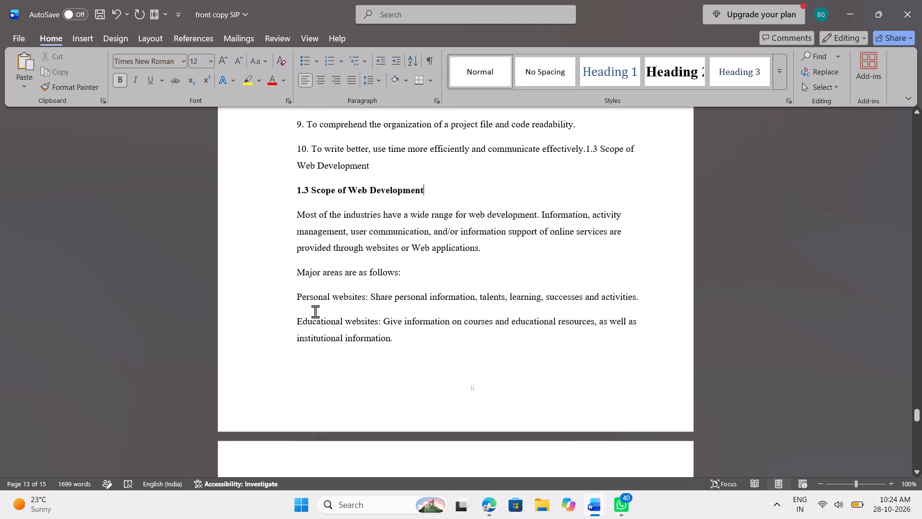
left_click(298, 294)
left_click_drag(298, 294, 361, 302)
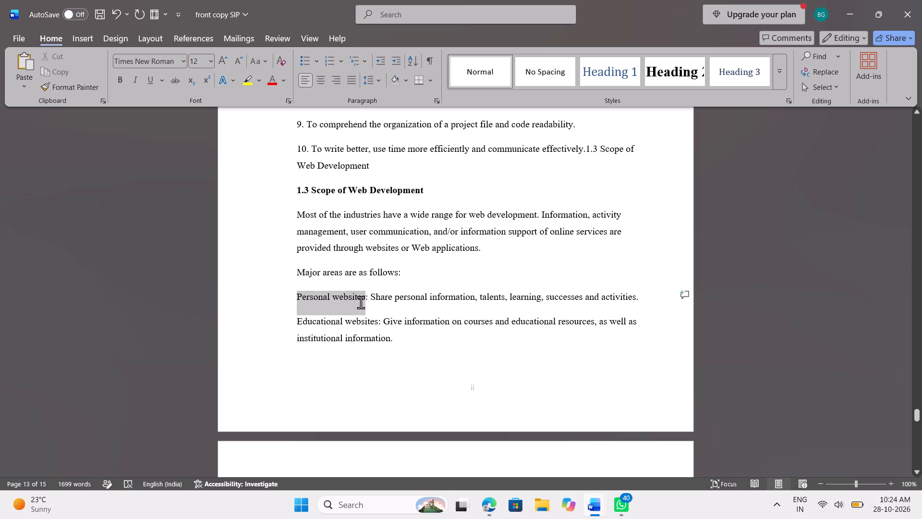
left_click_drag(361, 302, 369, 306)
left_click(381, 286)
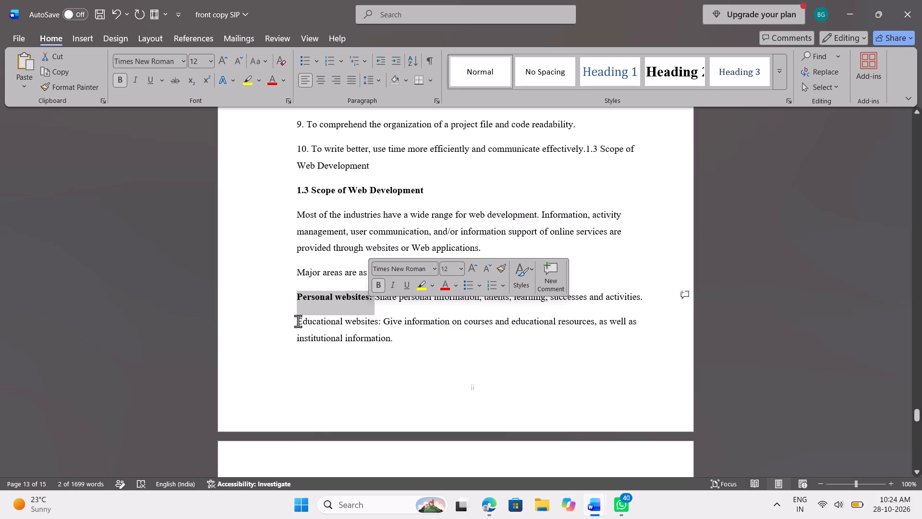
left_click_drag(298, 321, 381, 328)
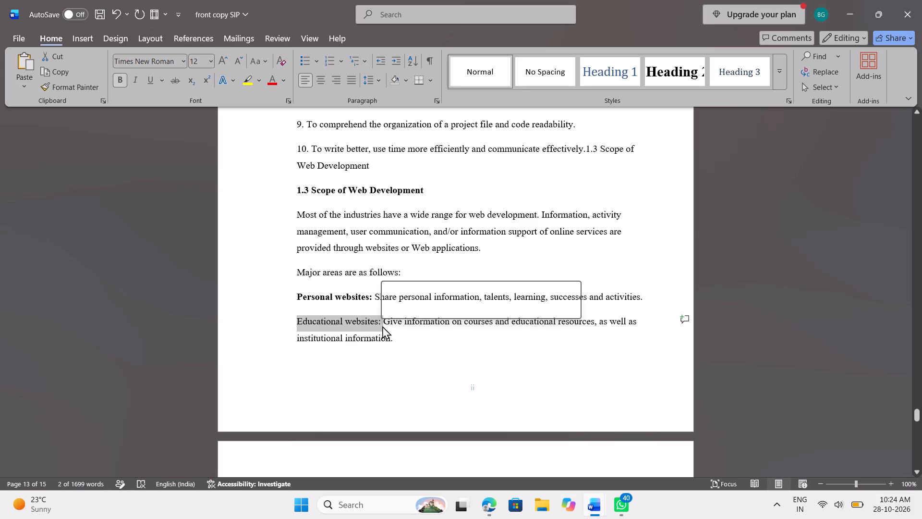
left_click(388, 311)
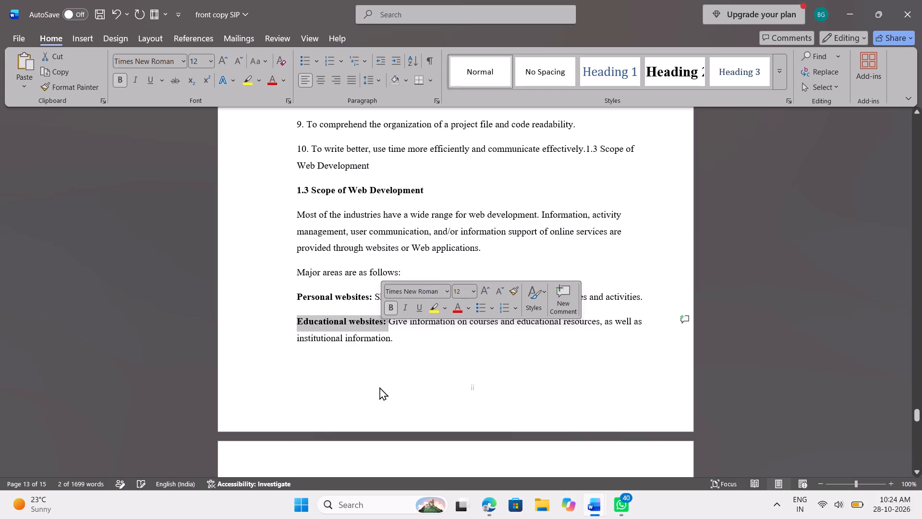
left_click(379, 387)
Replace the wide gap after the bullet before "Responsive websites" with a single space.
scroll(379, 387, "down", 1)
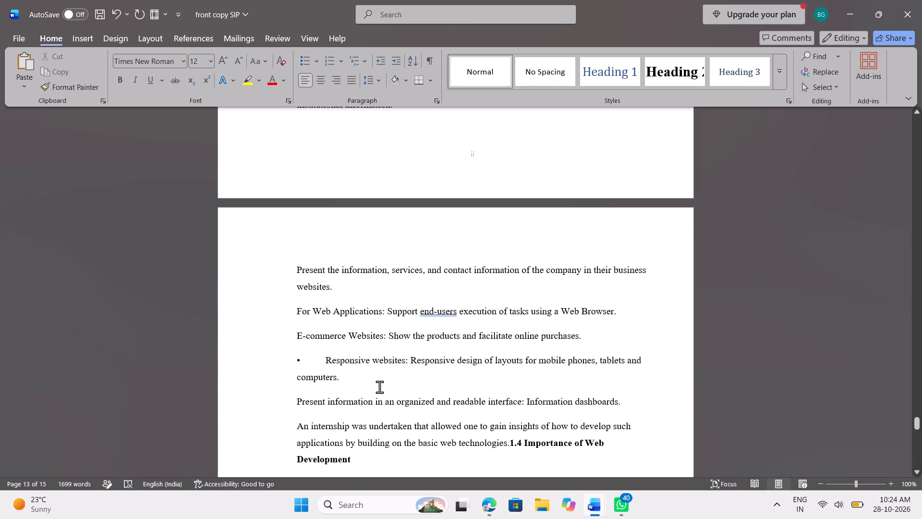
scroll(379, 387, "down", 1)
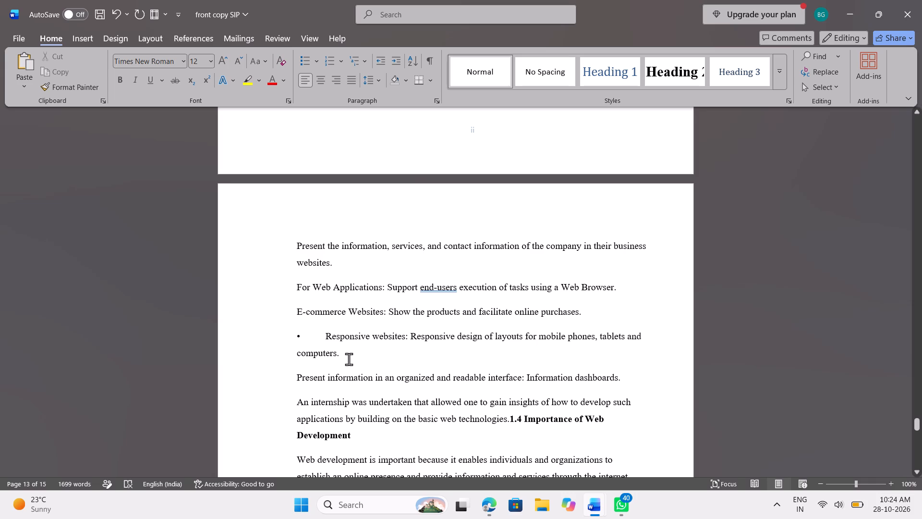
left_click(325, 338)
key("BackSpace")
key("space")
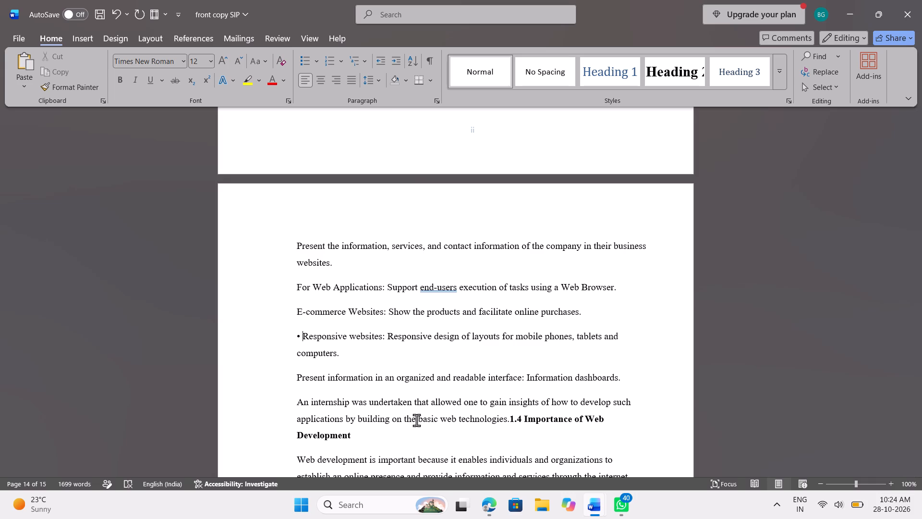
Make the line "Major areas are as follows:" in section 1.3 bold.
scroll(416, 420, "up", 1)
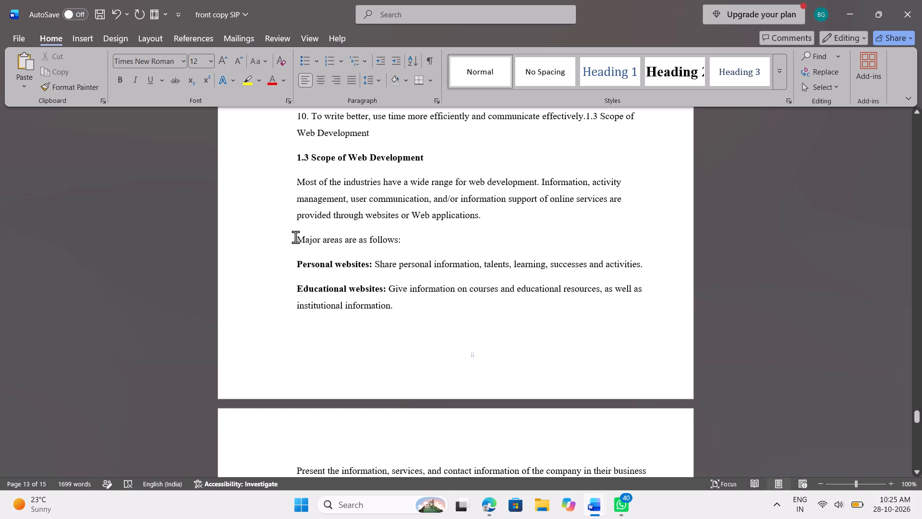
left_click_drag(298, 238, 419, 243)
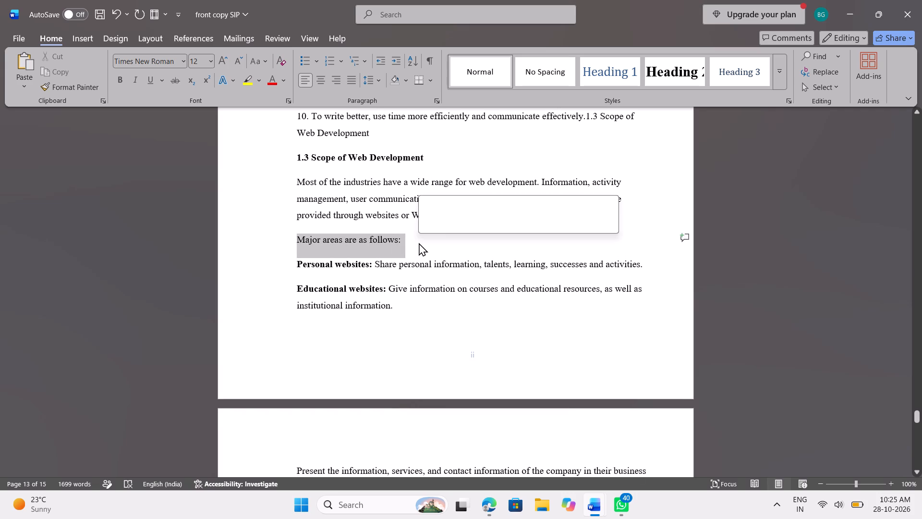
left_click(429, 222)
left_click(425, 242)
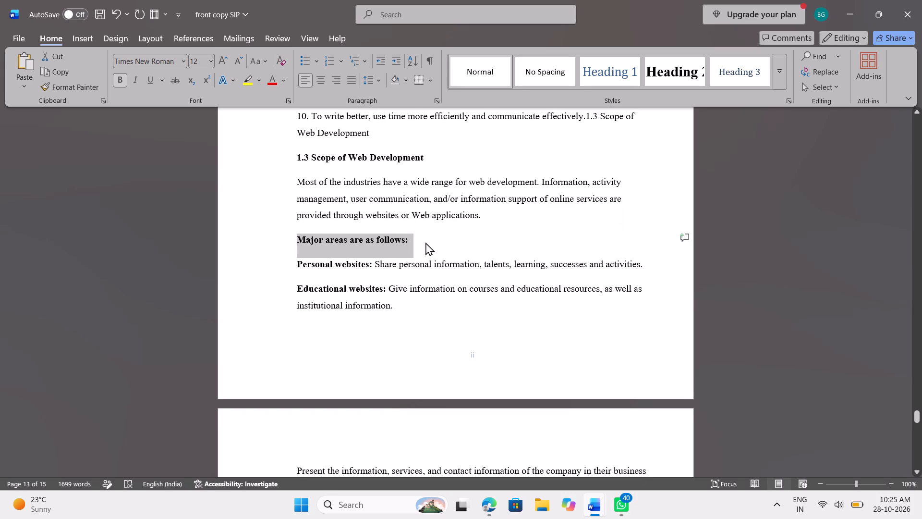
Make the "For Web Applications:" and "E-commerce Websites:" labels in section 1.3 bold.
scroll(425, 242, "down", 2)
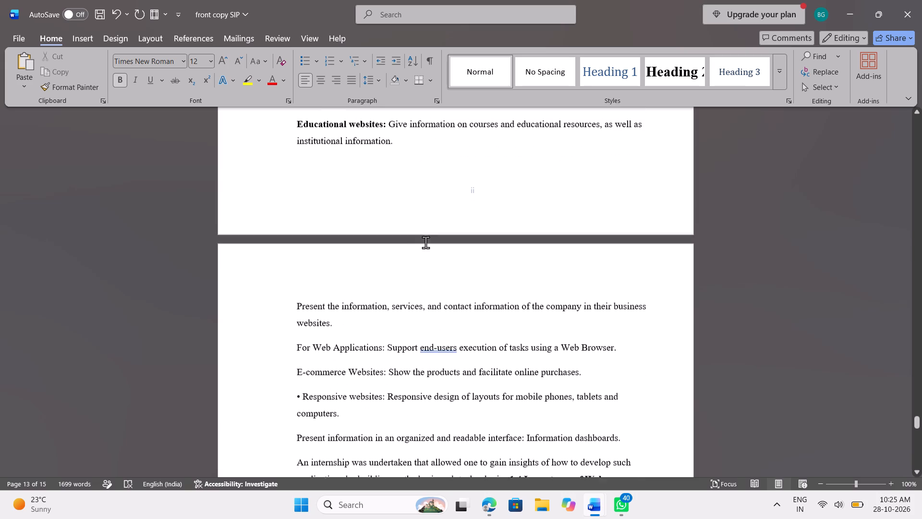
scroll(425, 242, "down", 1)
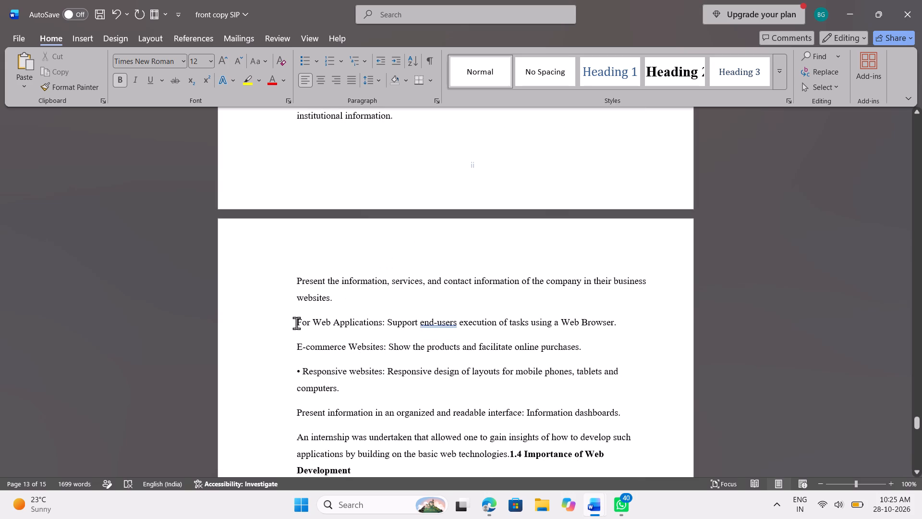
left_click_drag(296, 323, 382, 330)
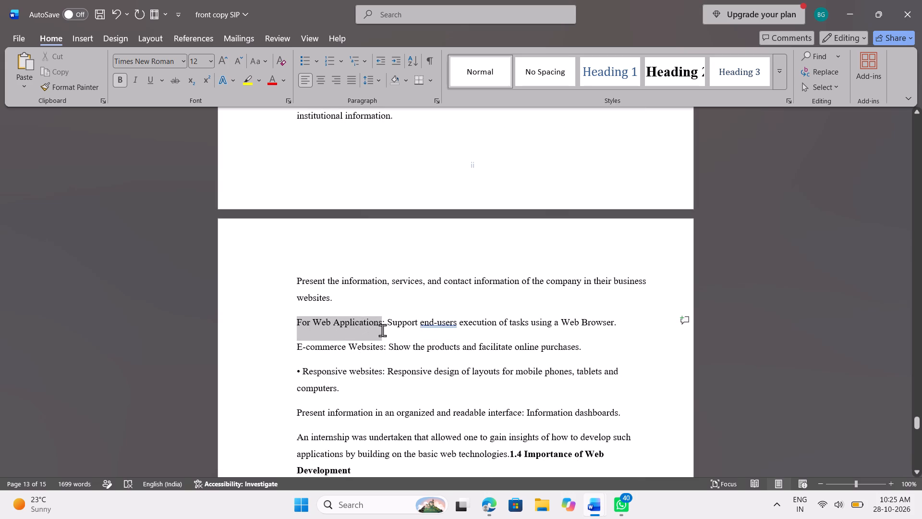
left_click_drag(382, 330, 385, 330)
left_click(393, 312)
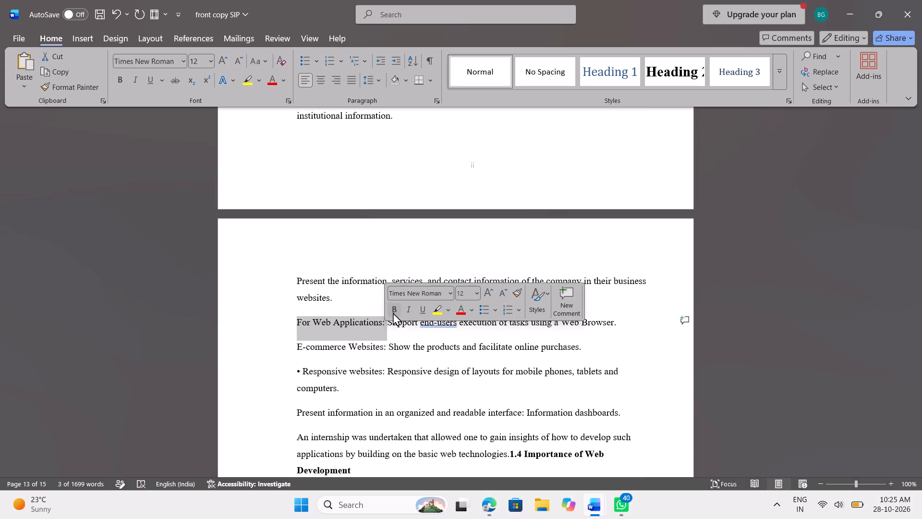
left_click_drag(294, 348, 348, 348)
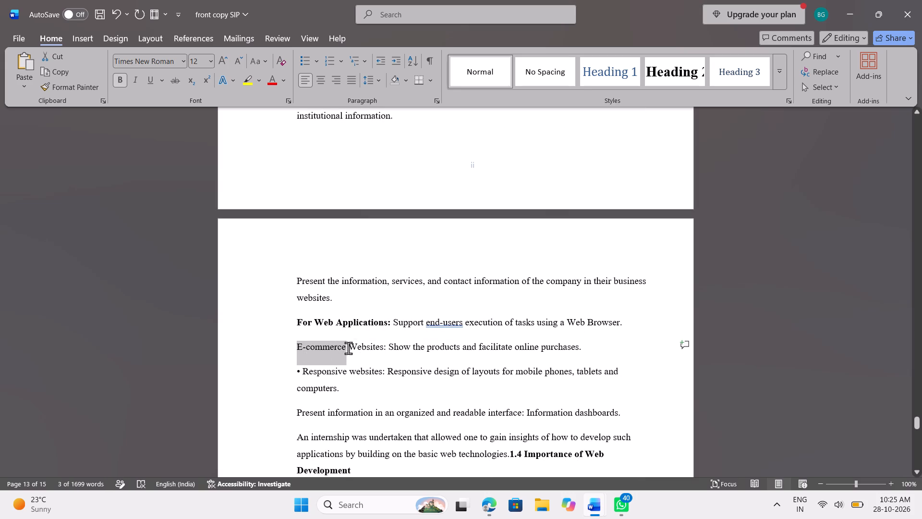
left_click_drag(348, 348, 386, 348)
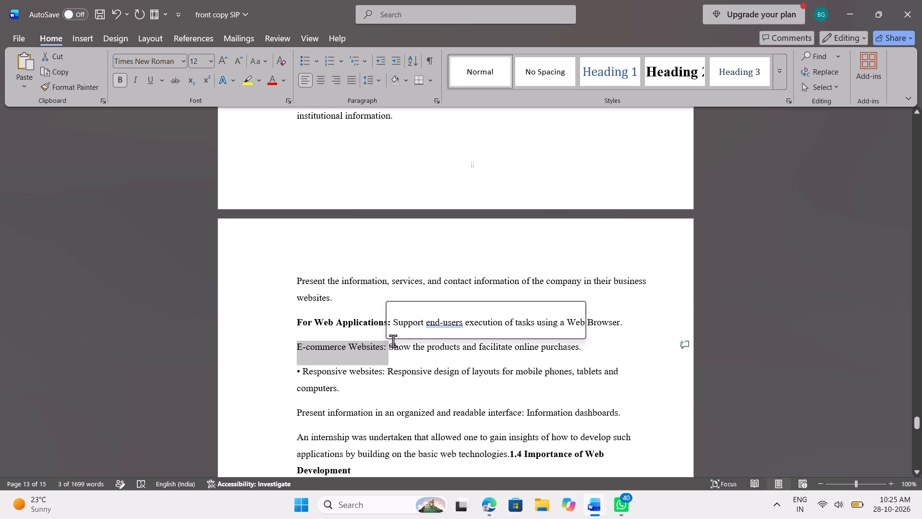
left_click(392, 332)
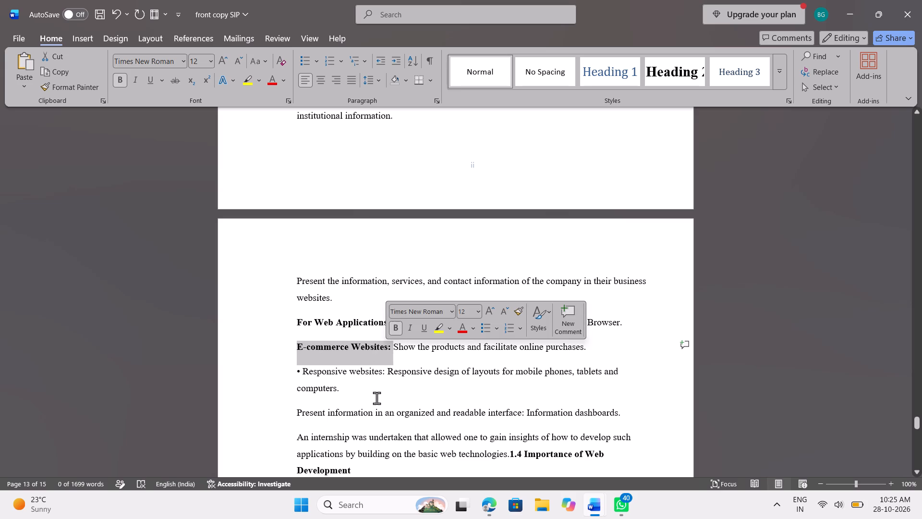
left_click(377, 398)
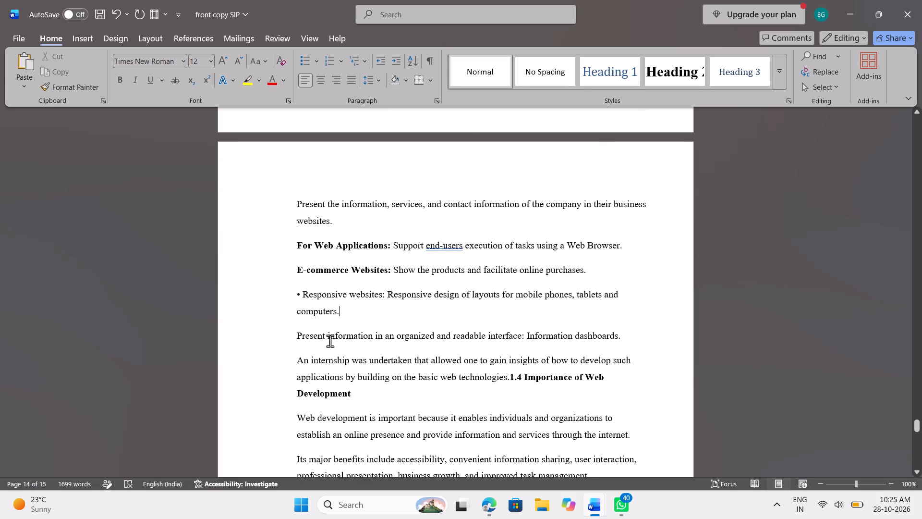
Delete the stray bullet and space before "Responsive websites:" and make that label bold.
left_click(302, 298)
key("BackSpace")
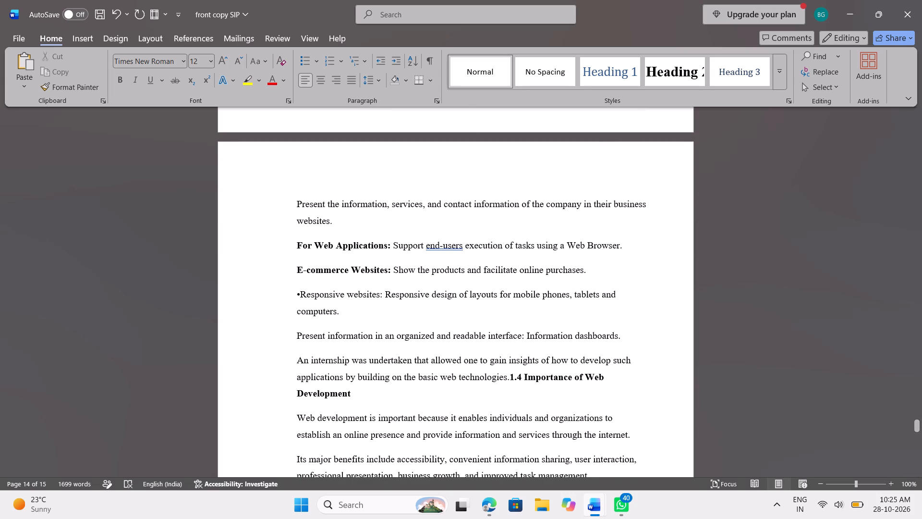
key("BackSpace")
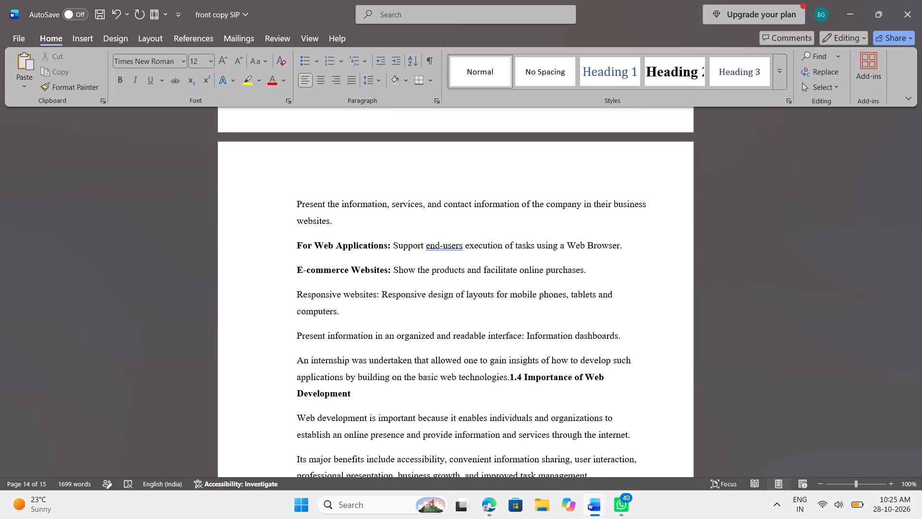
left_click_drag(296, 290, 365, 297)
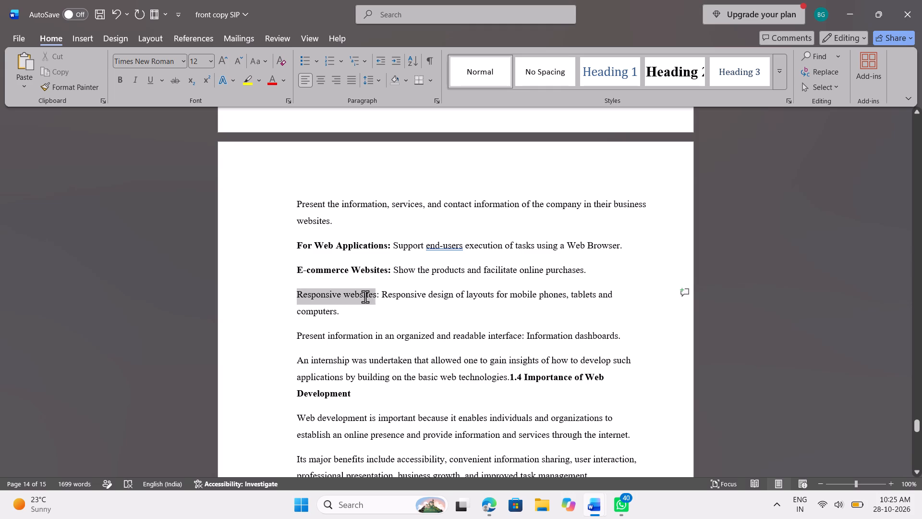
left_click_drag(365, 297, 379, 302)
left_click(388, 285)
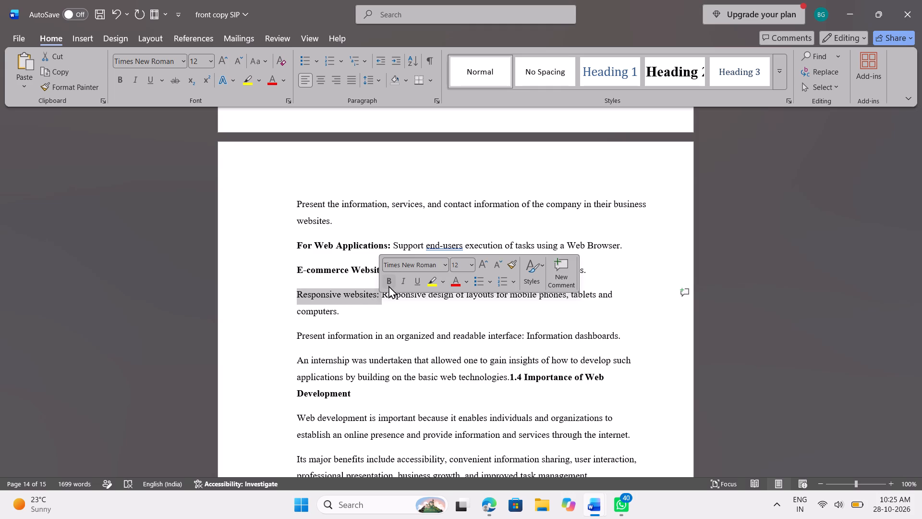
left_click(372, 319)
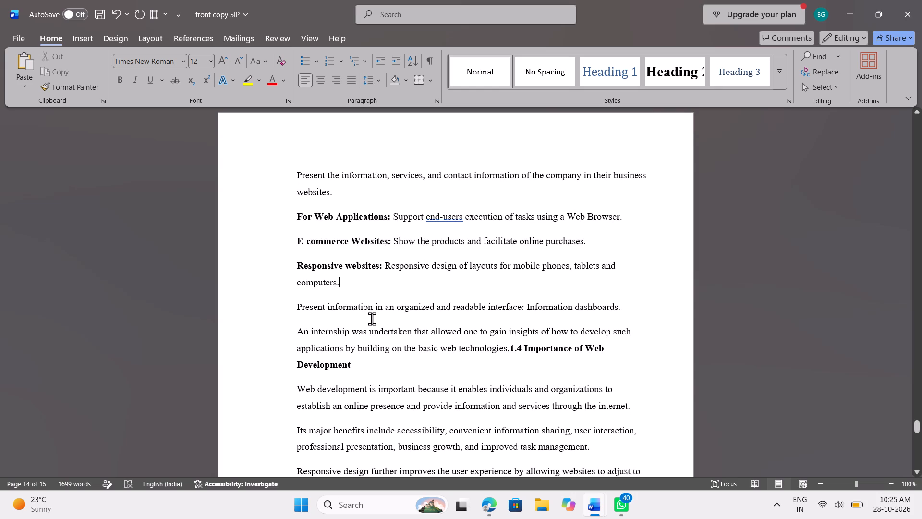
Move the heading "1.4 Importance of Web Development" onto its own line, separate from the end of section 1.3.
left_click(512, 350)
key("Left")
key("Return")
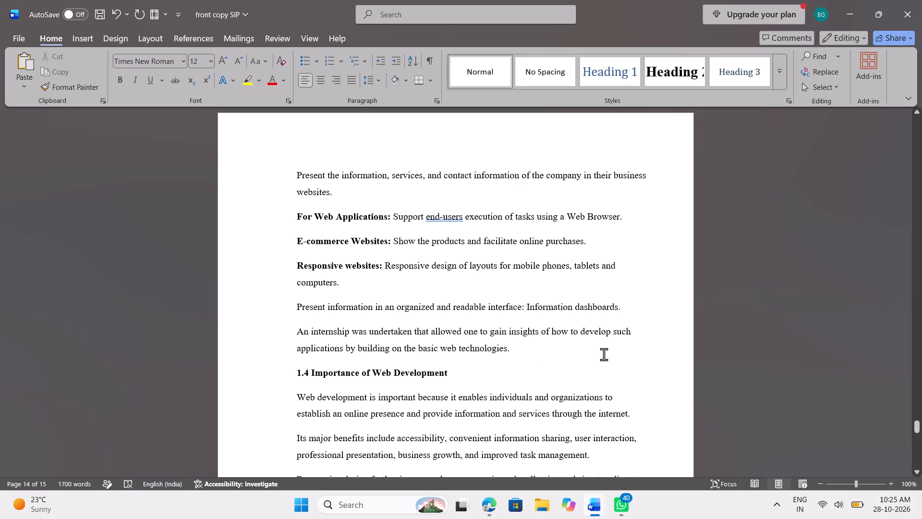
scroll(604, 354, "up", 1)
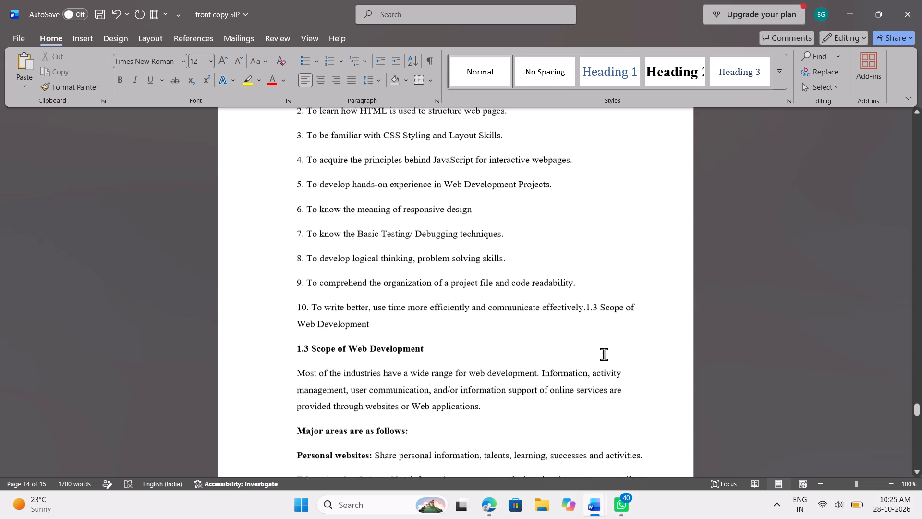
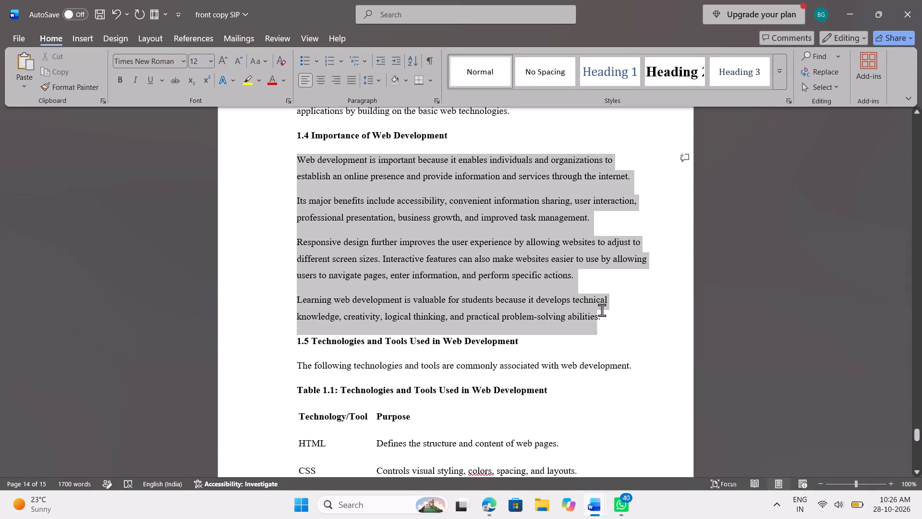
Replace the selected section 1.4 body text with the copied reworded version, keeping the 1.5 heading on its own line.
key("ctrl+v")
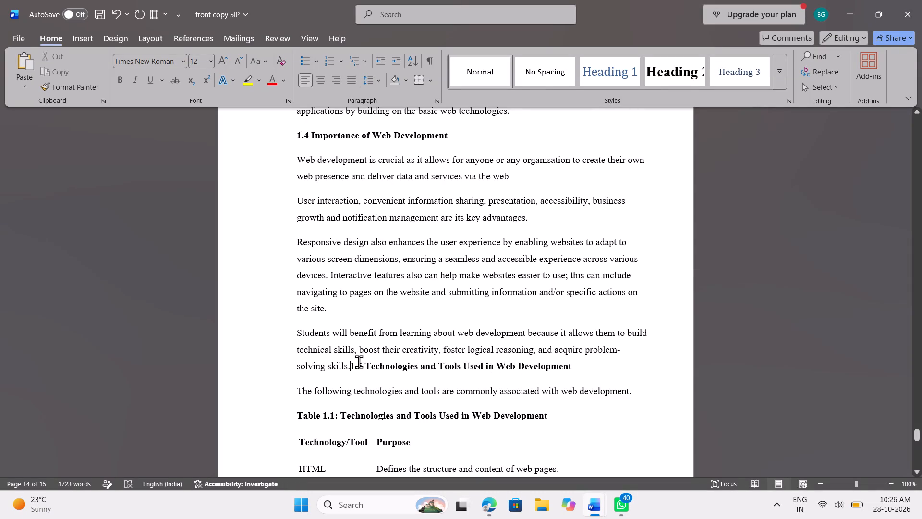
key("Return")
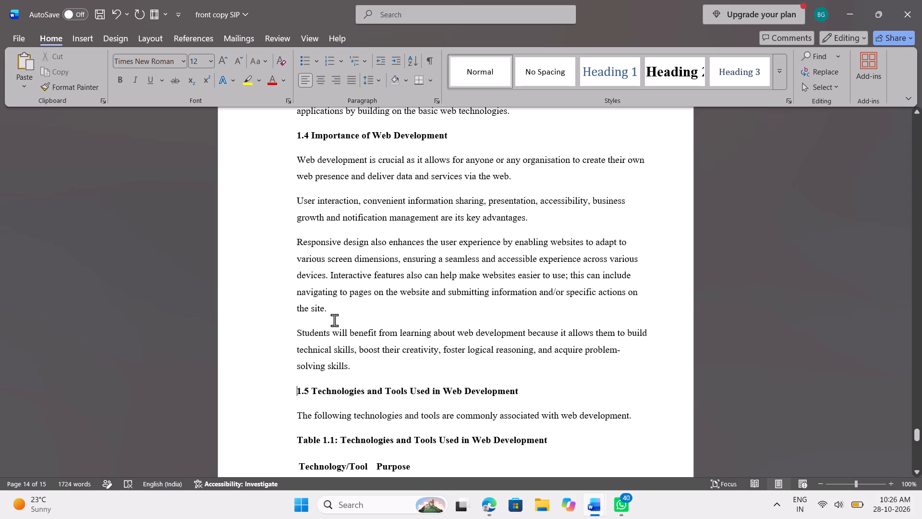
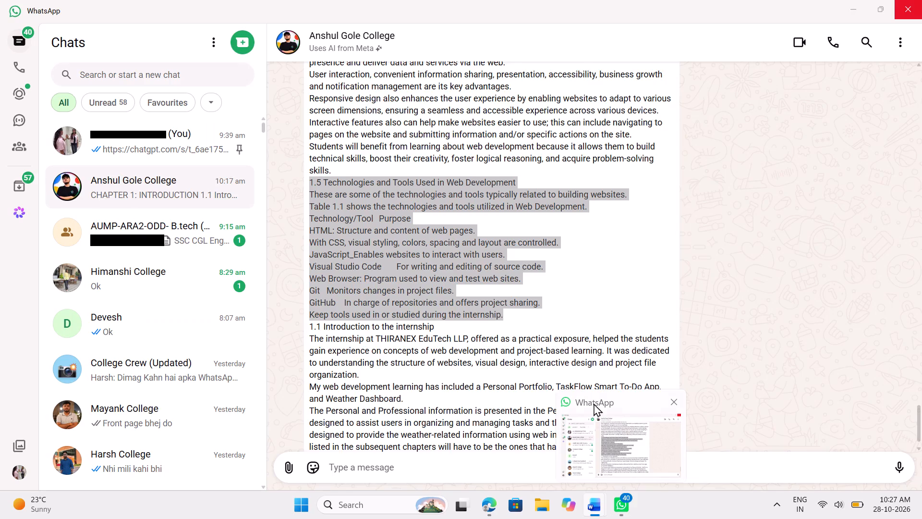
In the Word report, select section 1.5 from its heading through the technologies table and the "Only retain tools" line.
left_click_drag(297, 240, 323, 257)
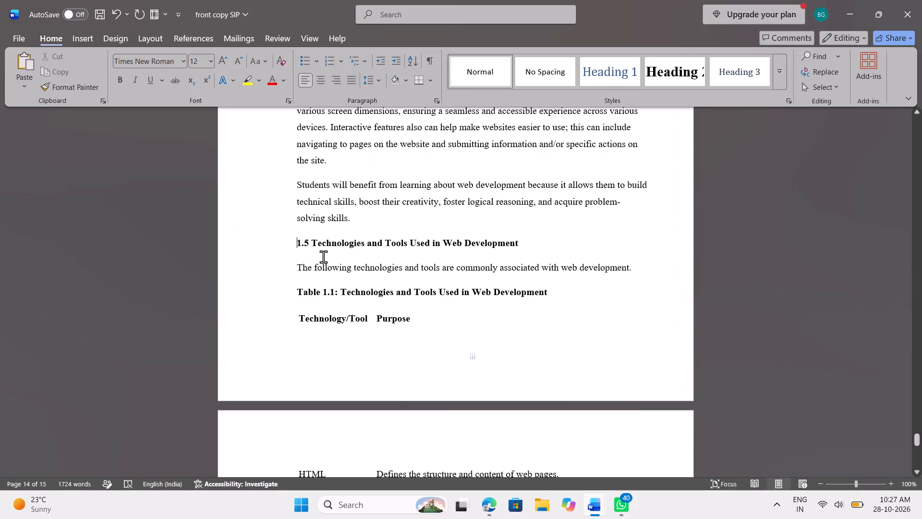
left_click_drag(323, 257, 404, 425)
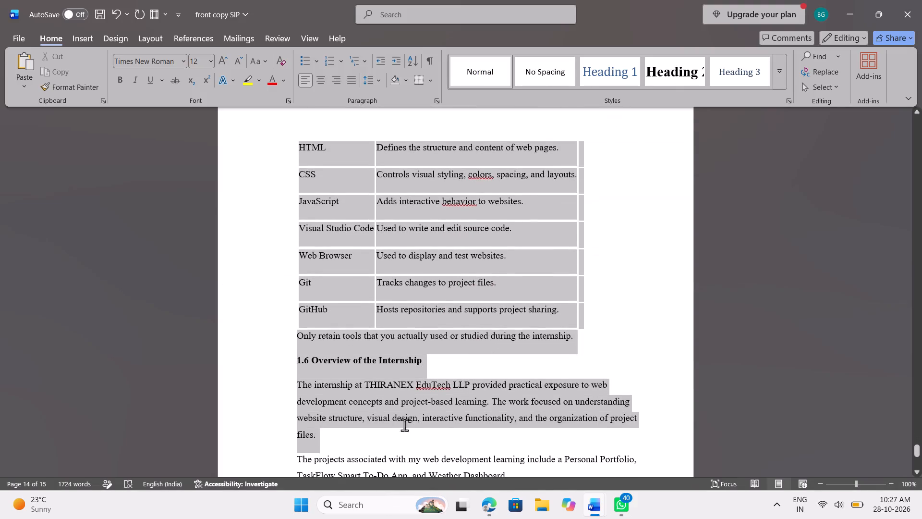
left_click_drag(404, 425, 574, 339)
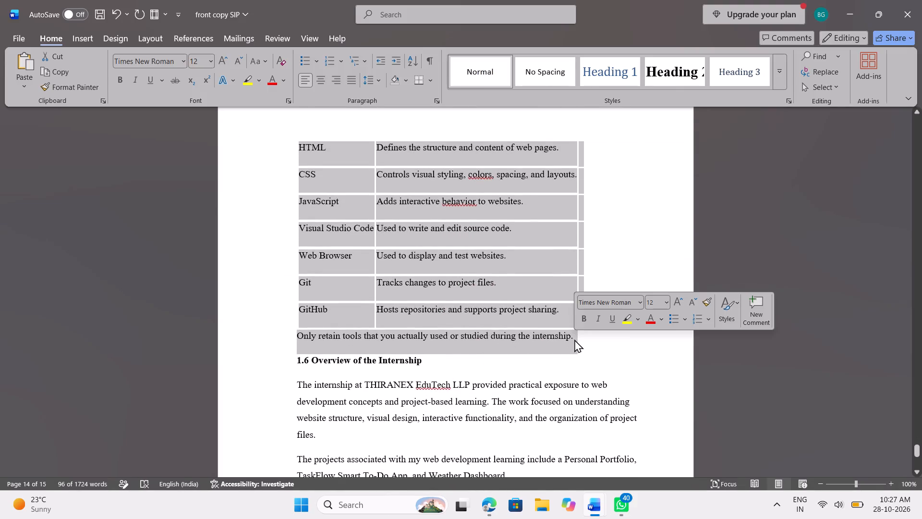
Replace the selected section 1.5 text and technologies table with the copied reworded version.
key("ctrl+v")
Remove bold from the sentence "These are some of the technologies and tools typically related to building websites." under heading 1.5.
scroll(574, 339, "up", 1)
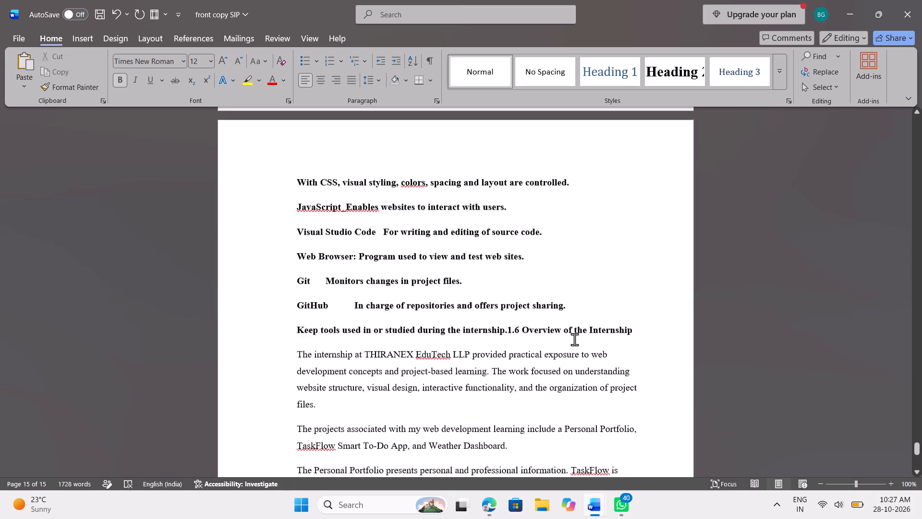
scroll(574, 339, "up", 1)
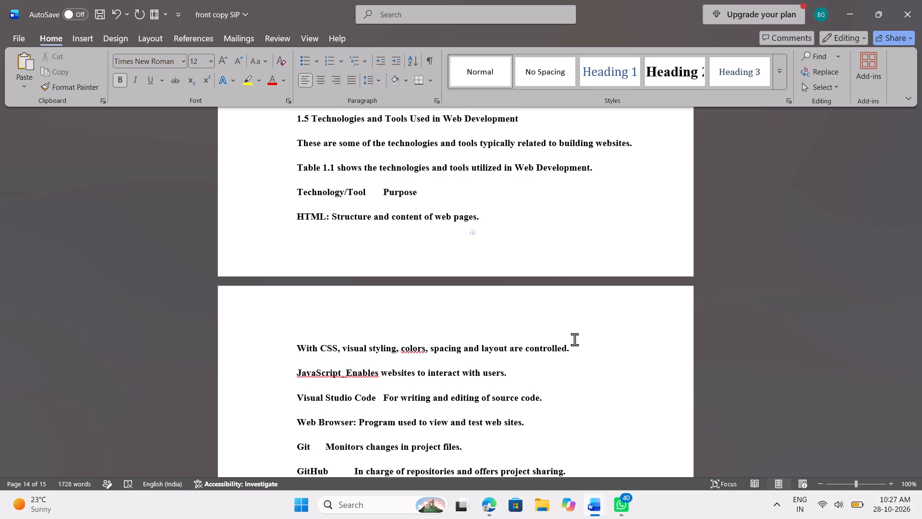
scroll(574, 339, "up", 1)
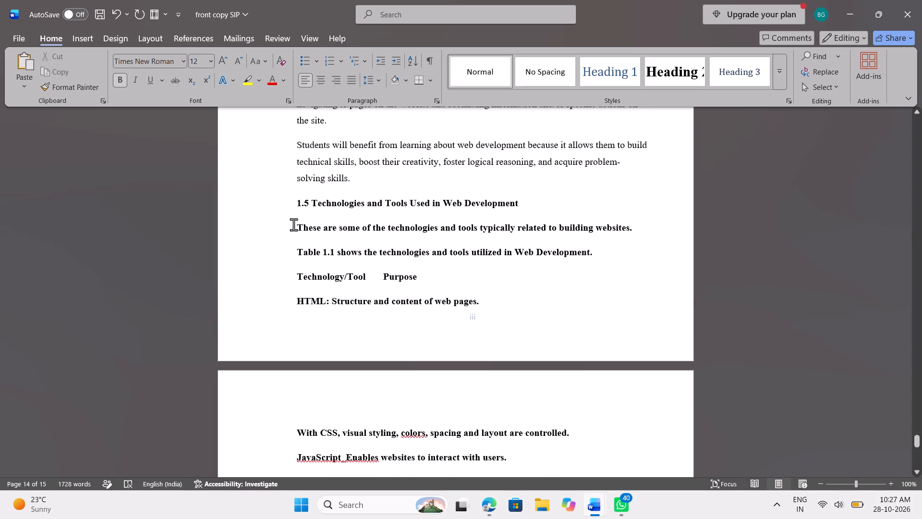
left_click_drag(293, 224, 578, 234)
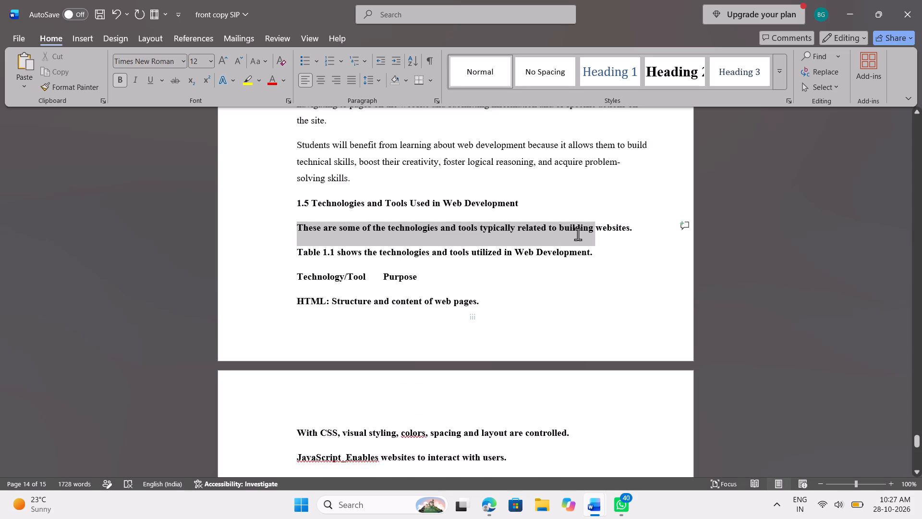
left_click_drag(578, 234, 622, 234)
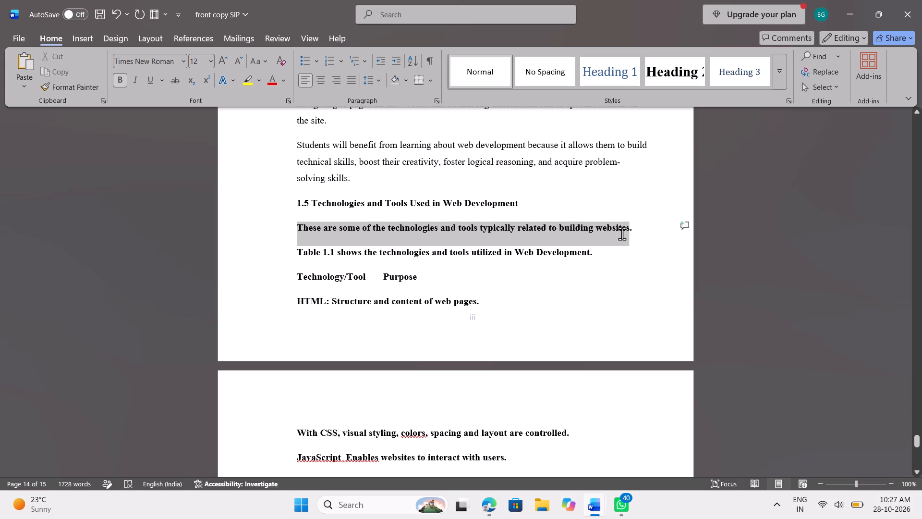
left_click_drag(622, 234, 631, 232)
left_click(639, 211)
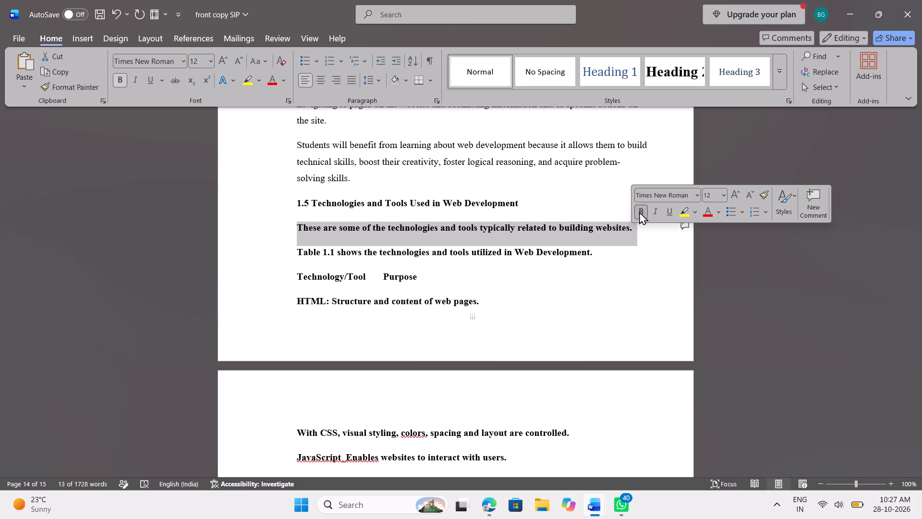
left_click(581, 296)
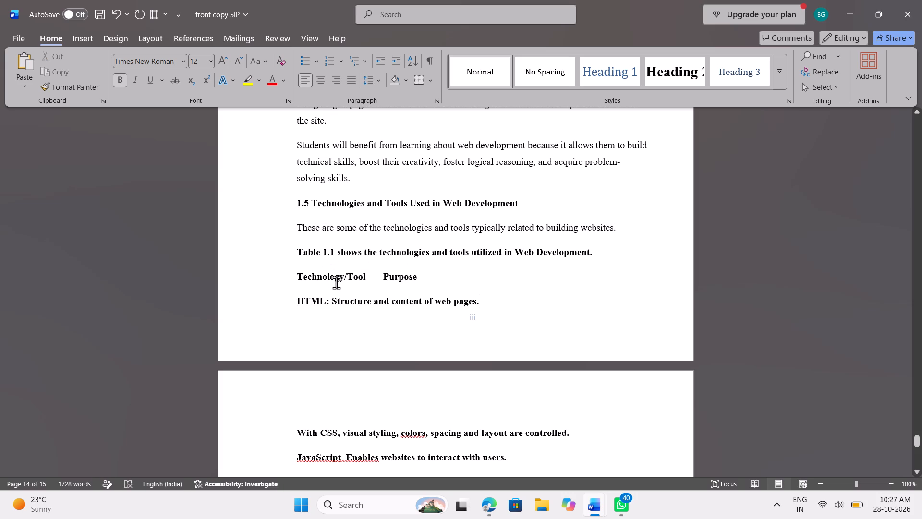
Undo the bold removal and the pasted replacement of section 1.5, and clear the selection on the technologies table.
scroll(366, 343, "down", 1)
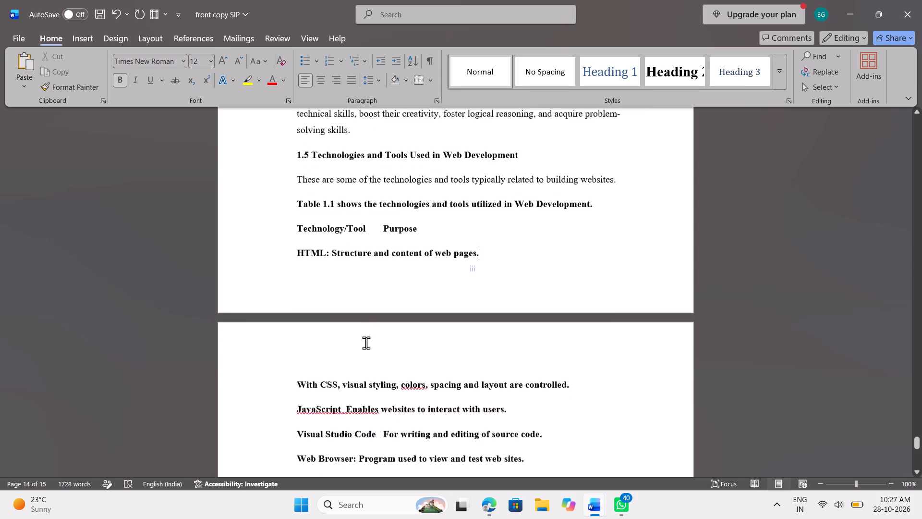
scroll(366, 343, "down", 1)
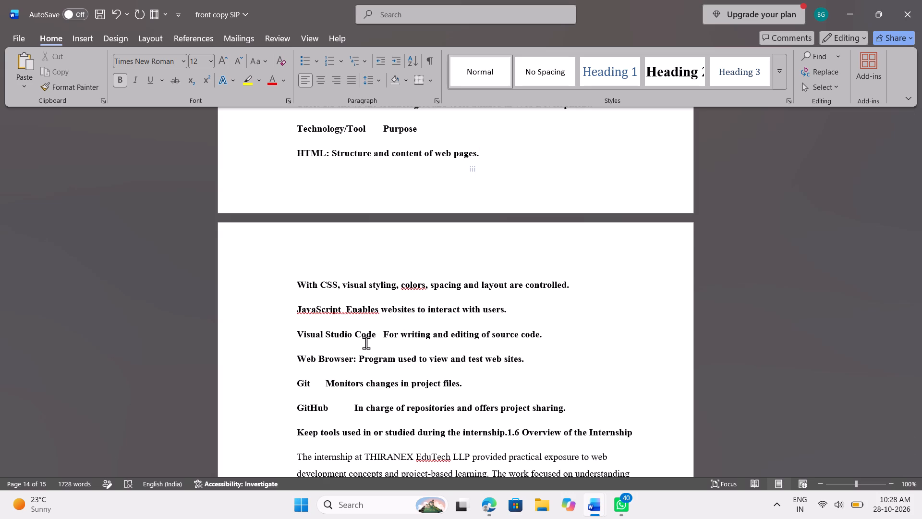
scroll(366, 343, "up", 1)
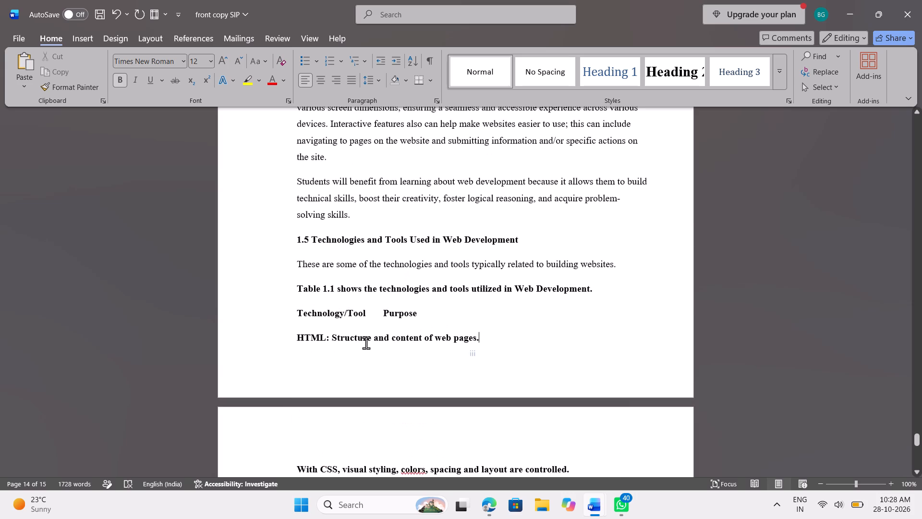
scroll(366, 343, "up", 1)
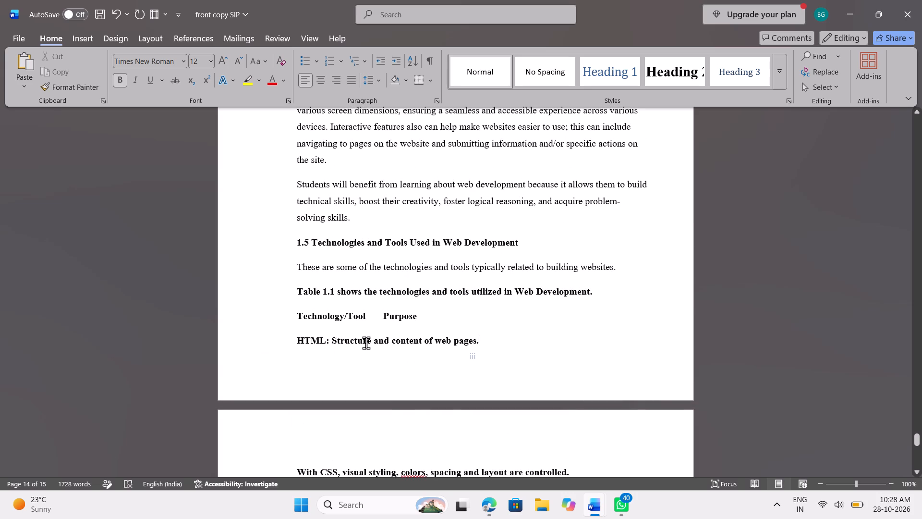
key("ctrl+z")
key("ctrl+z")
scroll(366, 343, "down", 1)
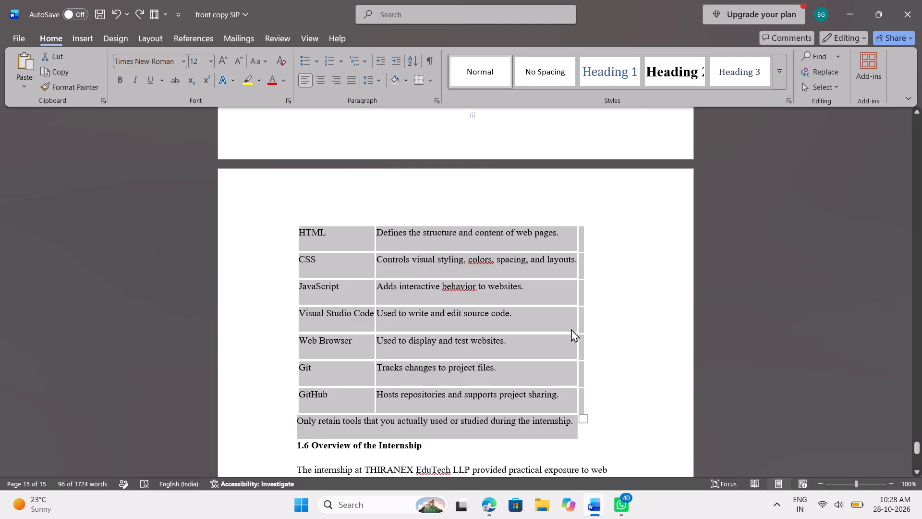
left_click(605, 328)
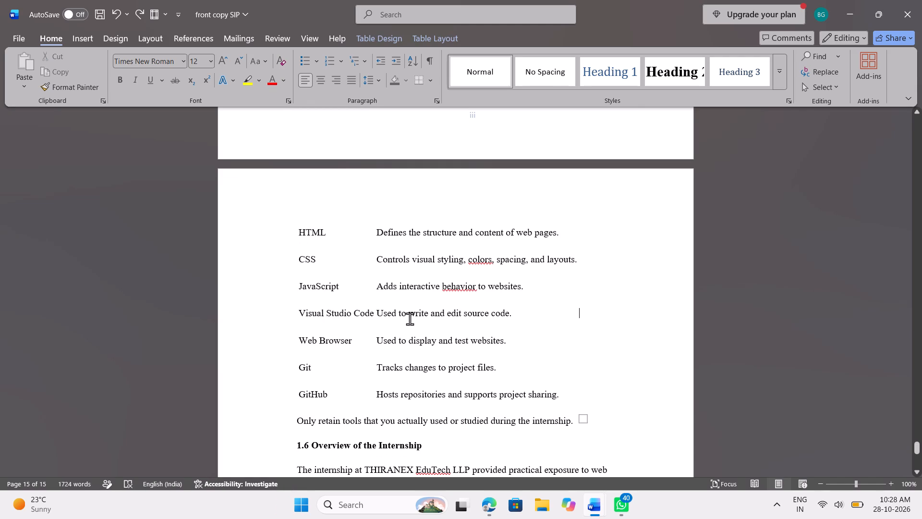
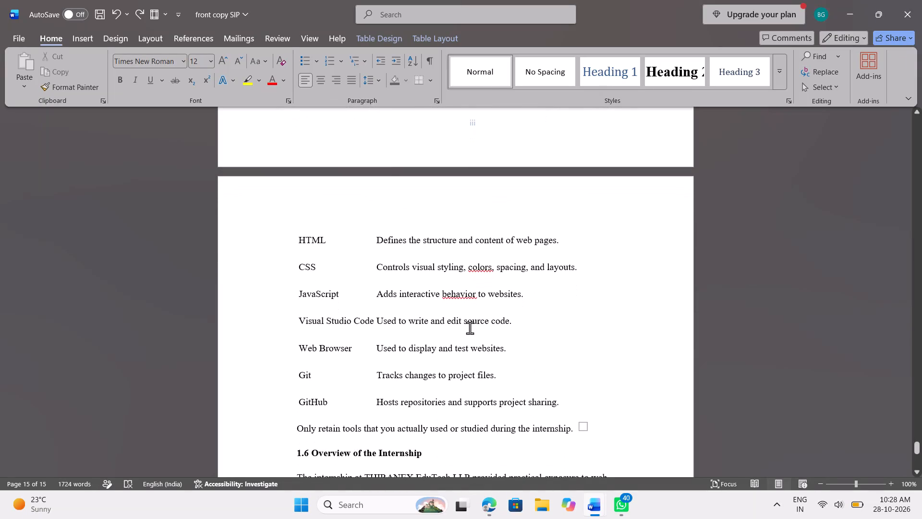
Select the rows from HTML through Web Browser in the section 1.5 technologies table.
left_click(470, 328)
left_click_drag(301, 283, 369, 313)
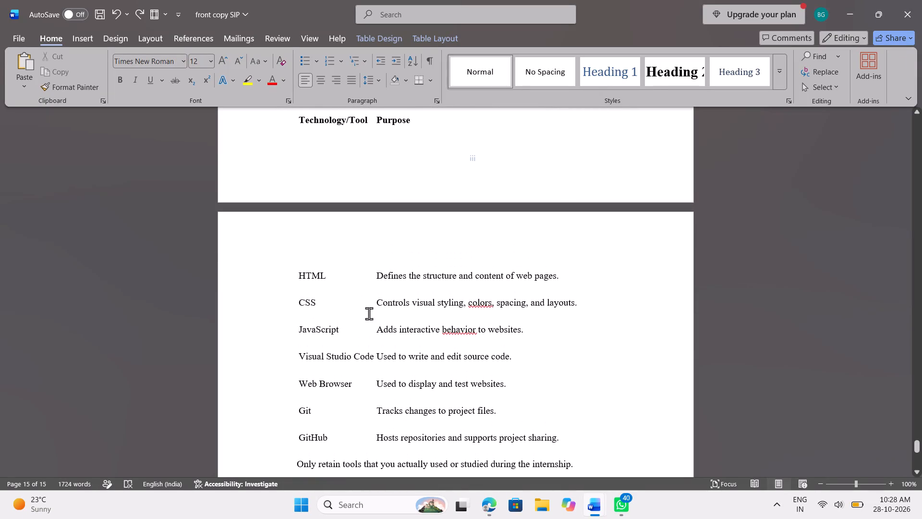
left_click_drag(369, 313, 442, 395)
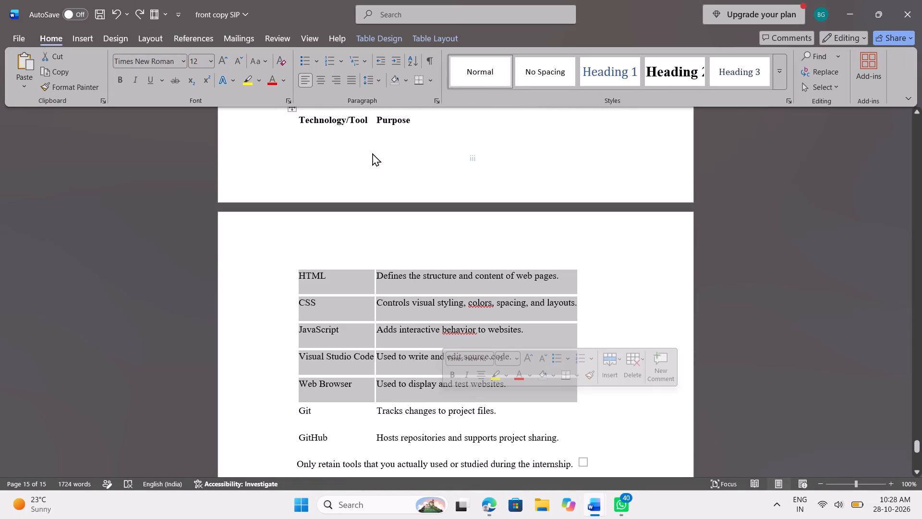
left_click(625, 306)
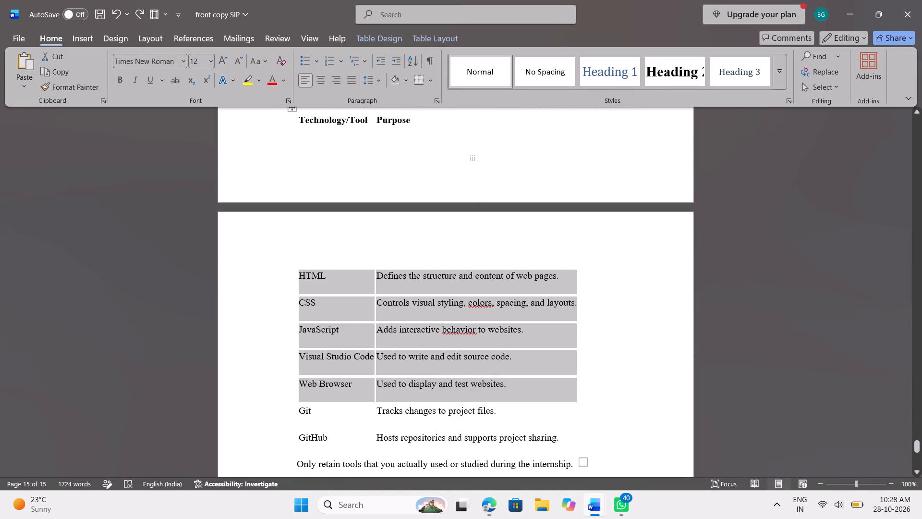
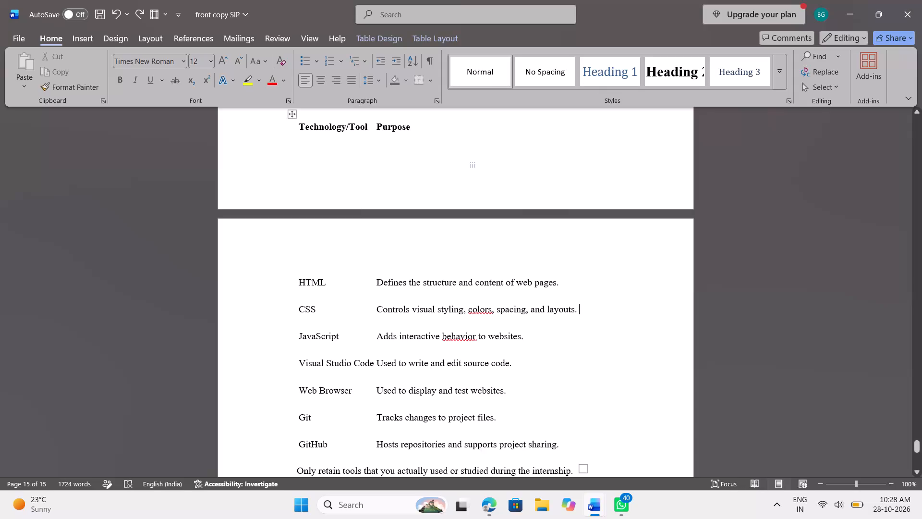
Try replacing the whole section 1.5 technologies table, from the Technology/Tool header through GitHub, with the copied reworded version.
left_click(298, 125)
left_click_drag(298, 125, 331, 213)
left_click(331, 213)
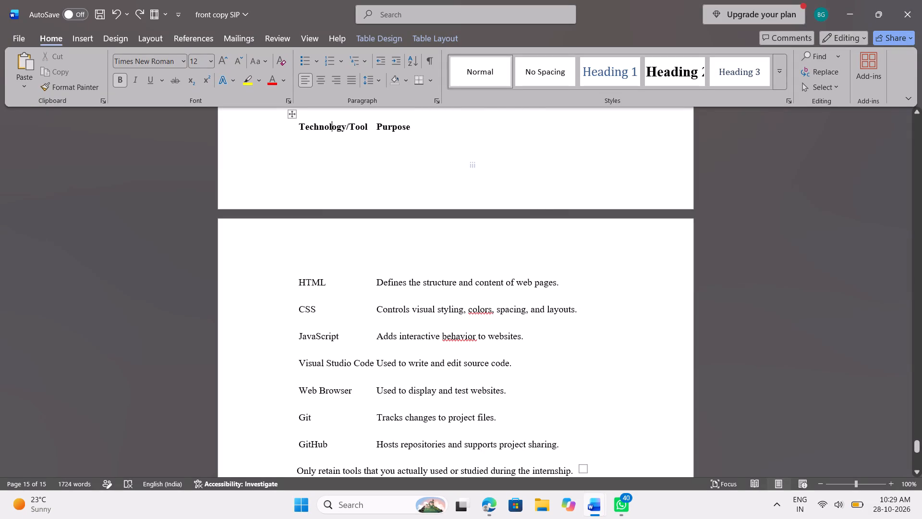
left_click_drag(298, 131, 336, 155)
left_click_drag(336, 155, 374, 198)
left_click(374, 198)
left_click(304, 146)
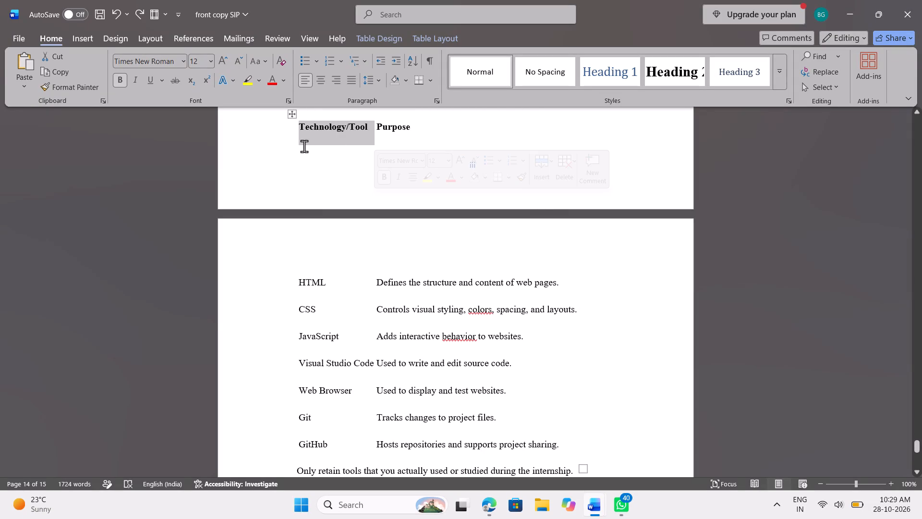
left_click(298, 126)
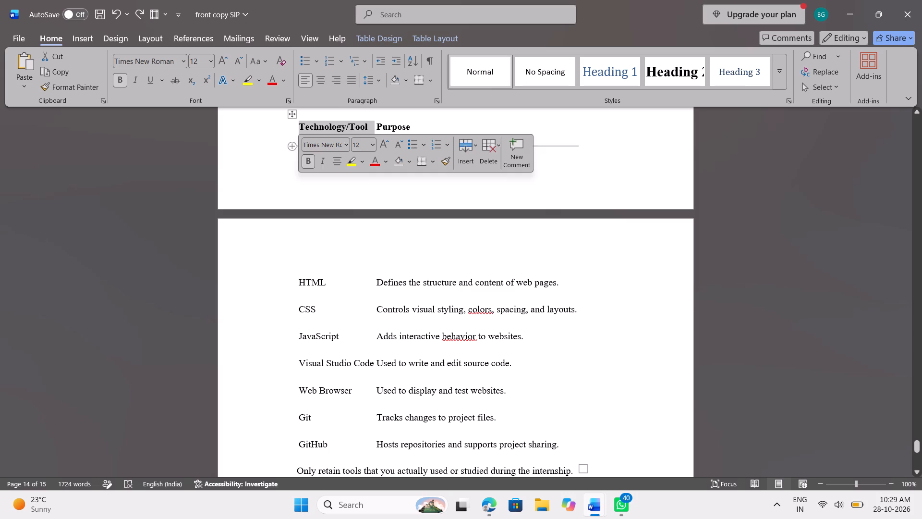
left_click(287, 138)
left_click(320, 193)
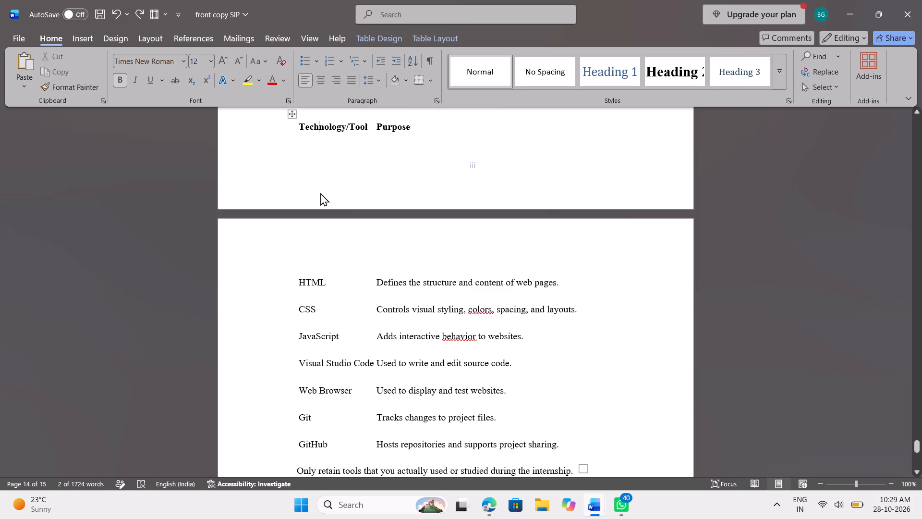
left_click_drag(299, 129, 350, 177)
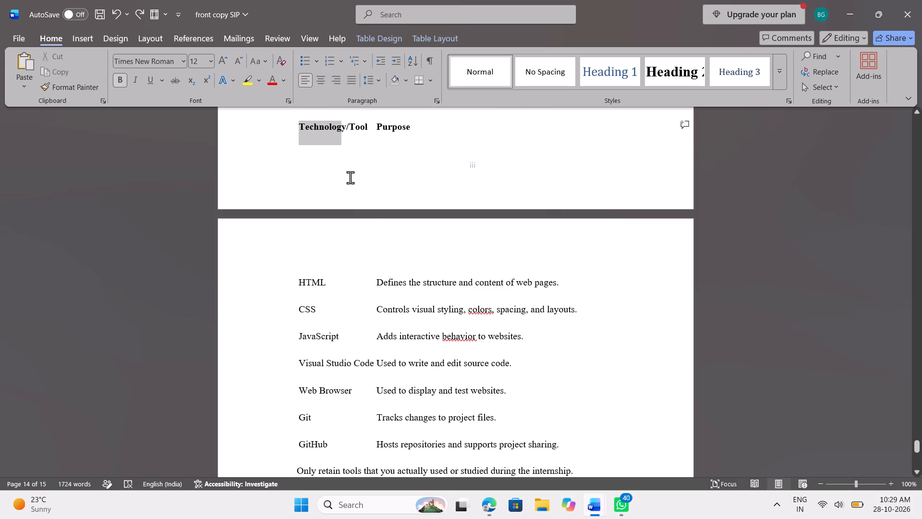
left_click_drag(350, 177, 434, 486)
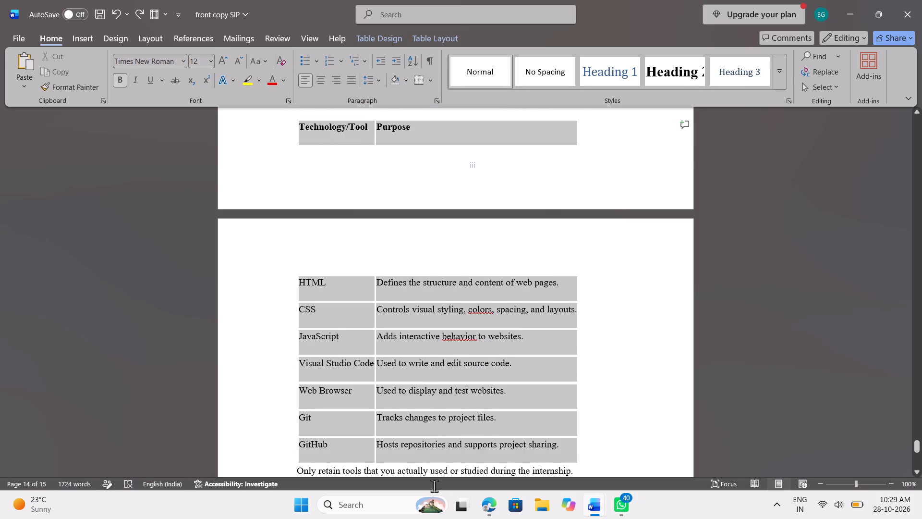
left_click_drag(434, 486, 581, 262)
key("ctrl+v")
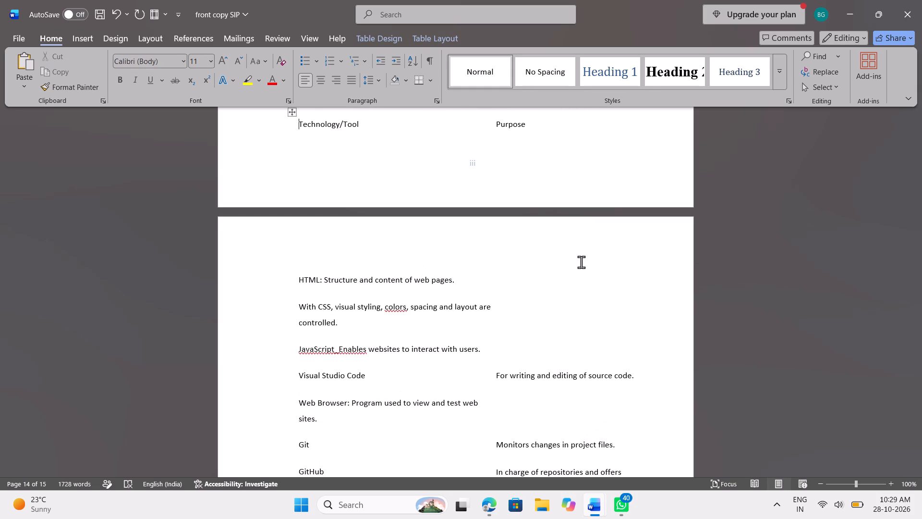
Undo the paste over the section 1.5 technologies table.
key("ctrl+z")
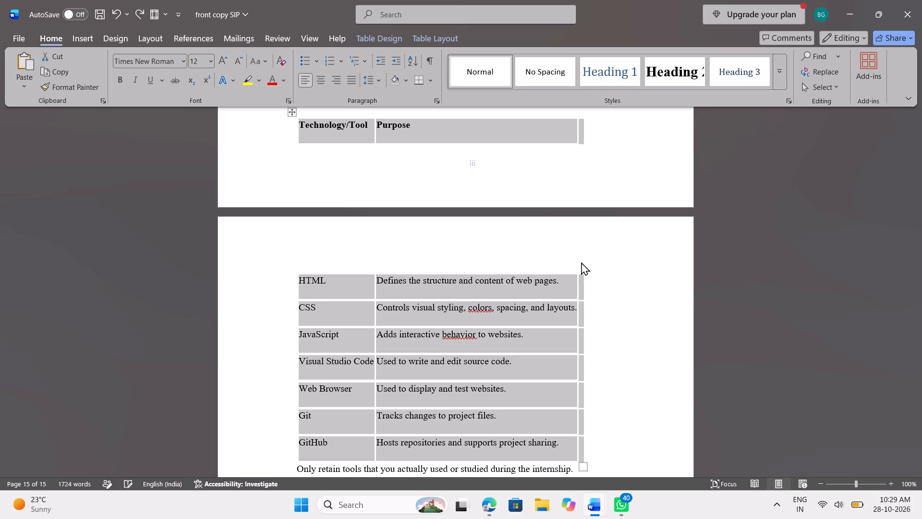
Deselect the section 1.5 technologies table and widen it proportionally to about the full text width of the page.
left_click(618, 375)
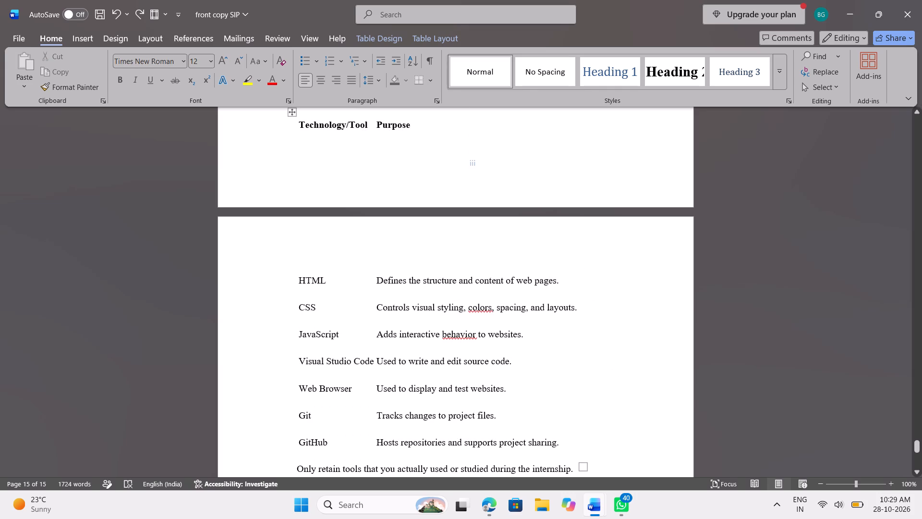
scroll(618, 375, "up", 1)
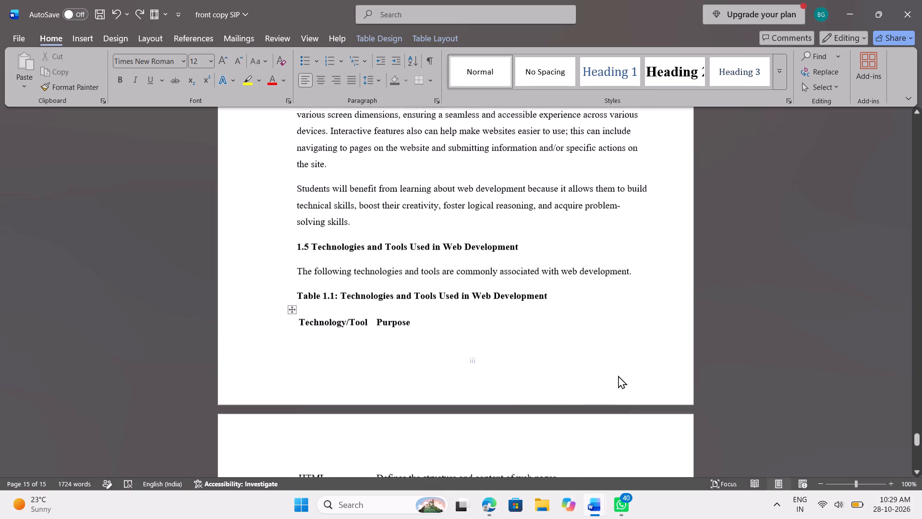
scroll(618, 375, "up", 1)
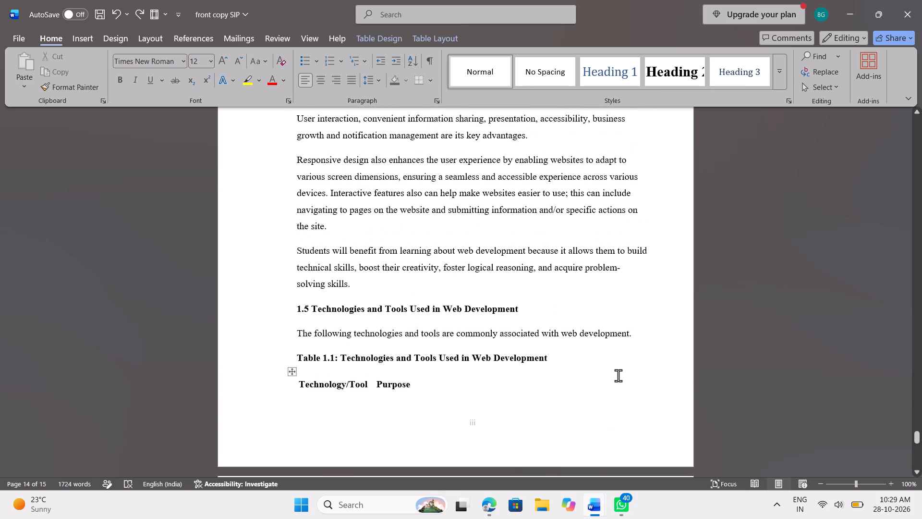
scroll(618, 375, "down", 1)
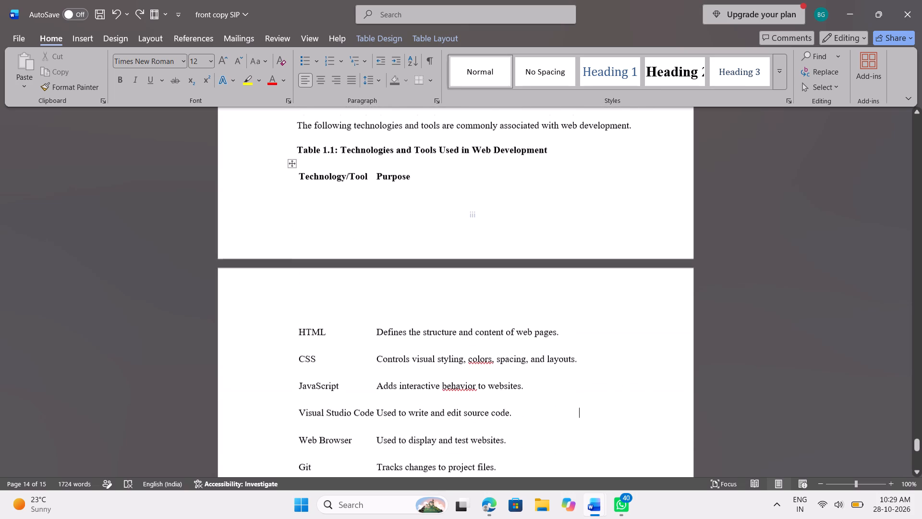
scroll(618, 375, "down", 1)
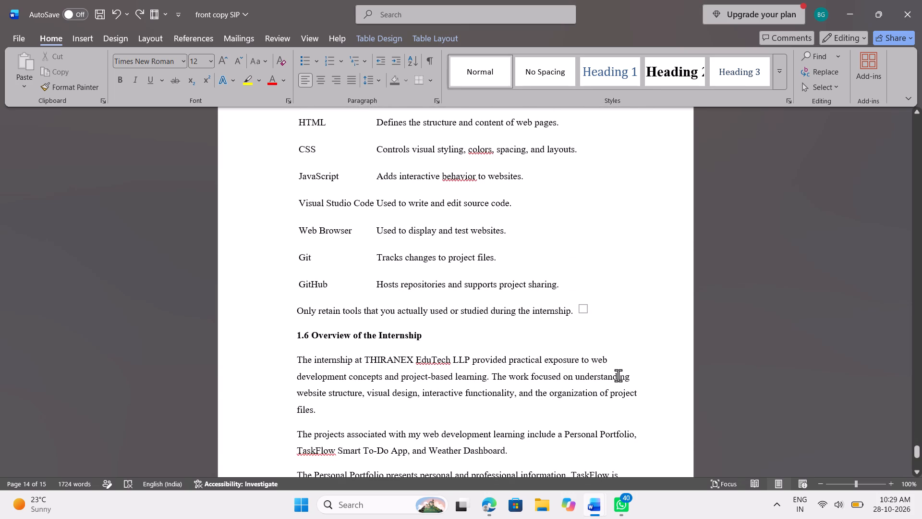
scroll(618, 375, "up", 1)
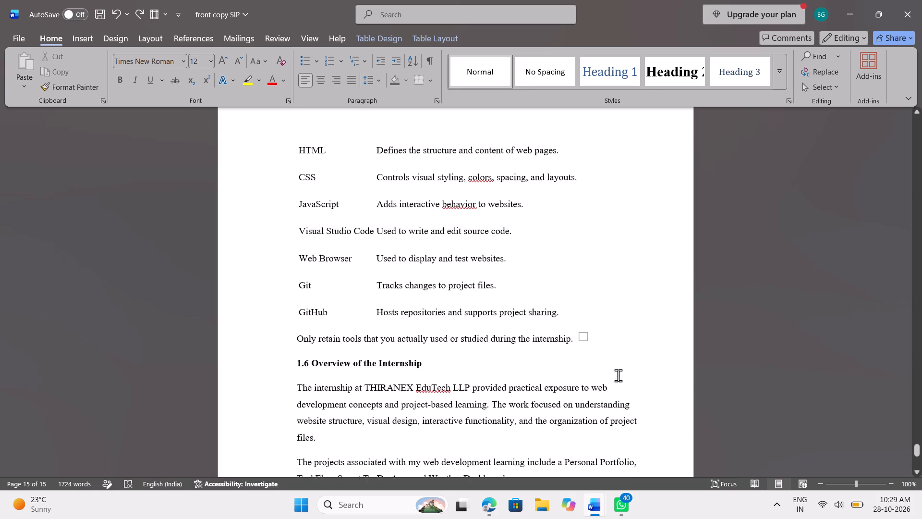
scroll(618, 375, "up", 1)
left_click_drag(582, 408, 610, 402)
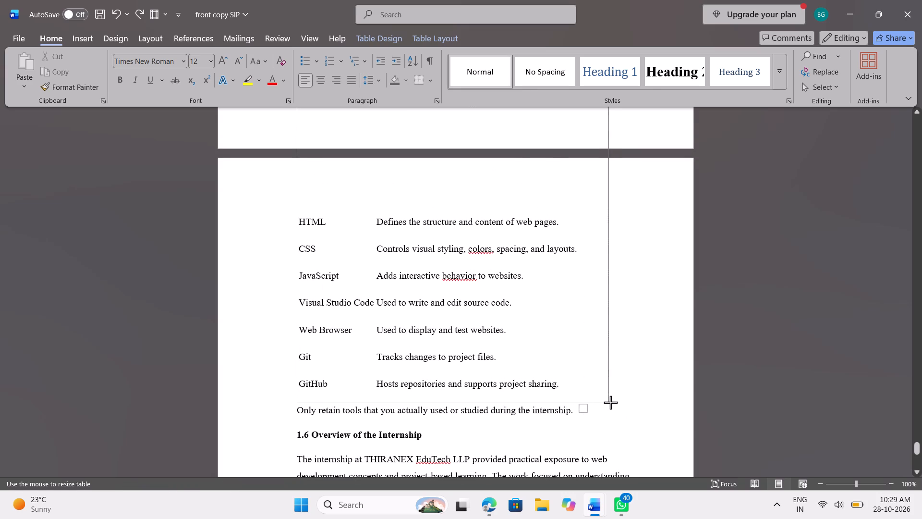
left_click_drag(610, 402, 653, 414)
Review the widened technologies table from its header row down, and the section 1.6 Overview of the Internship text below it.
scroll(597, 415, "up", 1)
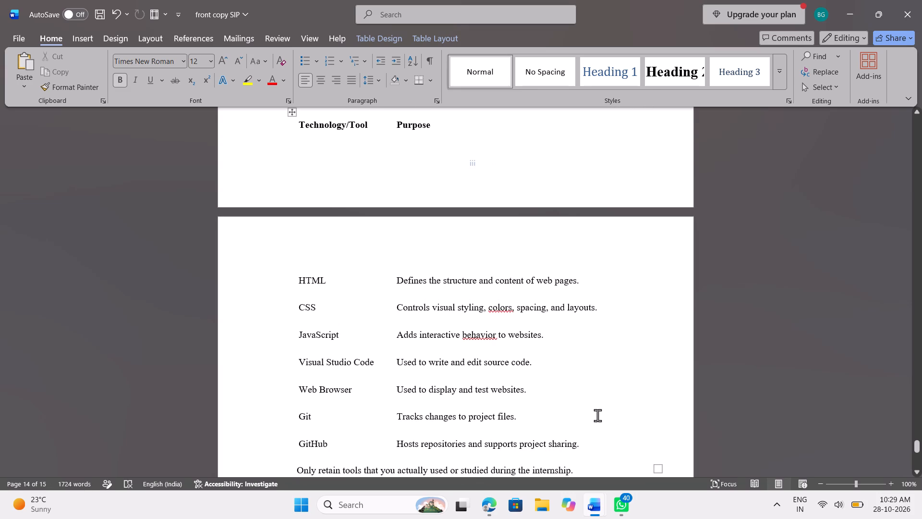
scroll(597, 415, "up", 1)
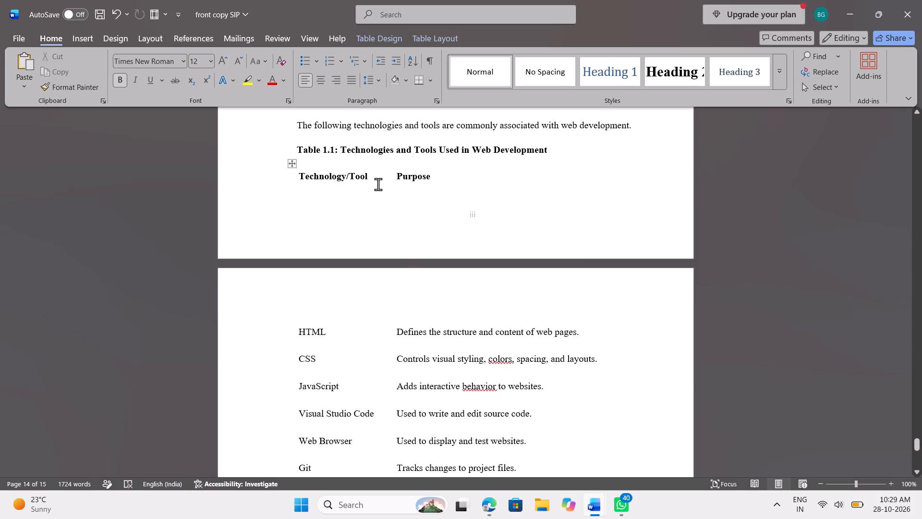
left_click(378, 183)
scroll(498, 306, "down", 3)
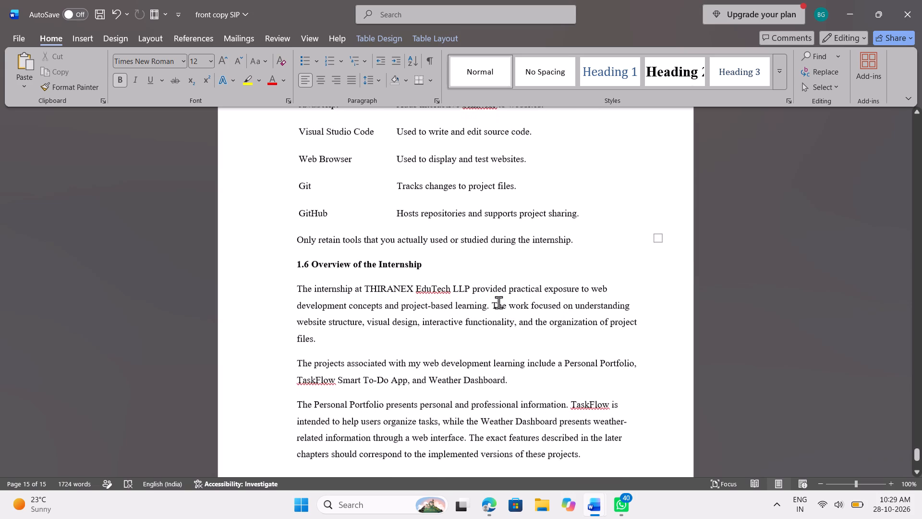
scroll(498, 302, "down", 1)
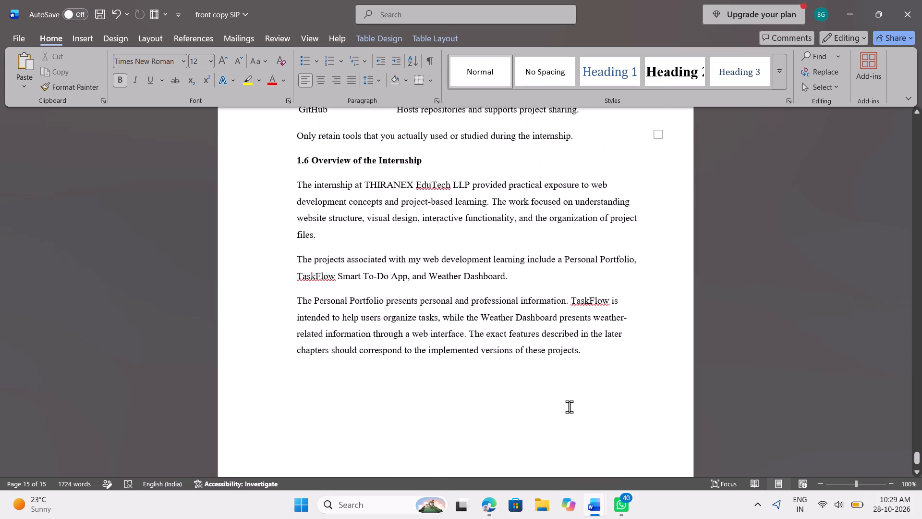
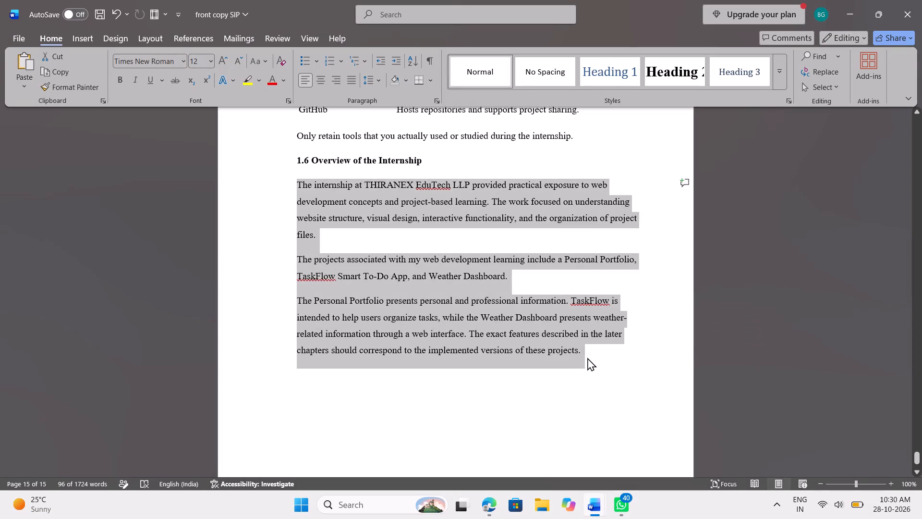
Replace the selected section 1.6 Overview of the Internship paragraphs with the copied reworded version.
key("ctrl+v")
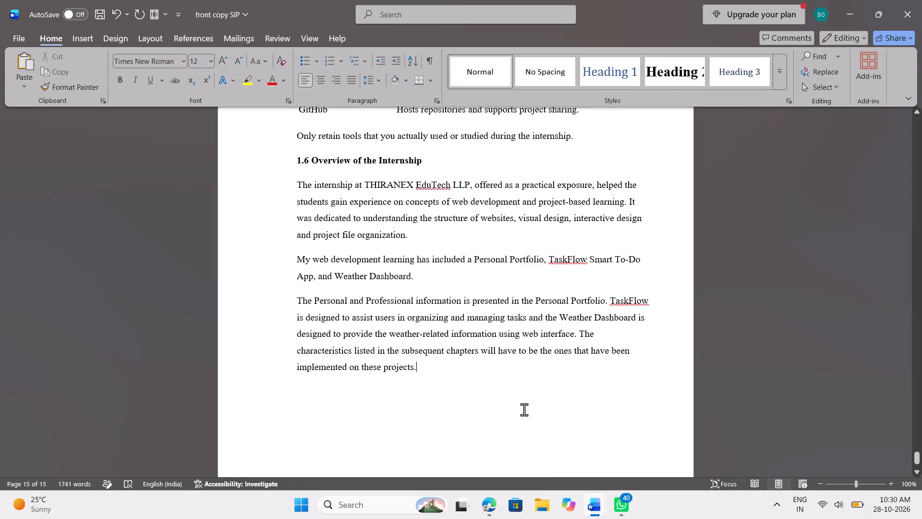
left_click(495, 407)
scroll(480, 362, "up", 1)
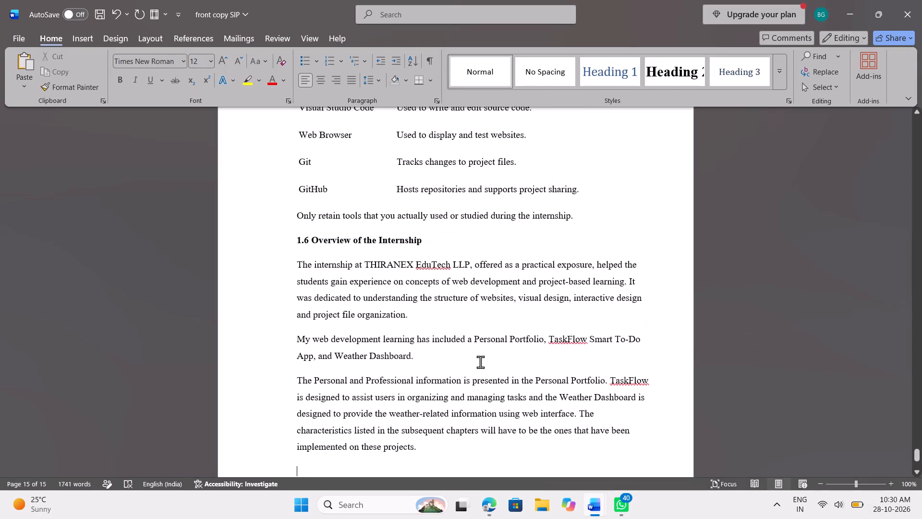
Examine the Chapter 1 text from the introduction through section 1.3, checking the gaps between paragraphs.
scroll(480, 362, "up", 5)
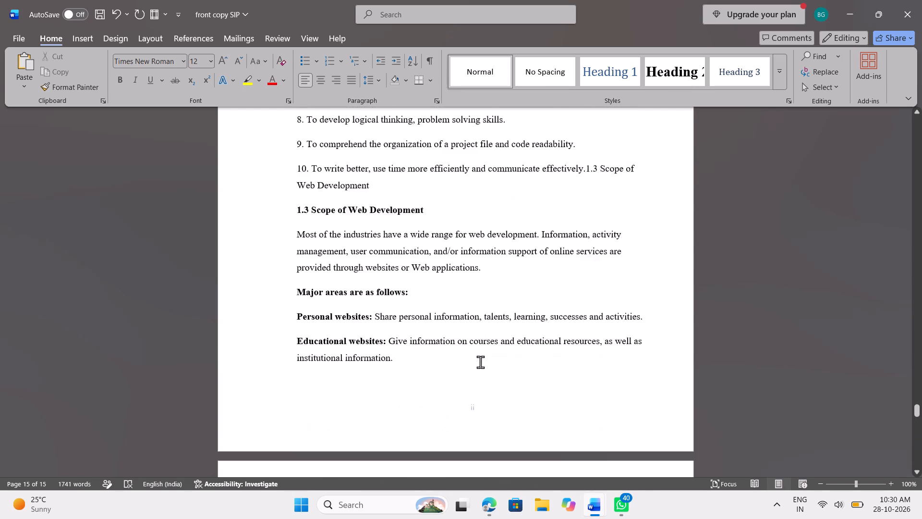
scroll(480, 362, "up", 1)
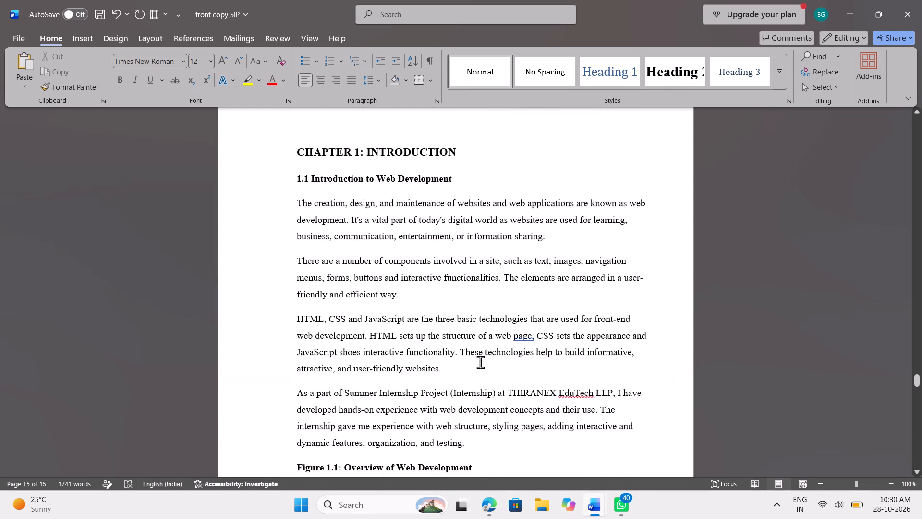
scroll(480, 362, "up", 3)
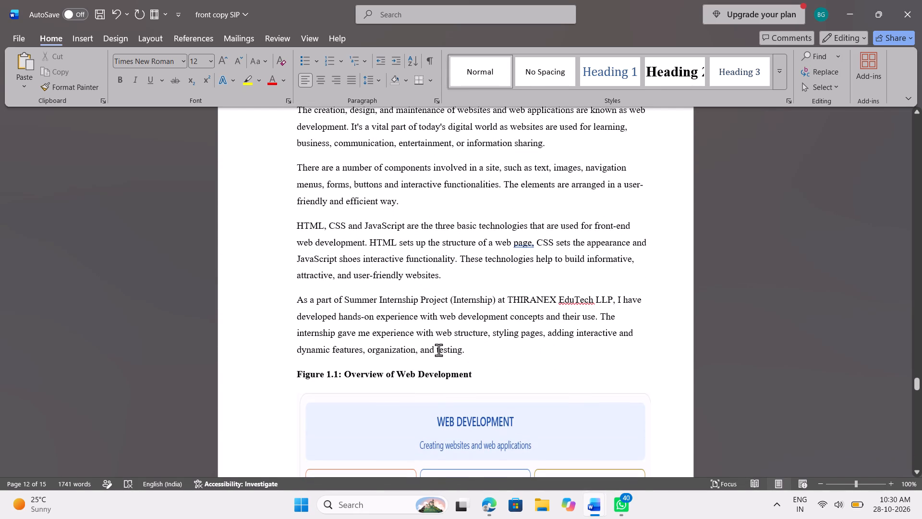
scroll(359, 218, "up", 1)
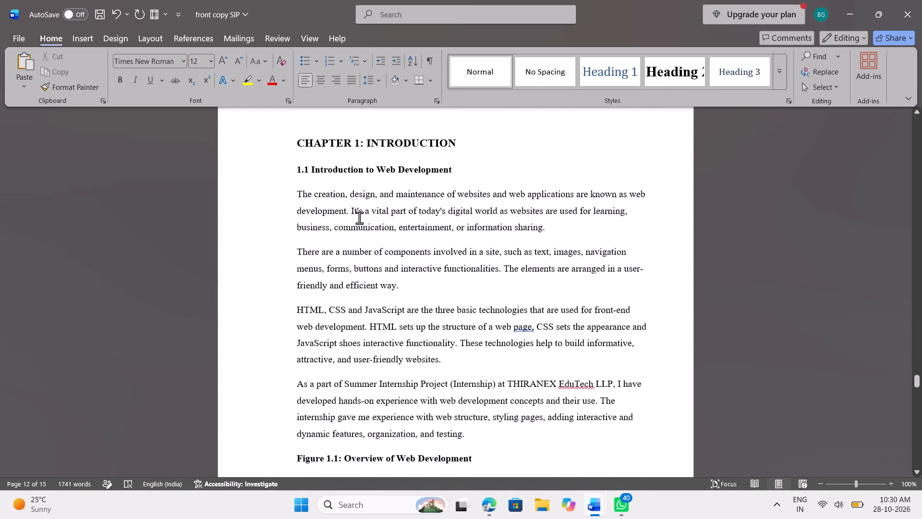
scroll(359, 218, "up", 1)
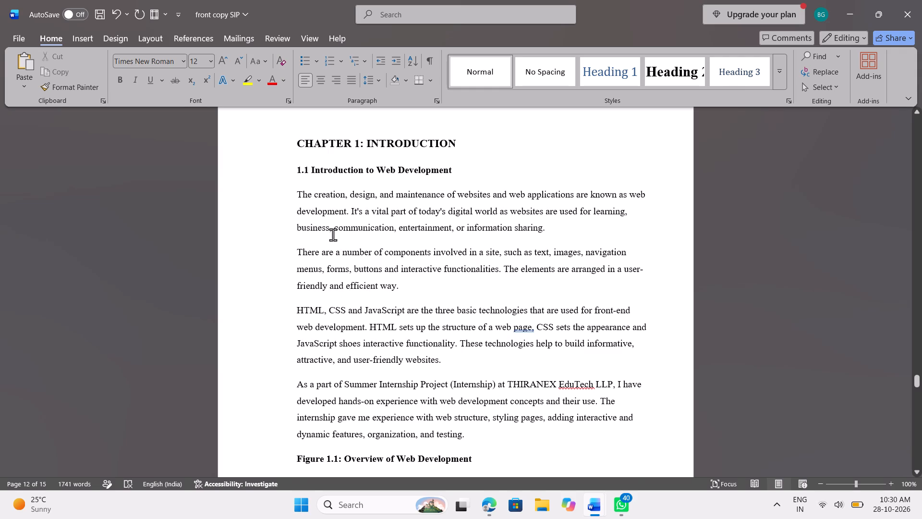
left_click(331, 235)
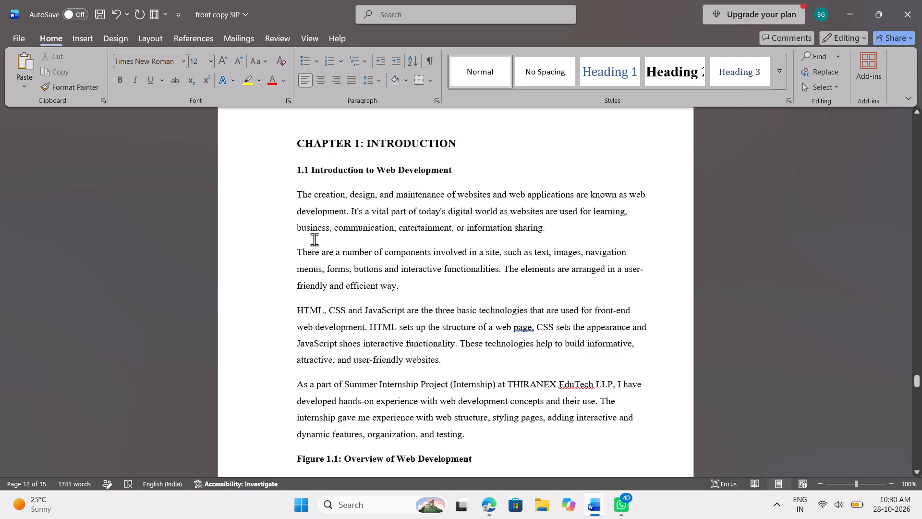
left_click(314, 239)
left_click(300, 238)
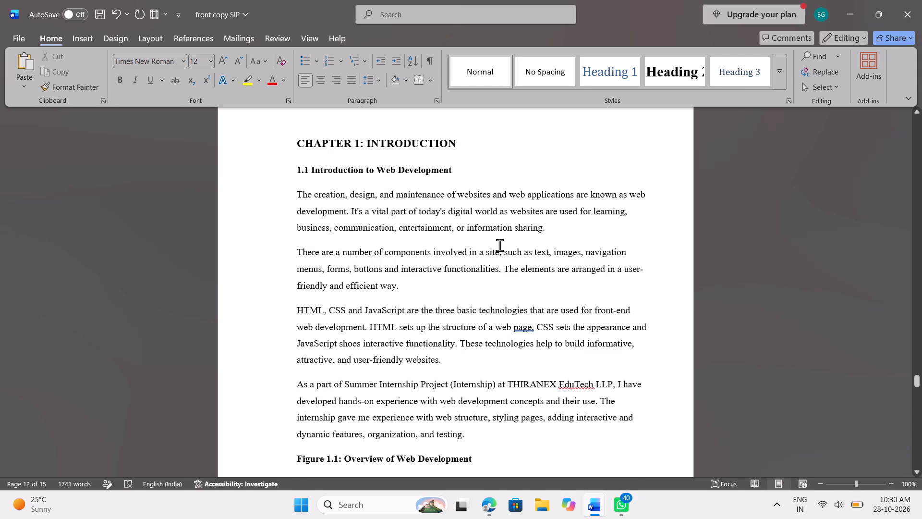
left_click(499, 245)
left_click(301, 239)
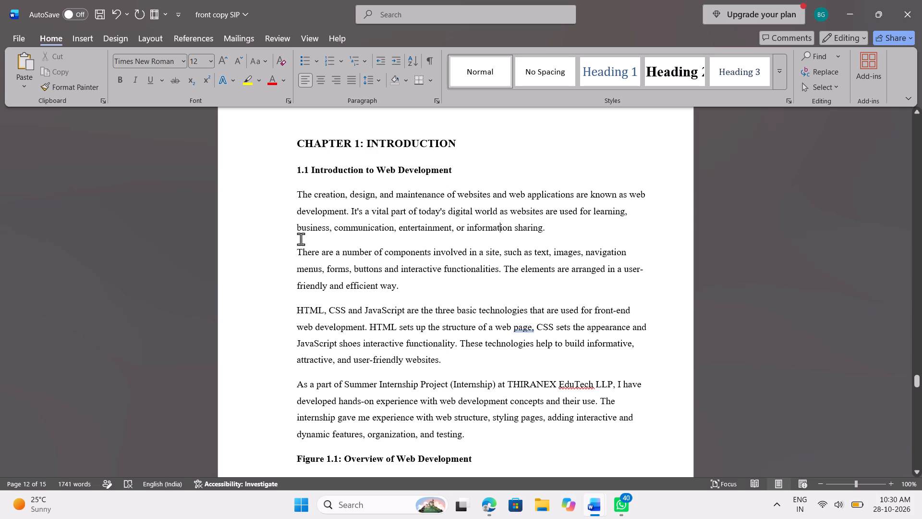
left_click(301, 239)
scroll(419, 364, "down", 1)
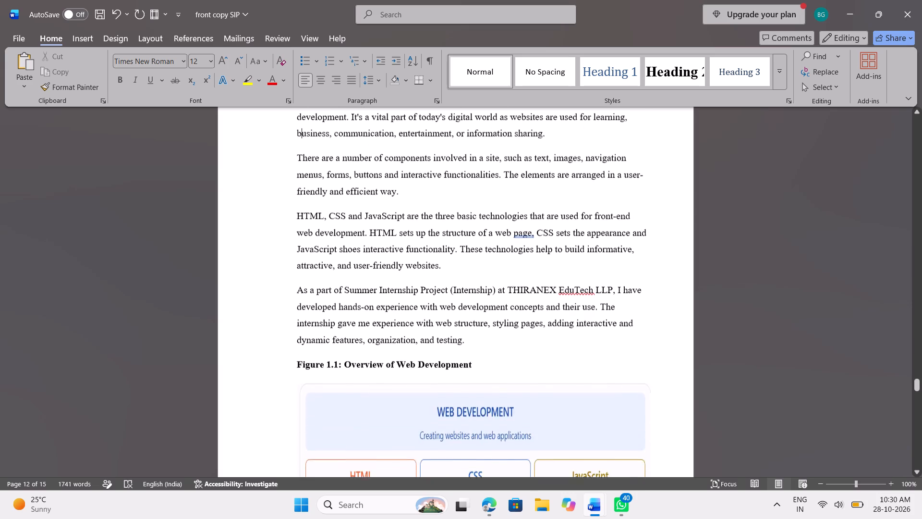
scroll(419, 364, "down", 3)
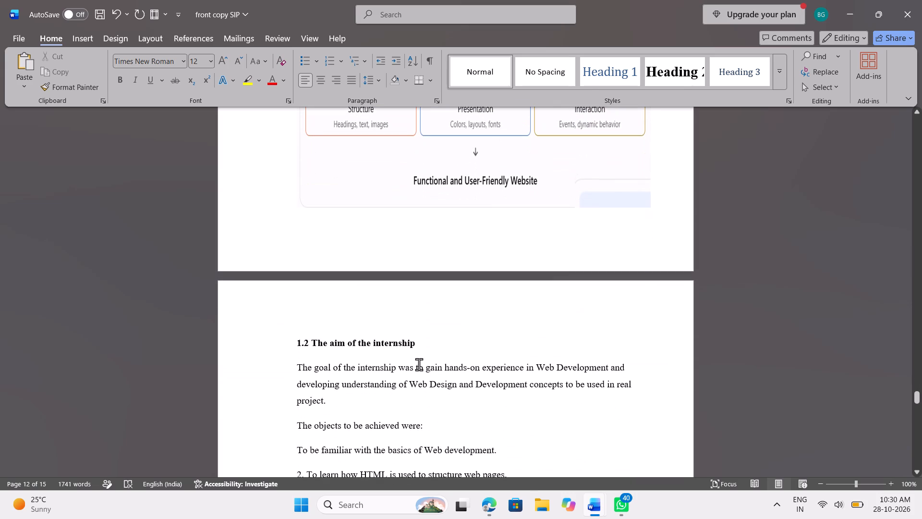
left_click(317, 409)
left_click(304, 417)
scroll(378, 421, "down", 1)
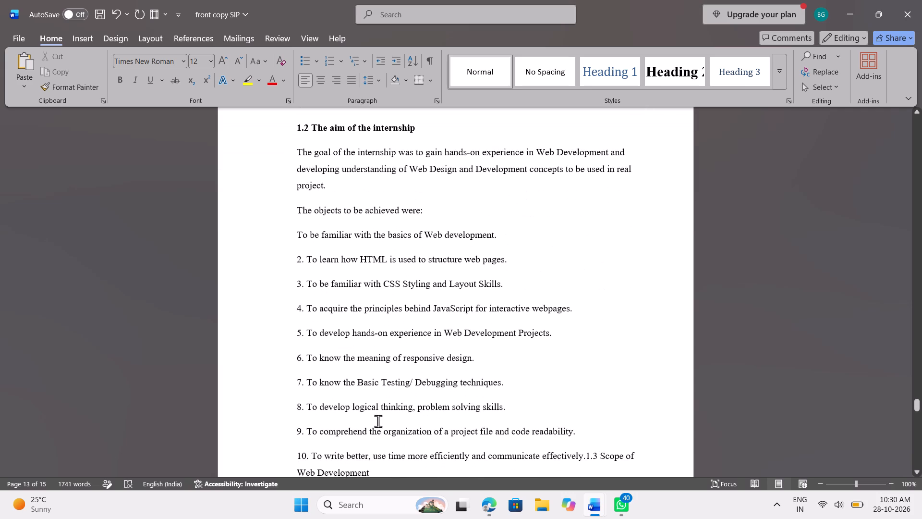
scroll(378, 421, "down", 1)
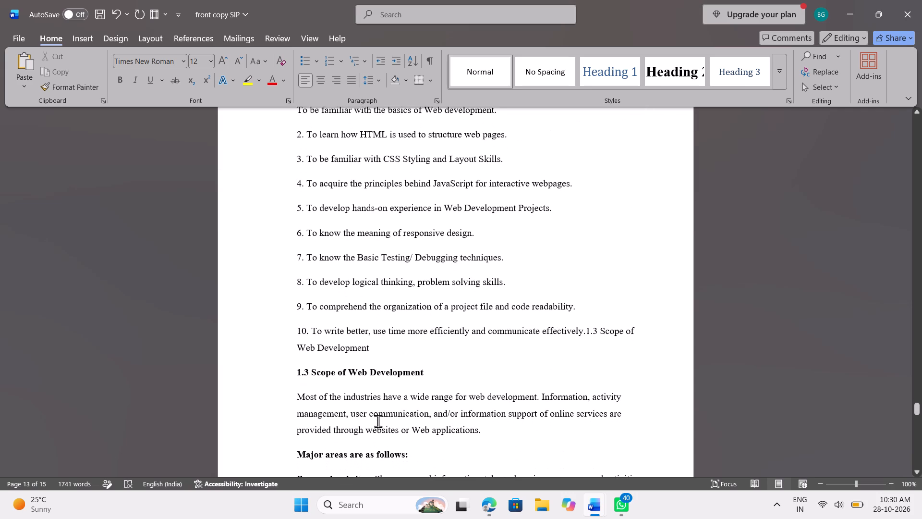
left_click(333, 357)
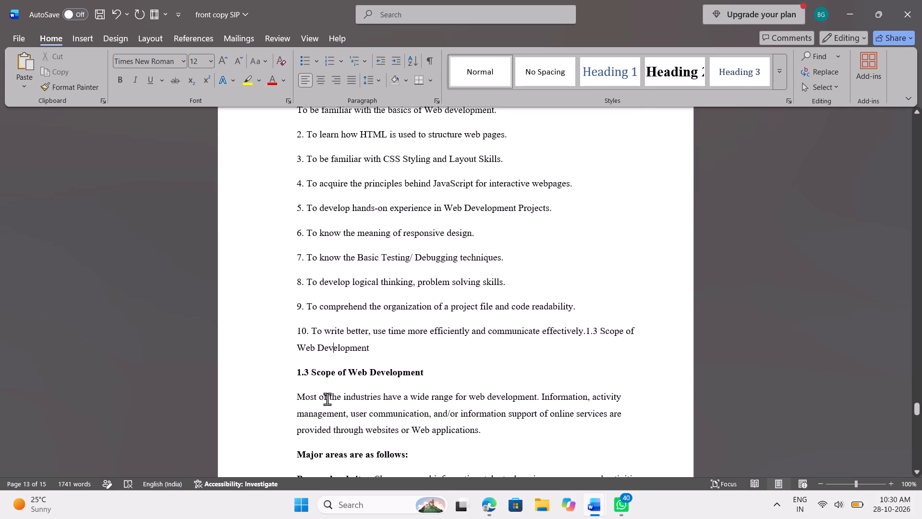
left_click(325, 387)
scroll(384, 423, "down", 1)
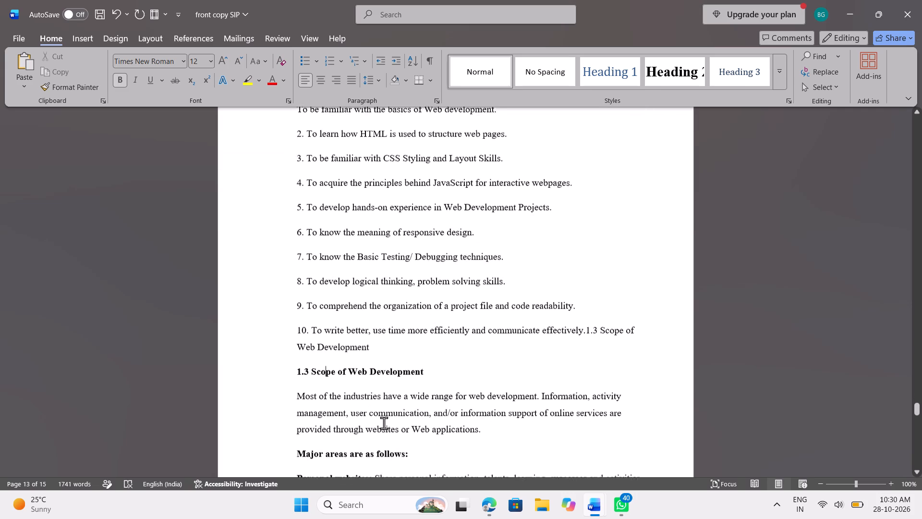
scroll(384, 423, "down", 1)
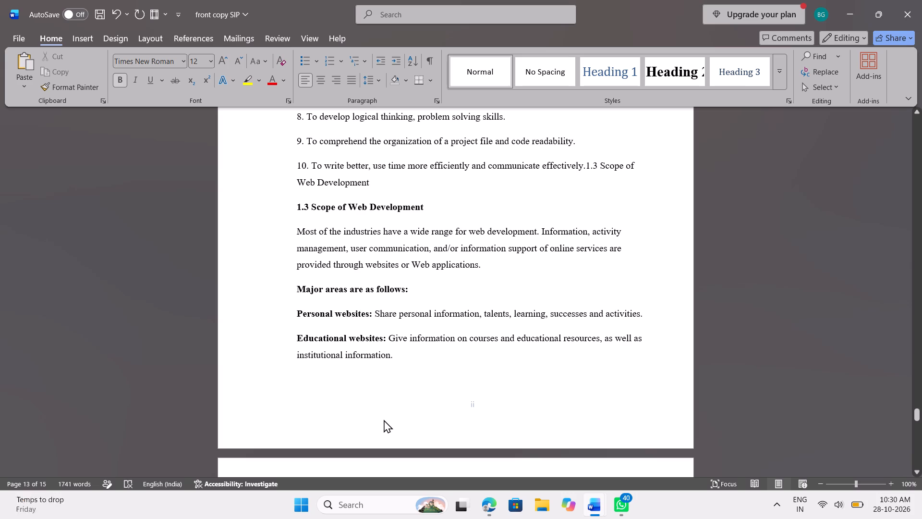
scroll(389, 408, "down", 2)
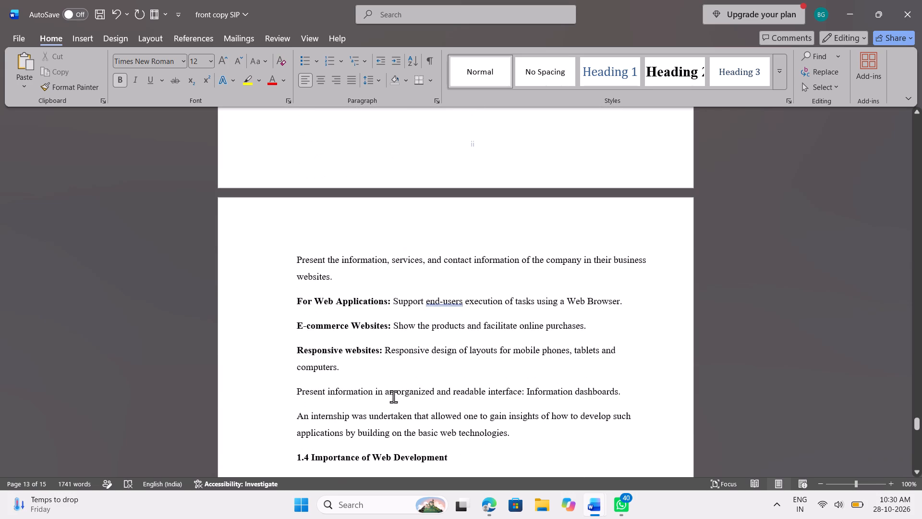
Remove the space after the paragraphs from "Present information in an organized and readable interface" through the 1.4 Importance of Web Development heading.
left_click(314, 375)
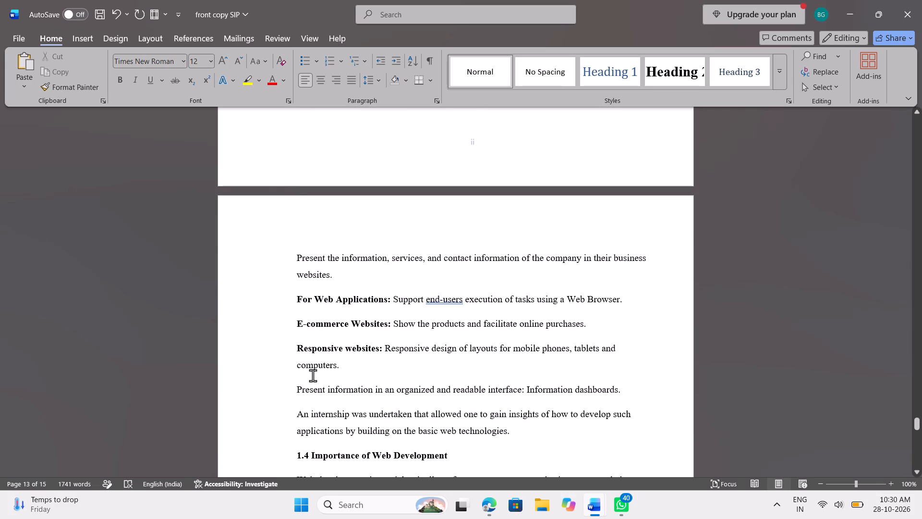
left_click(313, 375)
left_click(313, 403)
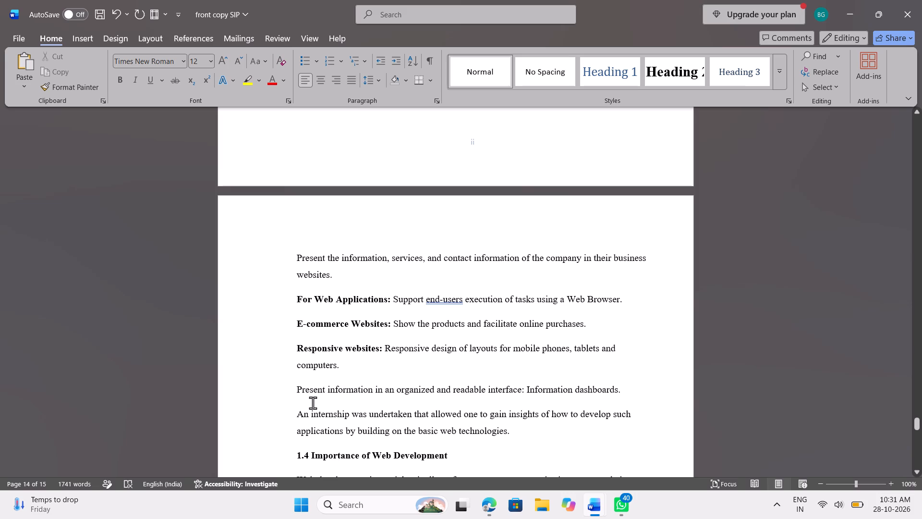
left_click(313, 403)
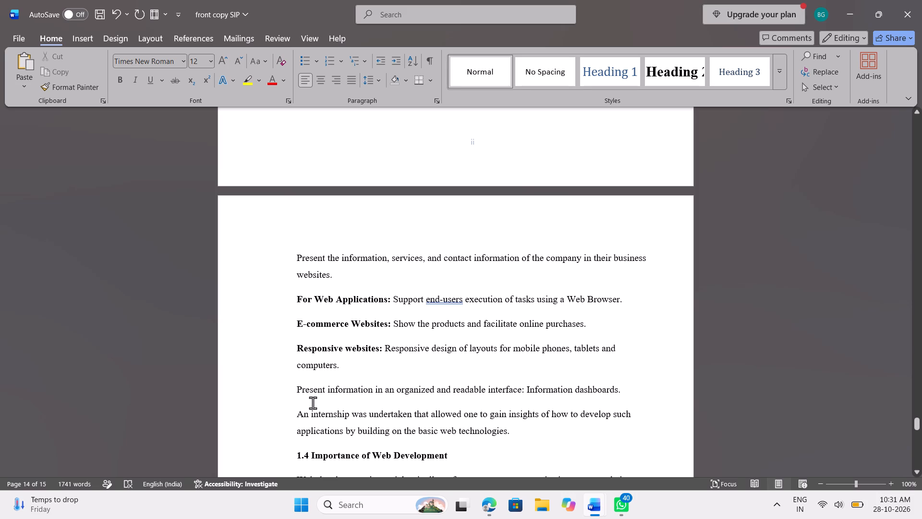
left_click(313, 403)
left_click(313, 403)
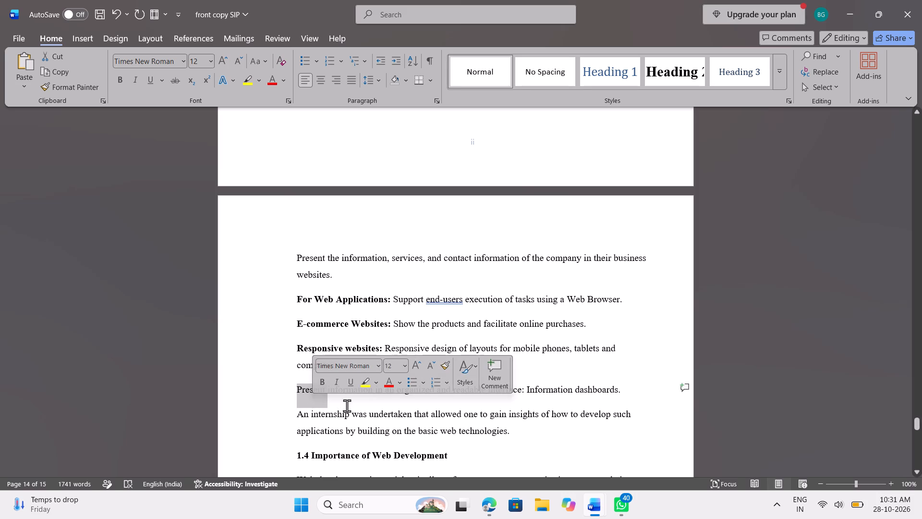
left_click(347, 406)
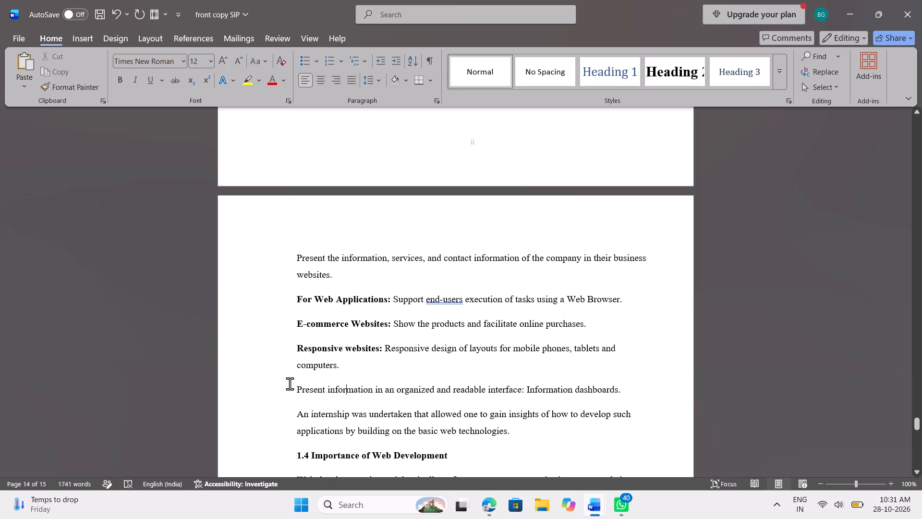
left_click_drag(296, 385, 484, 69)
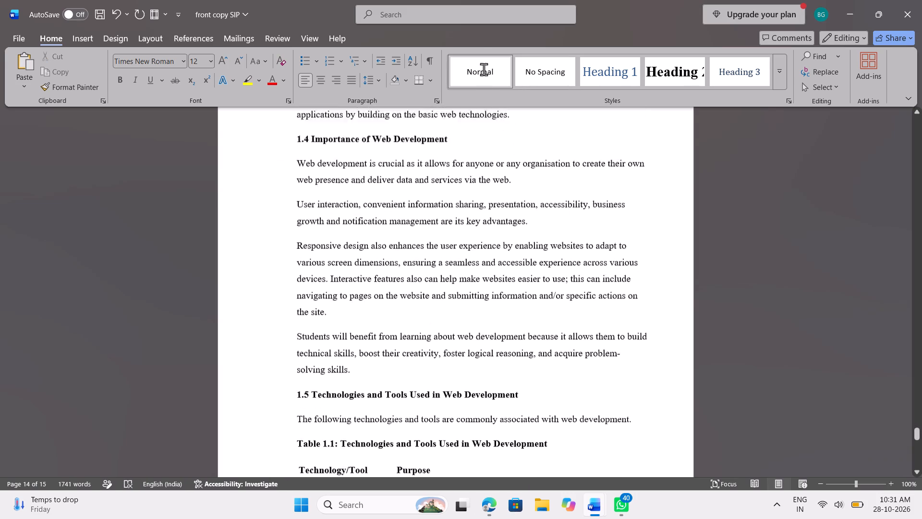
left_click_drag(484, 69, 485, 400)
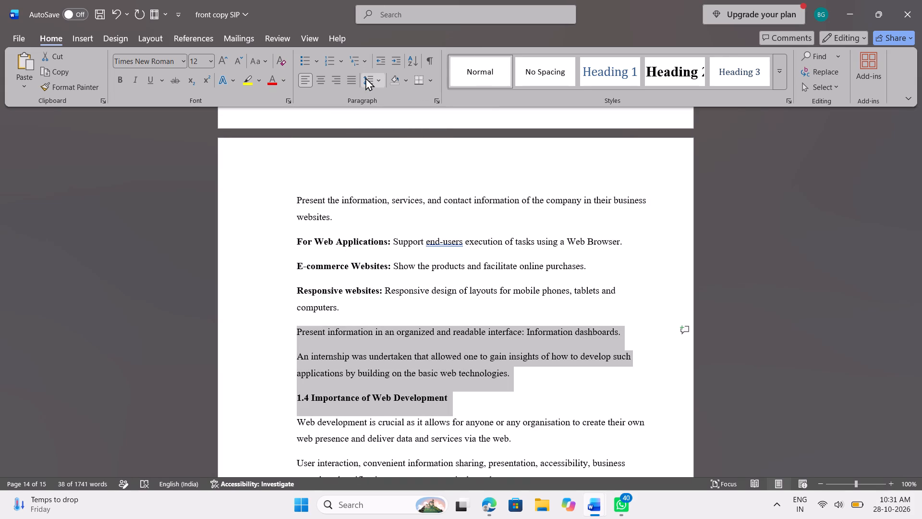
left_click(365, 77)
left_click(392, 231)
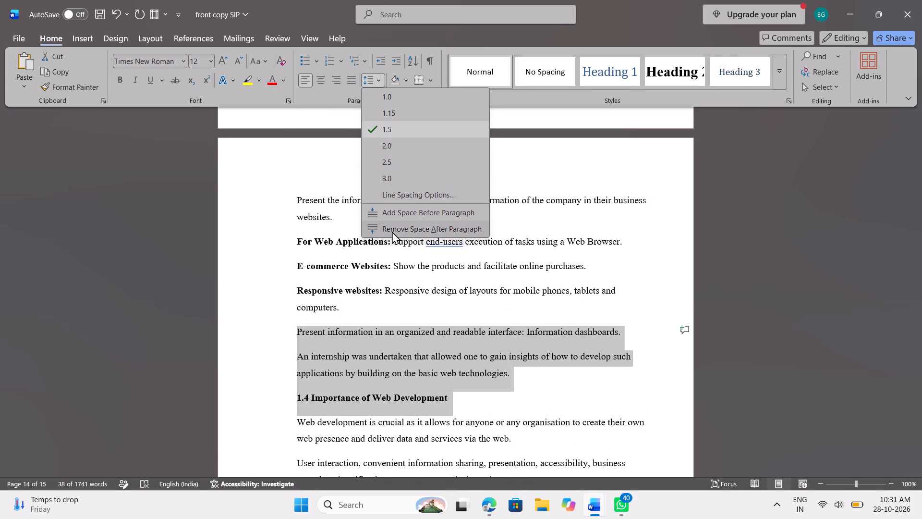
left_click(236, 350)
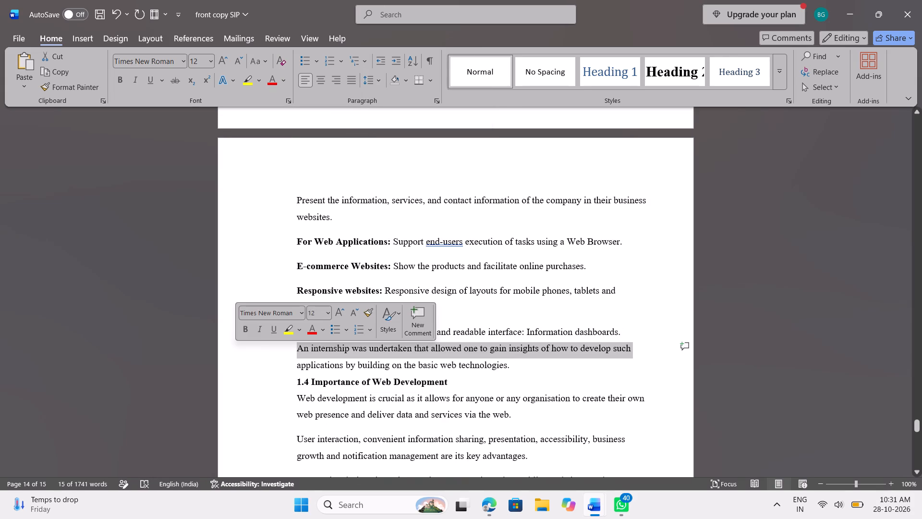
left_click(573, 394)
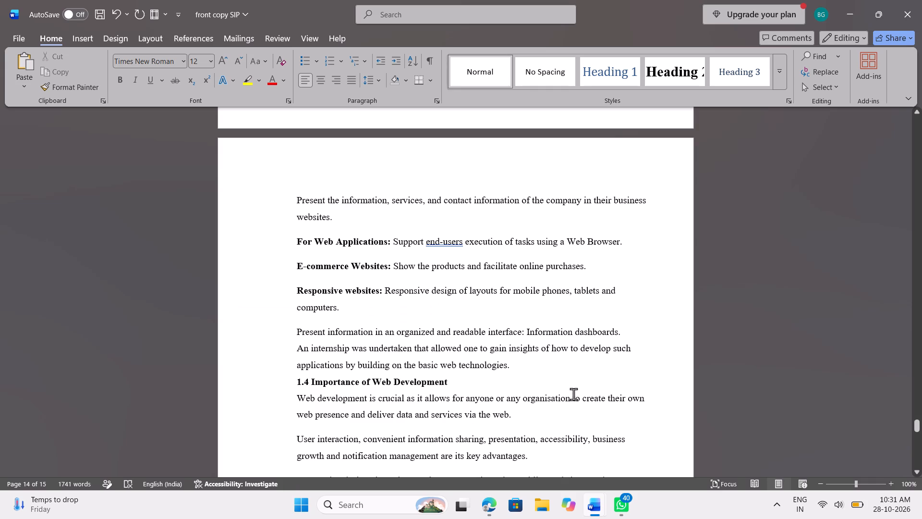
Examine the layout of sections 1.4 to 1.6, including the Table 1.1 technologies table that splits across pages.
scroll(573, 394, "down", 1)
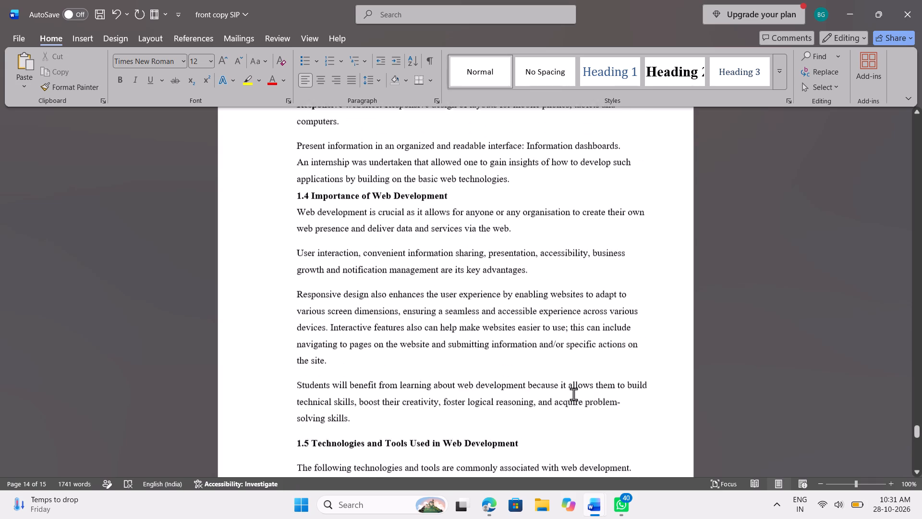
scroll(573, 394, "down", 2)
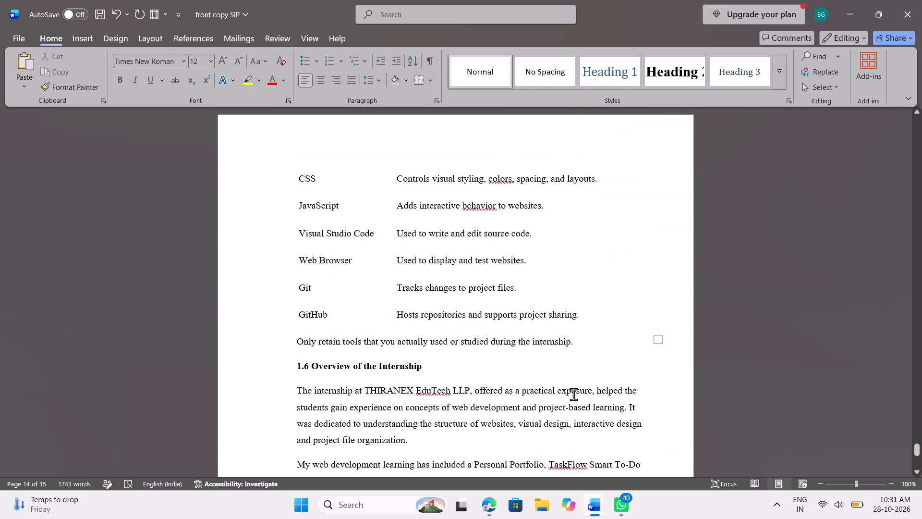
scroll(573, 394, "down", 1)
scroll(573, 394, "up", 1)
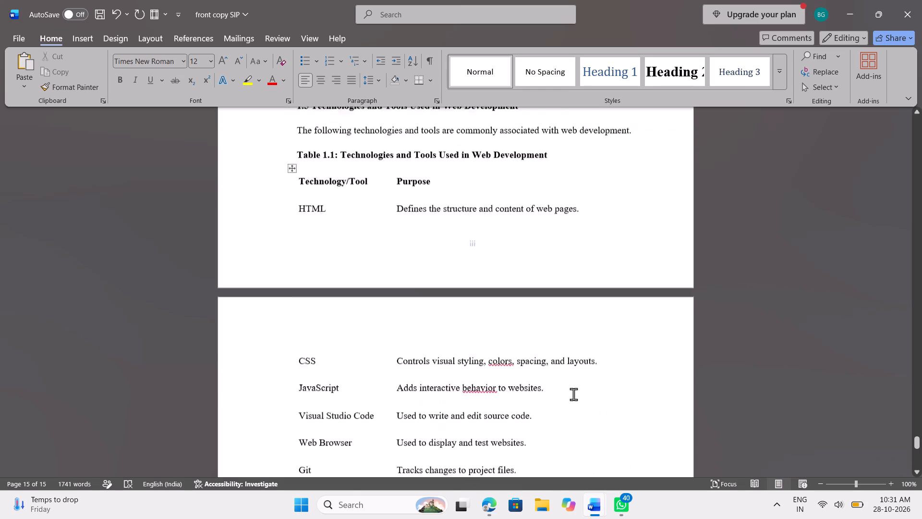
scroll(573, 394, "up", 1)
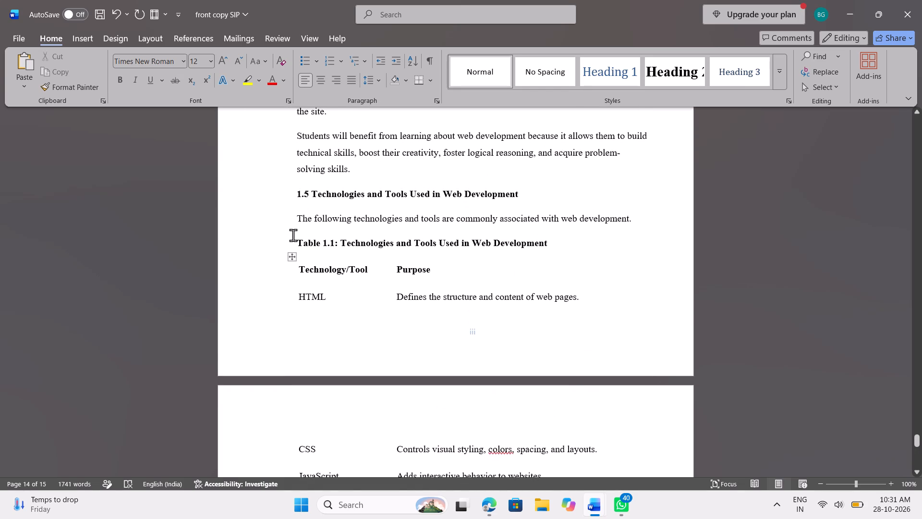
left_click(293, 235)
left_click(292, 269)
left_click_drag(292, 269, 409, 461)
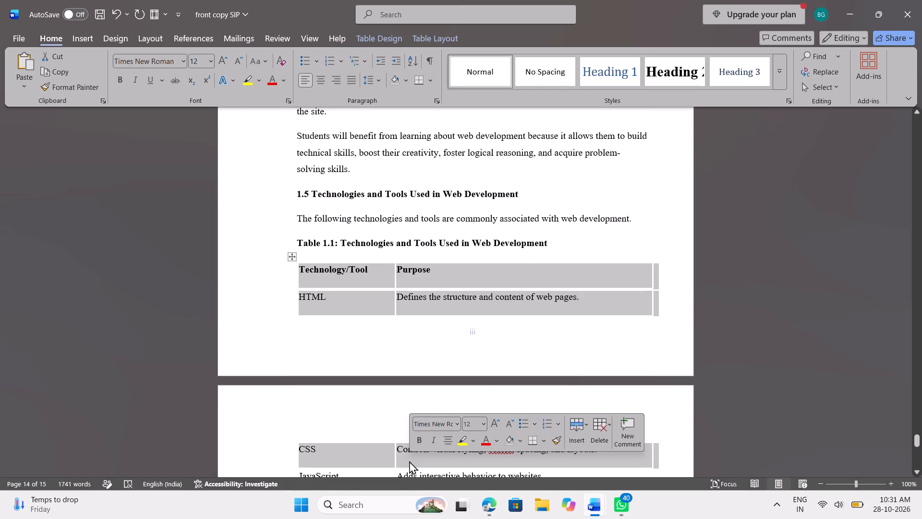
left_click(741, 333)
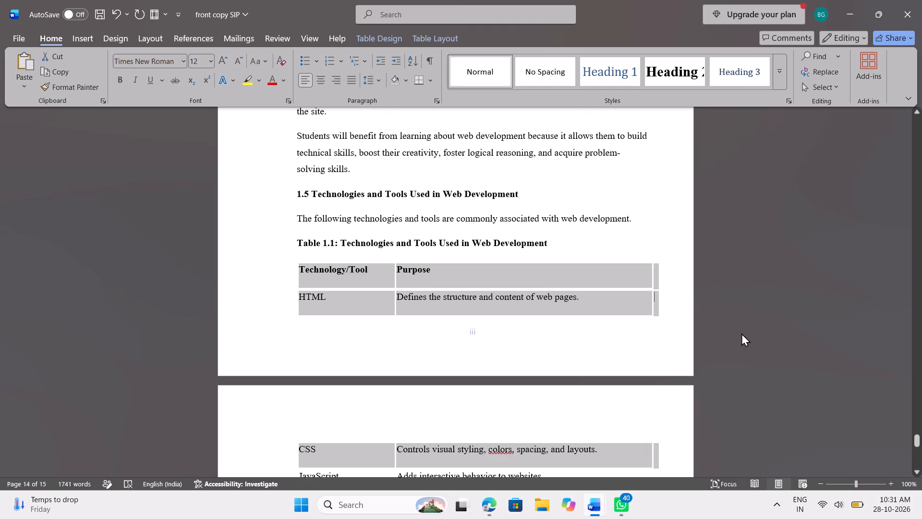
scroll(544, 338, "down", 3)
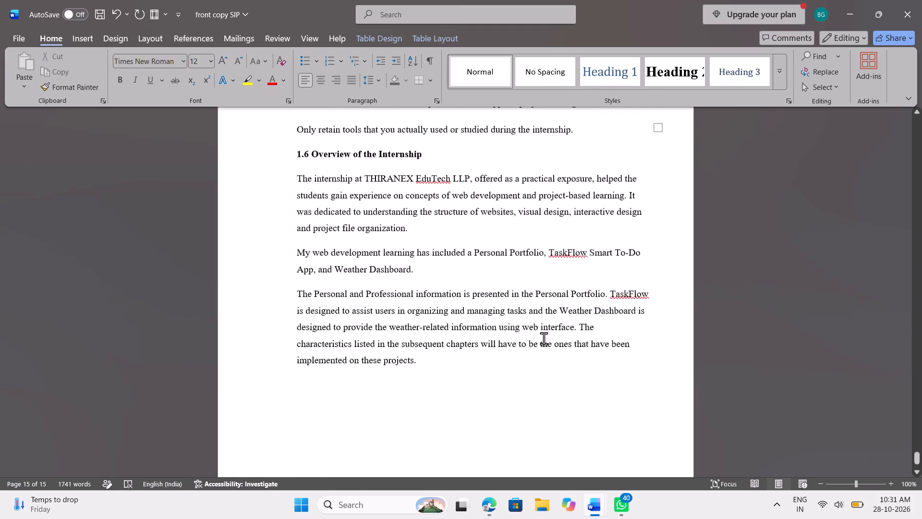
scroll(544, 338, "down", 1)
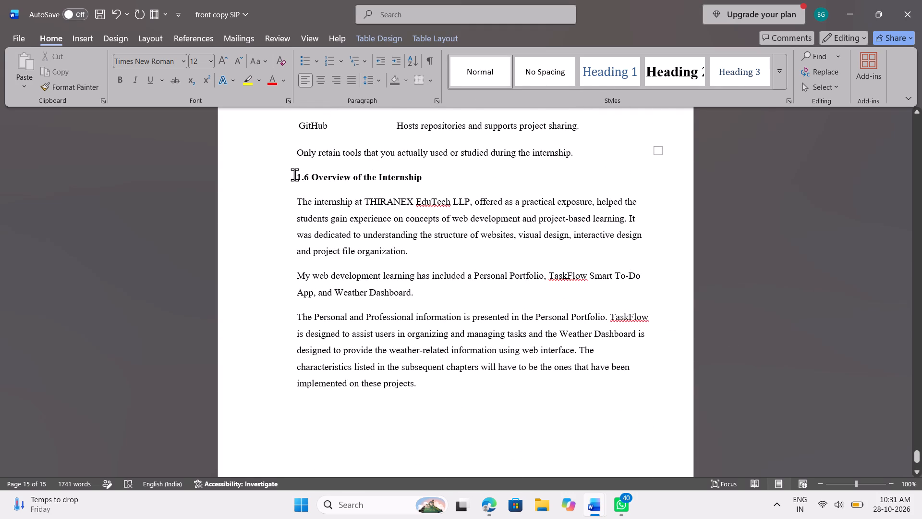
Remove the space after the paragraphs of section 1.6, from the Overview of the Internship heading through the end of its text.
left_click_drag(294, 173, 427, 422)
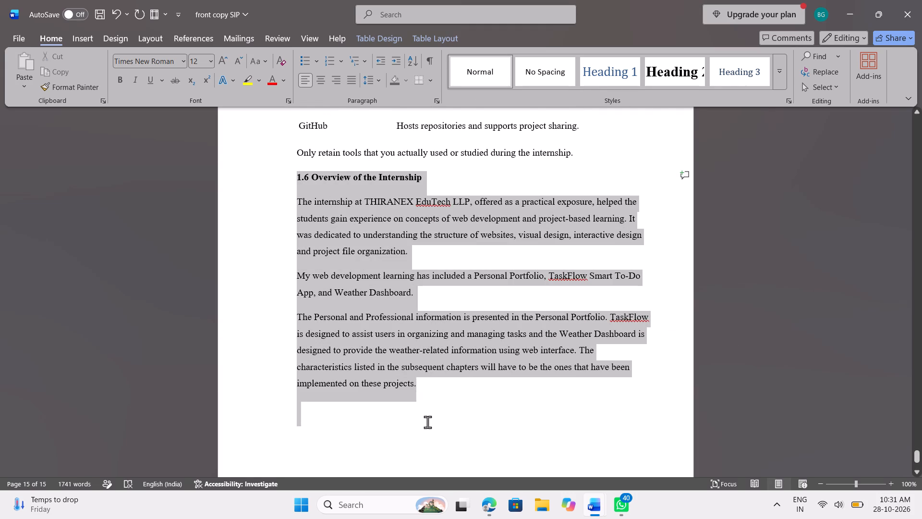
left_click_drag(427, 422, 428, 447)
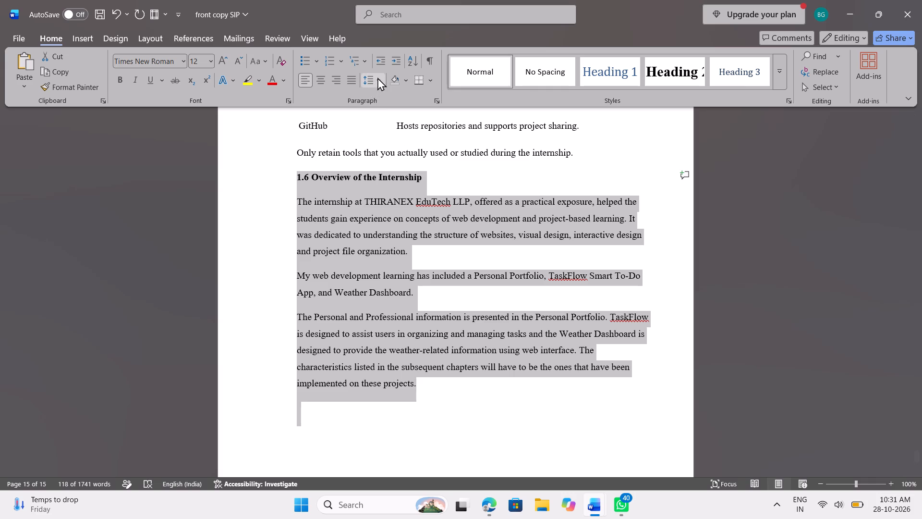
left_click(377, 77)
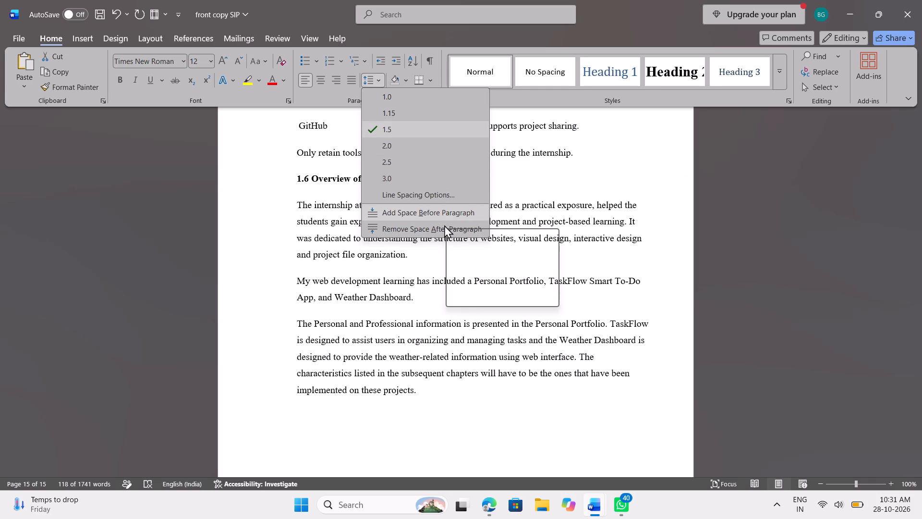
left_click(444, 235)
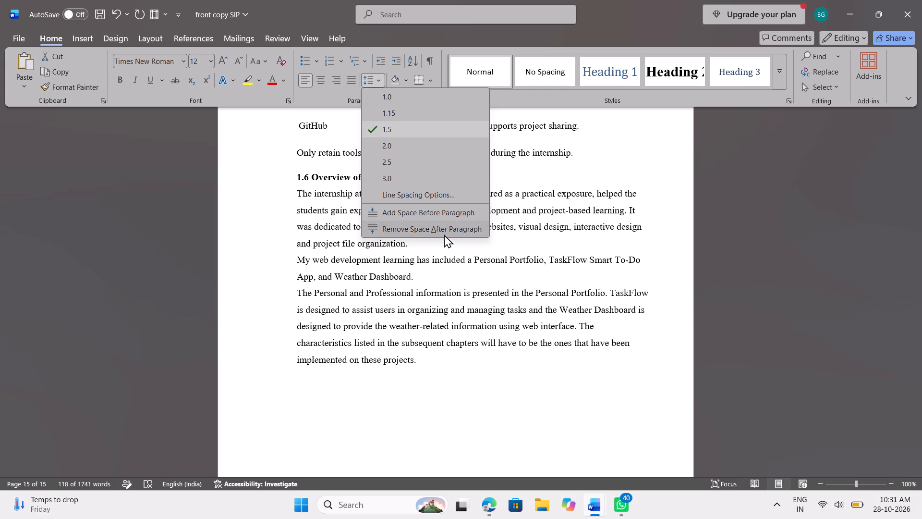
left_click(451, 395)
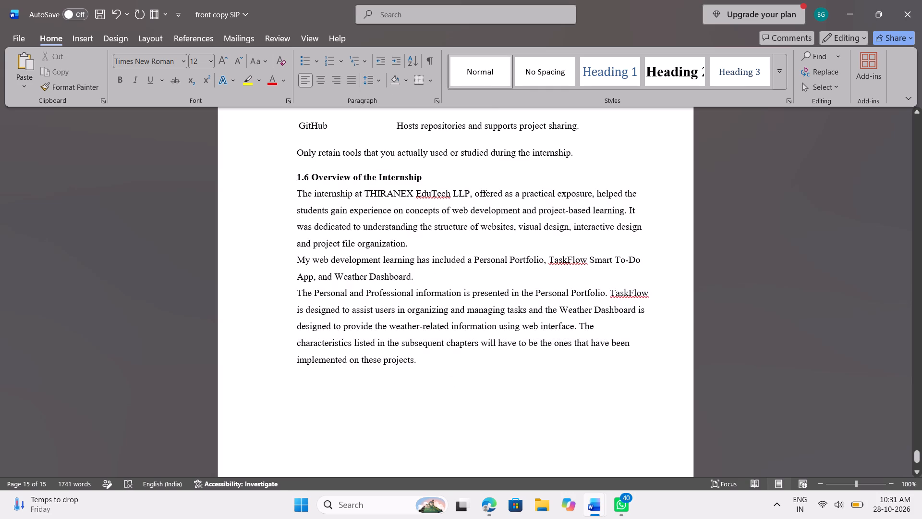
Remove the space after the section 1.2 paragraphs, from "The goal of the internship" through objective 10.
scroll(451, 395, "up", 2)
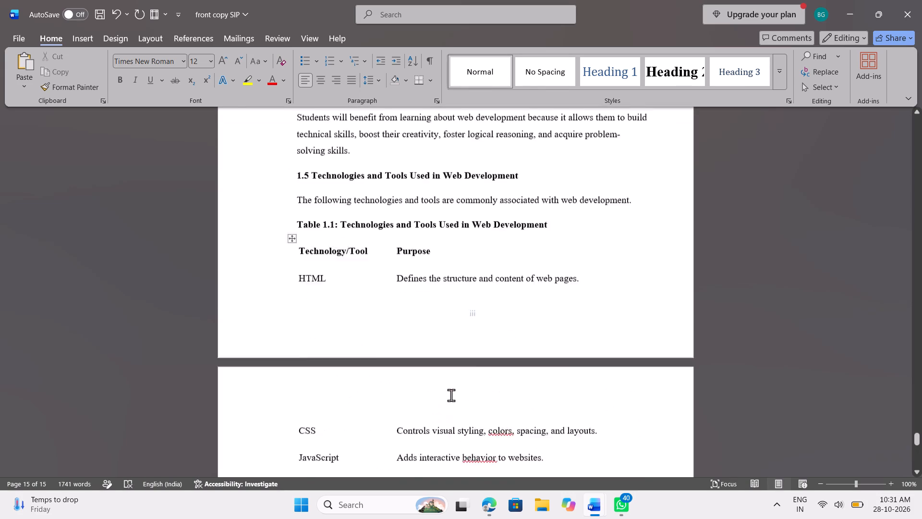
scroll(451, 395, "up", 2)
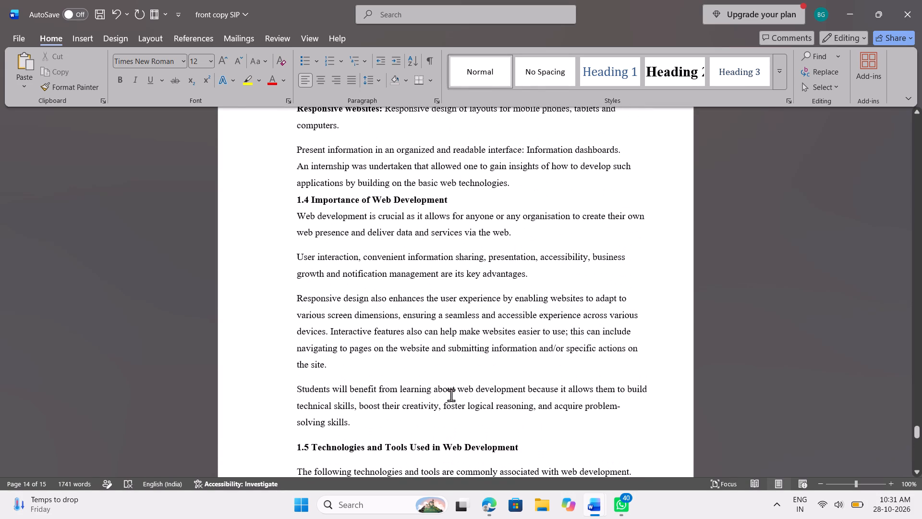
scroll(451, 395, "up", 3)
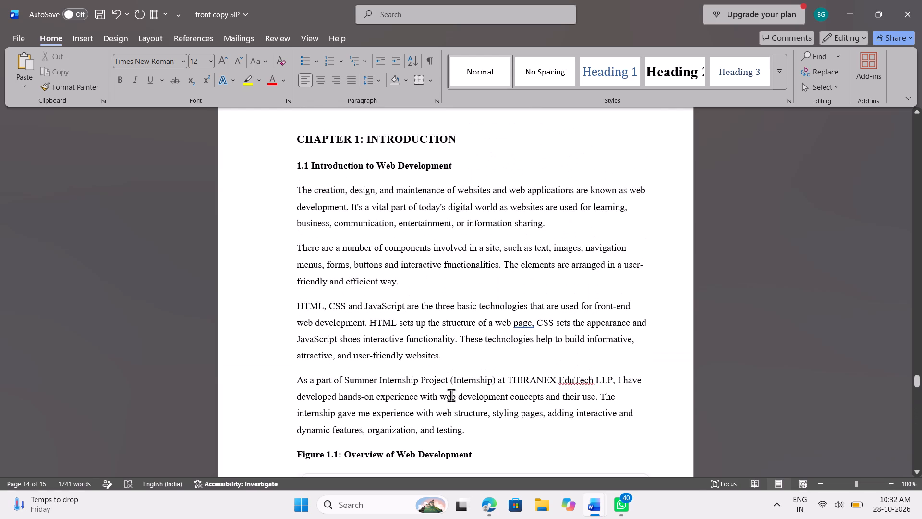
scroll(451, 395, "down", 3)
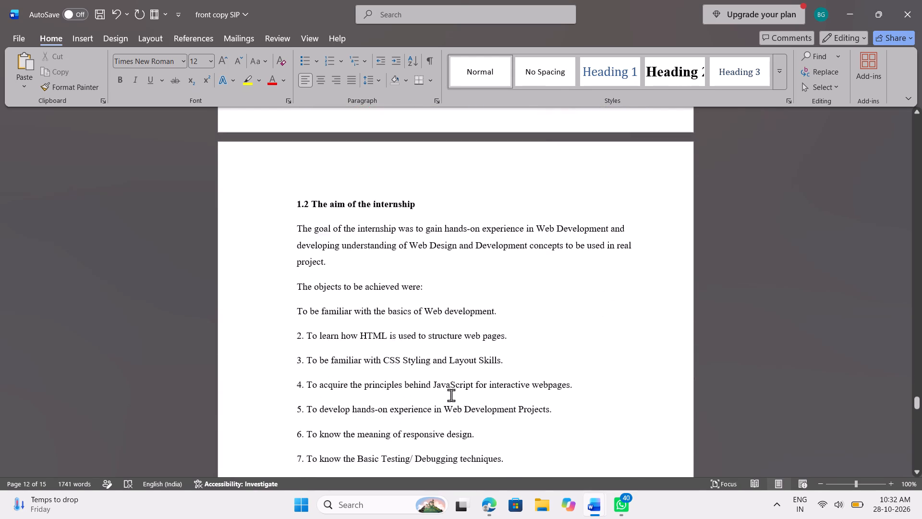
scroll(451, 395, "down", 2)
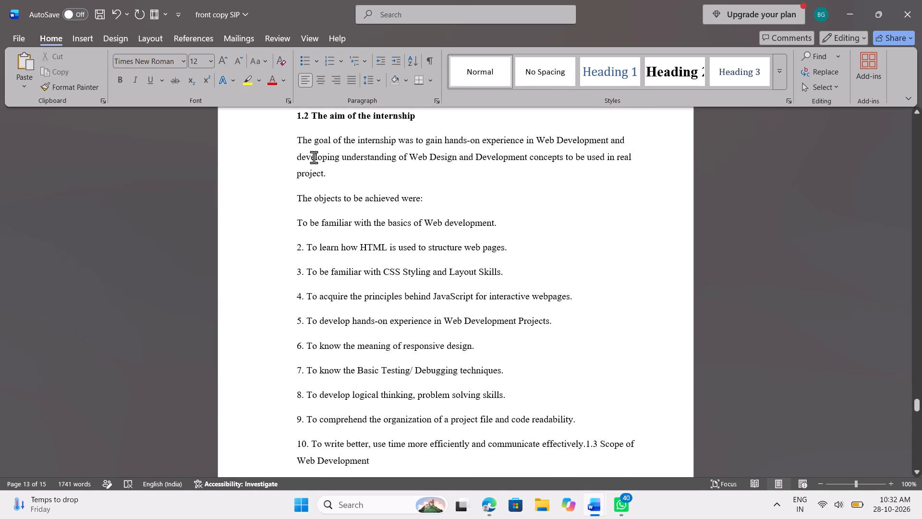
left_click_drag(297, 138, 351, 438)
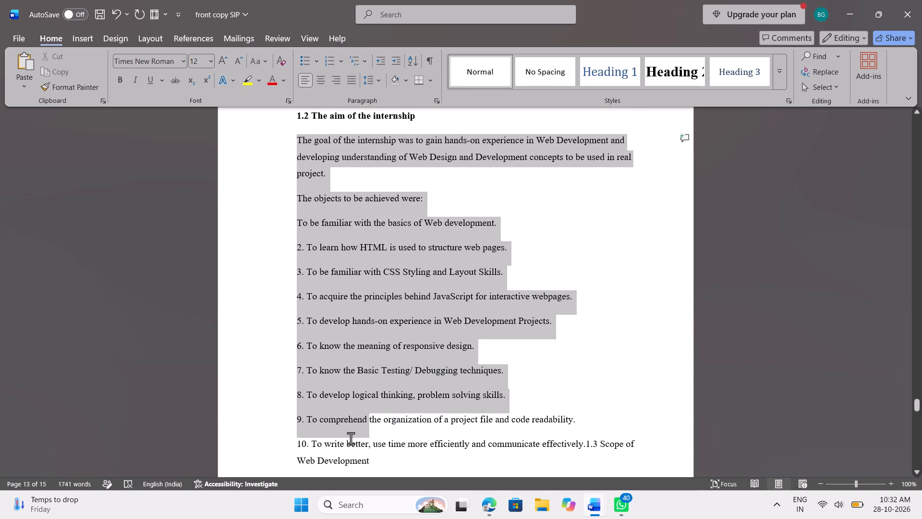
left_click_drag(351, 438, 374, 205)
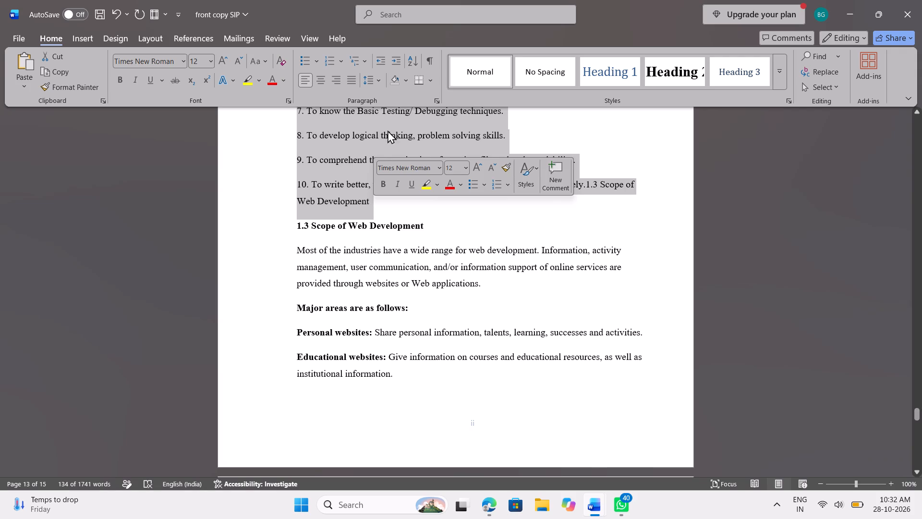
left_click(381, 77)
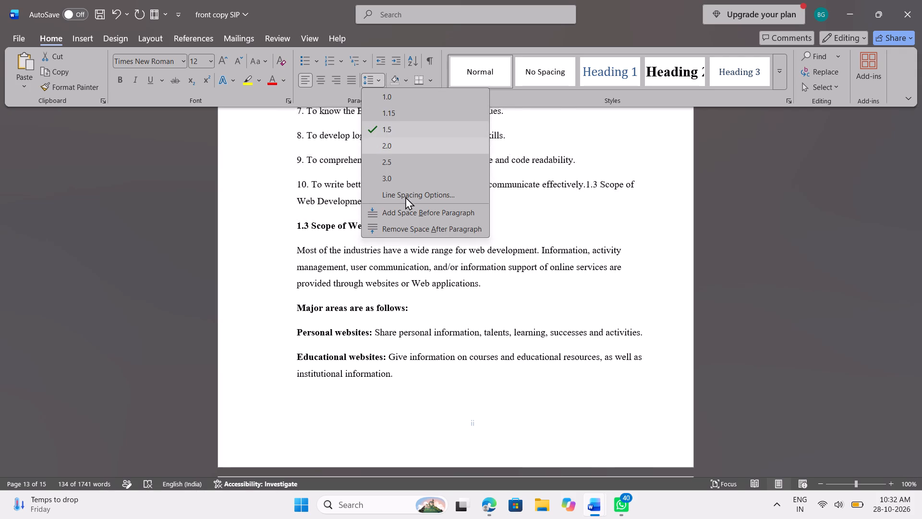
left_click(405, 223)
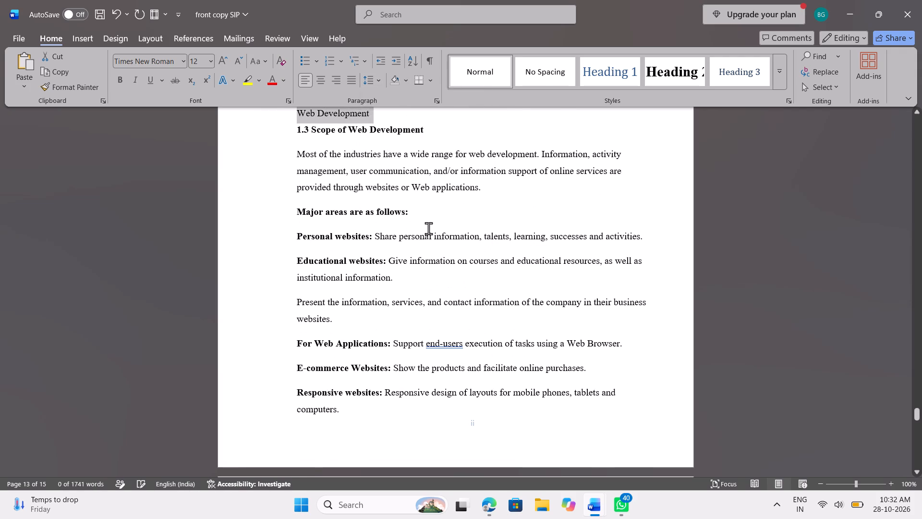
scroll(438, 228, "up", 1)
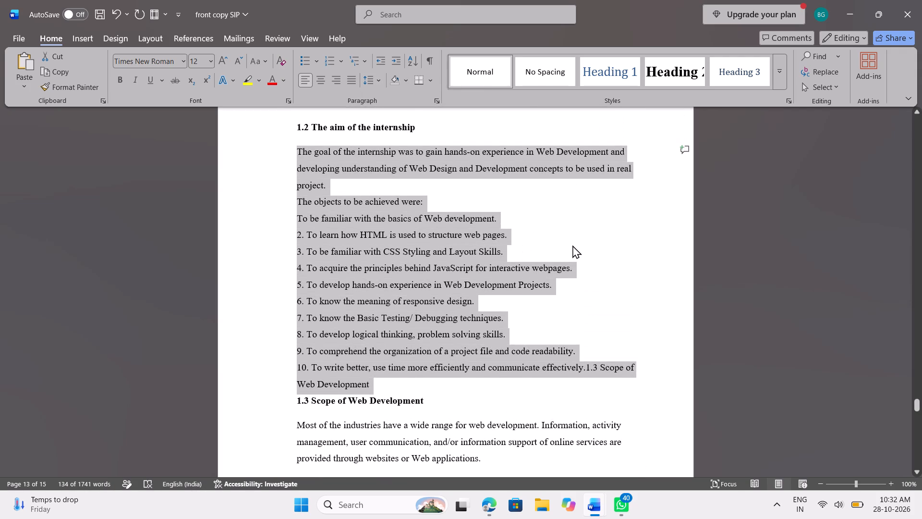
left_click(572, 245)
Examine the paragraph spacing and page layout of Chapter 1, from Figure 1.1 to the end of section 1.6.
scroll(572, 245, "down", 1)
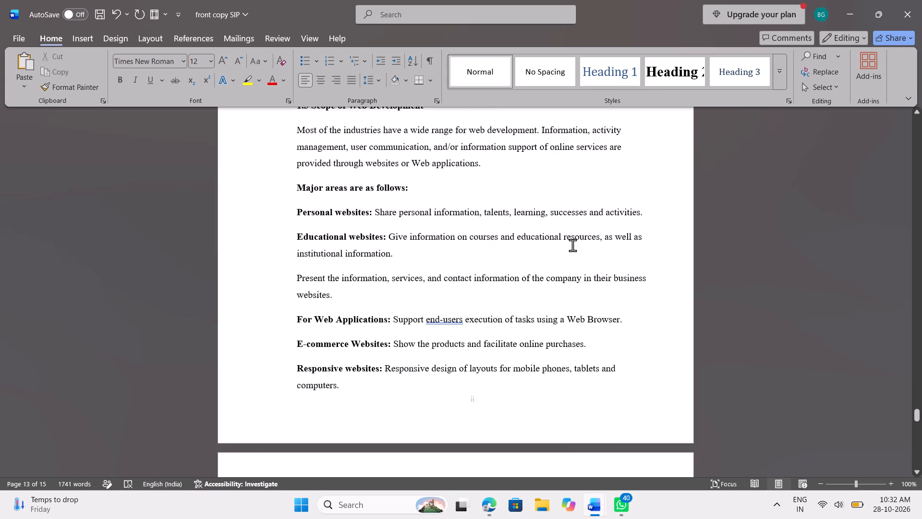
scroll(572, 245, "down", 4)
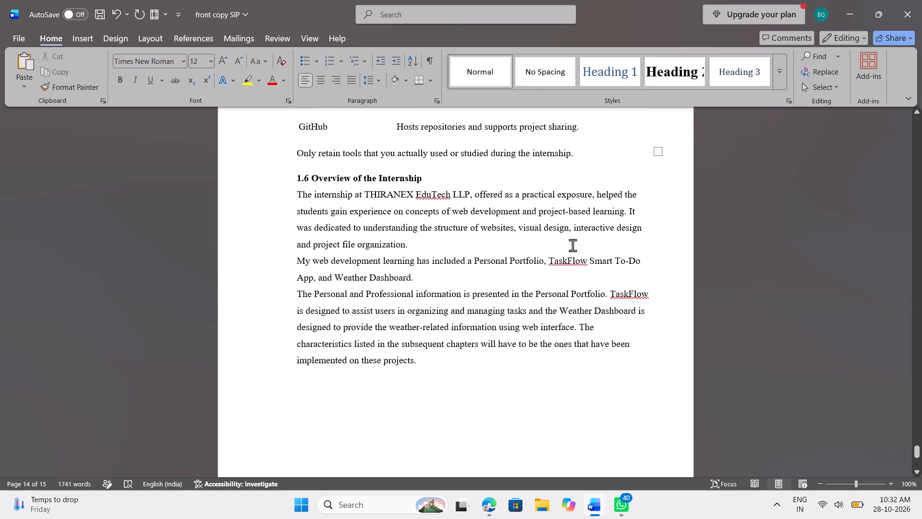
scroll(572, 245, "down", 3)
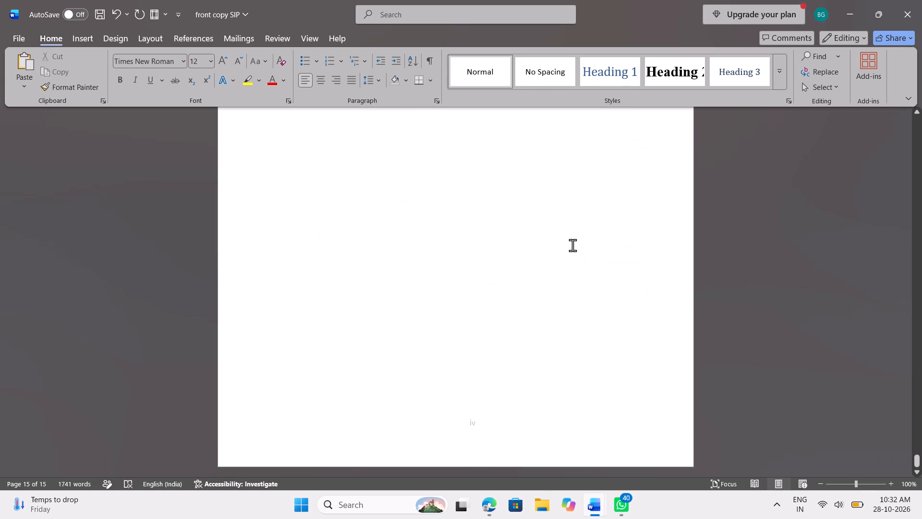
scroll(572, 245, "up", 4)
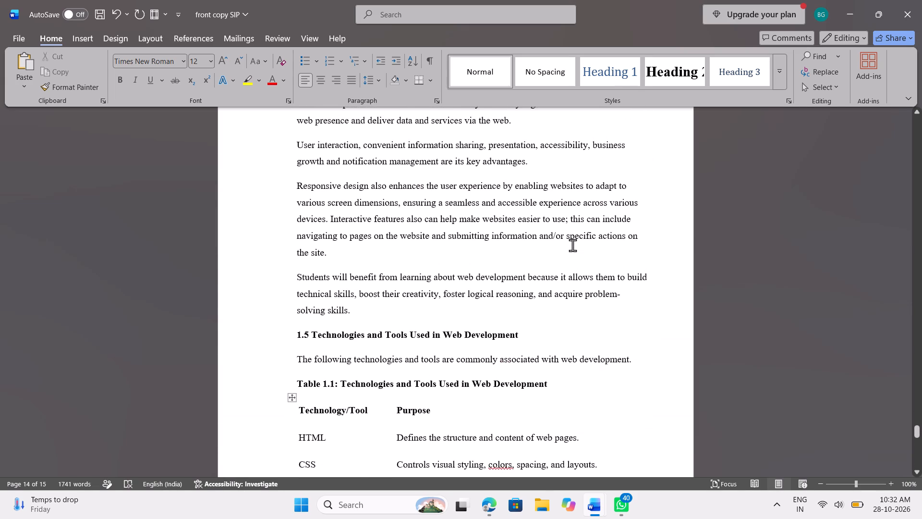
scroll(572, 245, "up", 4)
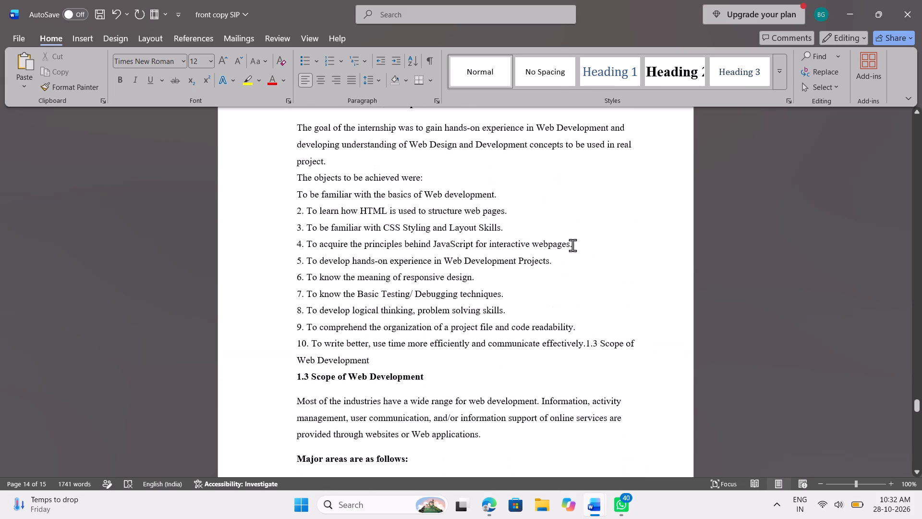
scroll(572, 245, "up", 1)
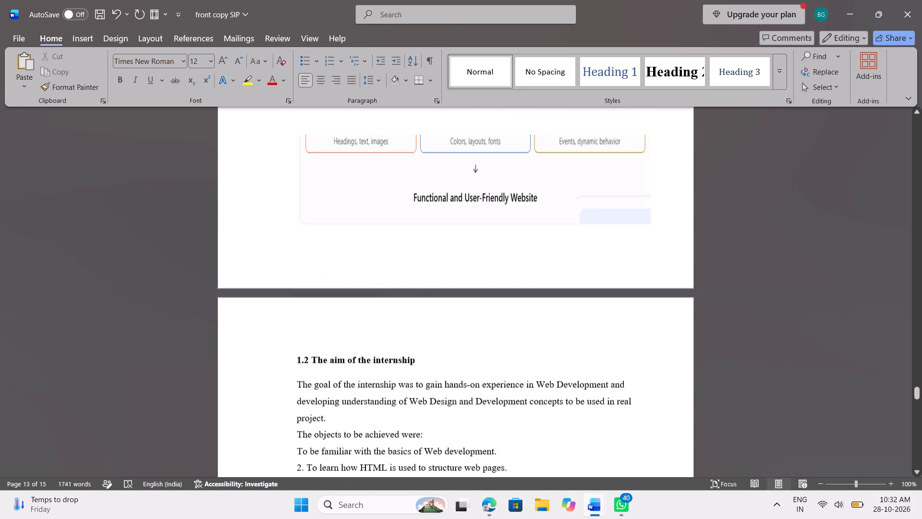
scroll(572, 245, "up", 1)
scroll(572, 245, "down", 1)
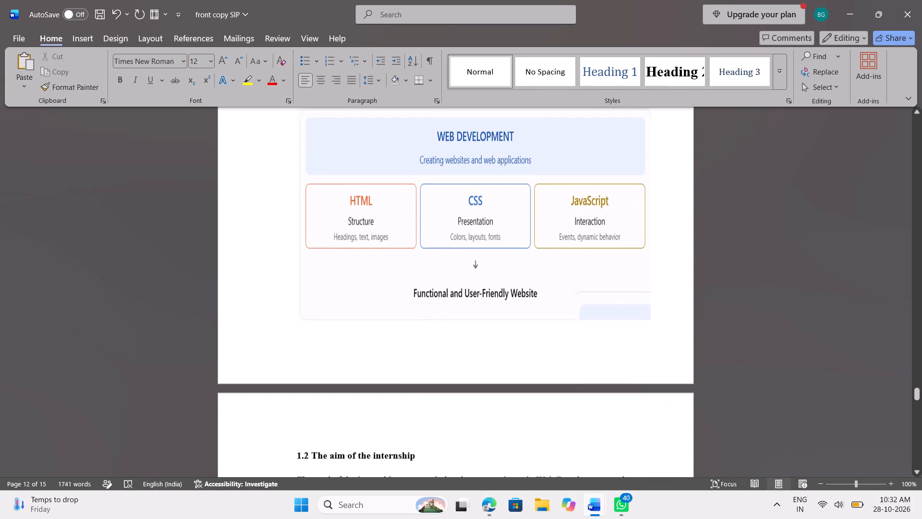
scroll(572, 245, "down", 2)
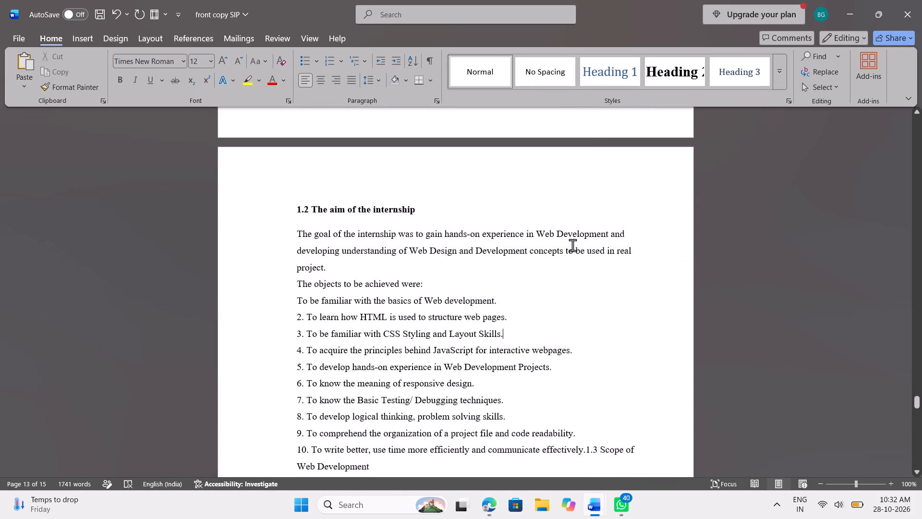
Insert an empty line between objective 10 and the 1.3 Scope of Web Development heading.
scroll(572, 245, "down", 1)
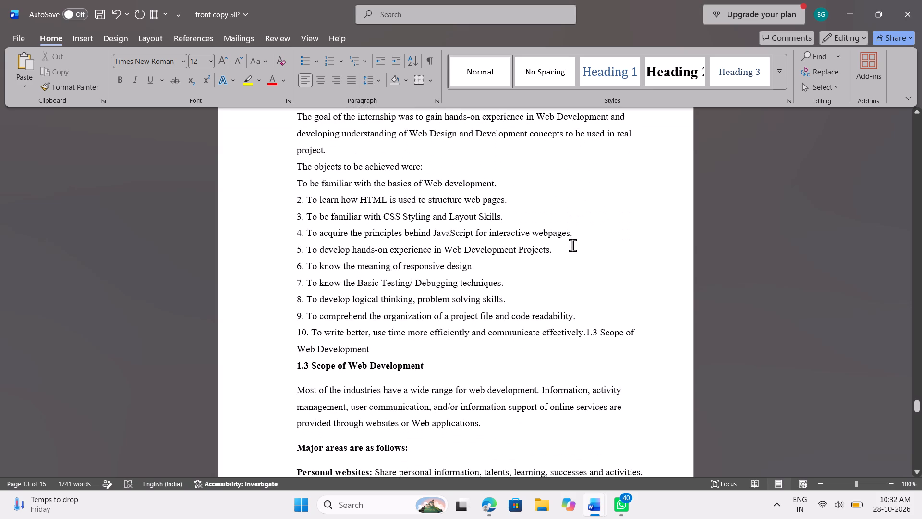
left_click(373, 347)
key("Return")
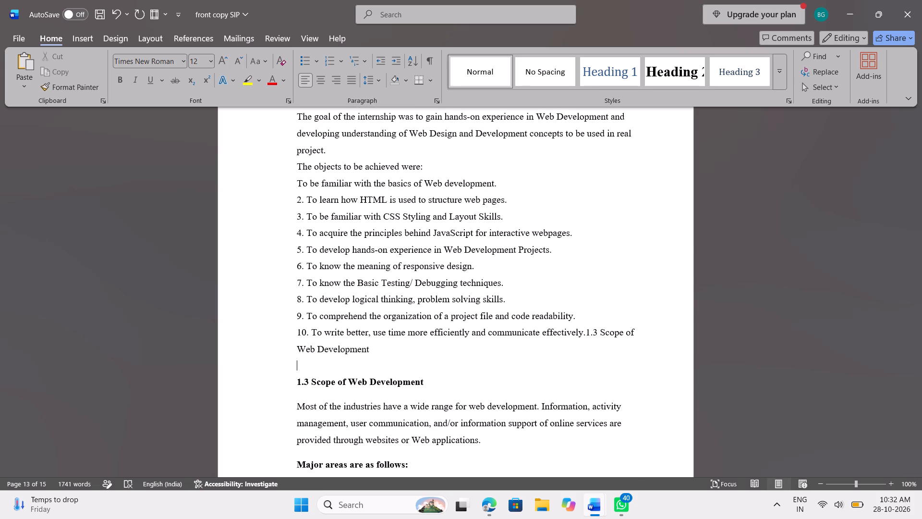
Examine the layout of the abbreviations list, the table of contents and the Chapter 1 sections up to 1.5.
scroll(420, 402, "down", 1)
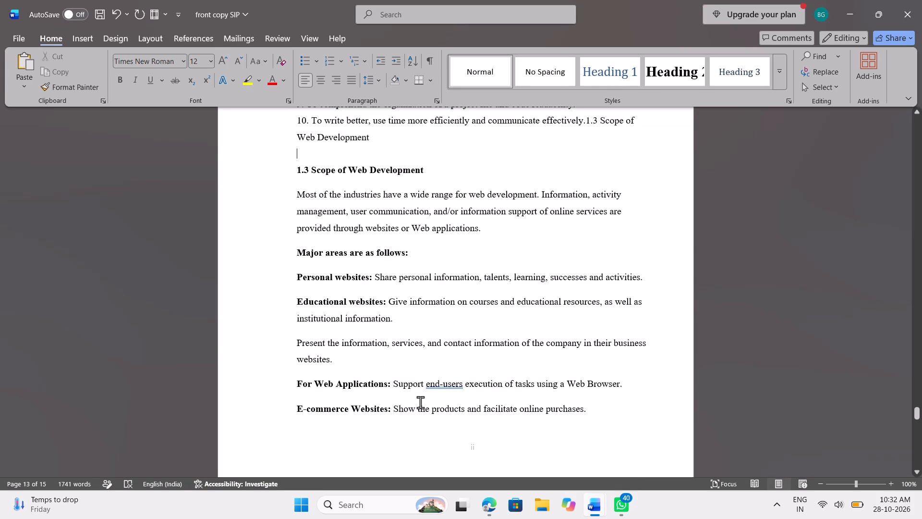
scroll(420, 402, "down", 2)
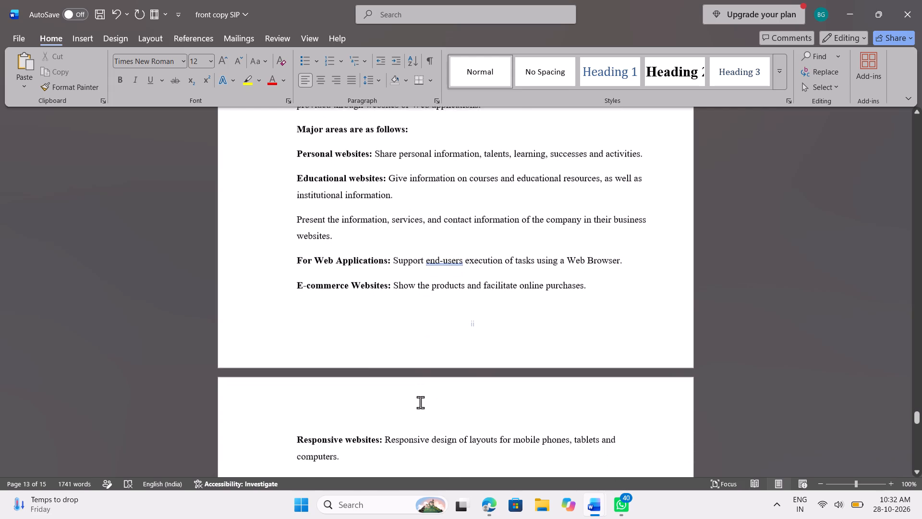
scroll(420, 402, "down", 2)
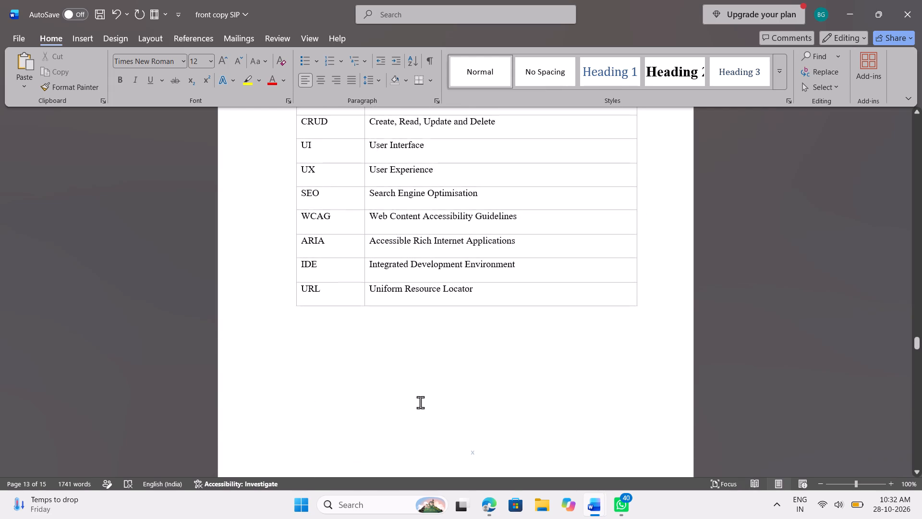
scroll(420, 402, "down", 5)
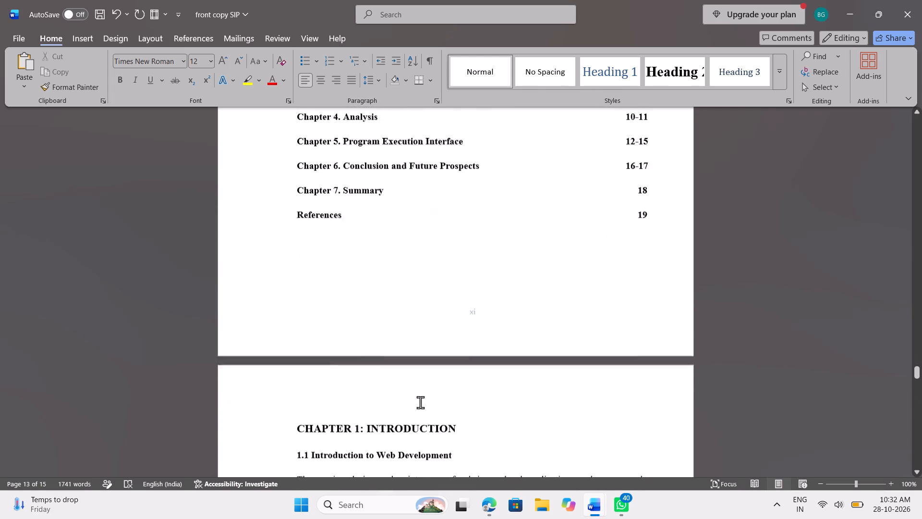
scroll(420, 402, "down", 2)
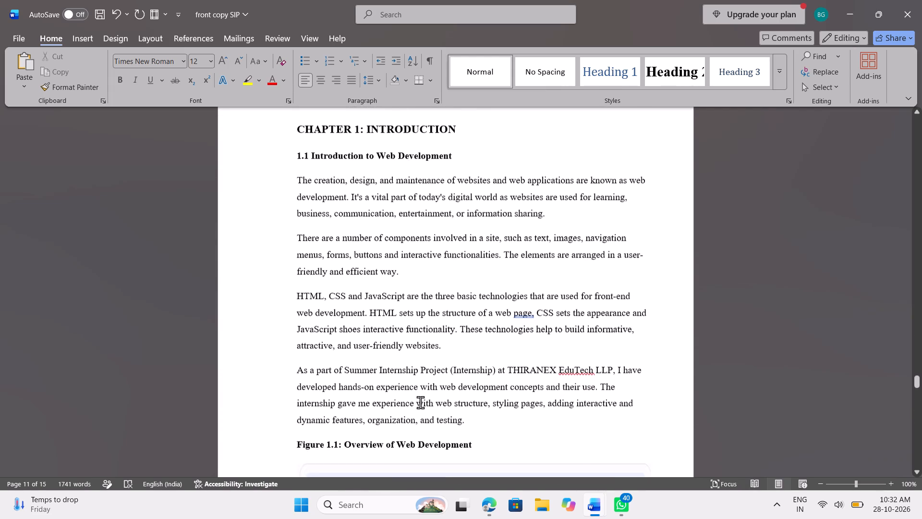
scroll(420, 402, "up", 2)
scroll(420, 402, "down", 1)
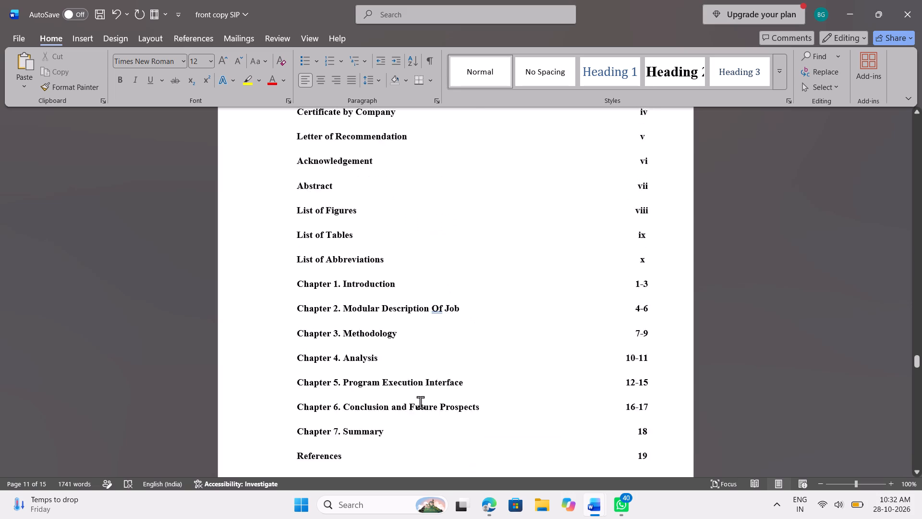
scroll(420, 402, "down", 3)
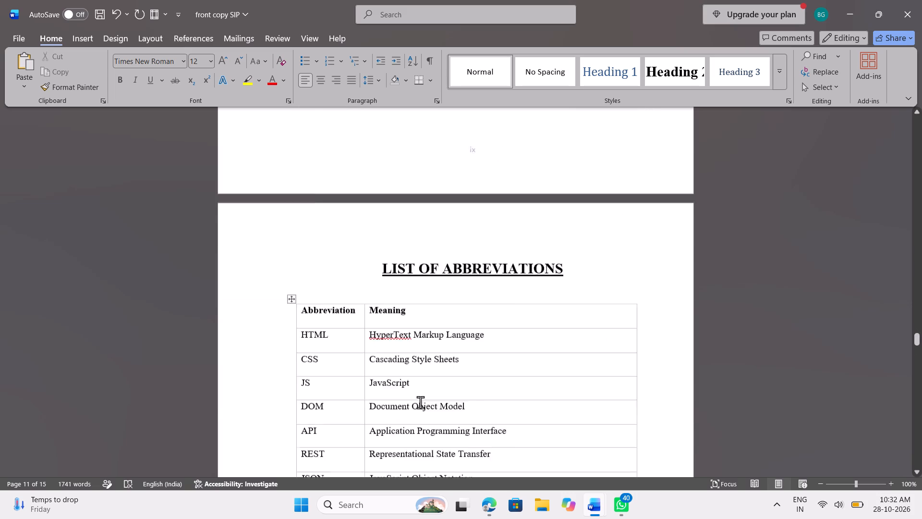
scroll(420, 402, "down", 6)
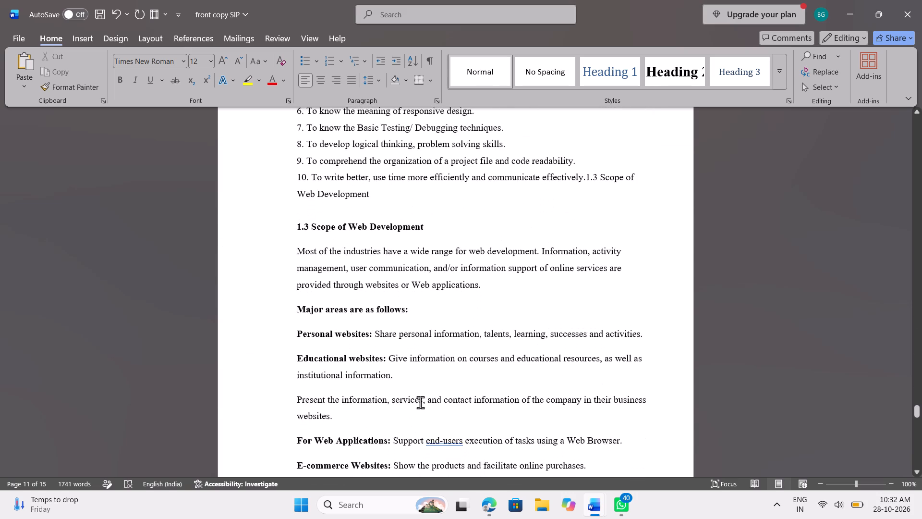
scroll(420, 402, "down", 3)
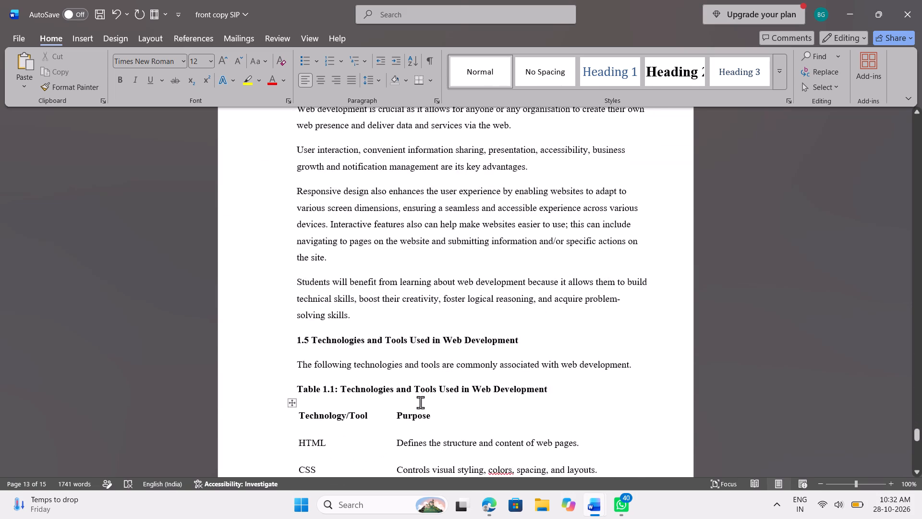
Place the insertion point at the end of section 1.6's last paragraph, after "implemented on these projects.".
scroll(420, 402, "down", 5)
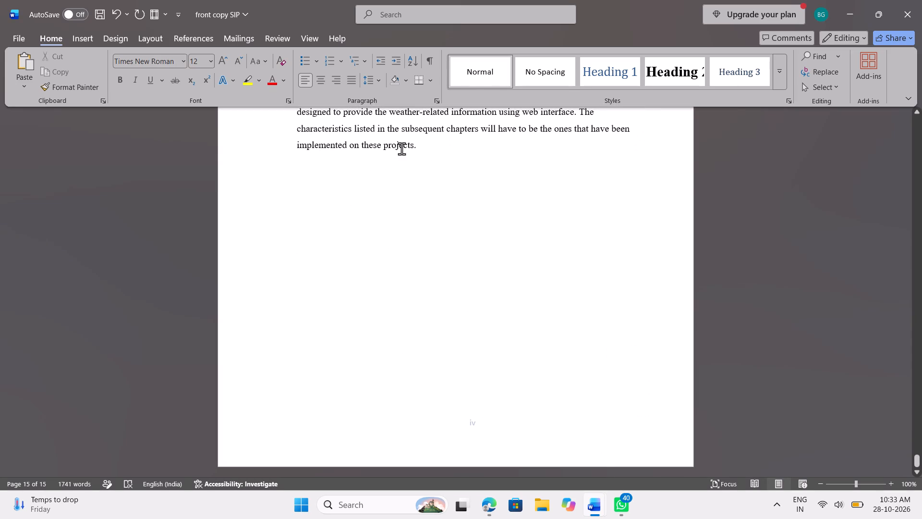
left_click(420, 150)
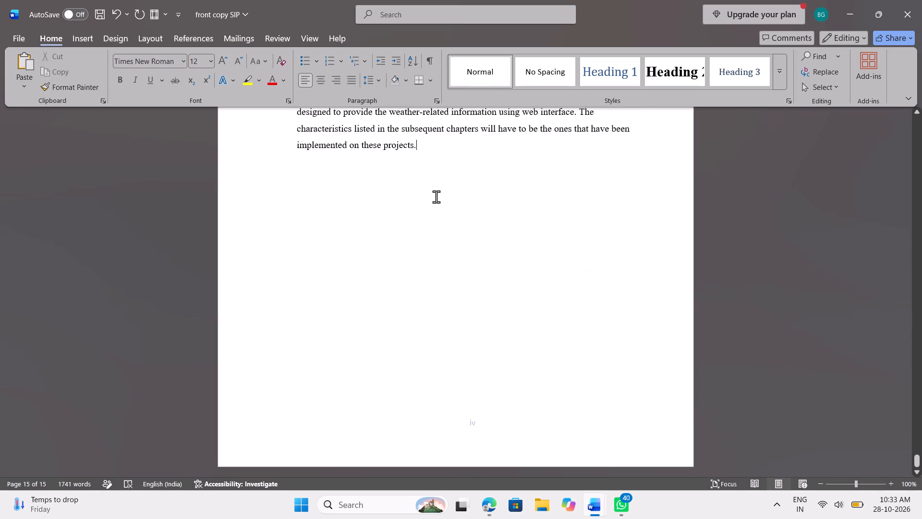
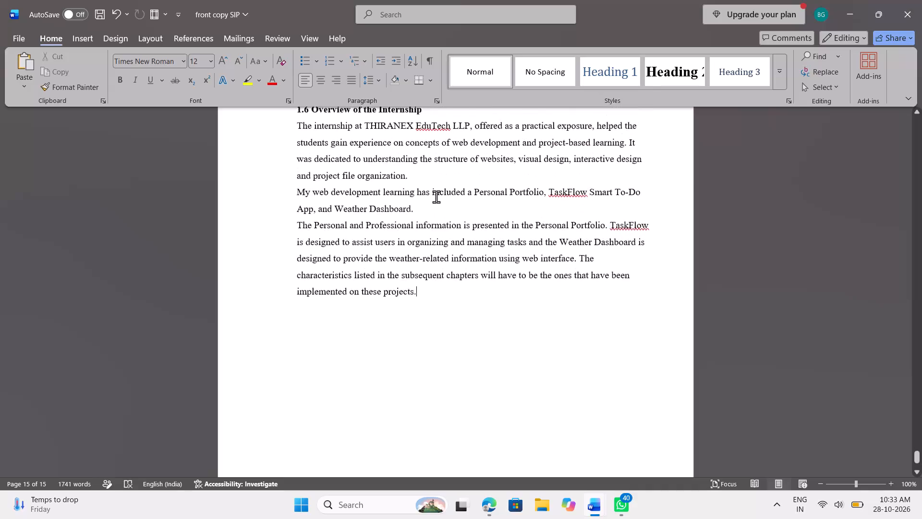
Insert an empty line between the last paragraph of section 1.3 and the 1.4 Importance of Web Development heading.
scroll(436, 197, "up", 4)
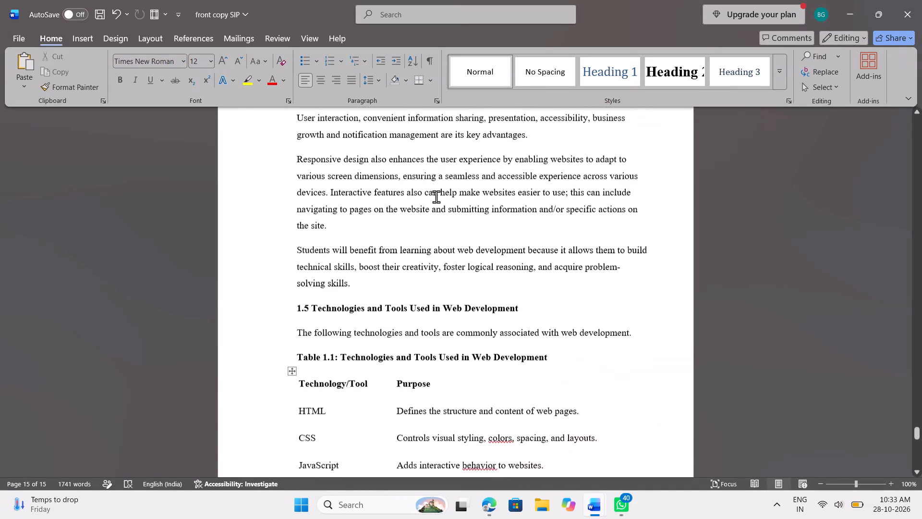
scroll(436, 197, "up", 3)
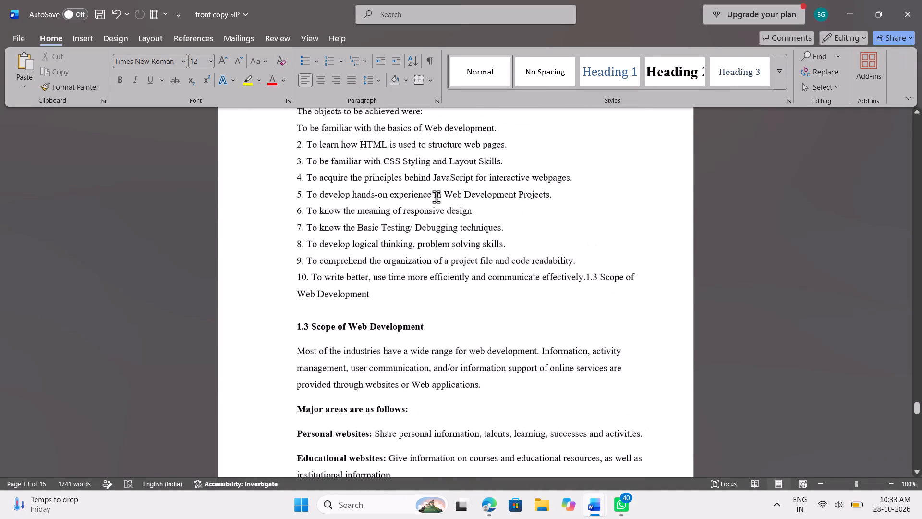
scroll(436, 197, "up", 2)
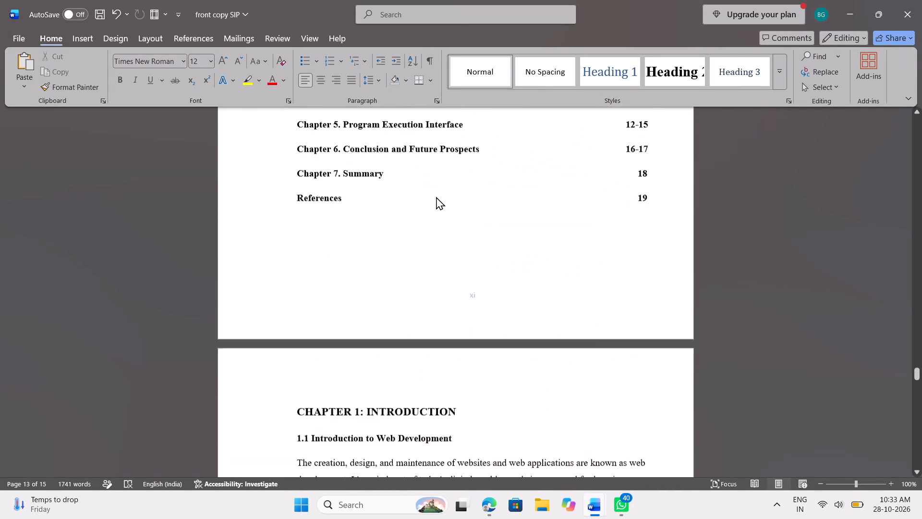
scroll(436, 197, "down", 2)
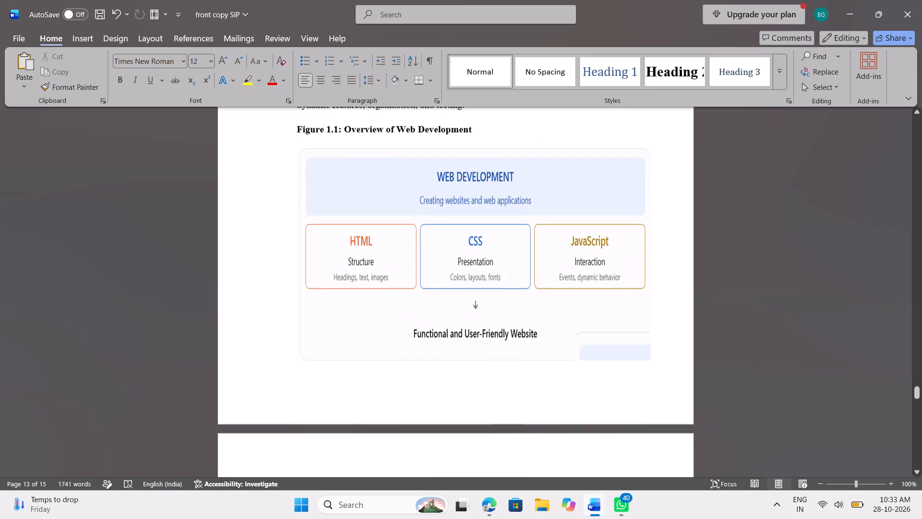
scroll(436, 197, "down", 1)
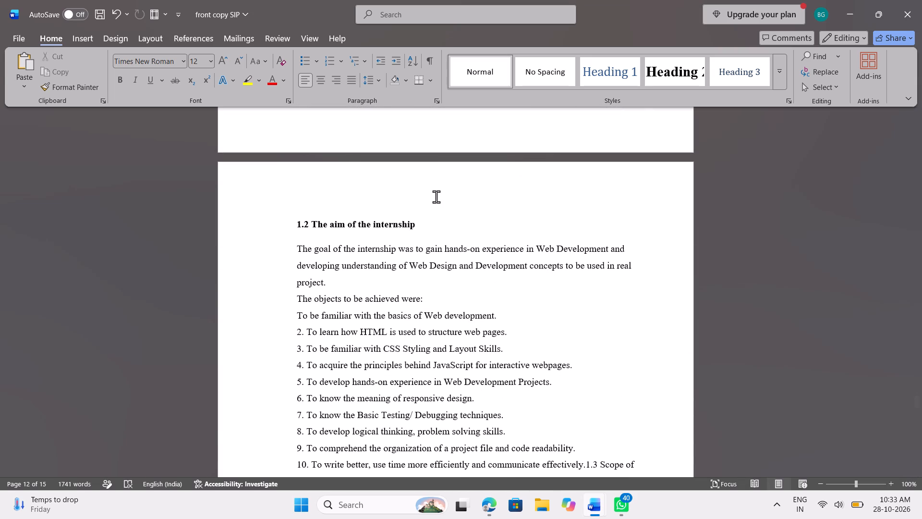
scroll(436, 197, "down", 1)
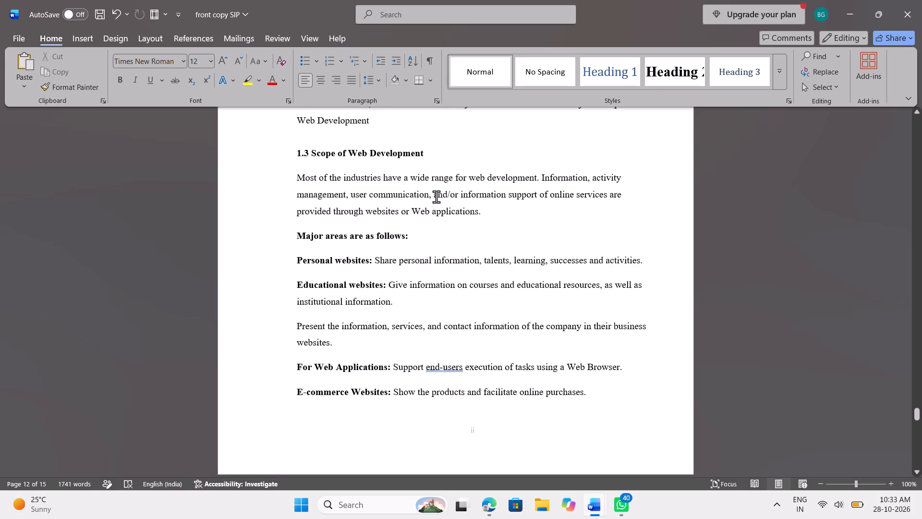
scroll(436, 197, "down", 3)
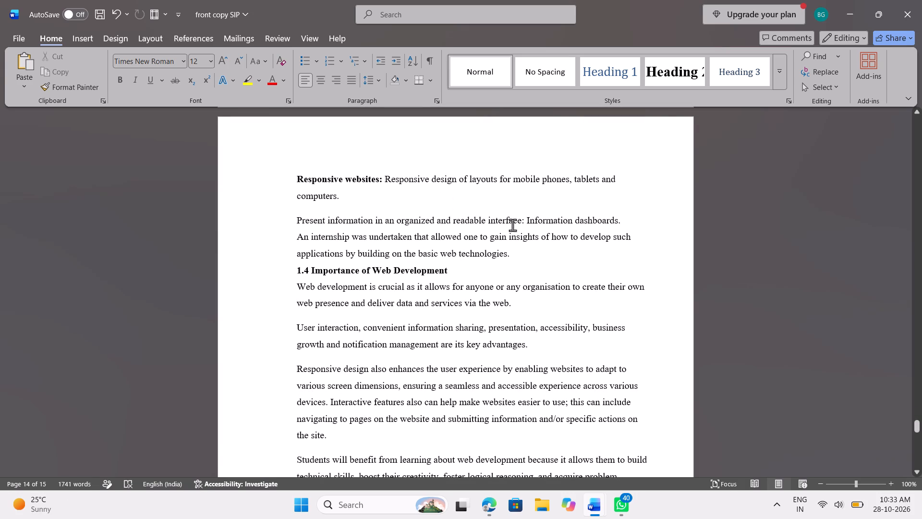
left_click(531, 253)
key("Return")
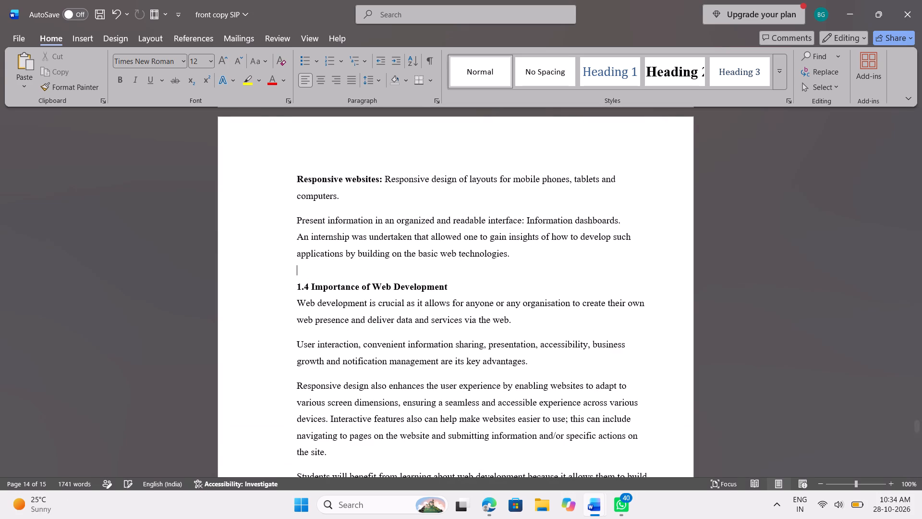
Examine the layout and spacing from the table of contents through Chapter 1 to the end of section 1.6.
scroll(531, 253, "down", 1)
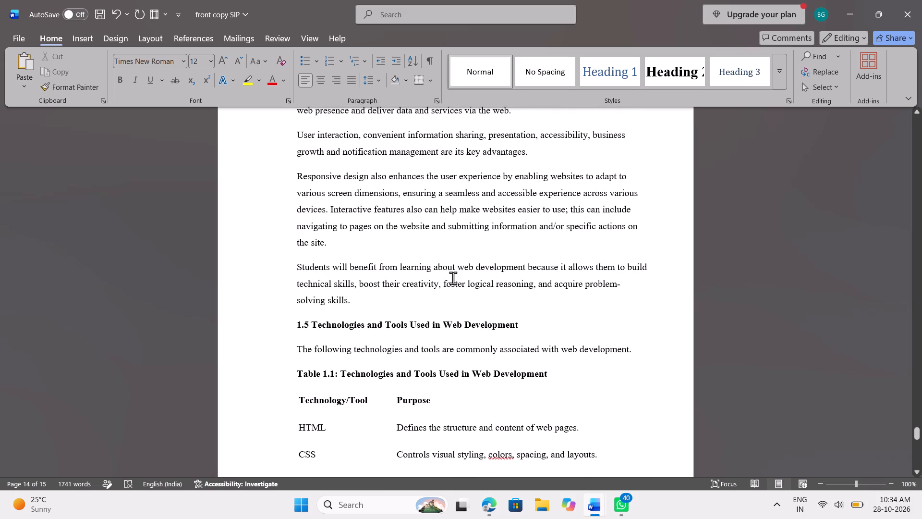
scroll(404, 303, "up", 1)
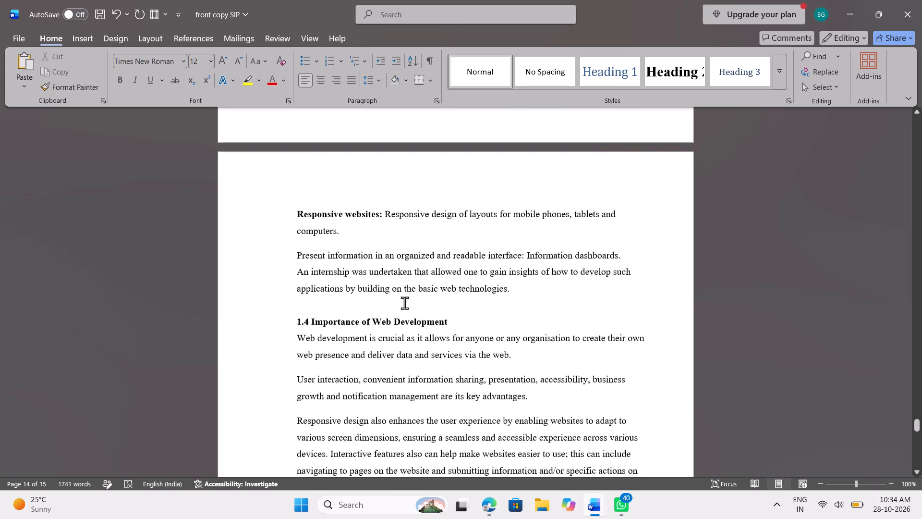
scroll(404, 303, "up", 2)
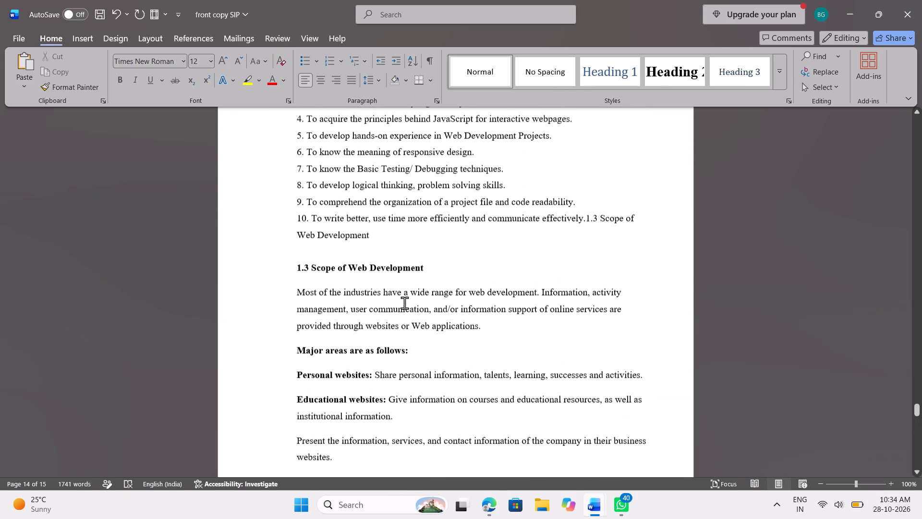
scroll(404, 303, "up", 2)
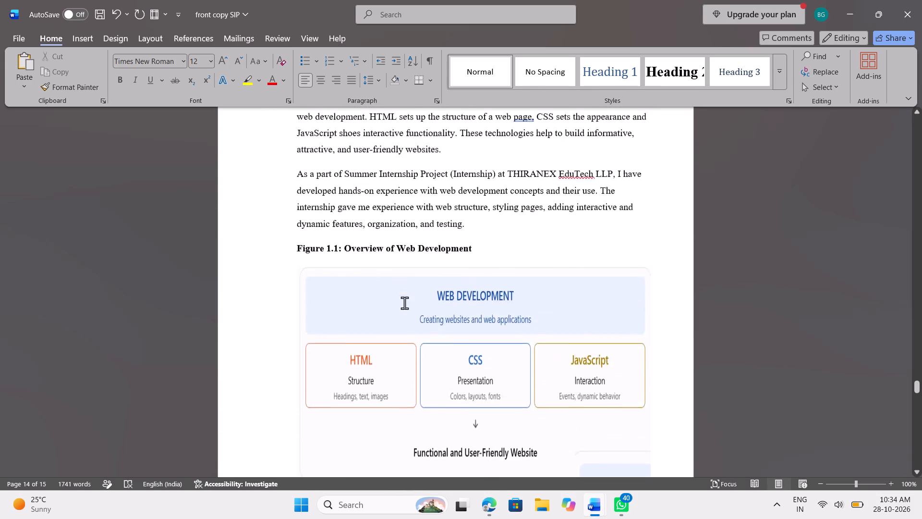
scroll(404, 303, "up", 2)
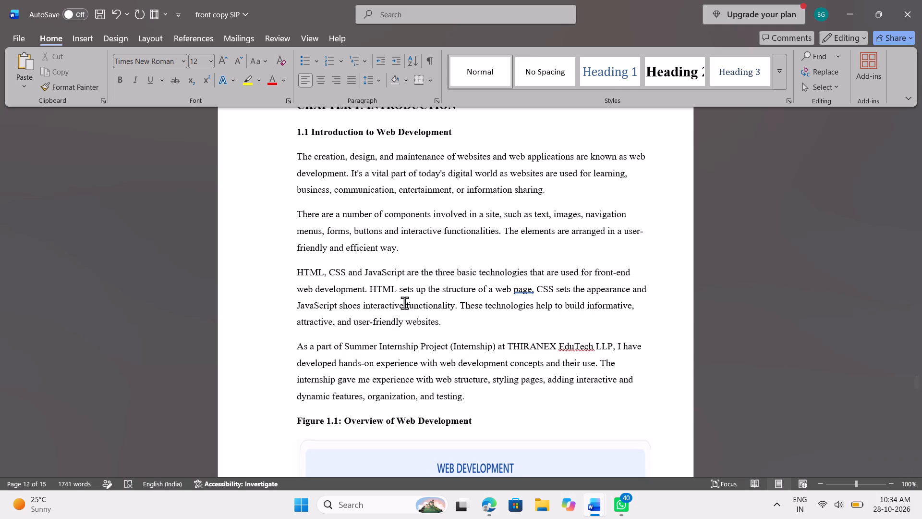
scroll(404, 303, "up", 1)
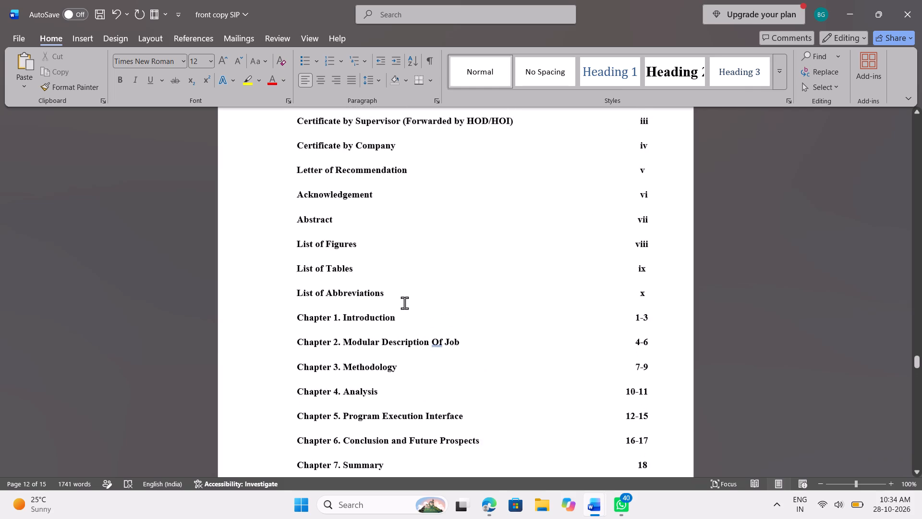
scroll(404, 303, "down", 4)
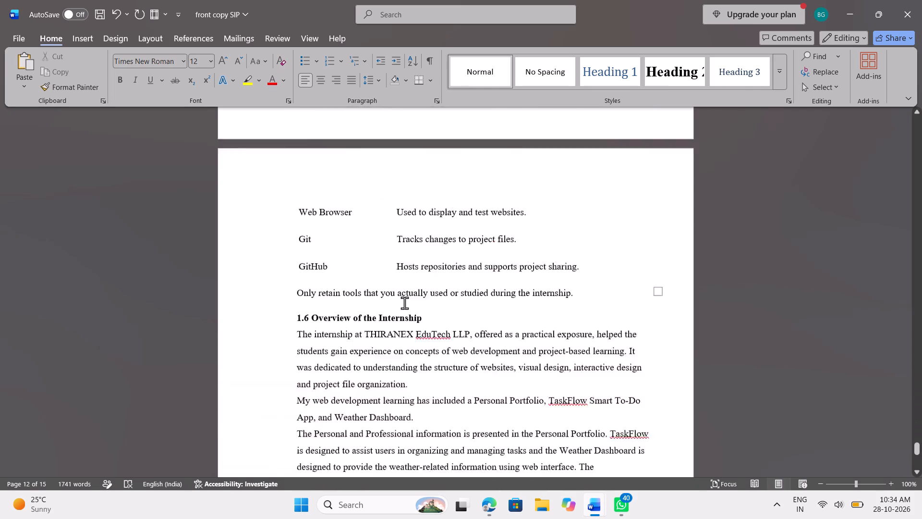
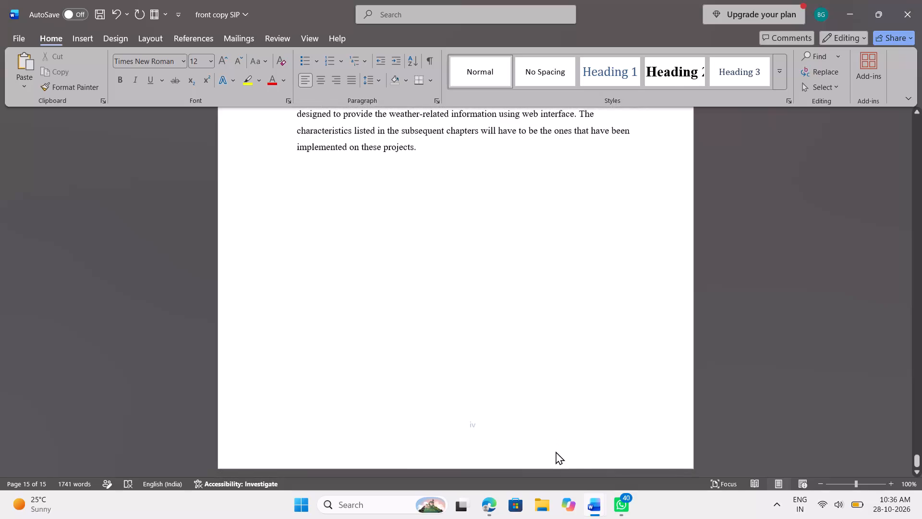
Add empty lines after the closing paragraph of Chapter 1 until the insertion point reaches the start of a new page.
left_click(433, 140)
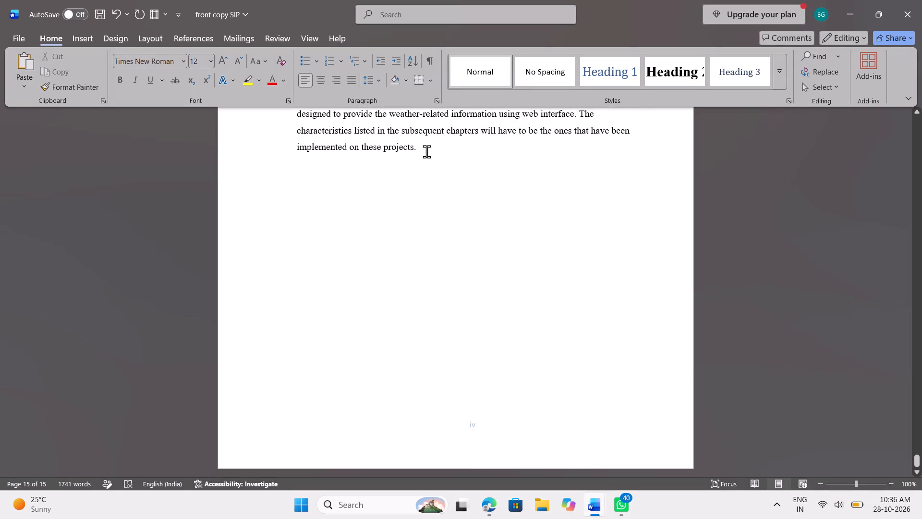
left_click(426, 151)
key("Return")
key("Return")
key("Return")
key("Return")
key("Return")
key("Return")
key("Return")
key("Return")
key("Return")
key("Return")
key("Return")
key("Return")
key("Return")
key("Return")
key("Return")
key("Return")
key("Return")
key("Return")
key("Return")
scroll(426, 151, "down", 1)
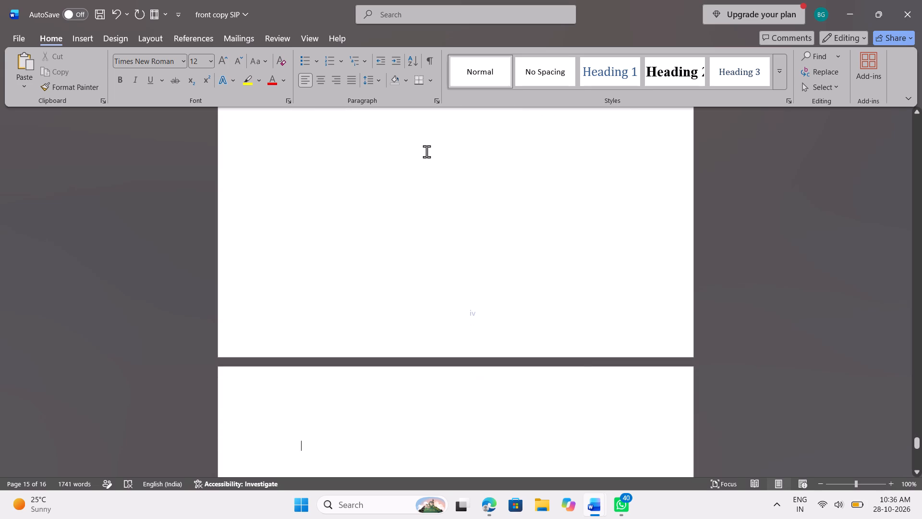
key("BackSpace")
key("BackSpace")
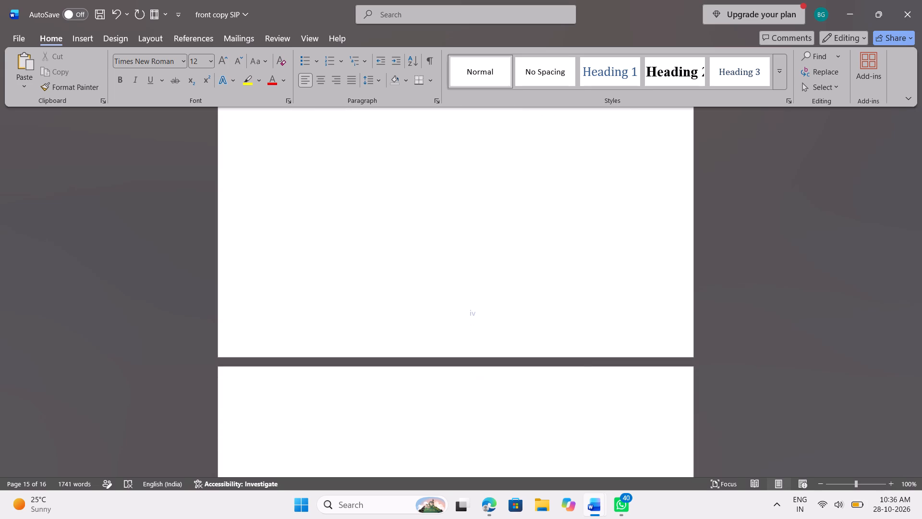
key("Return")
Paste the copied Chapter 2: Modular Description of Job text on the new page and remove the blank line above its title.
key("ctrl+v")
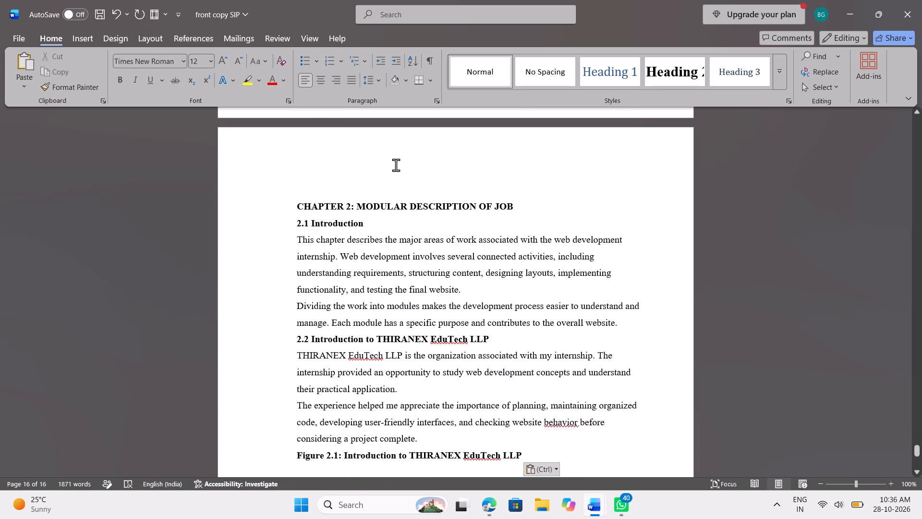
left_click(378, 176)
key("BackSpace")
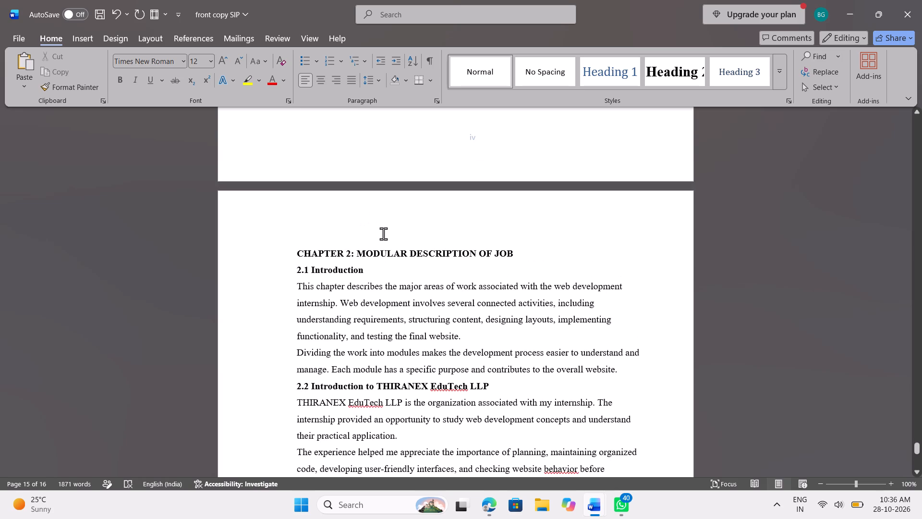
Save the front copy SIP document.
key("ctrl+s")
key("ctrl+s")
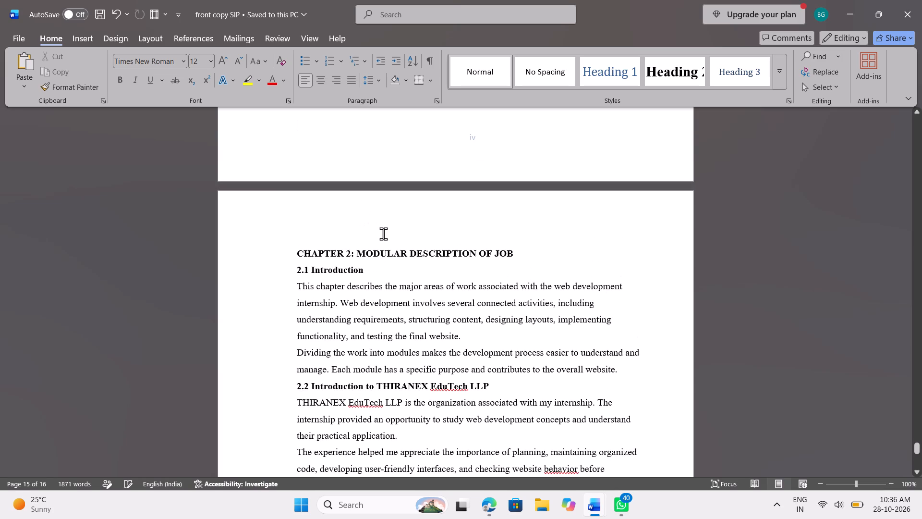
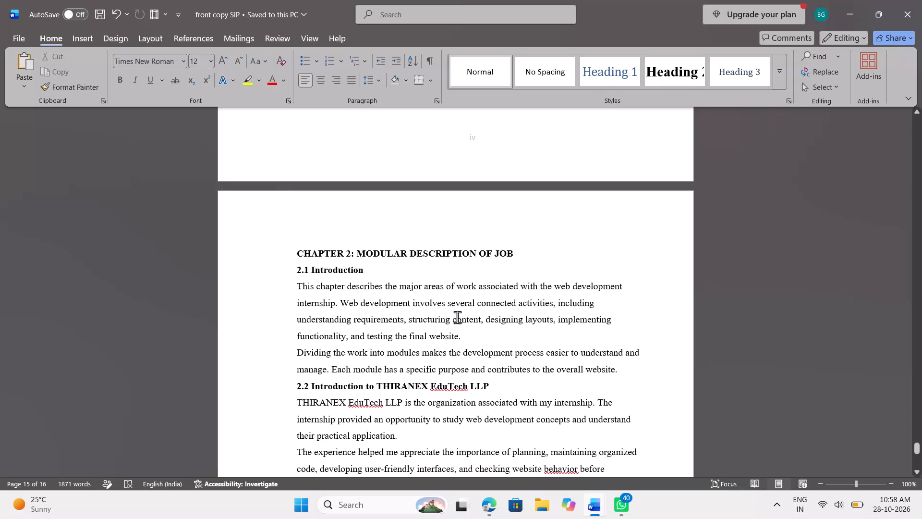
scroll(457, 317, "down", 1)
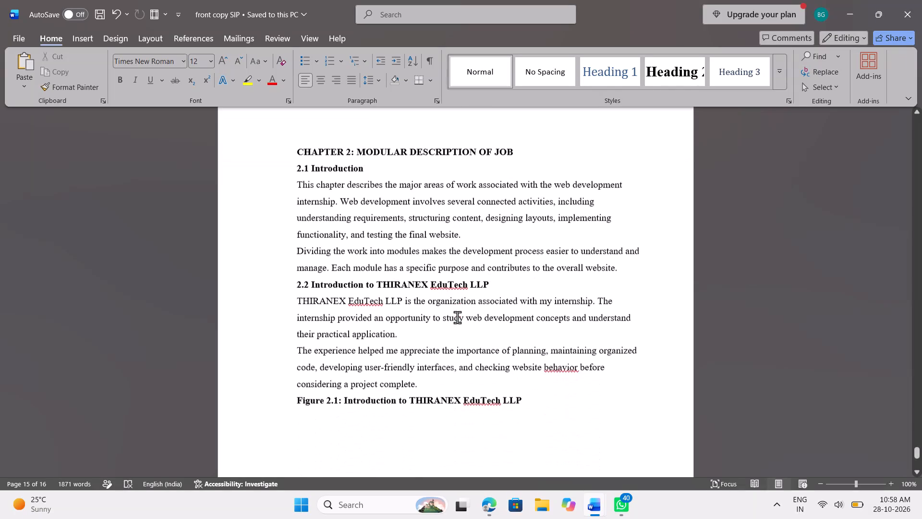
scroll(457, 317, "down", 1)
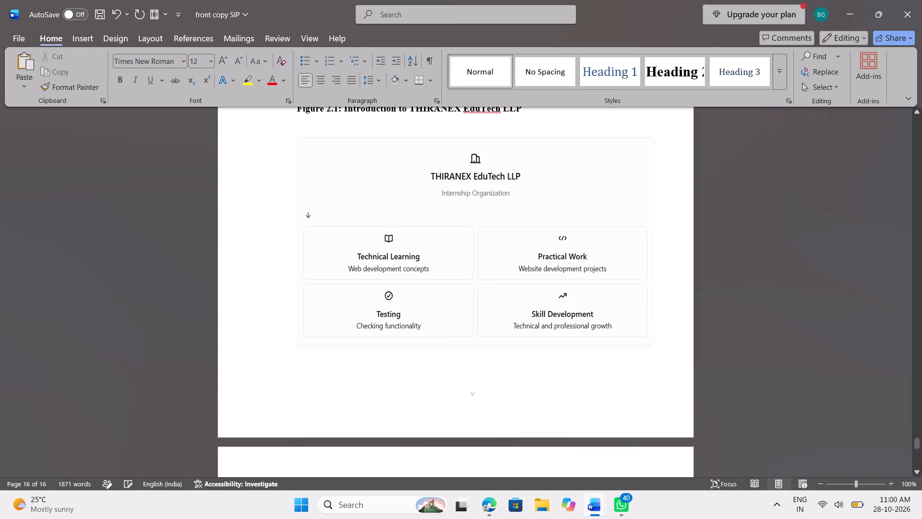
key("BackSpace")
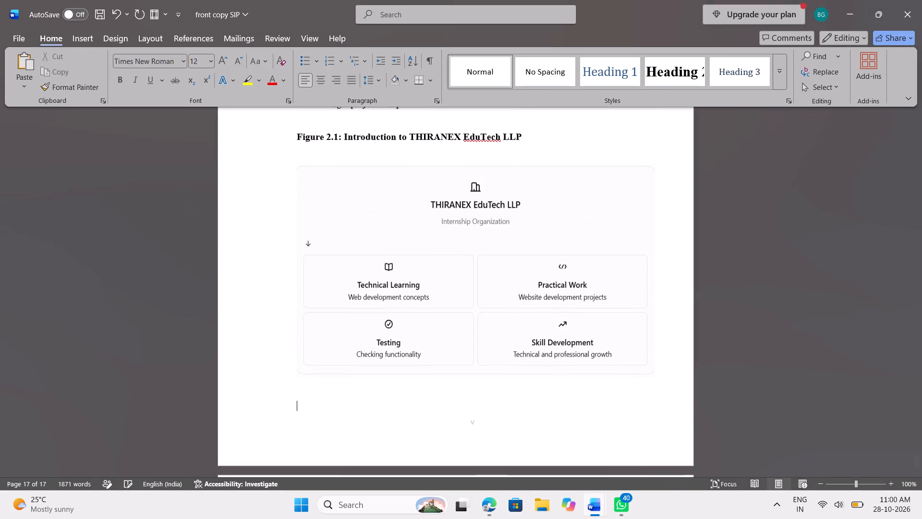
key("Return")
key("ctrl+v")
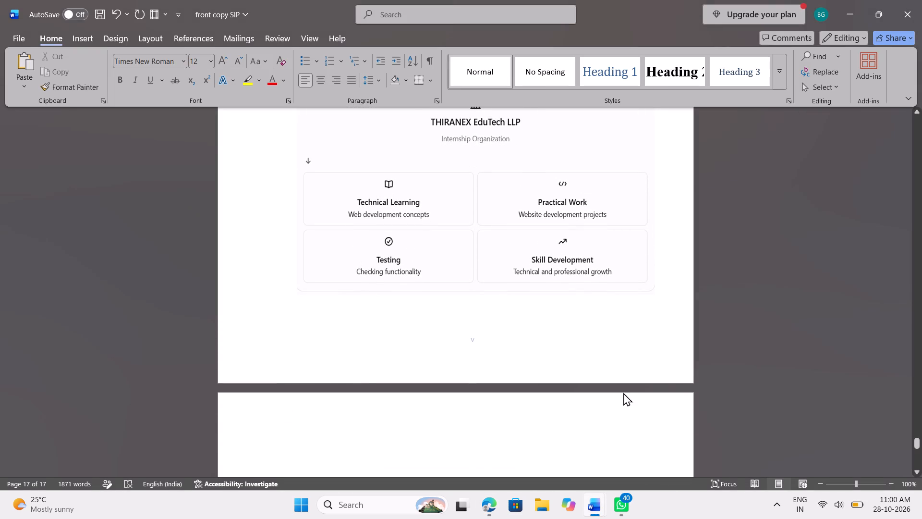
Review the layout and spacing of the pasted 2.3 and 2.4 sections through to the end of the document.
scroll(544, 409, "up", 3)
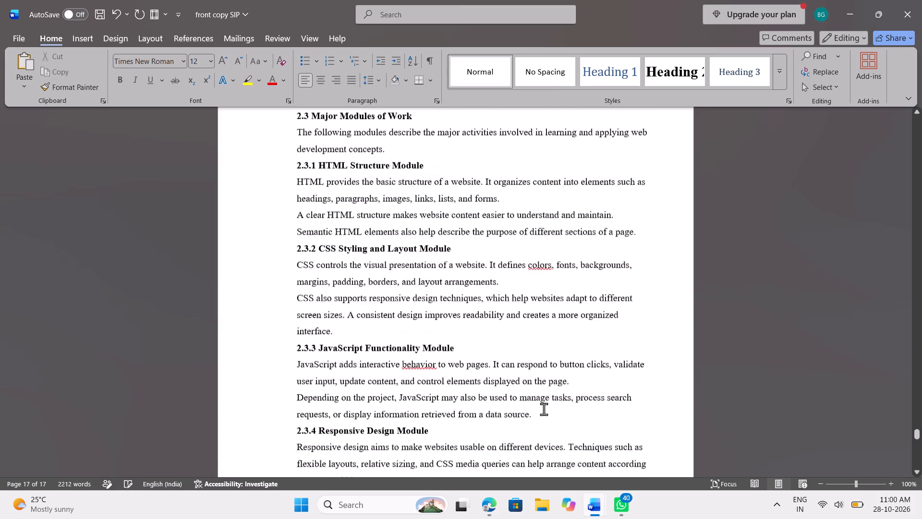
scroll(544, 409, "up", 1)
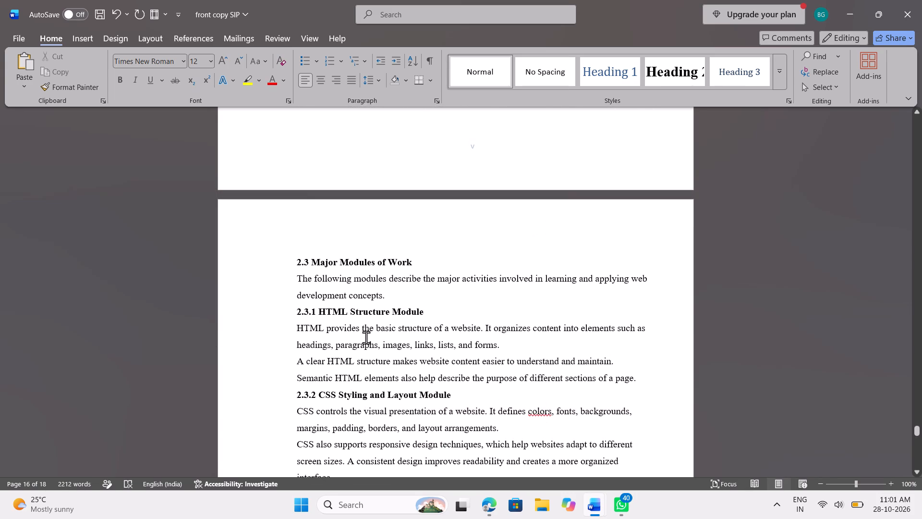
left_click(373, 313)
scroll(440, 370, "down", 1)
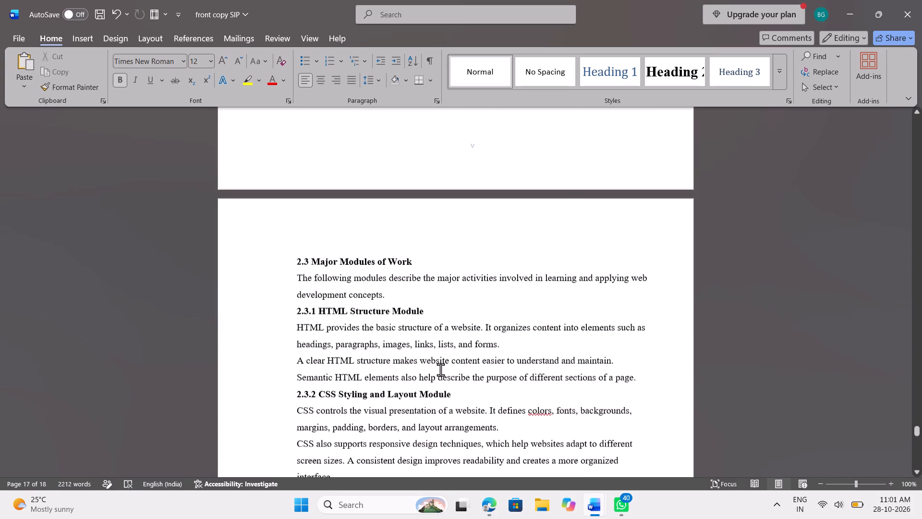
scroll(440, 370, "down", 1)
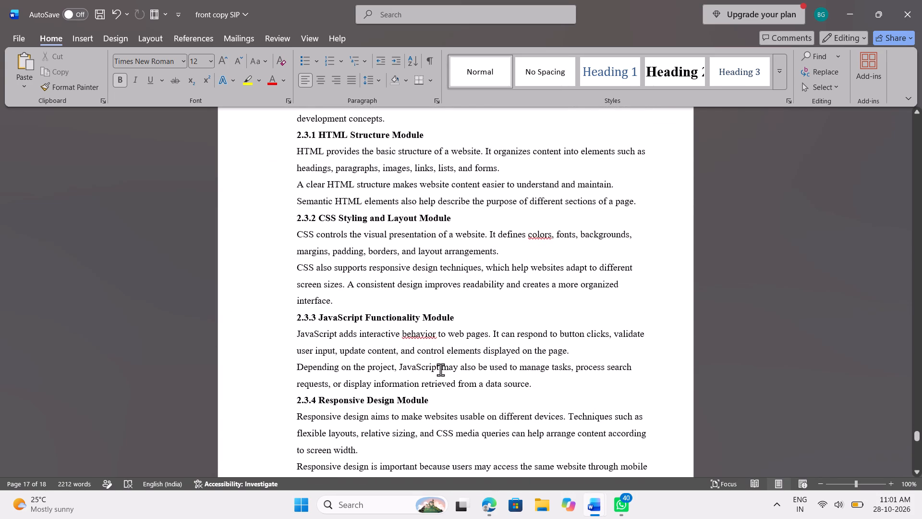
scroll(440, 370, "down", 1)
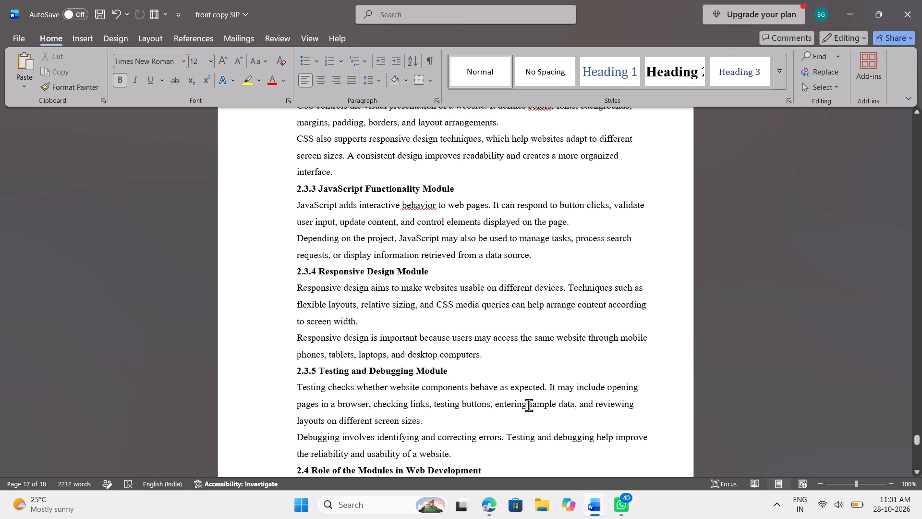
scroll(529, 405, "down", 1)
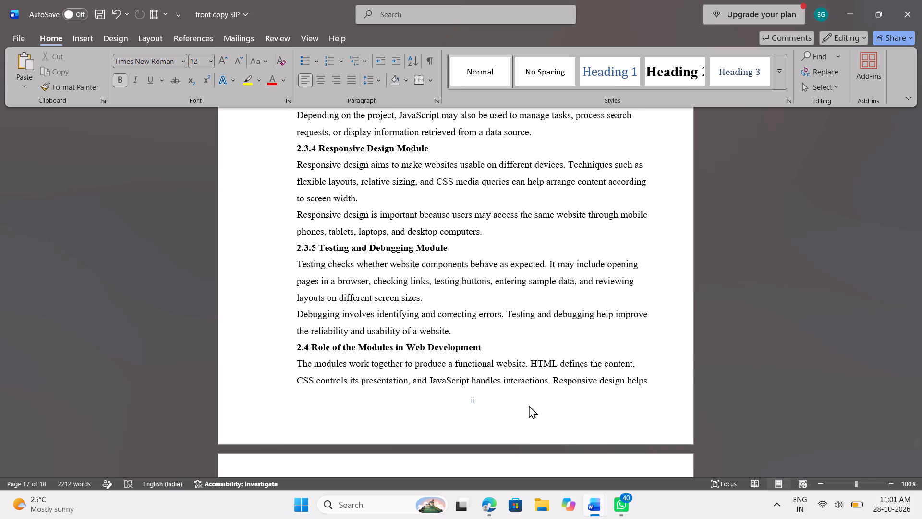
scroll(529, 405, "down", 1)
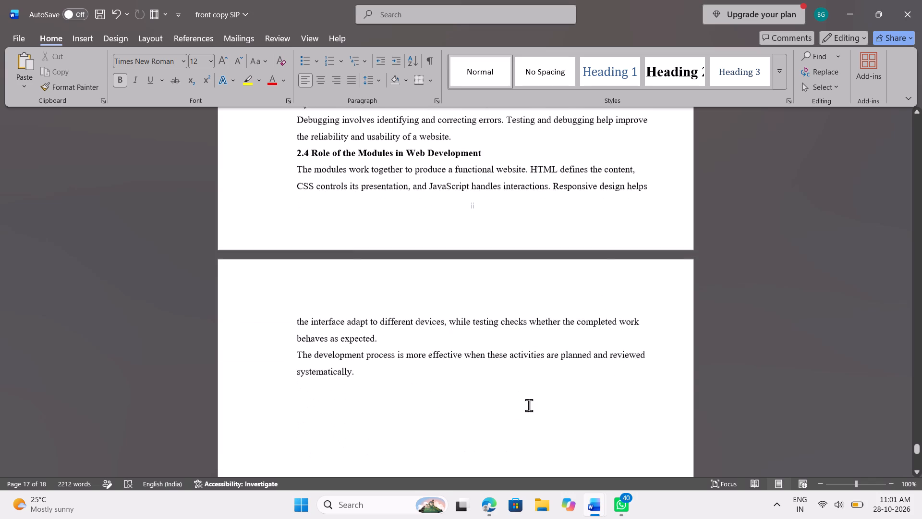
scroll(529, 405, "down", 1)
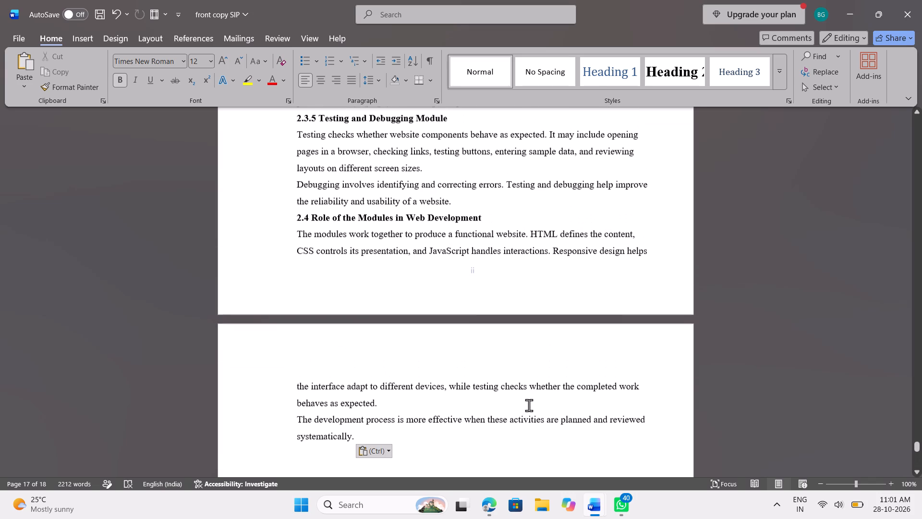
Insert a blank line above the 2.3.1 HTML Structure Module heading and another above the 2.3.2 CSS Styling and Layout Module heading.
scroll(529, 405, "up", 1)
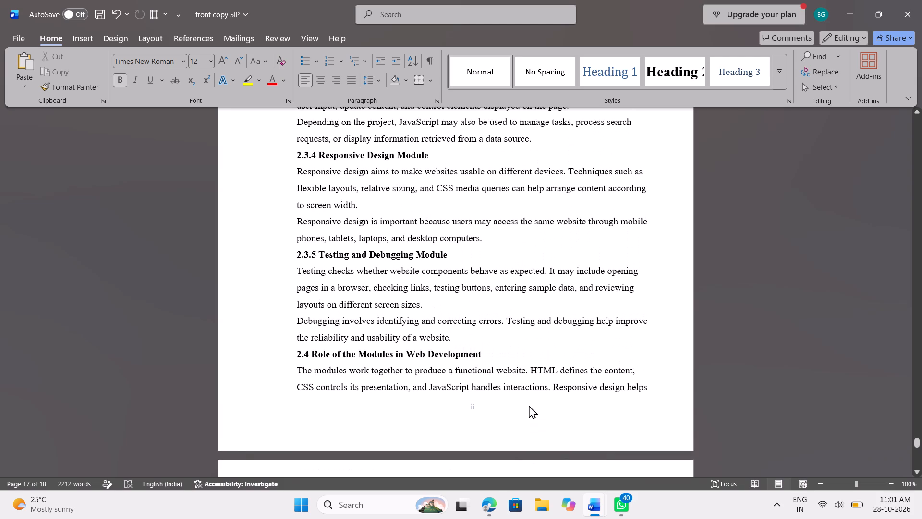
scroll(529, 405, "up", 1)
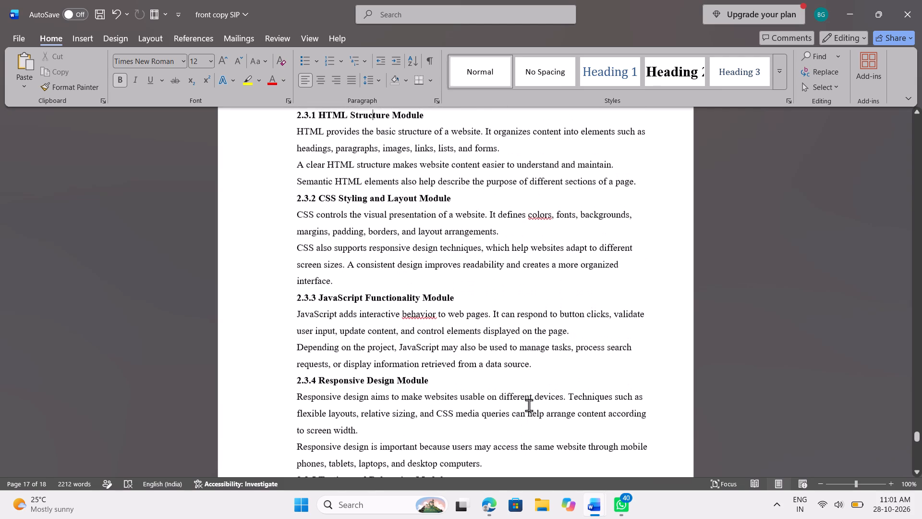
scroll(529, 405, "up", 1)
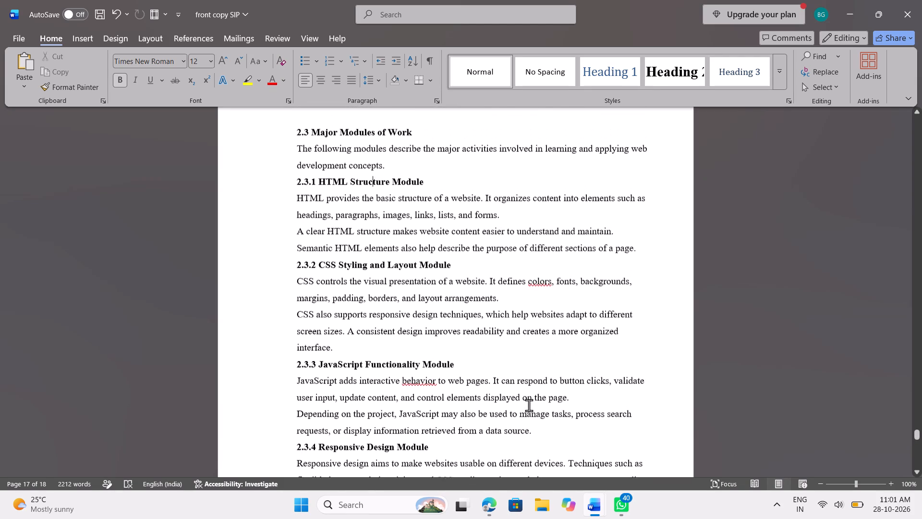
scroll(529, 405, "up", 1)
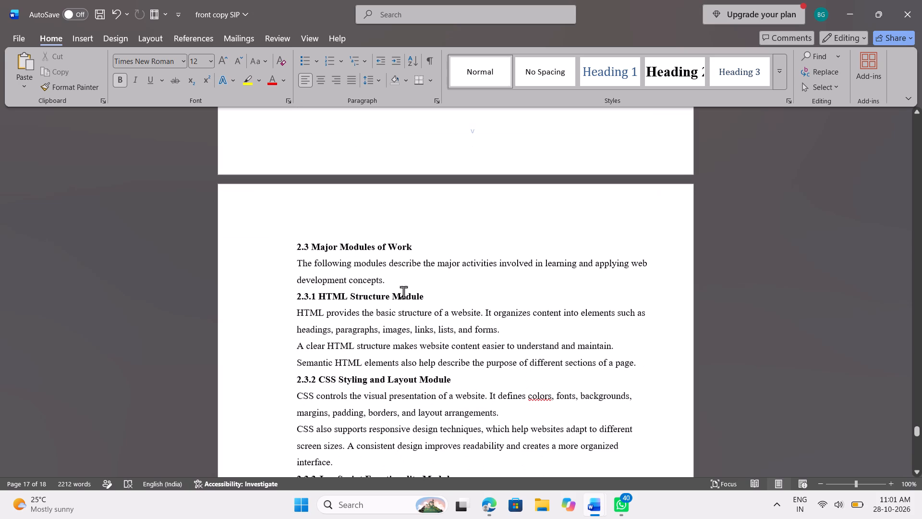
left_click(396, 275)
key("Return")
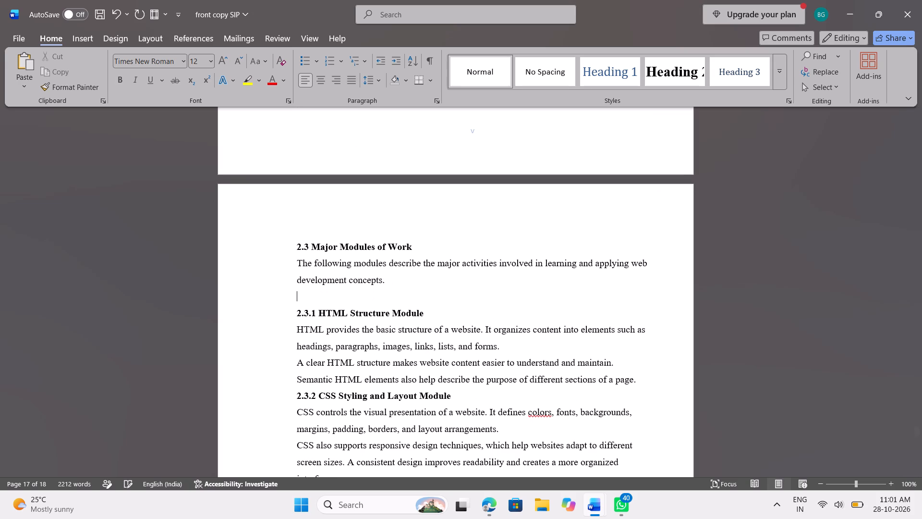
left_click(647, 380)
key("Return")
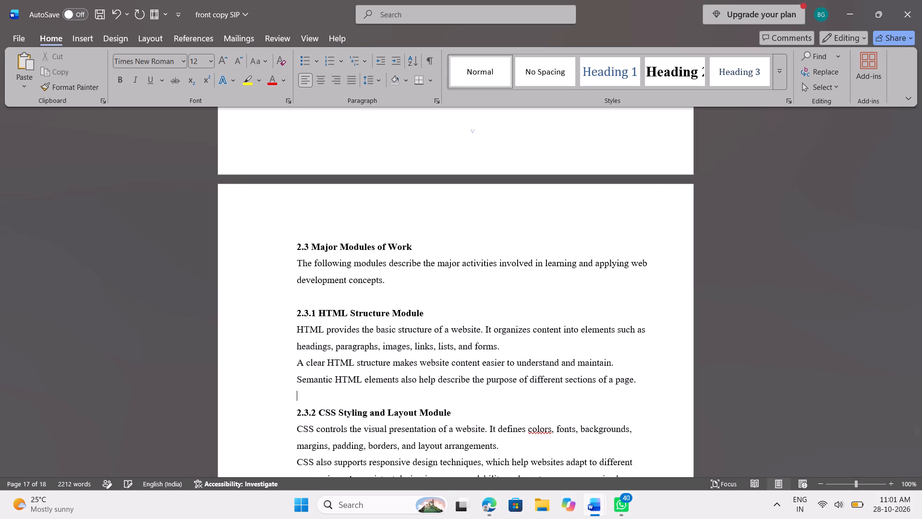
Insert a blank line above each of the 2.3.3 JavaScript Functionality, 2.3.4 Responsive Design and 2.3.5 Testing and Debugging Module headings.
scroll(647, 380, "down", 1)
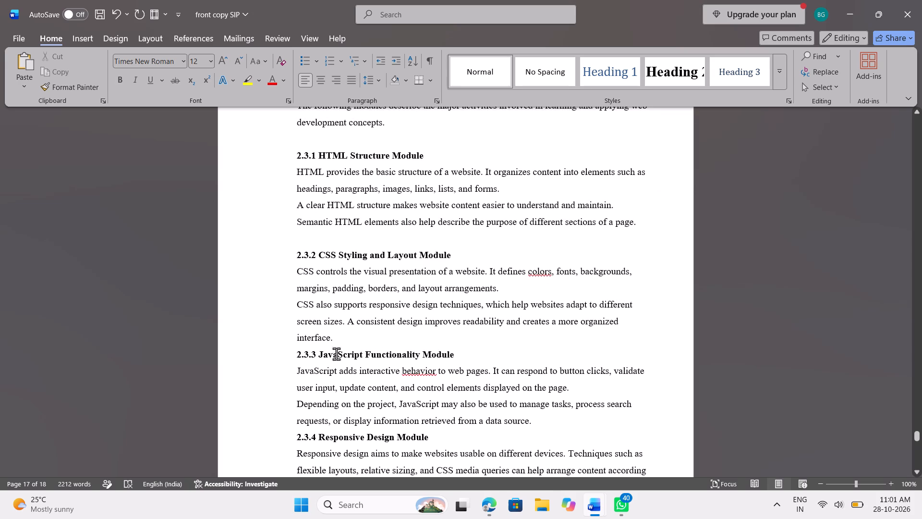
left_click(342, 339)
key("Return")
scroll(342, 339, "down", 1)
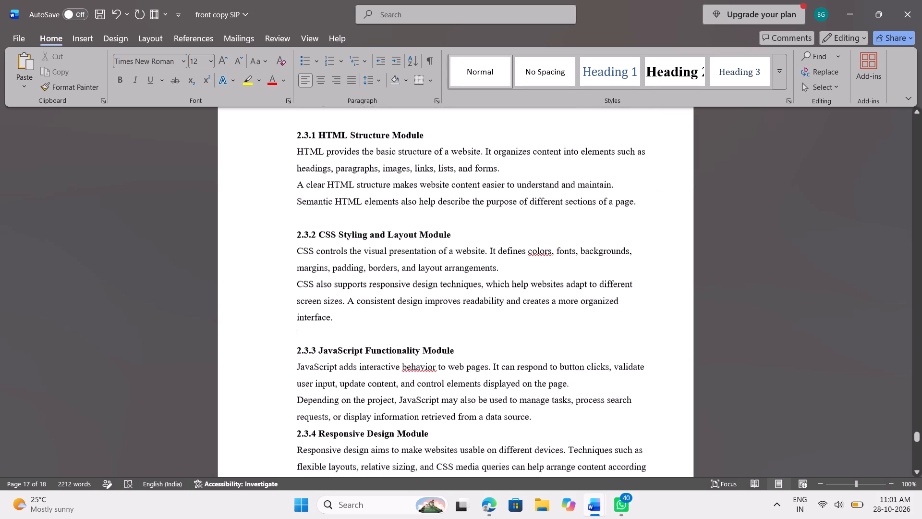
scroll(342, 339, "down", 1)
left_click(536, 330)
key("Return")
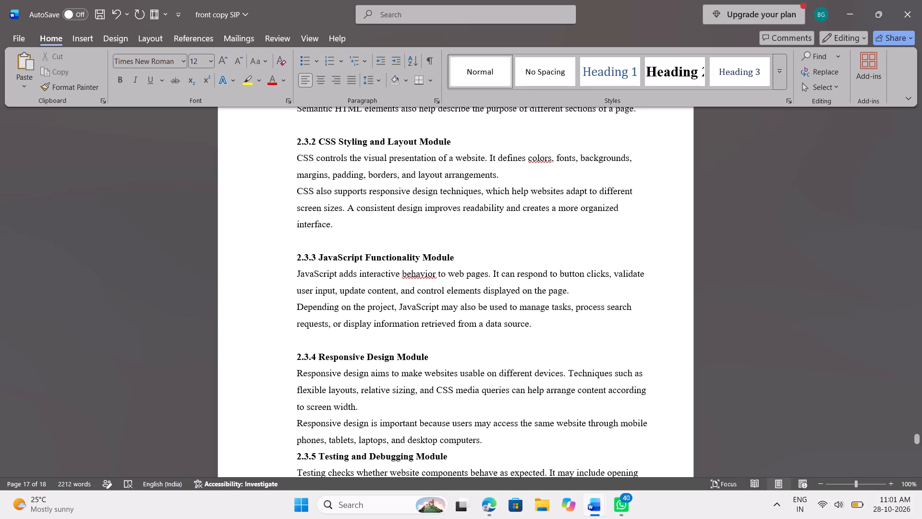
scroll(536, 330, "down", 1)
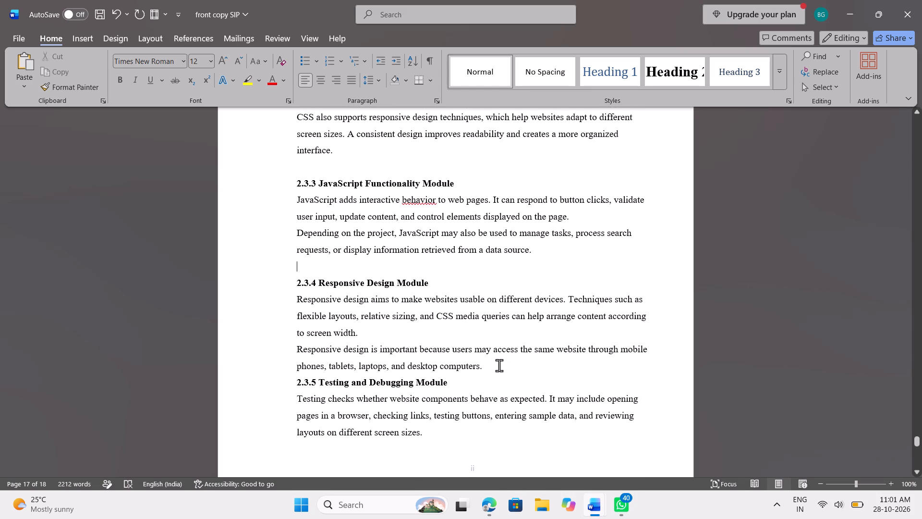
left_click(497, 365)
key("Return")
scroll(497, 365, "down", 1)
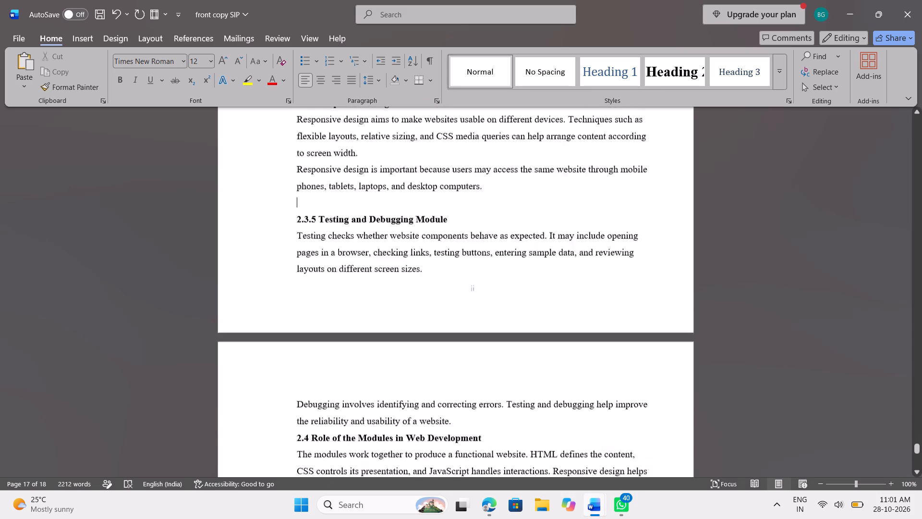
scroll(497, 365, "down", 1)
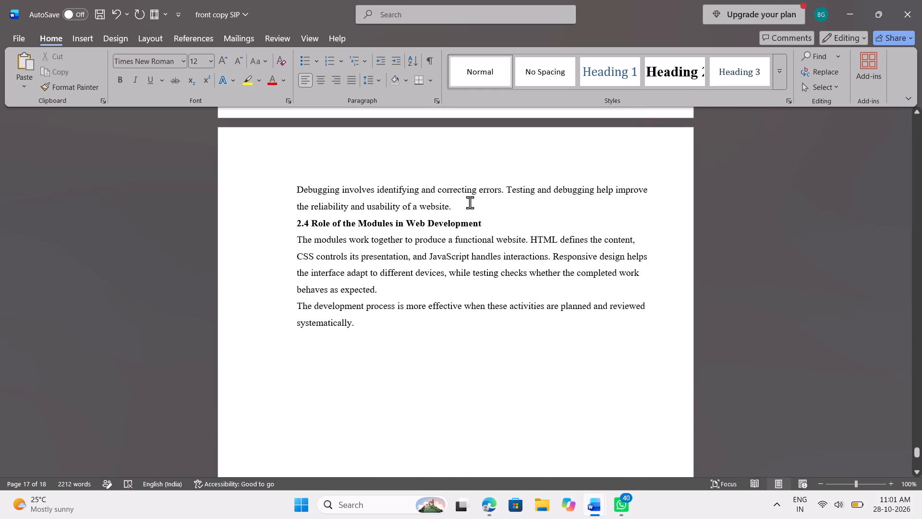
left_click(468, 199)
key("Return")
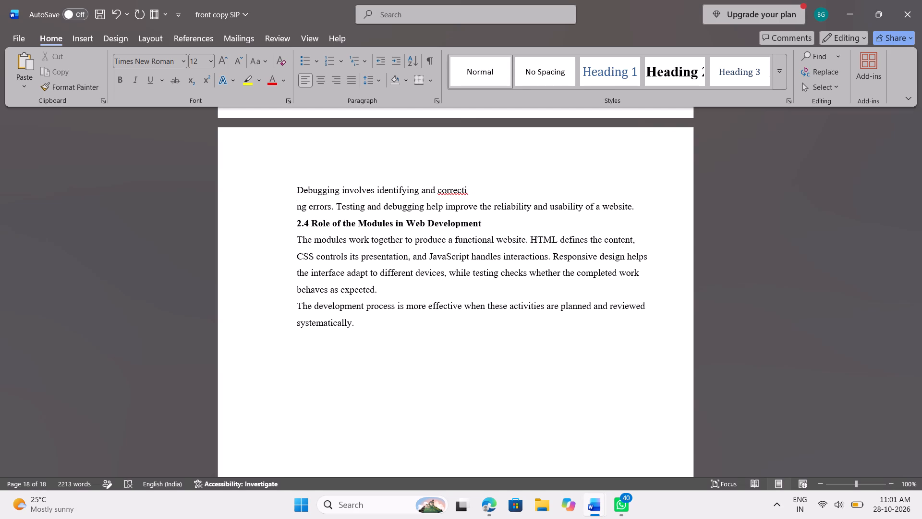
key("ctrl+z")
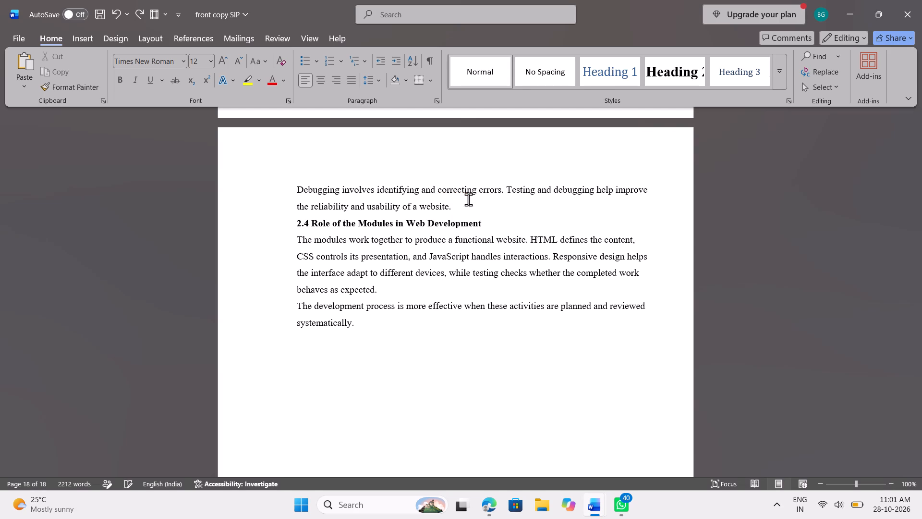
Insert a blank line above the 2.4 Role of the Modules in Web Development heading.
left_click(461, 202)
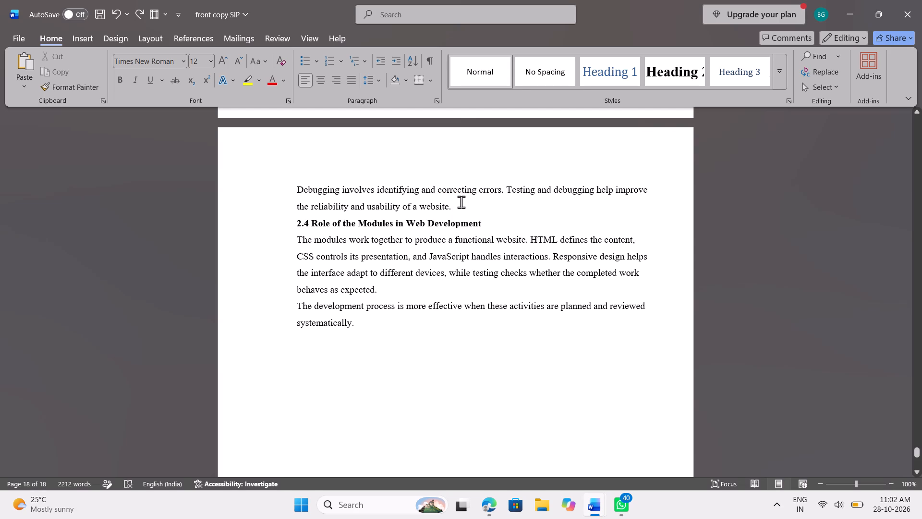
key("Return")
Review the layout and spacing of all Chapter 2 pages, from the end of section 2.4 back to the chapter title.
scroll(461, 202, "right", 1)
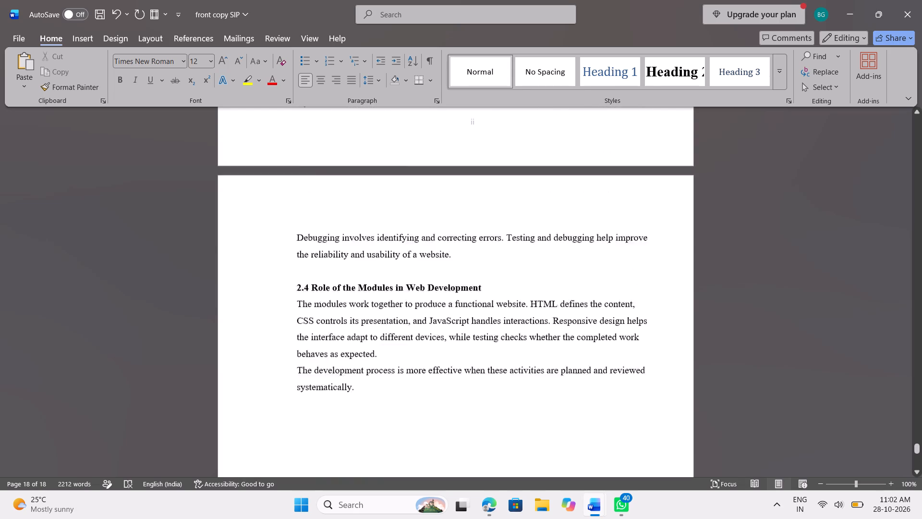
scroll(461, 202, "right", 1)
scroll(461, 202, "up", 3)
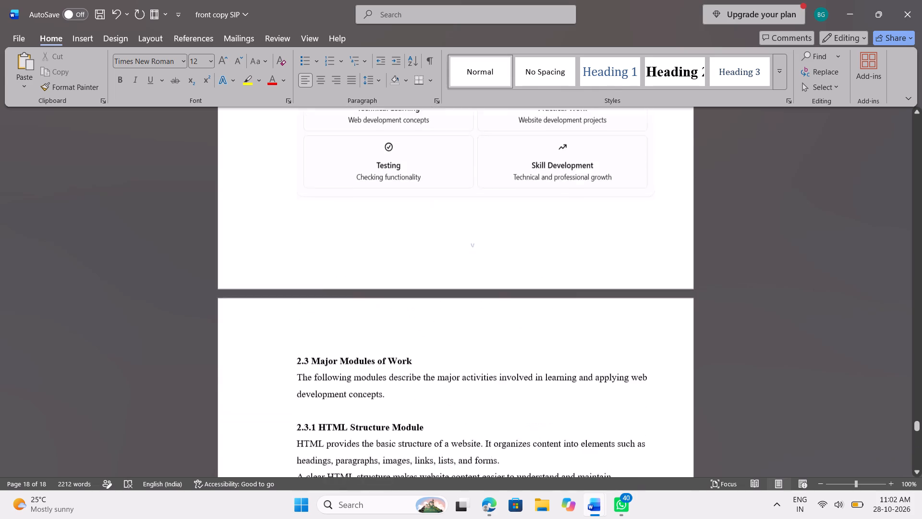
scroll(461, 202, "up", 3)
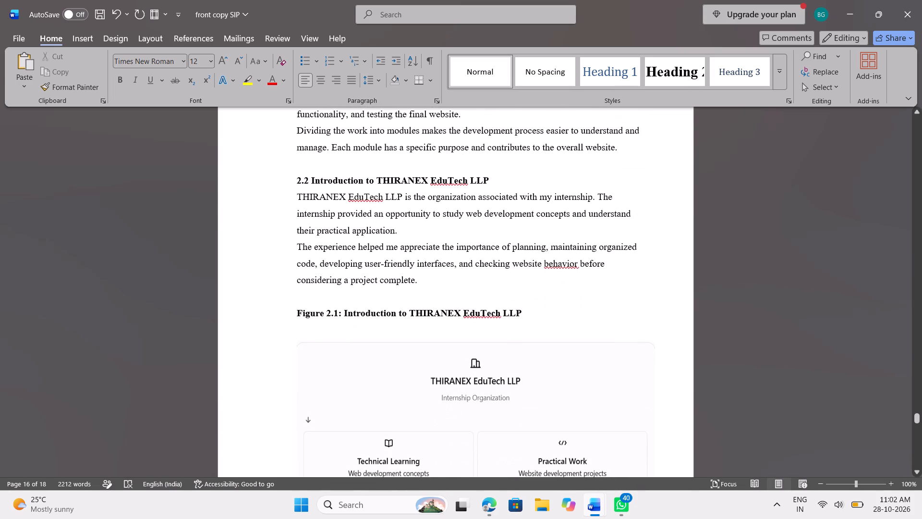
scroll(461, 202, "down", 4)
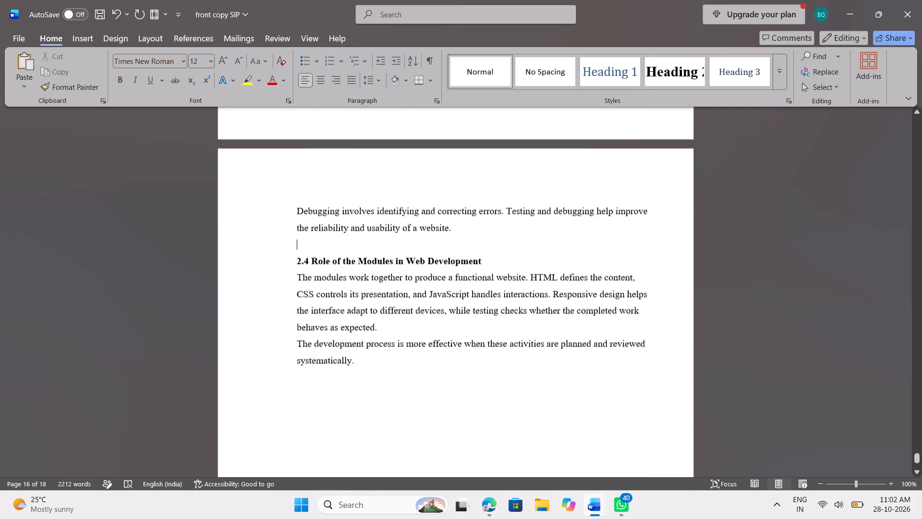
scroll(461, 202, "down", 2)
scroll(461, 202, "up", 1)
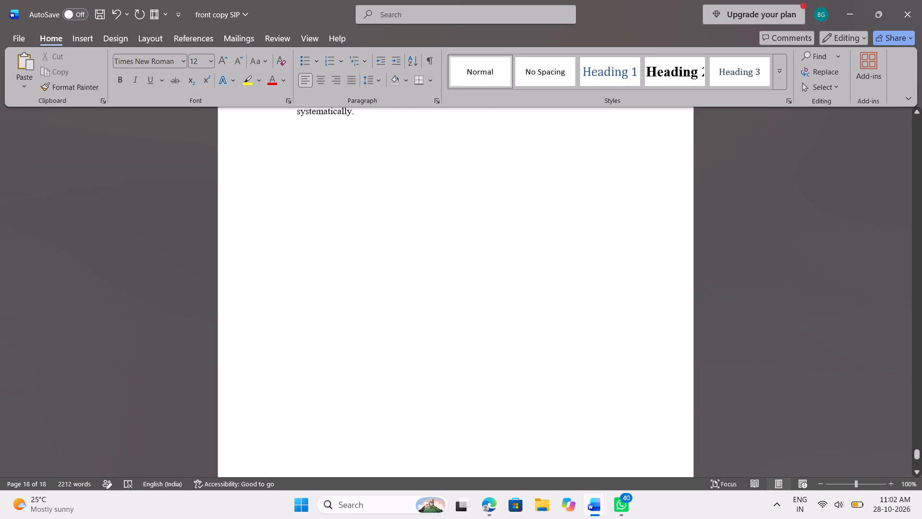
scroll(461, 202, "up", 3)
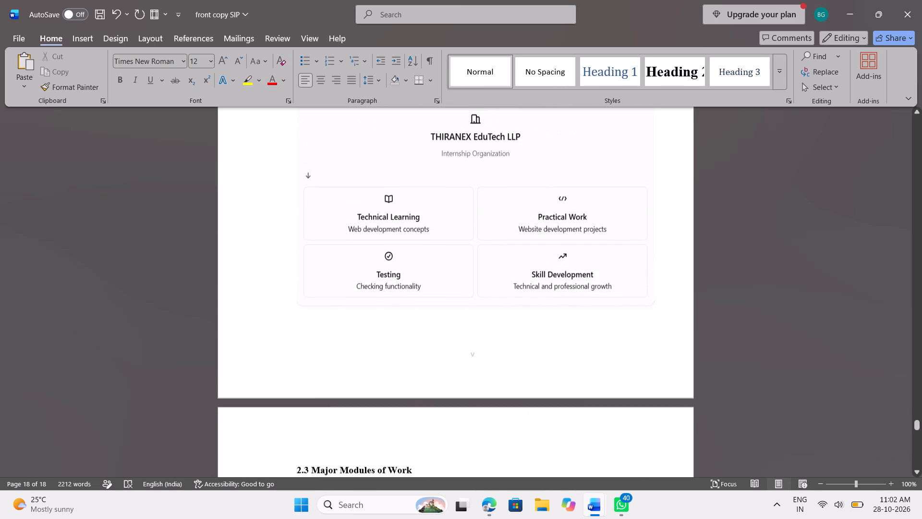
scroll(461, 202, "up", 1)
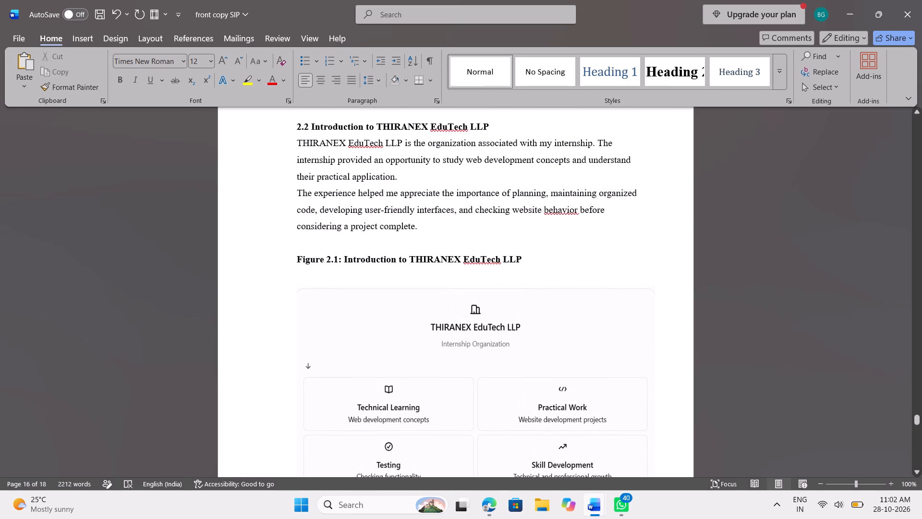
scroll(461, 202, "up", 1)
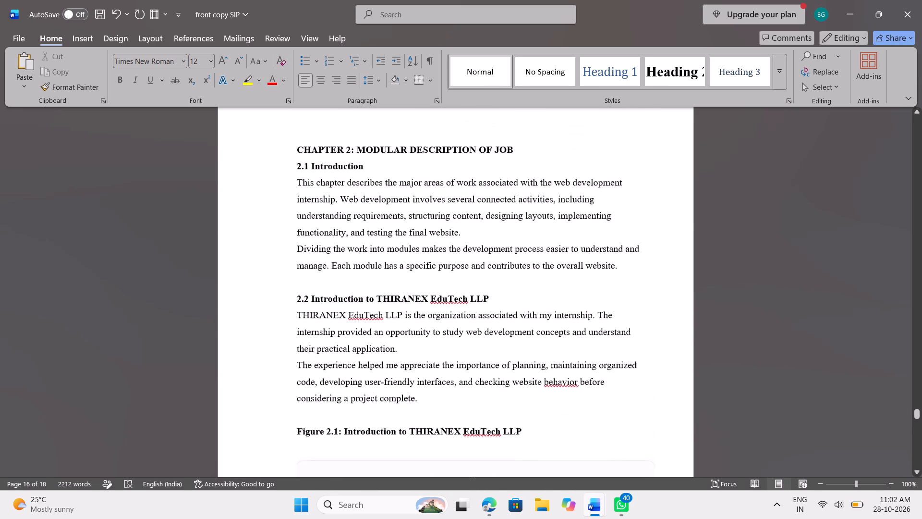
scroll(461, 202, "up", 1)
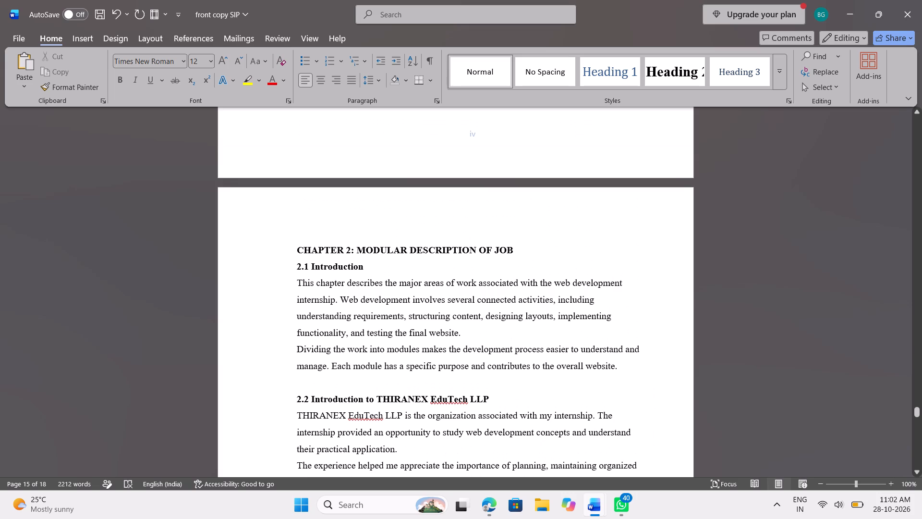
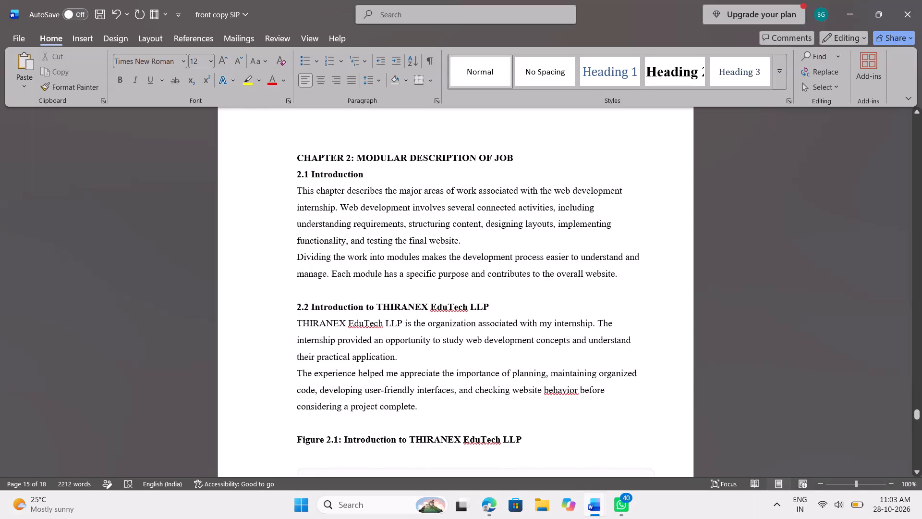
Copy the whole Chapter 2 text, from the "CHAPTER 2: MODULAR DESCRIPTION OF JOB" heading through the last paragraph of section 2.4.
left_click_drag(298, 152, 359, 366)
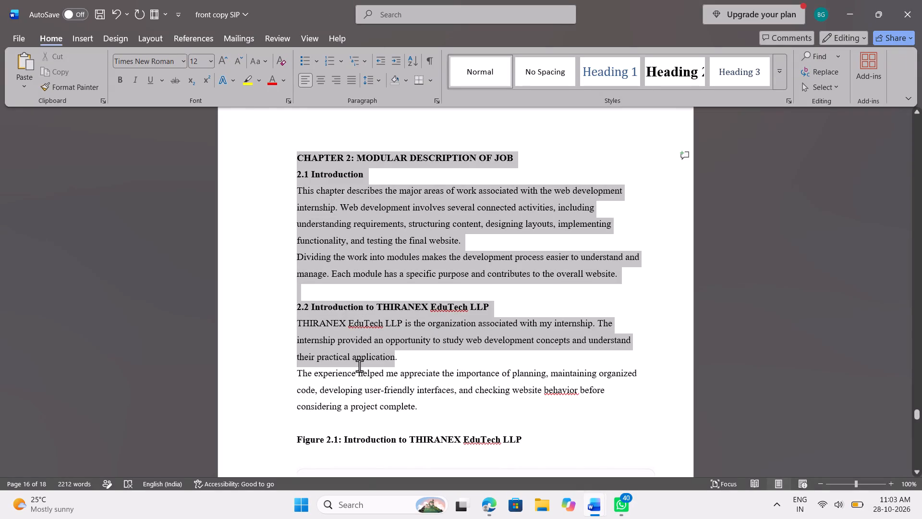
left_click_drag(359, 366, 363, 496)
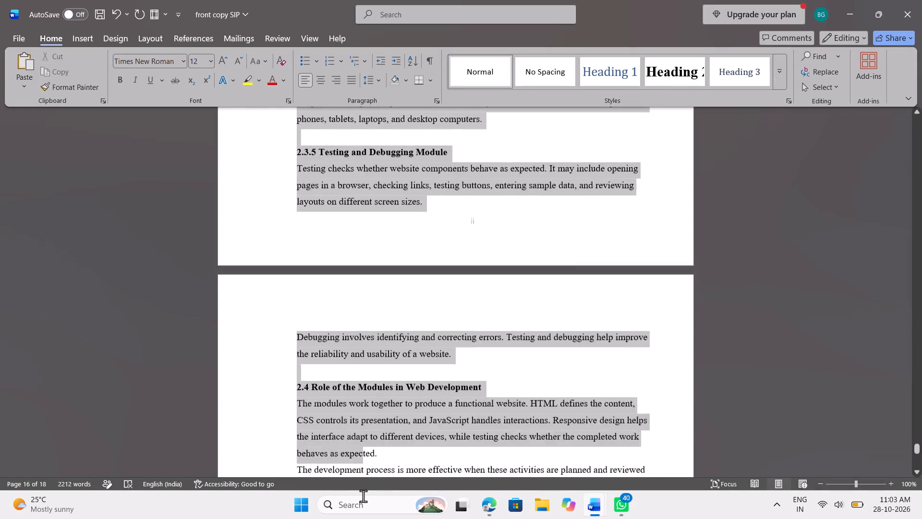
left_click_drag(363, 496, 358, 359)
key("ctrl+c")
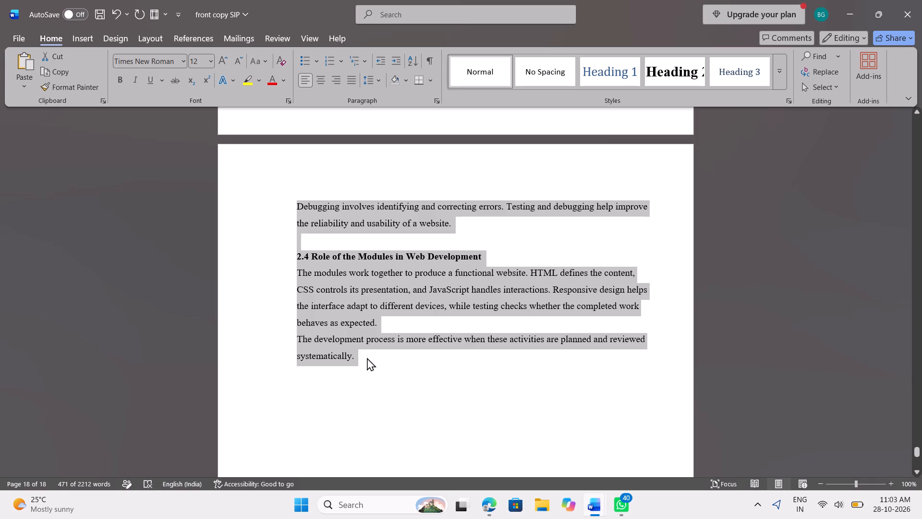
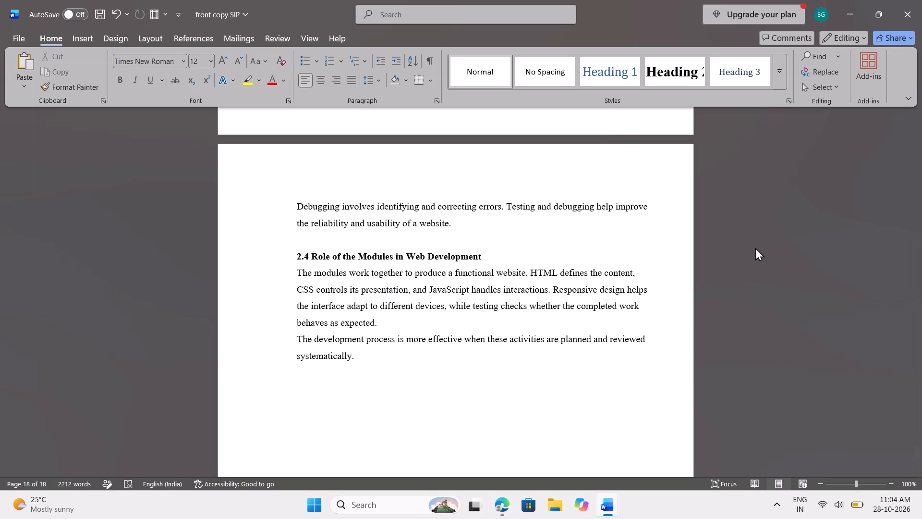
Save the front copy SIP document.
key("ctrl+s")
key("ctrl+s")
key("s")
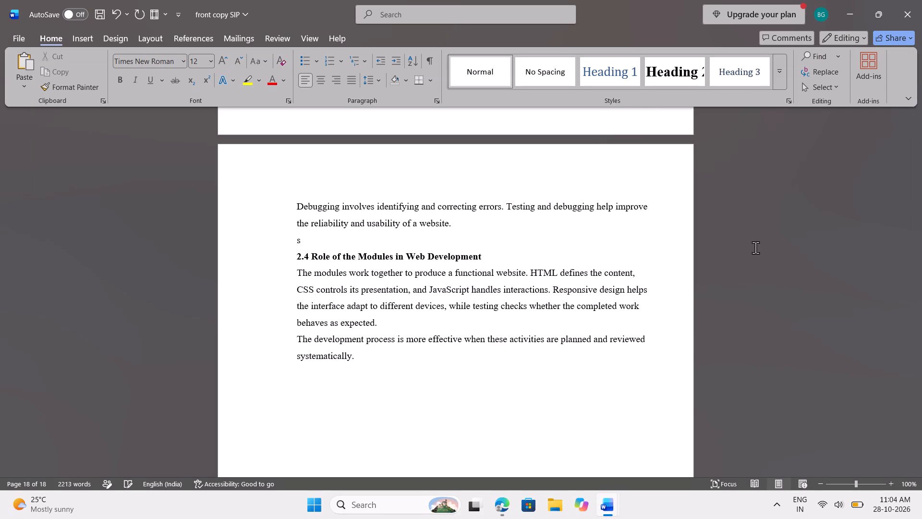
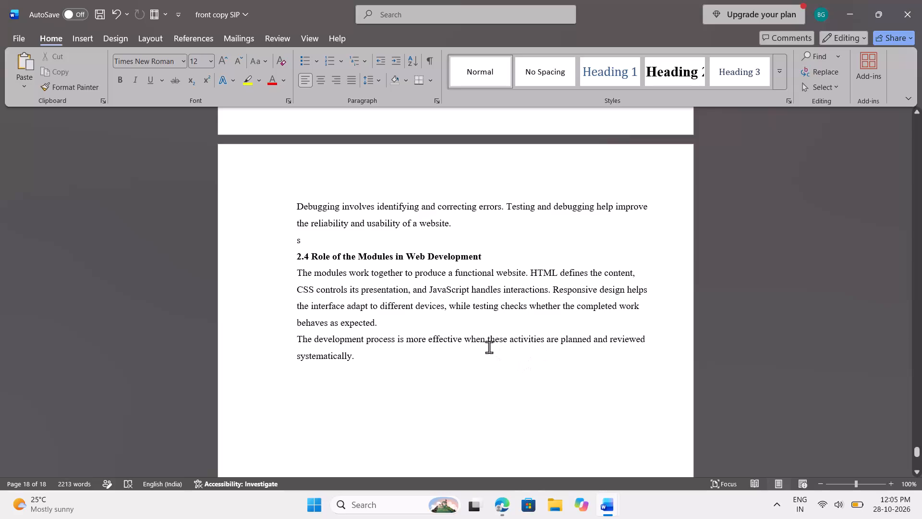
Delete the stray letter "s" from the line above the 2.4 Role of the Modules in Web Development heading.
key("BackSpace")
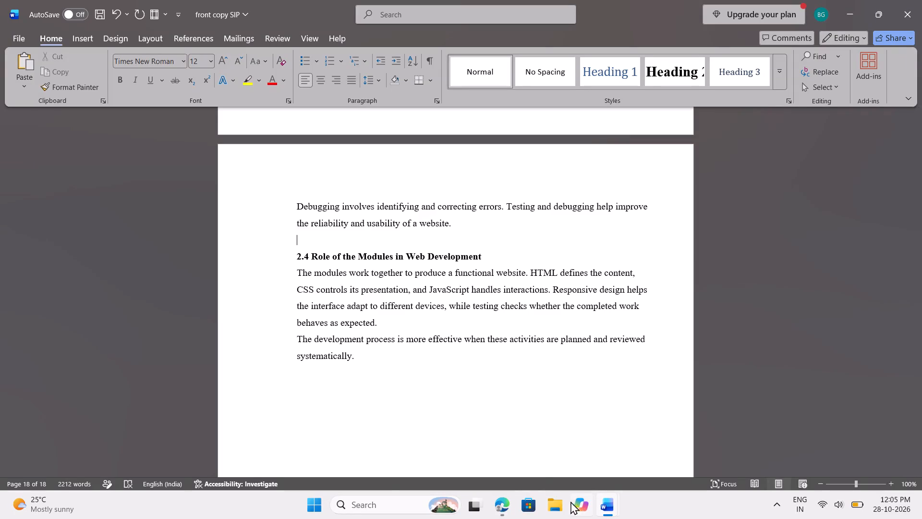
Search the computer for the WhatsApp app using "wh".
left_click(376, 502)
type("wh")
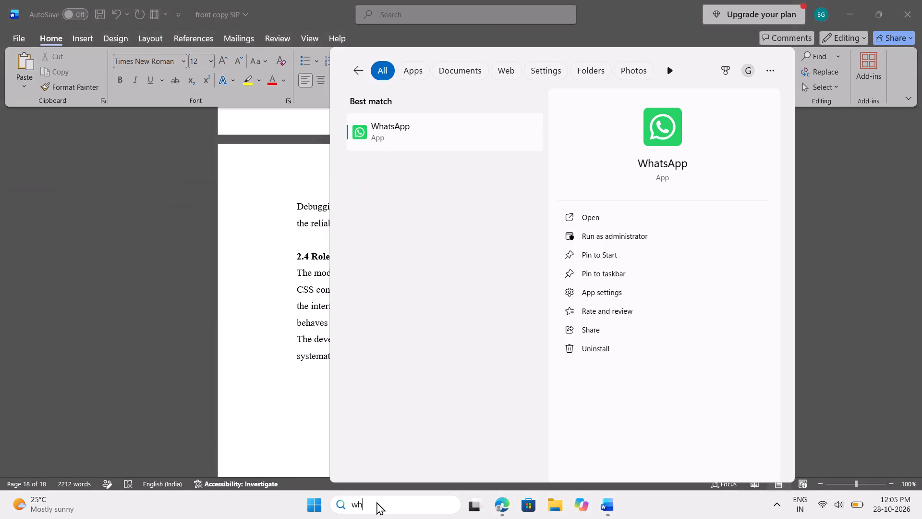
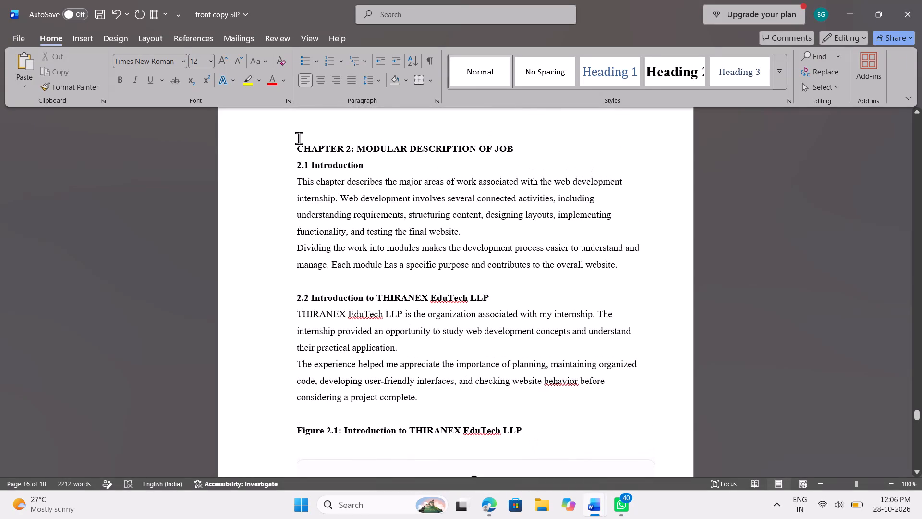
Replace the Chapter 2 text from the chapter title through the last paragraph of section 2.2 with the copied reworded version.
left_click_drag(297, 143, 418, 427)
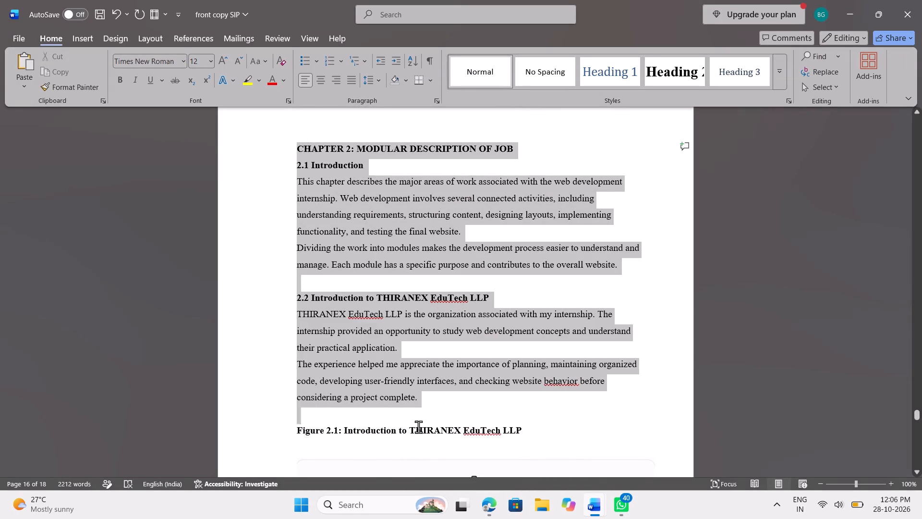
left_click_drag(418, 427, 419, 402)
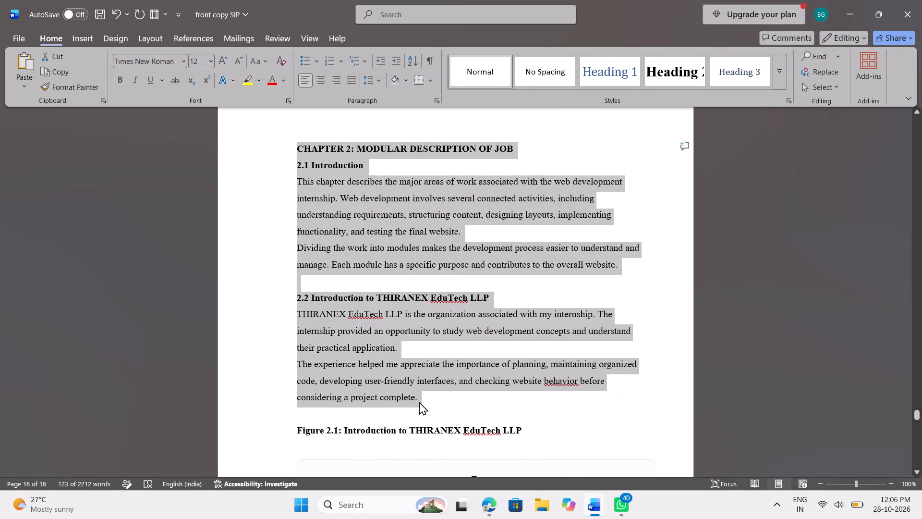
key("ctrl+v")
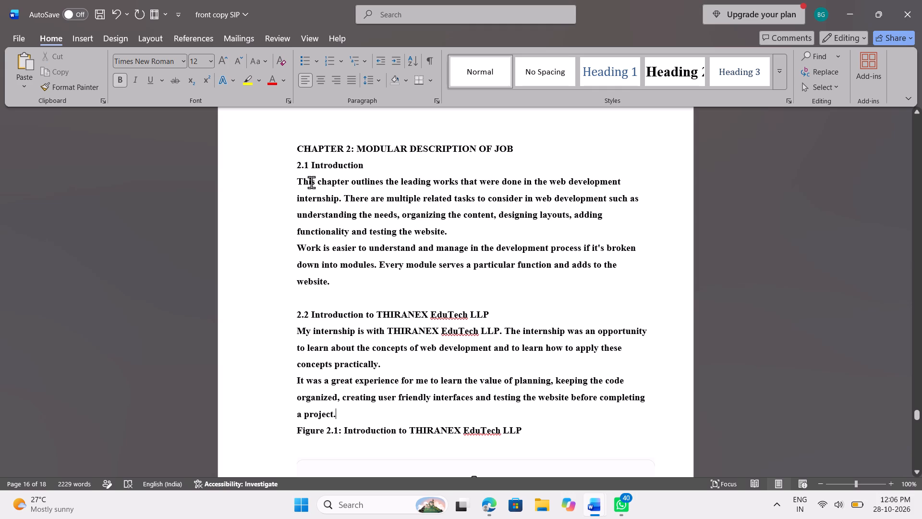
Remove bold from the body paragraphs of sections 2.1 and 2.2, down through the Figure 2.1 caption.
left_click_drag(297, 178, 332, 283)
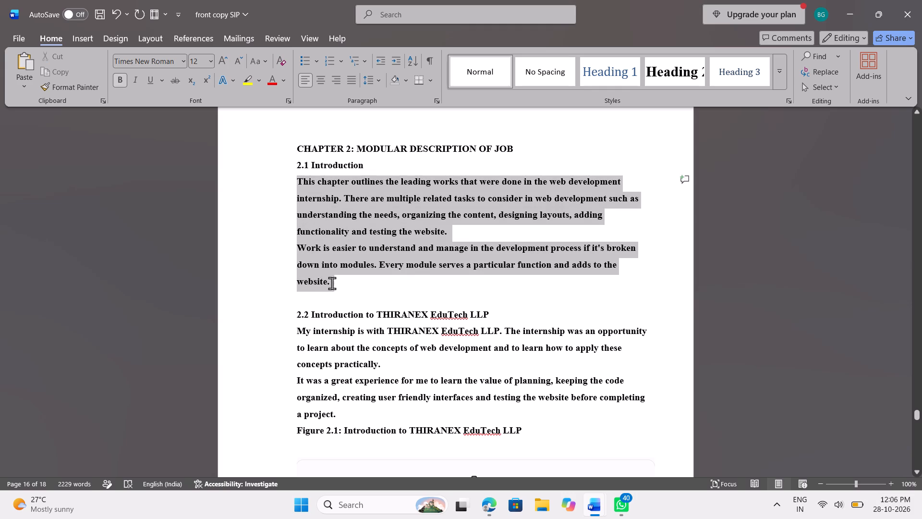
left_click_drag(332, 283, 332, 283)
left_click(343, 260)
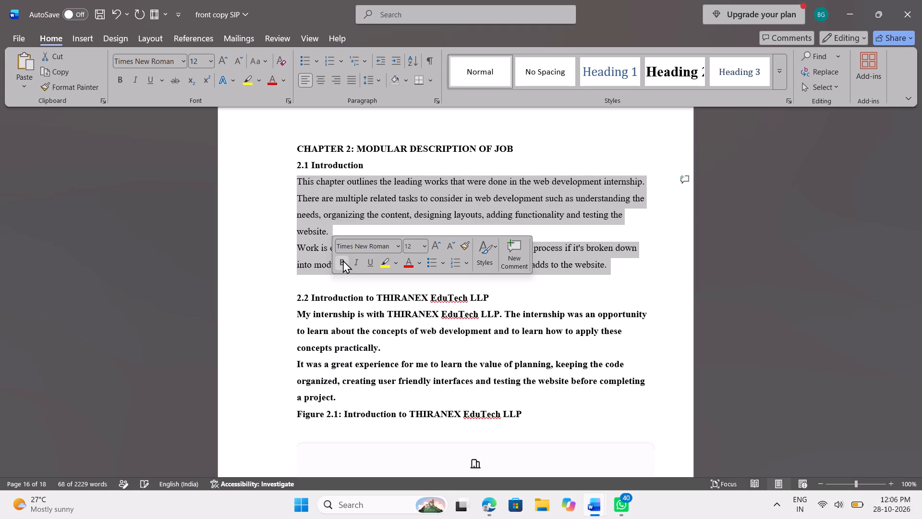
left_click_drag(292, 310, 549, 381)
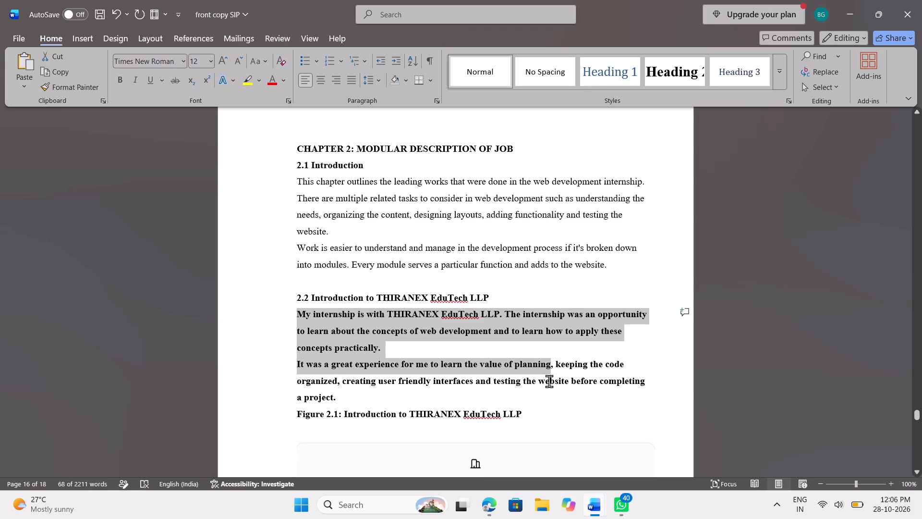
left_click_drag(549, 381, 517, 411)
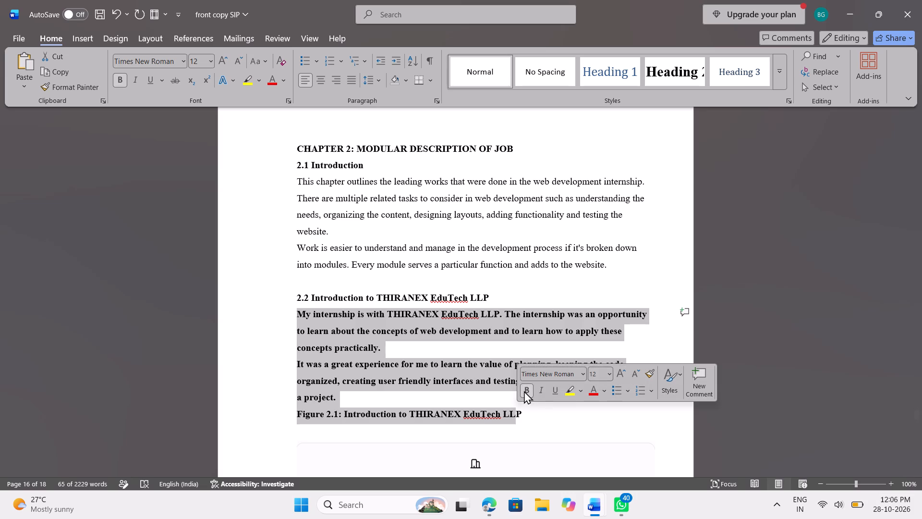
left_click(523, 390)
left_click(514, 413)
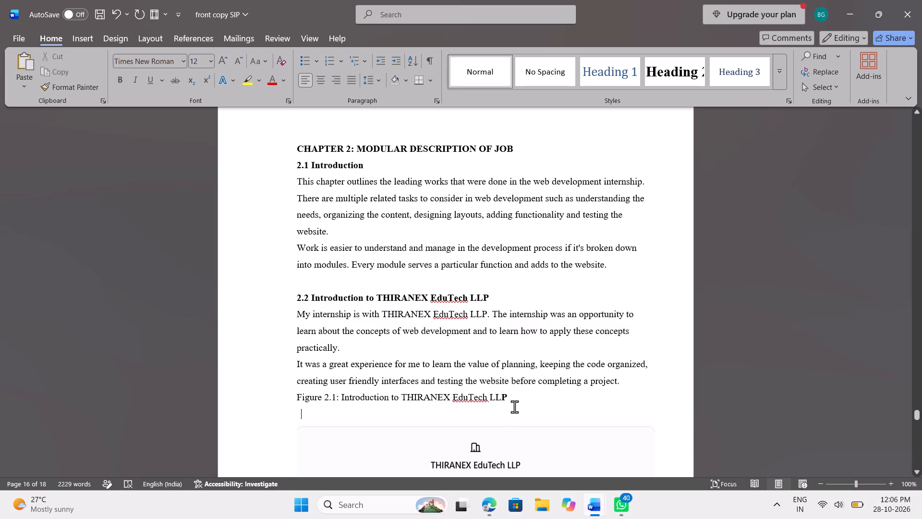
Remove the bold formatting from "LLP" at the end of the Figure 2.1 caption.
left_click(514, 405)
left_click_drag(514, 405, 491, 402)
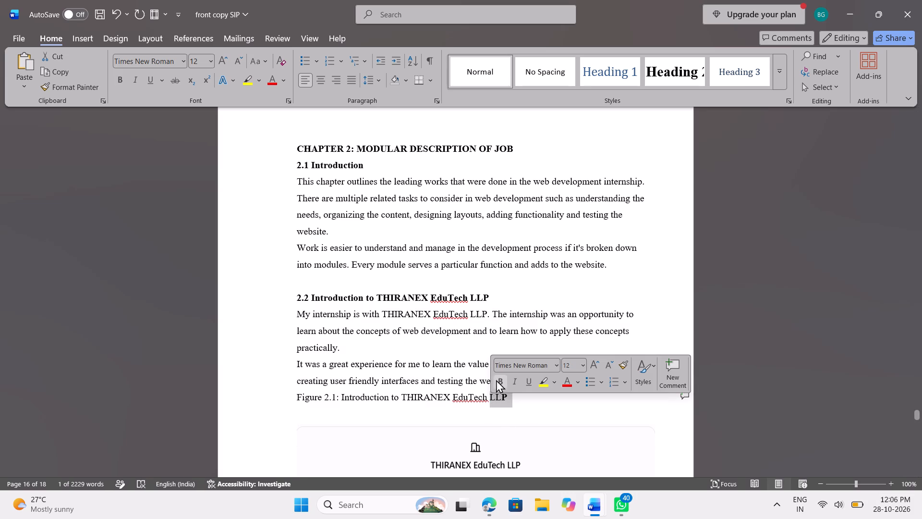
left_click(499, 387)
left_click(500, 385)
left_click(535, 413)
Make the whole caption "Figure 2.1: Introduction to THIRANEX EduTech LLP" bold.
scroll(535, 413, "down", 1)
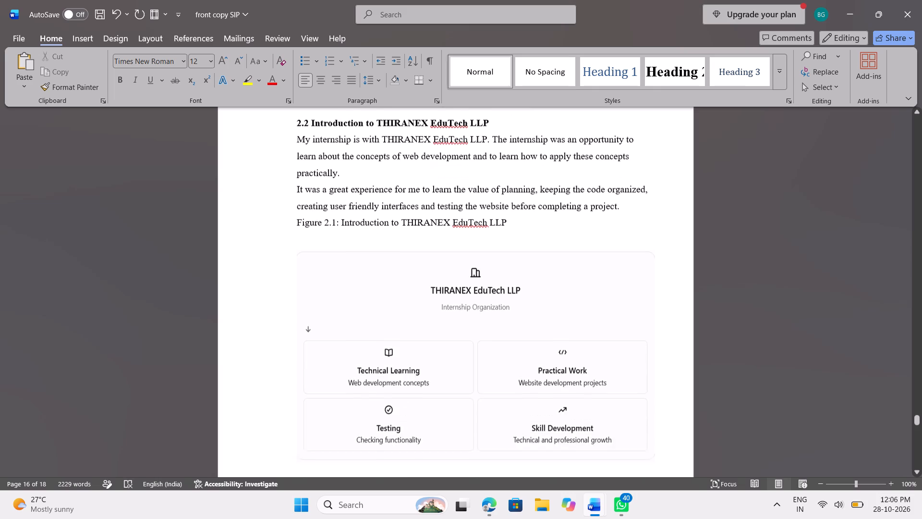
scroll(535, 413, "down", 1)
scroll(535, 413, "up", 1)
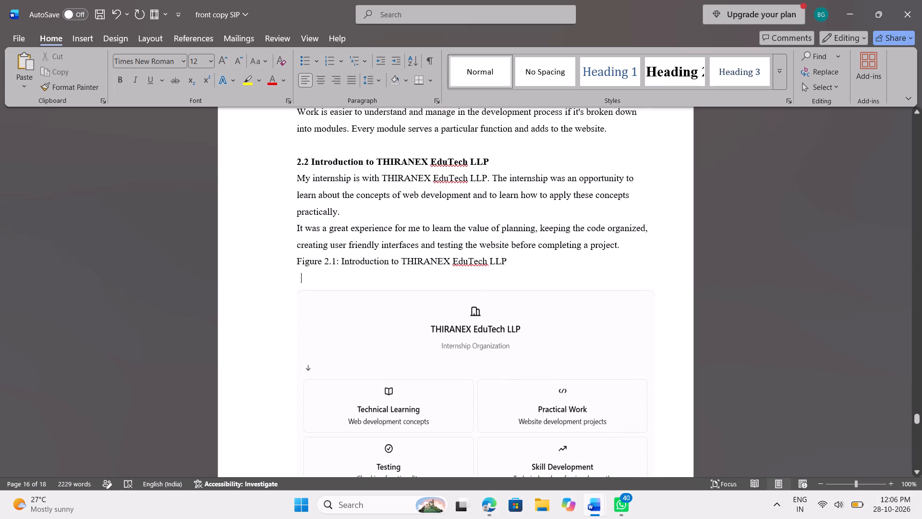
left_click_drag(290, 262, 497, 273)
left_click(504, 257)
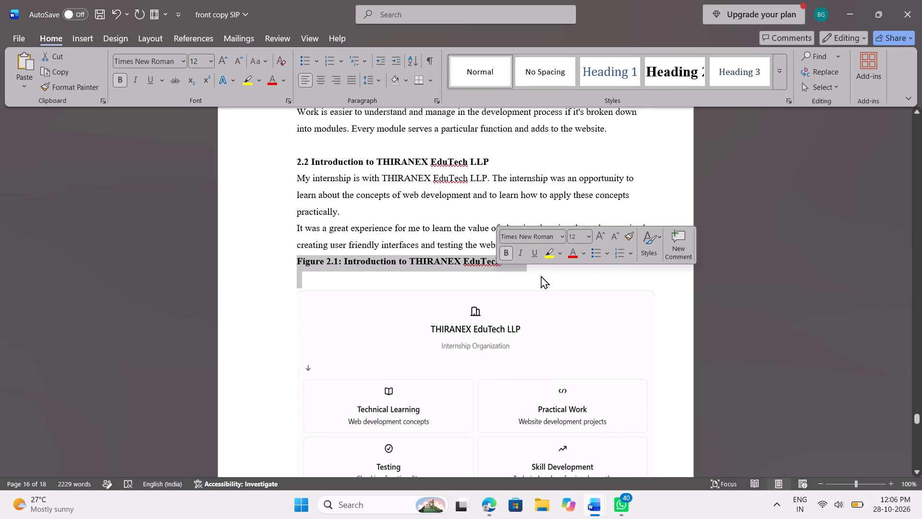
left_click(541, 275)
Insert two blank lines after the Figure 2.1 image so the heading "2.3 Major Modules of Work" moves to the following page.
scroll(541, 275, "down", 1)
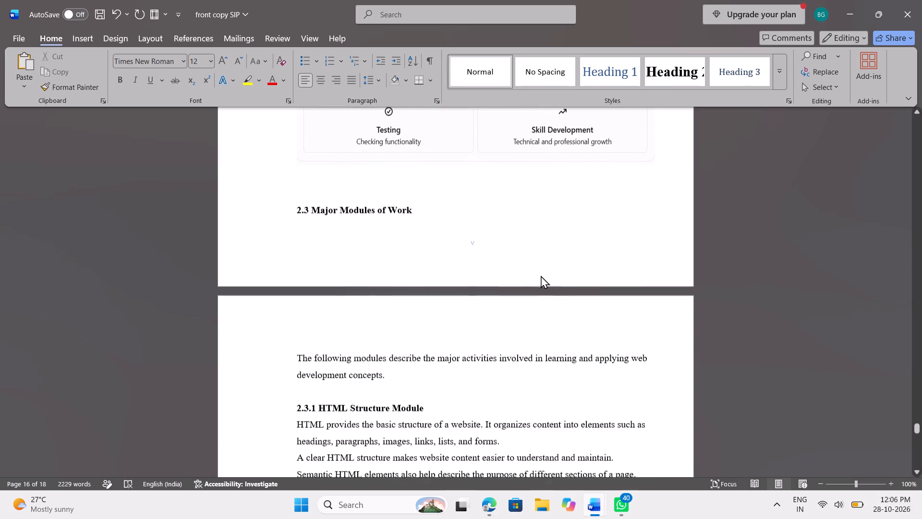
scroll(424, 203, "up", 1)
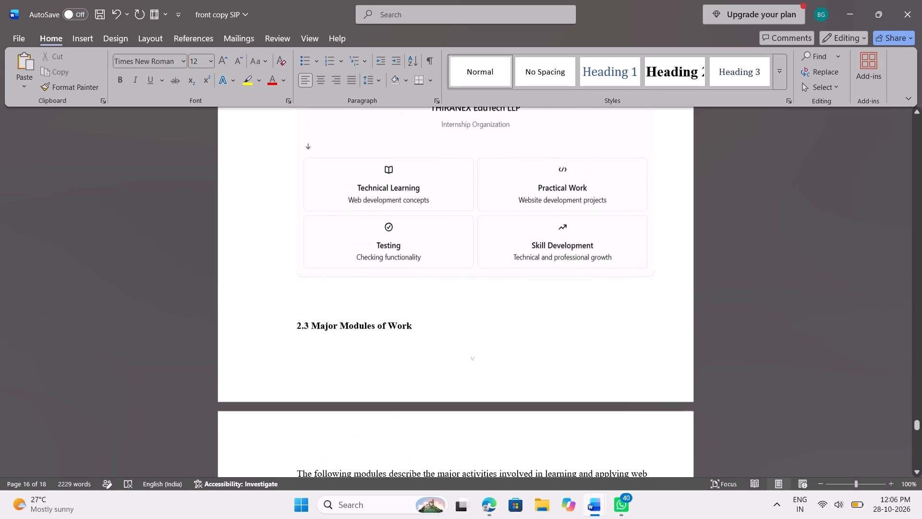
left_click(655, 278)
key("Return")
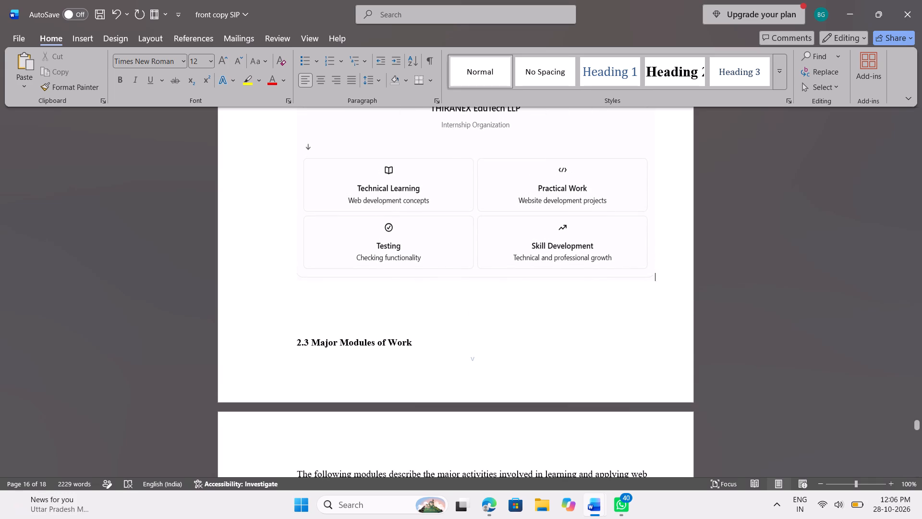
key("Return")
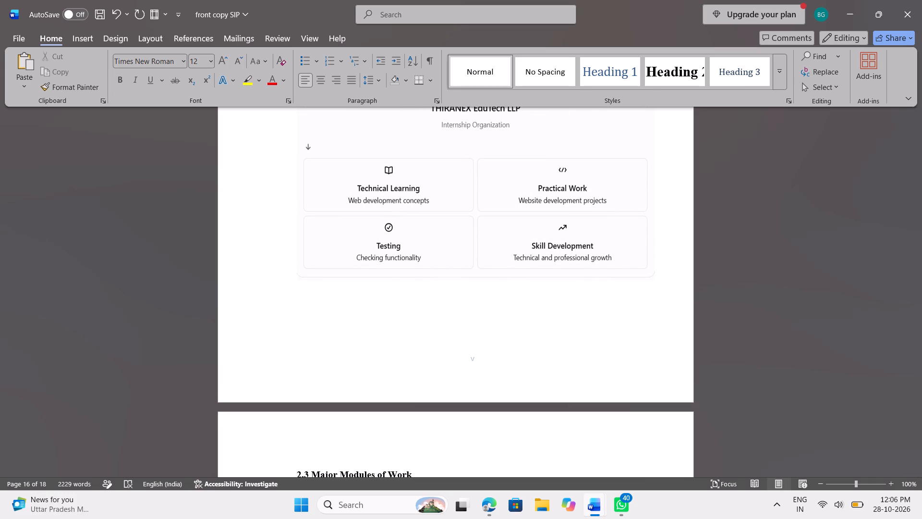
Add a blank line between the last paragraph of section 2.2 and the Figure 2.1 caption.
scroll(655, 278, "up", 1)
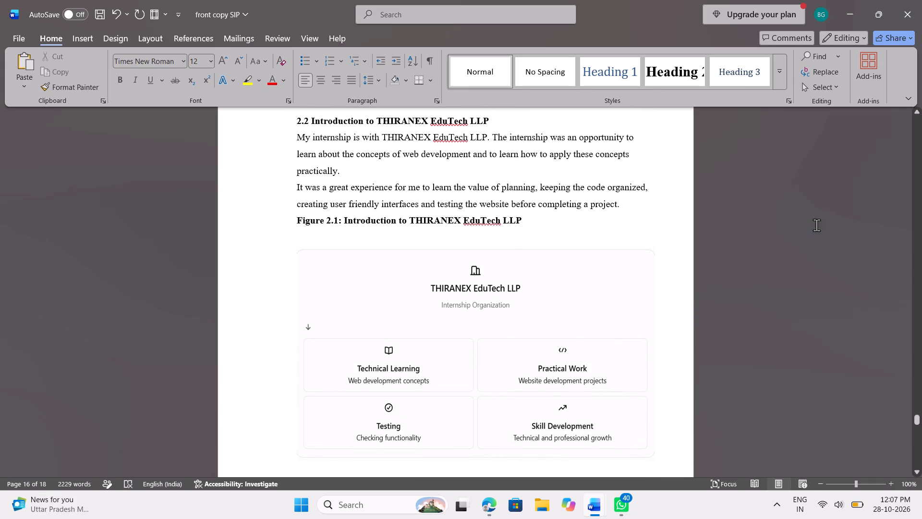
left_click(630, 203)
key("Return")
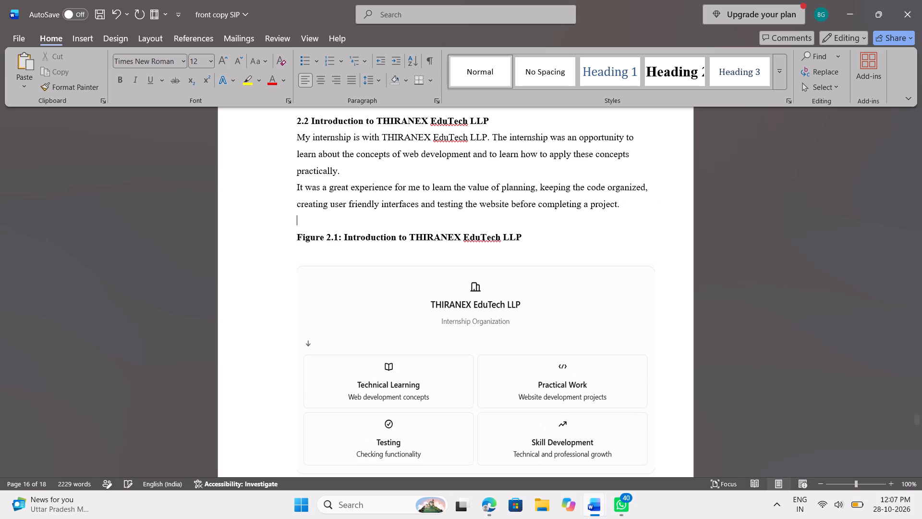
Delete the empty line above the heading "2.3 Major Modules of Work" at the start of its page.
scroll(630, 203, "down", 2)
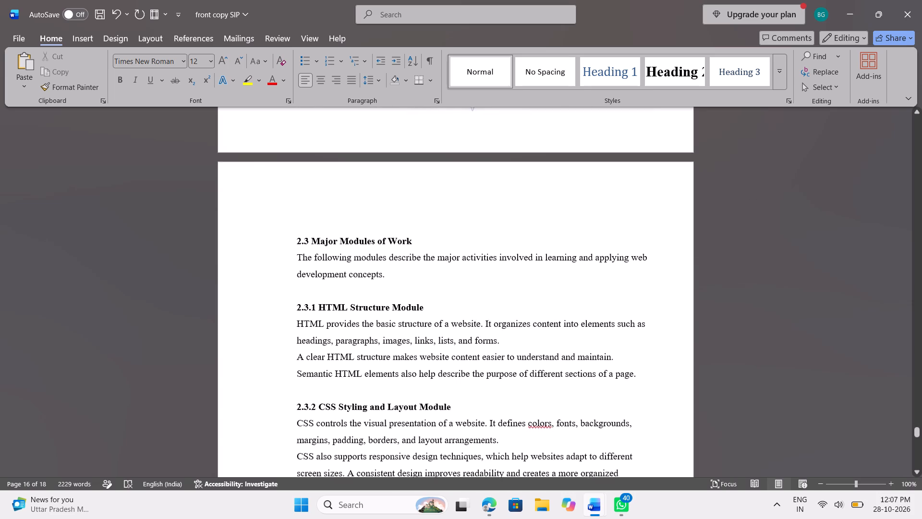
left_click(352, 214)
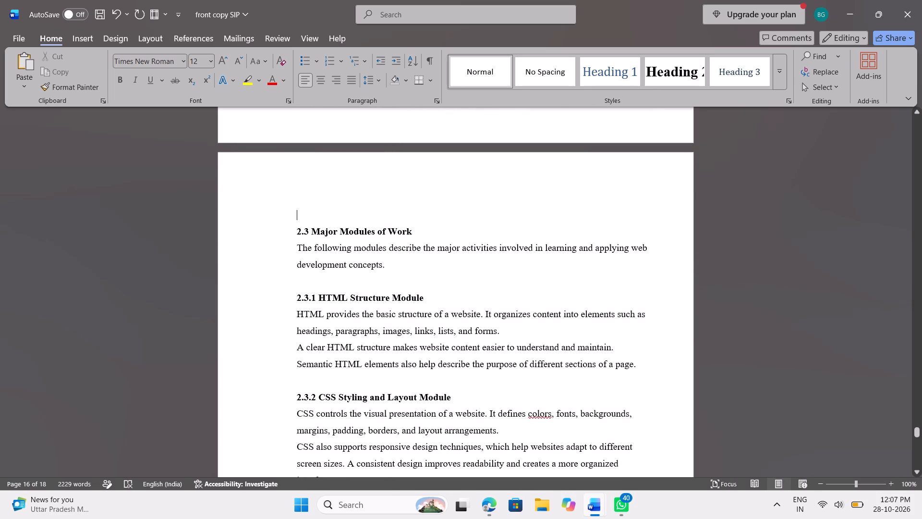
key("BackSpace")
scroll(352, 214, "down", 1)
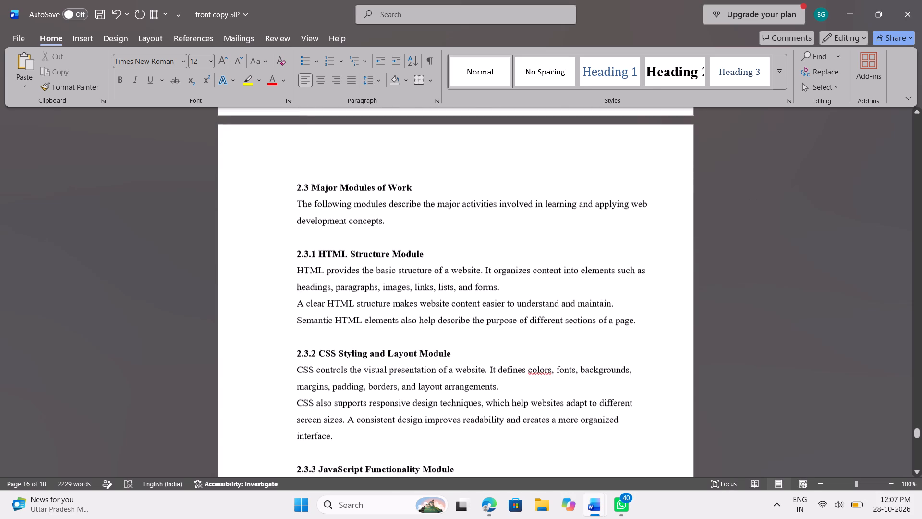
scroll(352, 214, "down", 1)
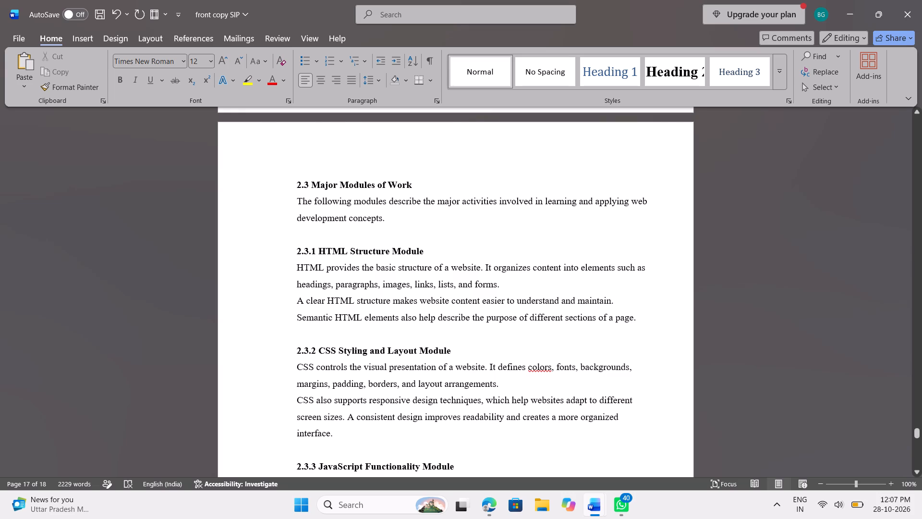
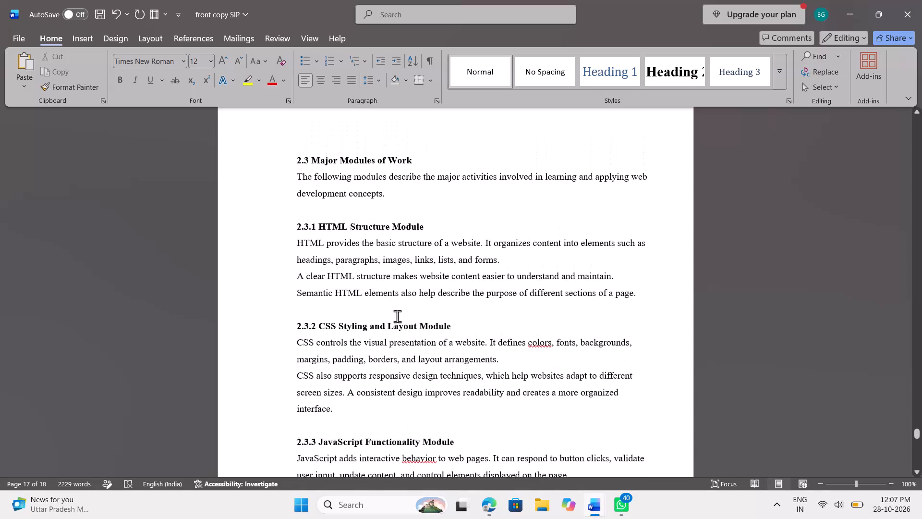
Replace everything below the heading "2.3 Major Modules of Work" through the end of section 2.4 with the copied reworded text.
left_click_drag(296, 178, 358, 518)
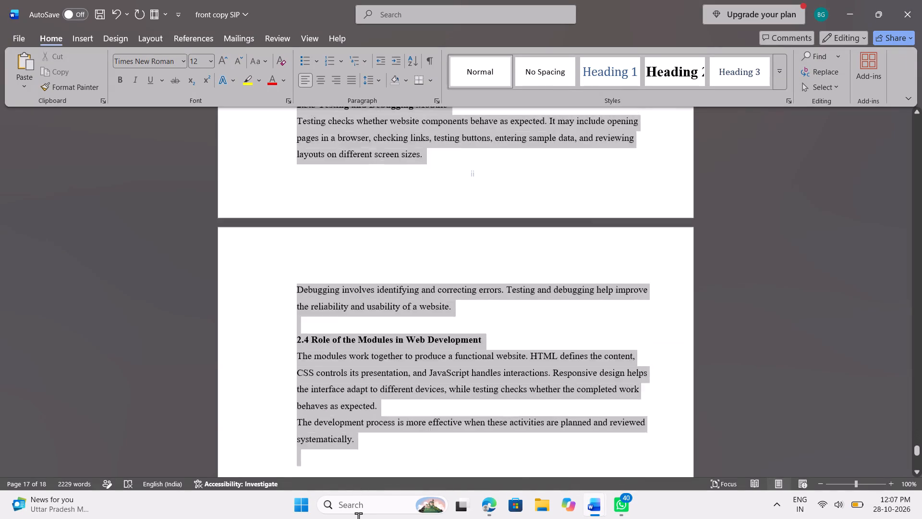
left_click_drag(358, 518, 350, 158)
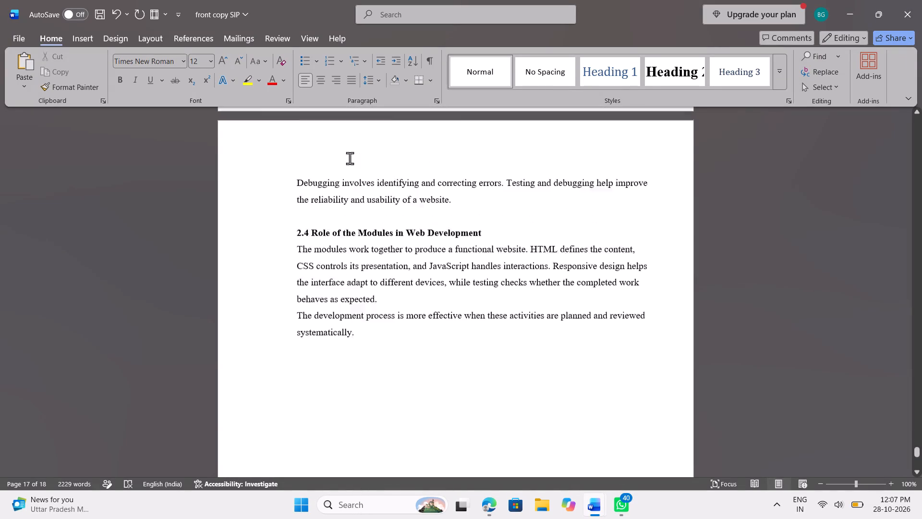
left_click_drag(350, 158, 363, 373)
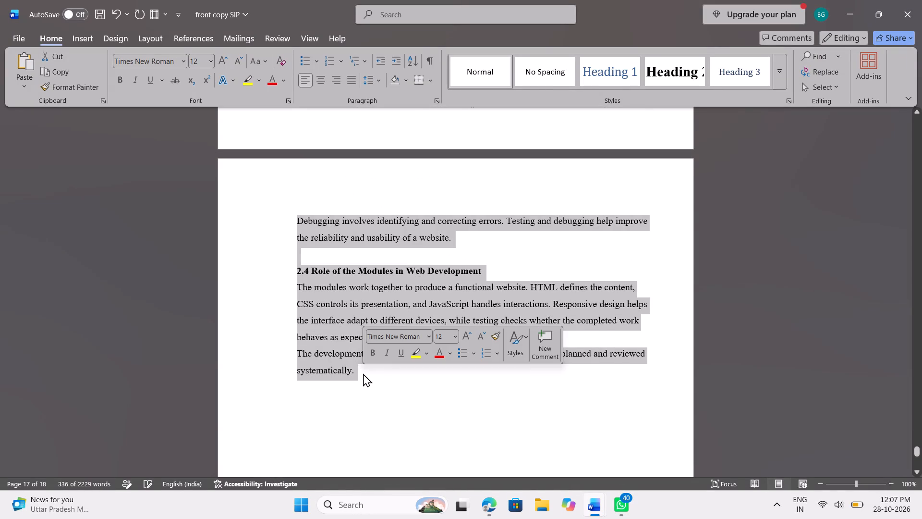
key("ctrl+v")
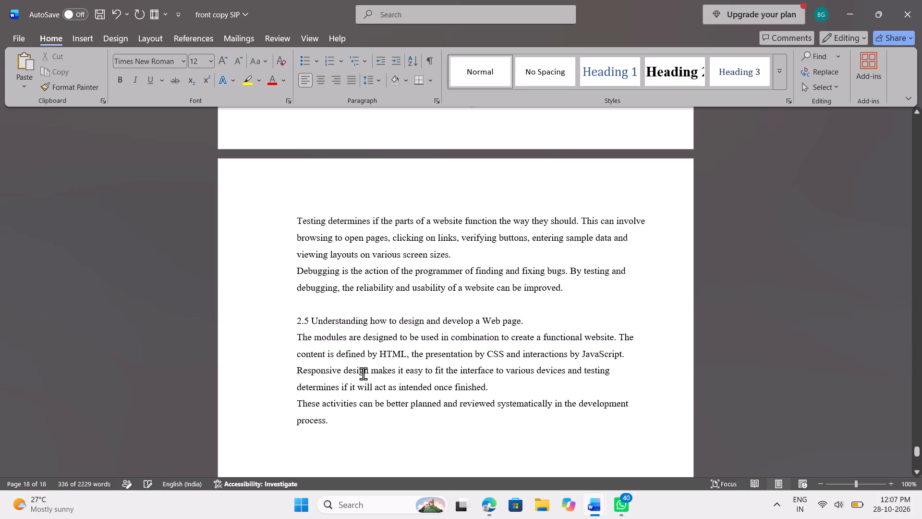
Make the subheadings "2.3.1 HTML Structure Module" and "2.3.2 CSS Styling and Layout Module" bold.
scroll(363, 373, "up", 1)
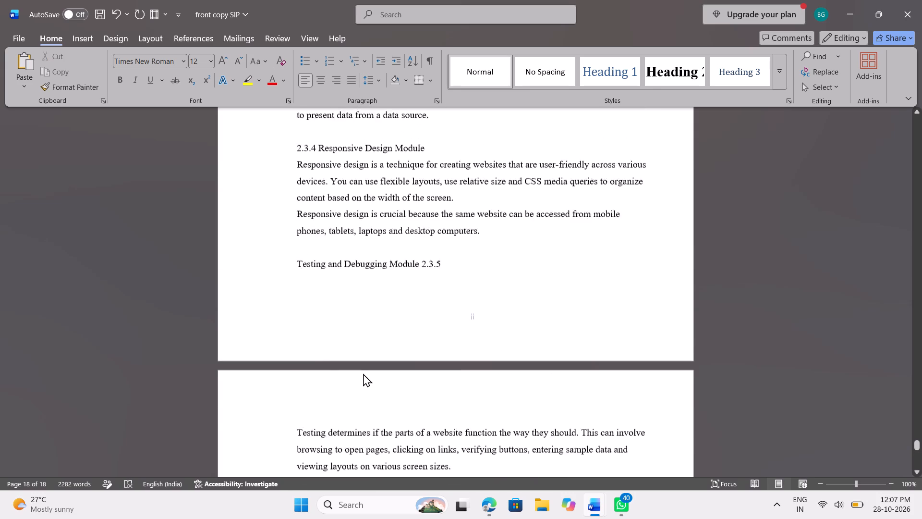
scroll(363, 373, "up", 3)
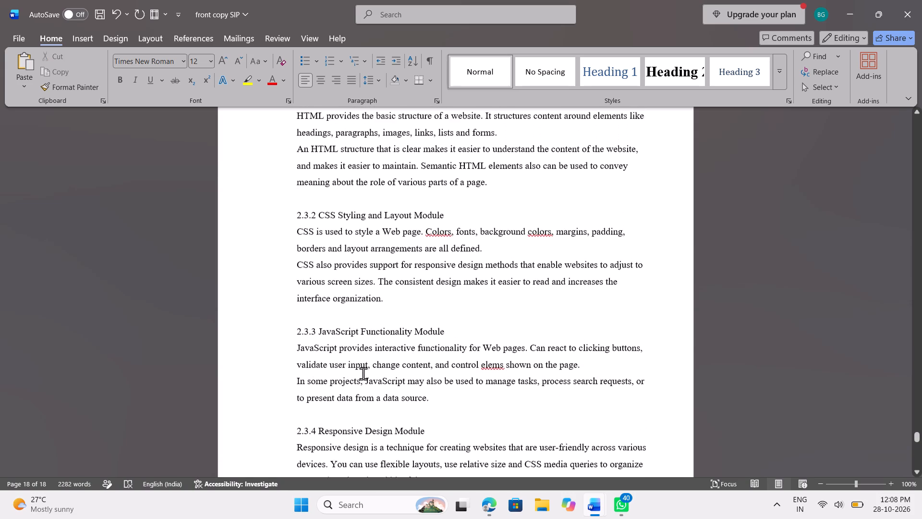
scroll(363, 373, "up", 1)
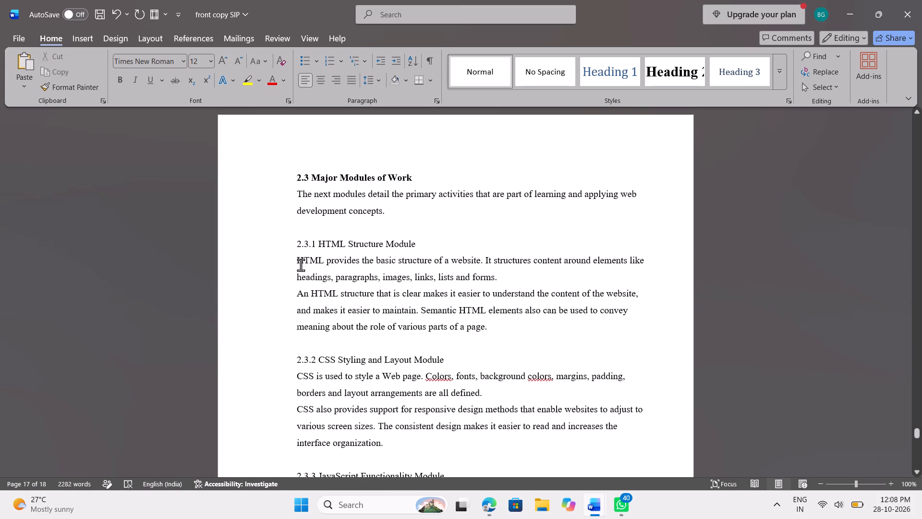
left_click_drag(296, 243, 423, 242)
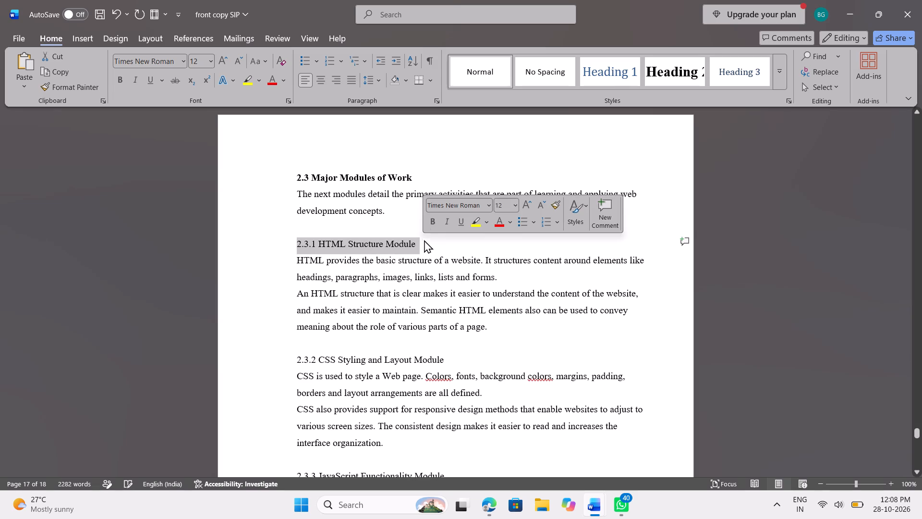
left_click(428, 219)
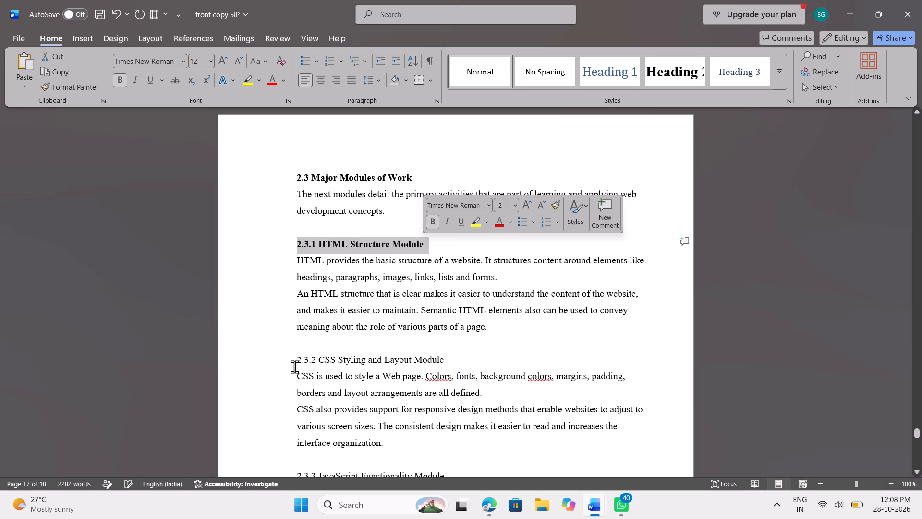
left_click_drag(292, 362, 446, 361)
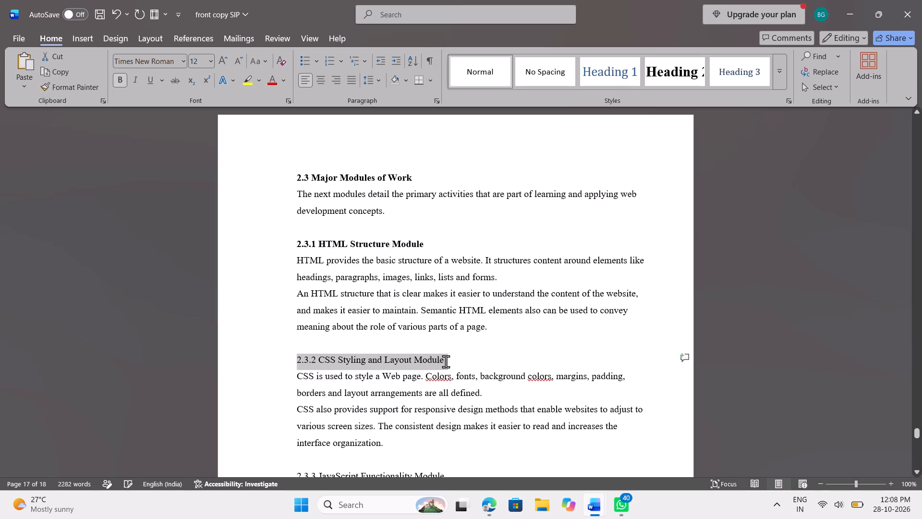
left_click(451, 337)
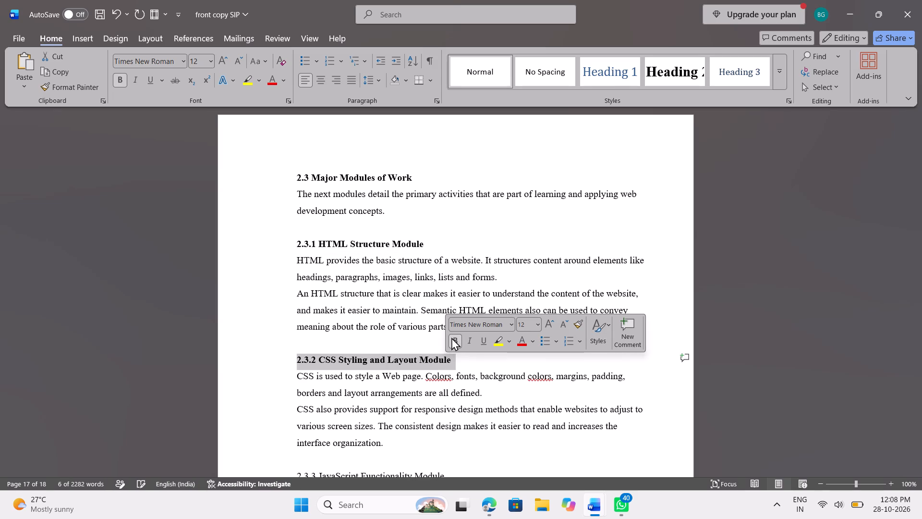
left_click(492, 368)
scroll(492, 368, "down", 1)
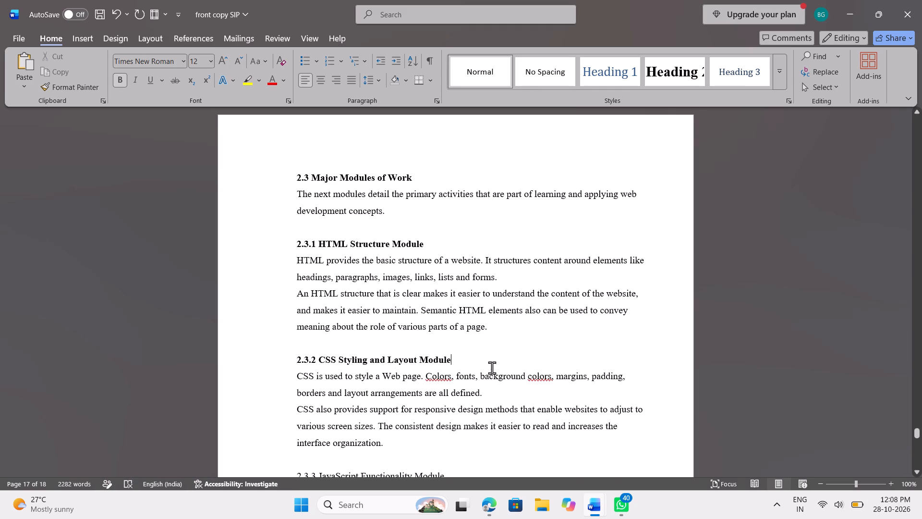
scroll(492, 368, "down", 1)
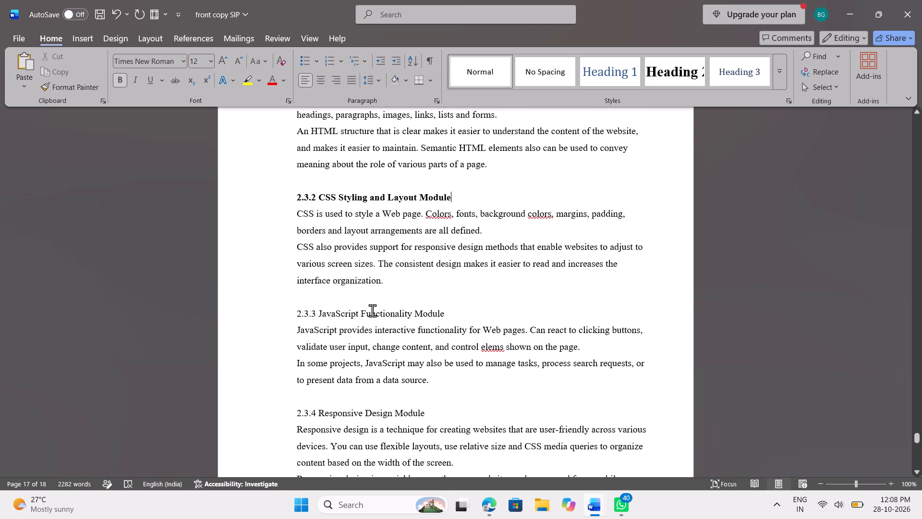
Make the subheadings "2.3.3 JavaScript Functionality Module" and "2.3.4 Responsive Design Module" bold.
left_click_drag(297, 317, 418, 318)
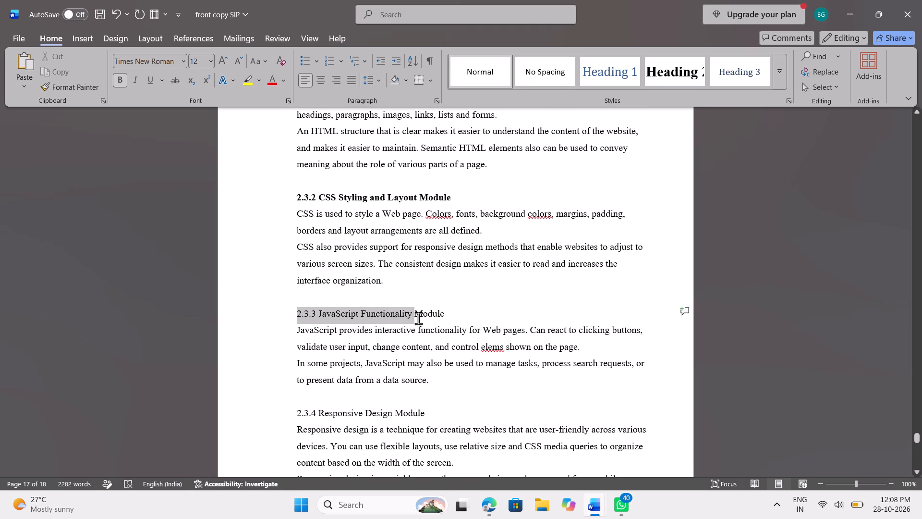
left_click_drag(418, 318, 446, 318)
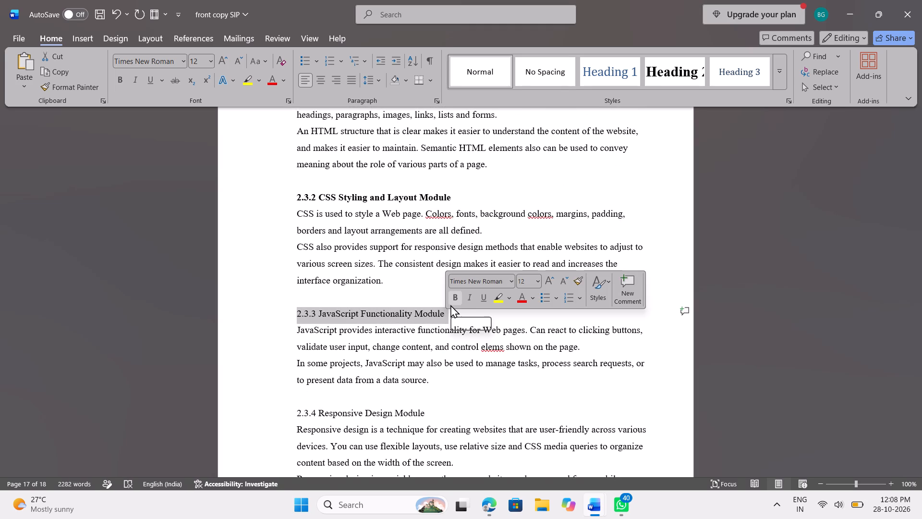
left_click(456, 298)
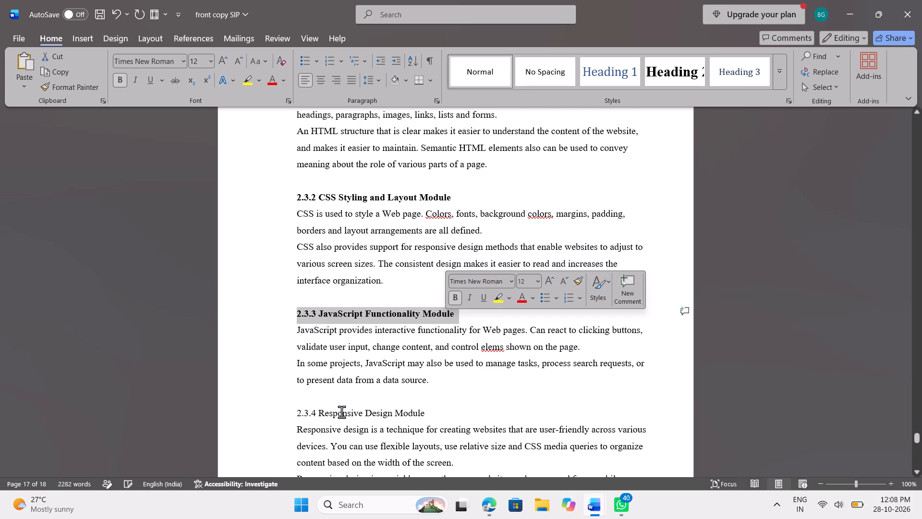
left_click_drag(293, 412, 425, 408)
left_click(430, 385)
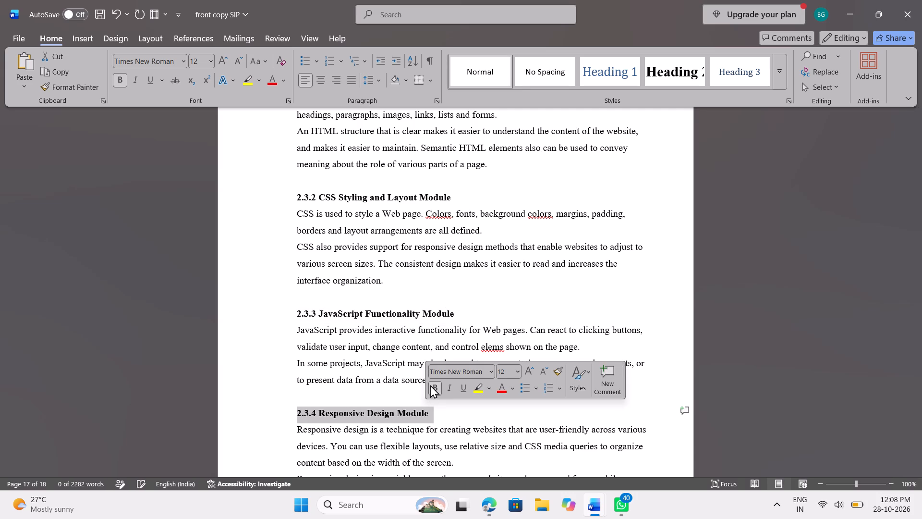
left_click(486, 426)
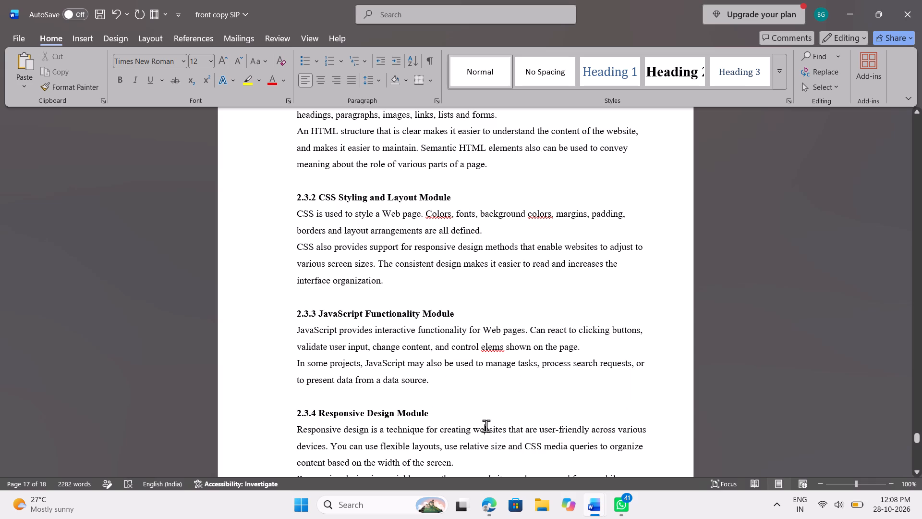
scroll(486, 426, "down", 1)
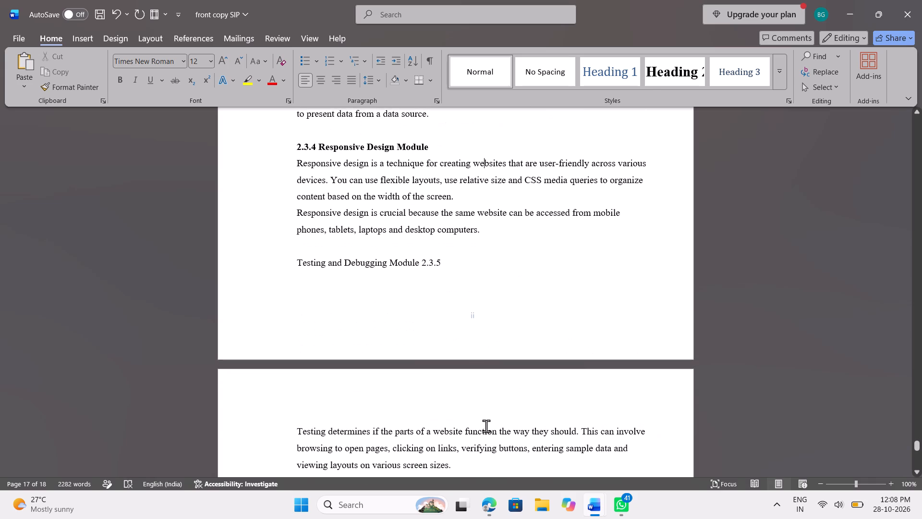
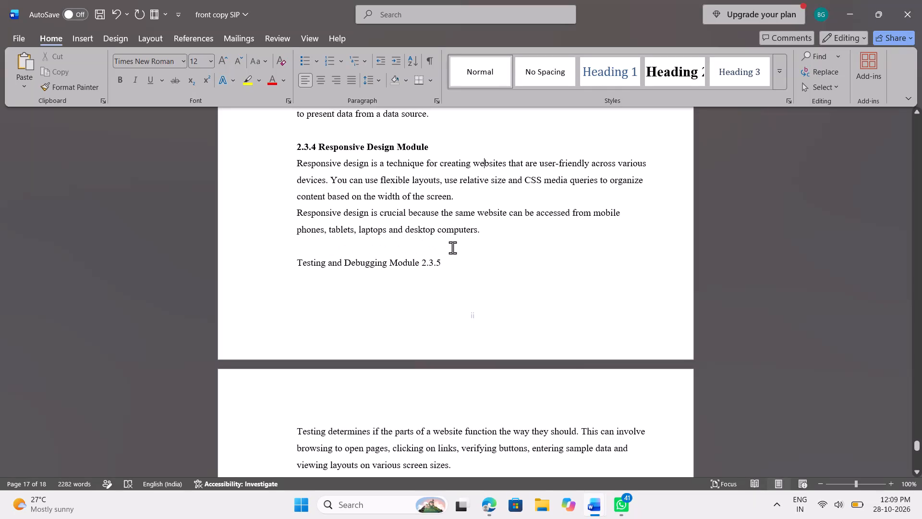
Remove the blank line between the Responsive Design Module text and the "Testing and Debugging Module 2.3.5" subheading.
left_click(507, 228)
left_click(381, 252)
key("BackSpace")
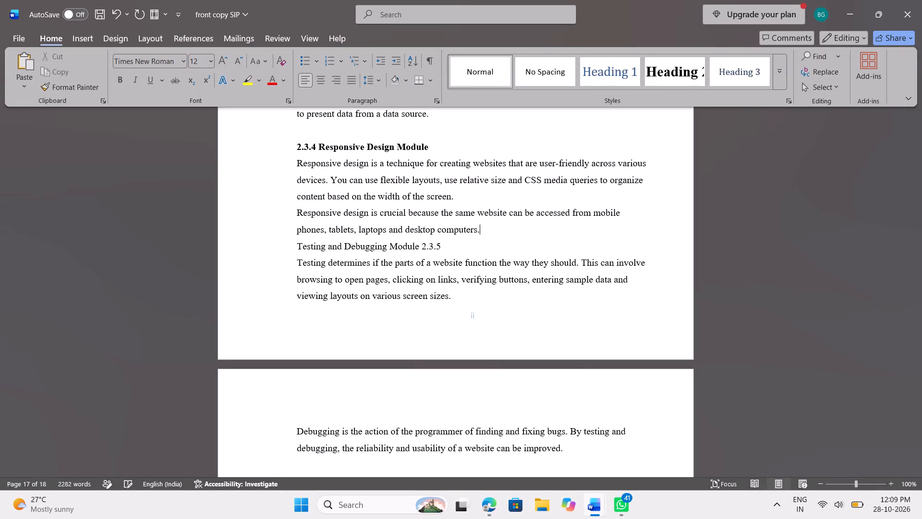
Make the subheading "Testing and Debugging Module 2.3.5" bold.
left_click_drag(294, 244, 435, 257)
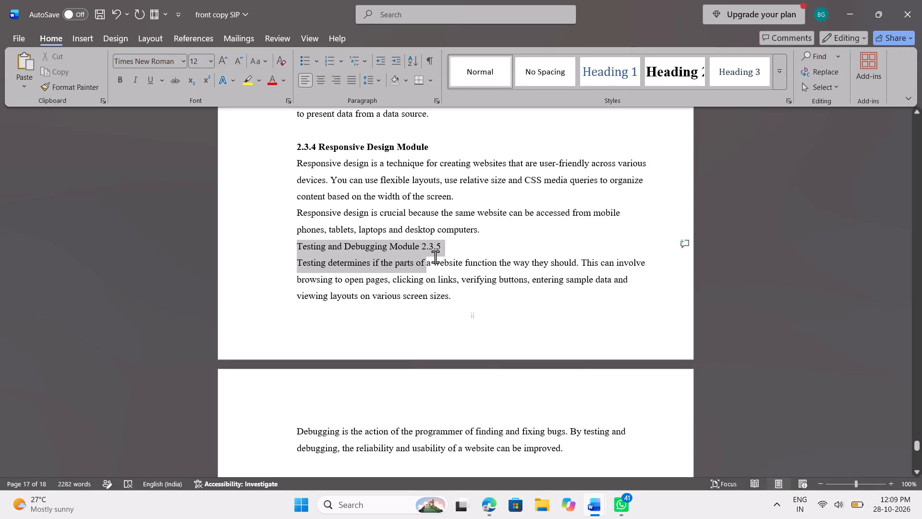
left_click_drag(435, 257, 447, 251)
left_click(453, 233)
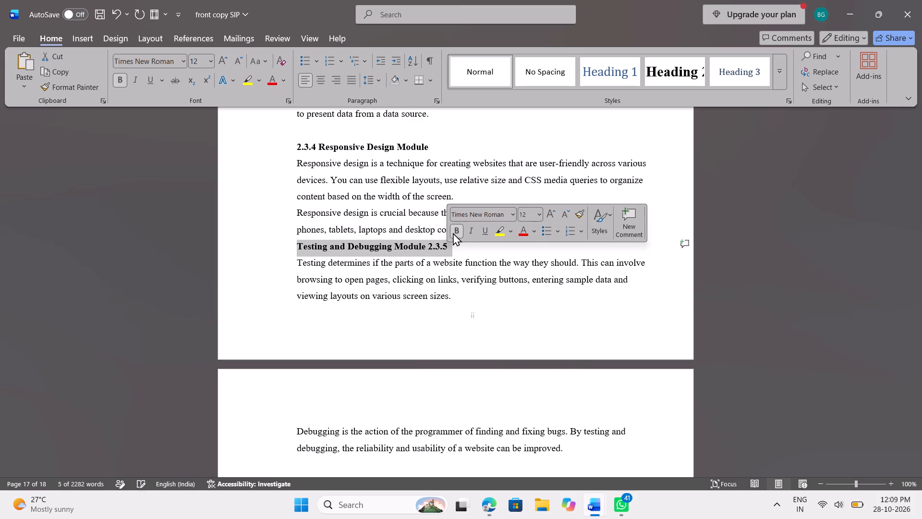
left_click(451, 334)
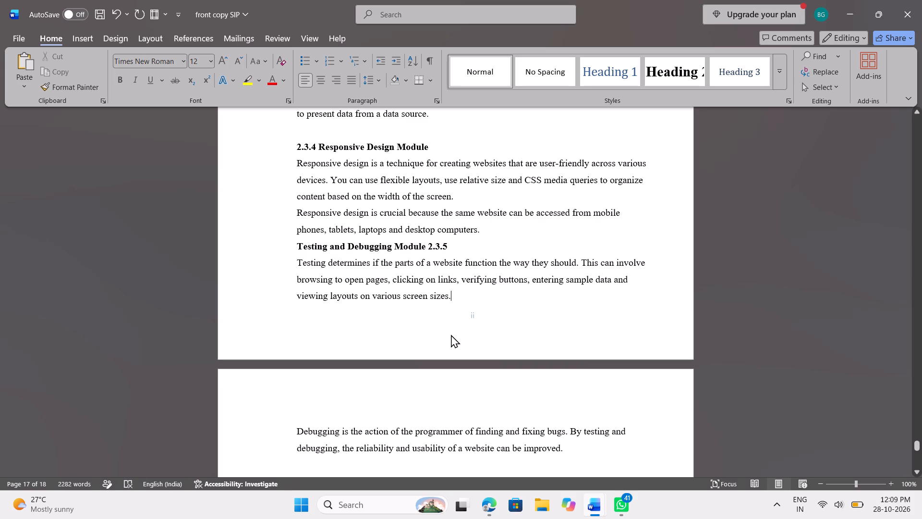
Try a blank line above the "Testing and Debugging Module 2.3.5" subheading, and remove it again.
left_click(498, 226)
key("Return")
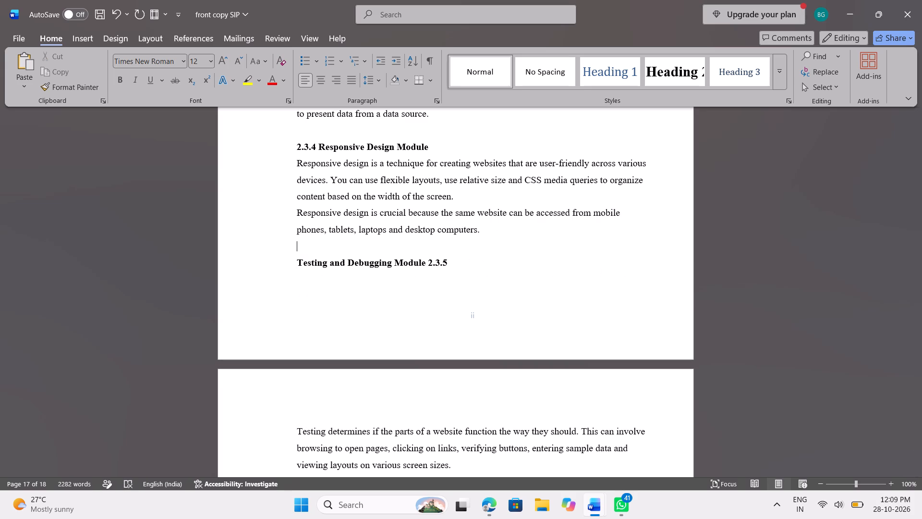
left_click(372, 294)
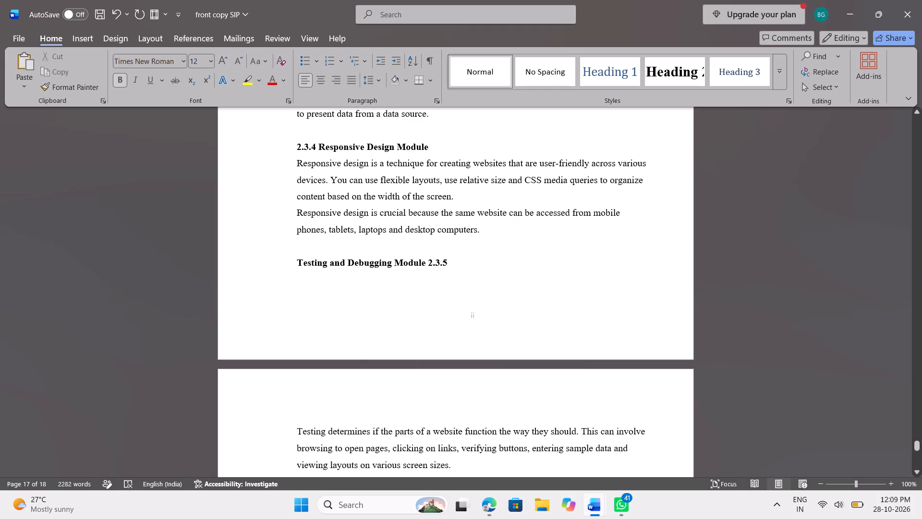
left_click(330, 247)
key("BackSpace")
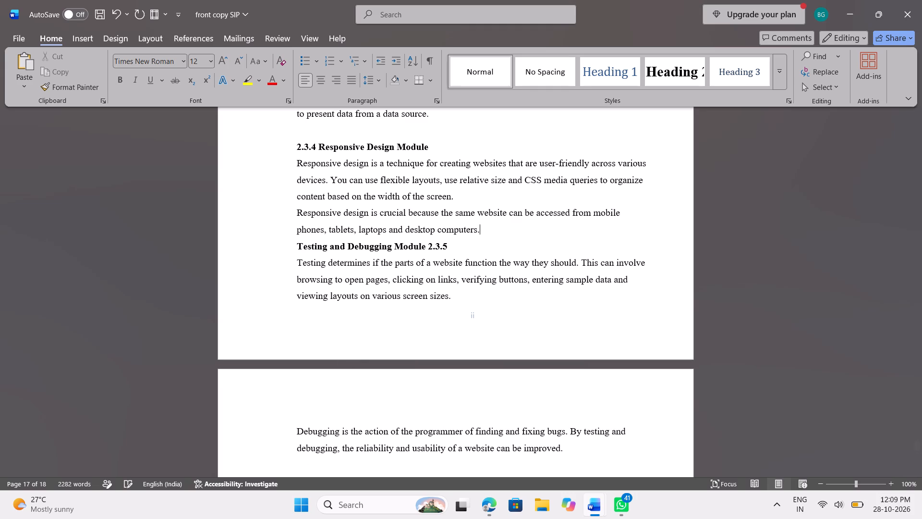
Make the heading "2.5 Understanding how to design and develop a Web page." bold.
scroll(330, 247, "down", 1)
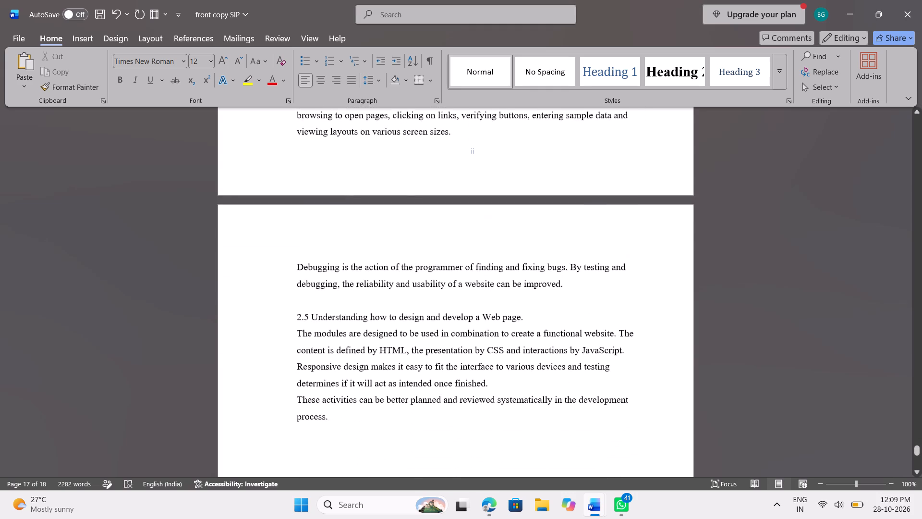
scroll(330, 247, "down", 1)
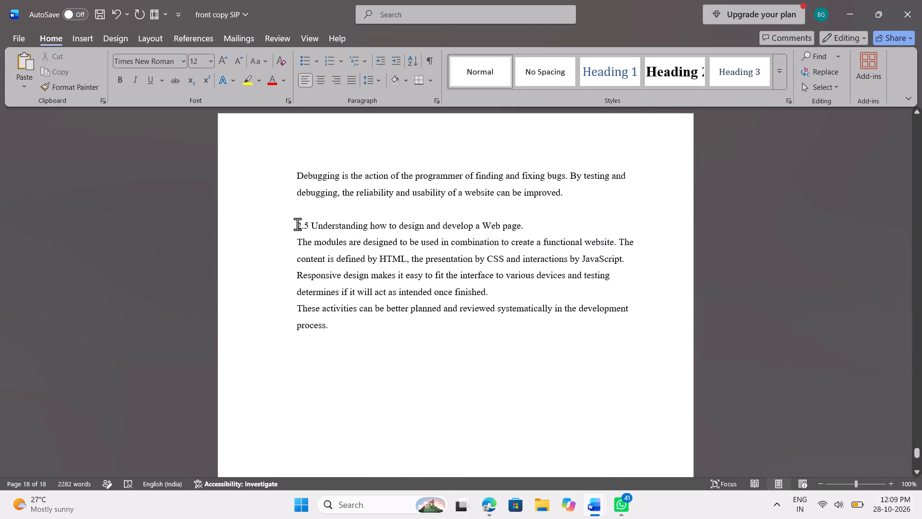
left_click_drag(297, 224, 524, 229)
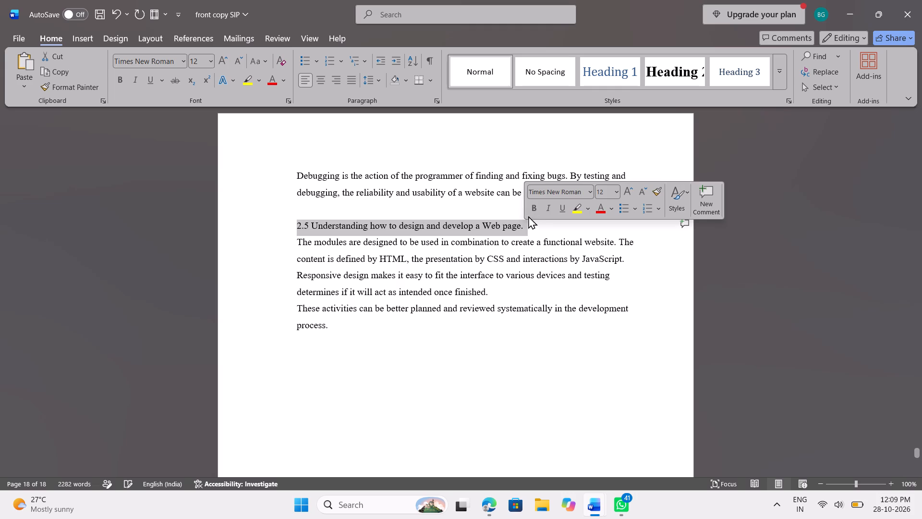
left_click(531, 212)
left_click(494, 371)
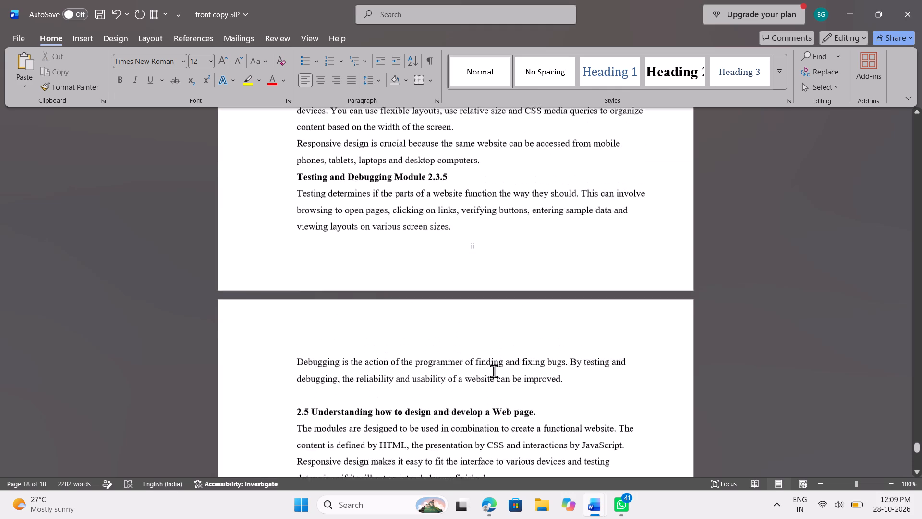
scroll(494, 371, "up", 1)
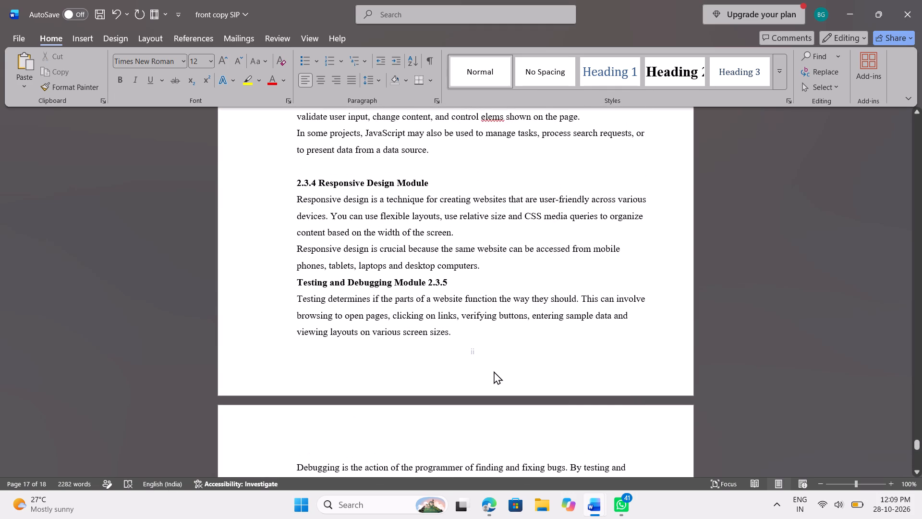
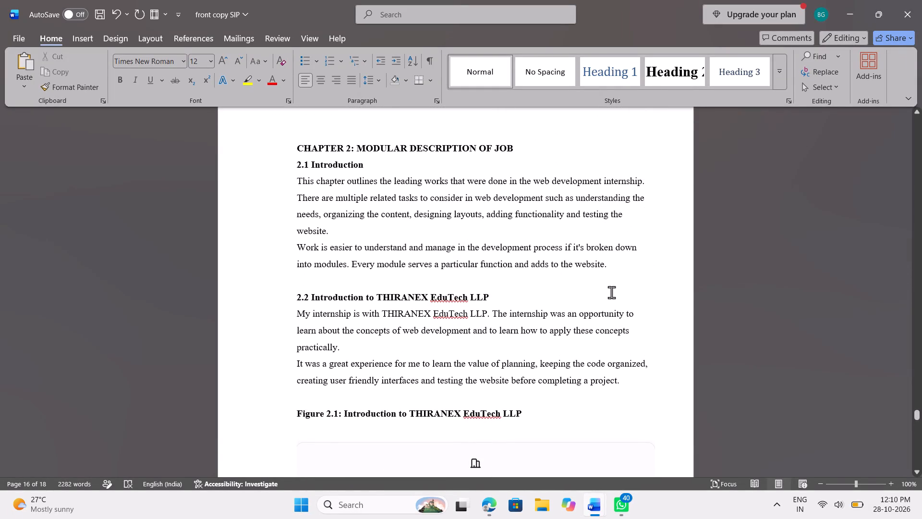
Justify all the report text from the "CHAPTER 1: INTRODUCTION" heading through the end of section 2.5.
scroll(593, 315, "down", 2)
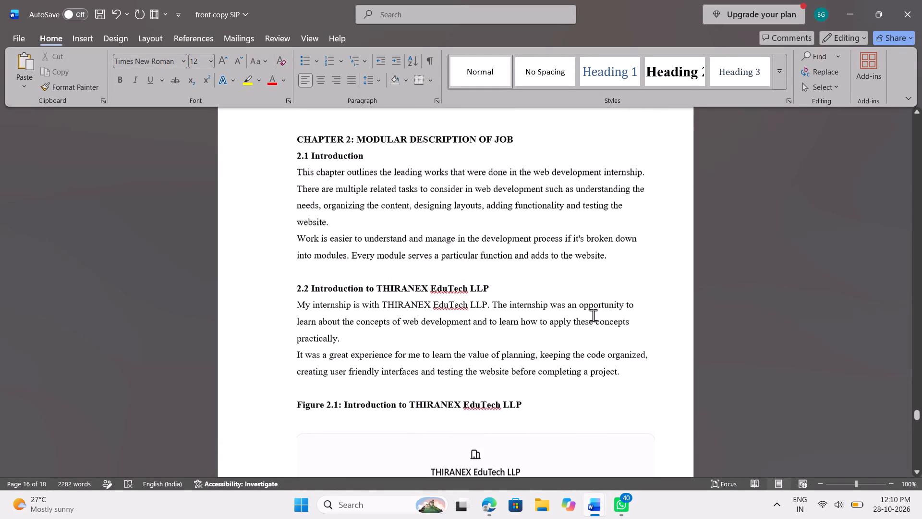
scroll(593, 315, "down", 5)
scroll(593, 315, "up", 1)
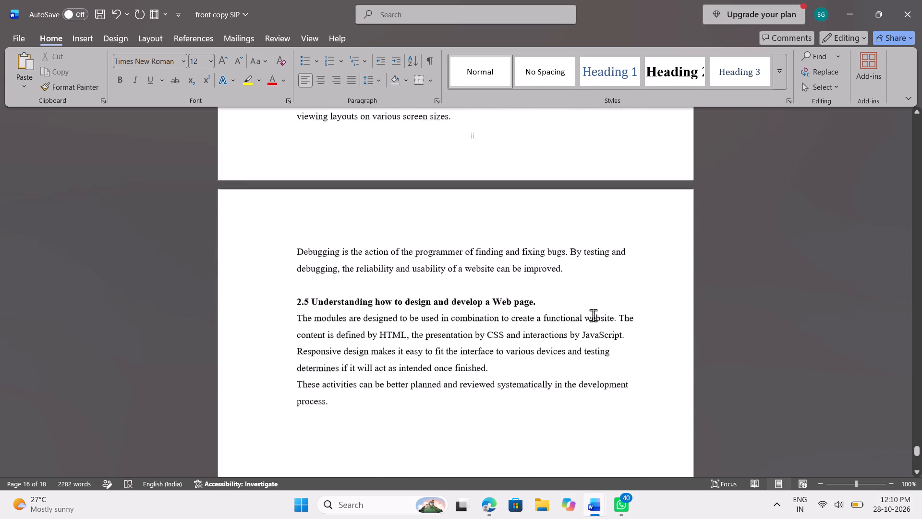
scroll(593, 315, "up", 1)
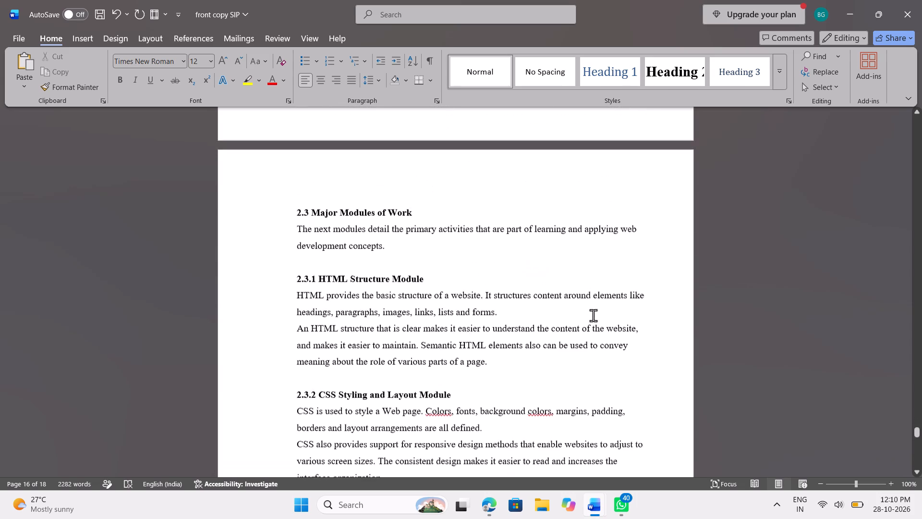
scroll(593, 315, "up", 5)
scroll(593, 315, "down", 1)
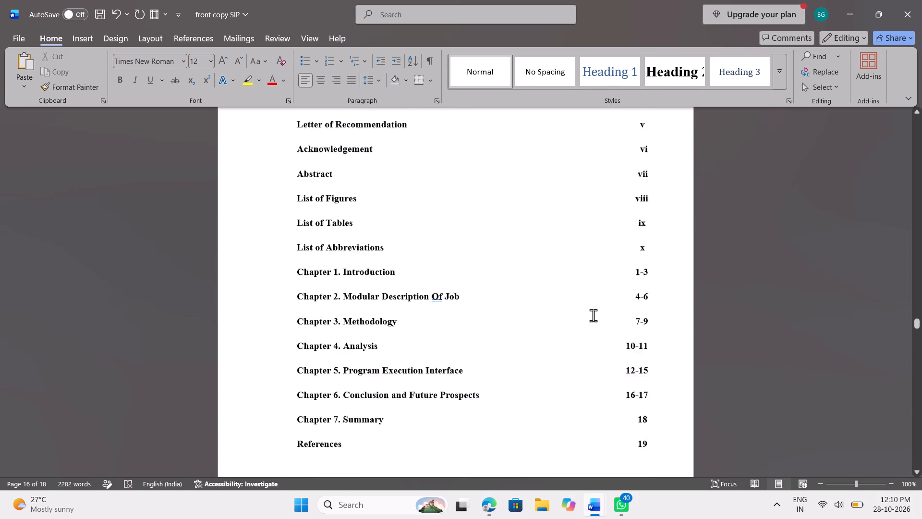
scroll(593, 315, "down", 2)
scroll(593, 315, "up", 1)
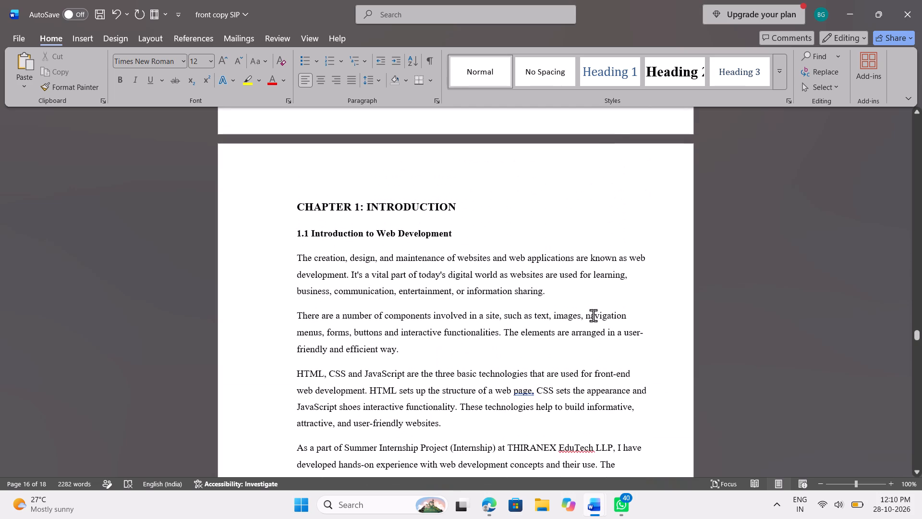
left_click_drag(294, 207, 365, 498)
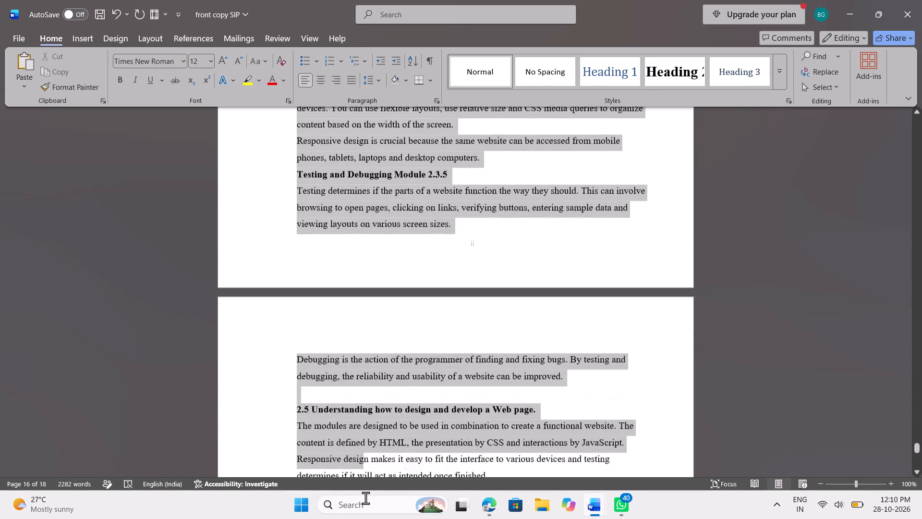
left_click_drag(365, 498, 339, 83)
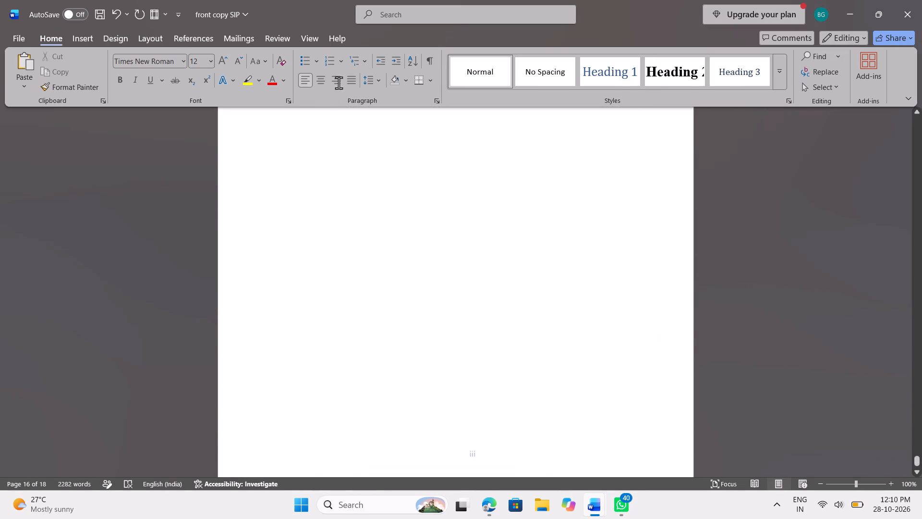
left_click_drag(339, 83, 329, 286)
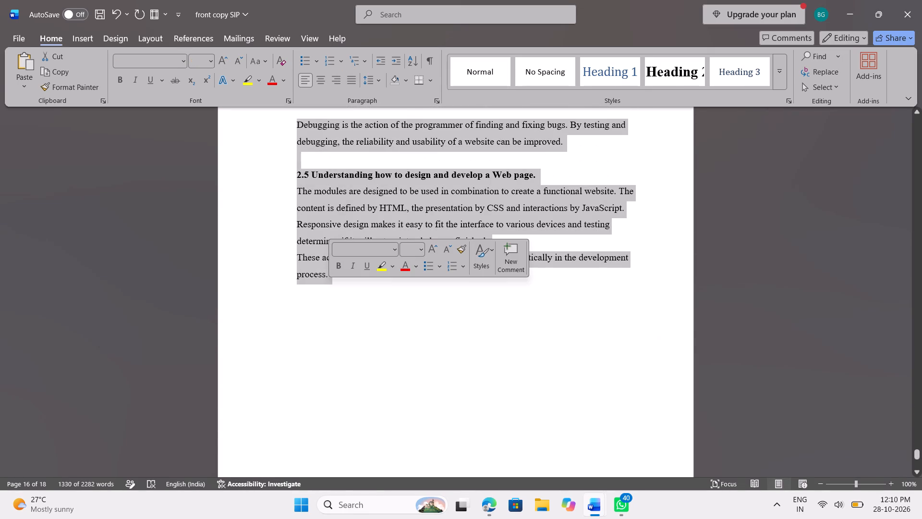
left_click(352, 82)
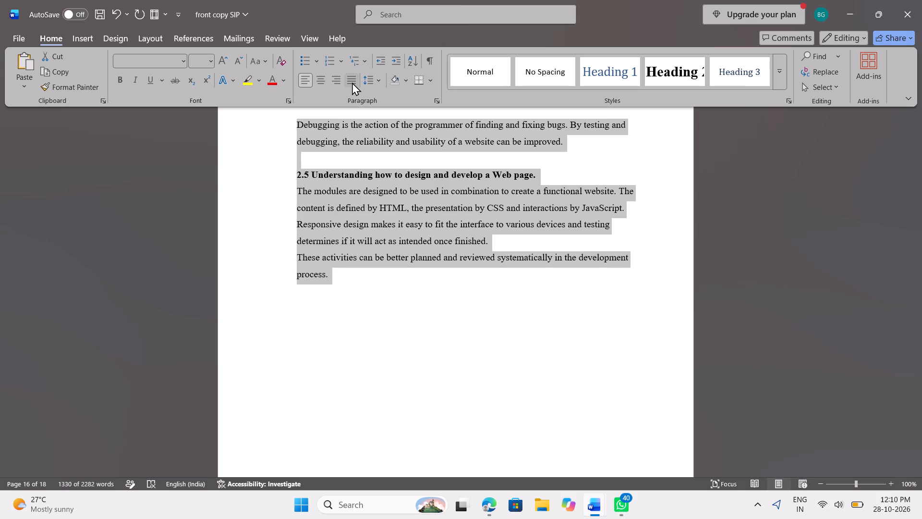
left_click(385, 324)
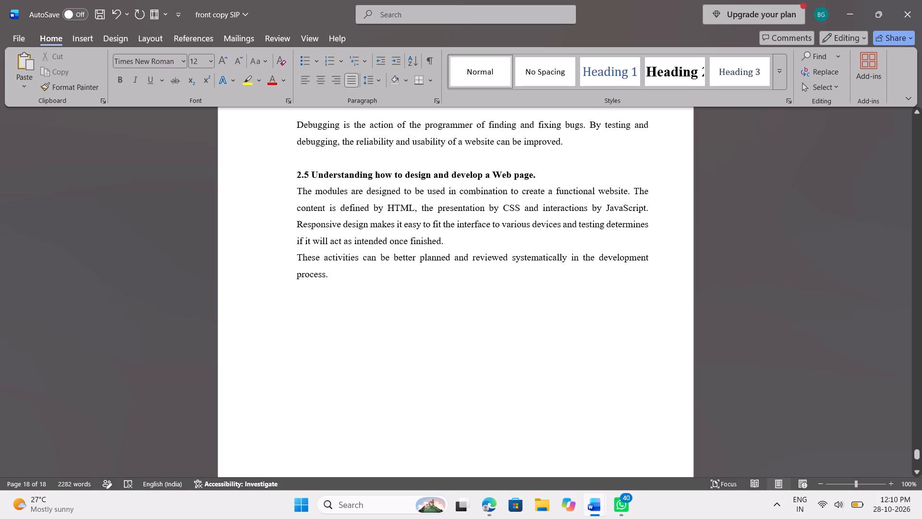
Remove two blank lines between the Figure 2.1 diagram and the "2.3 Major Modules of Work" heading.
scroll(385, 324, "up", 1)
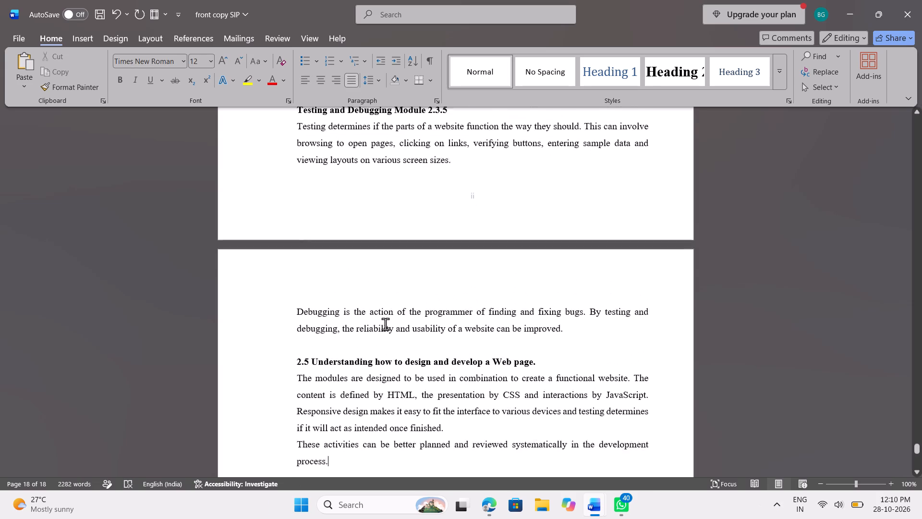
scroll(385, 324, "up", 3)
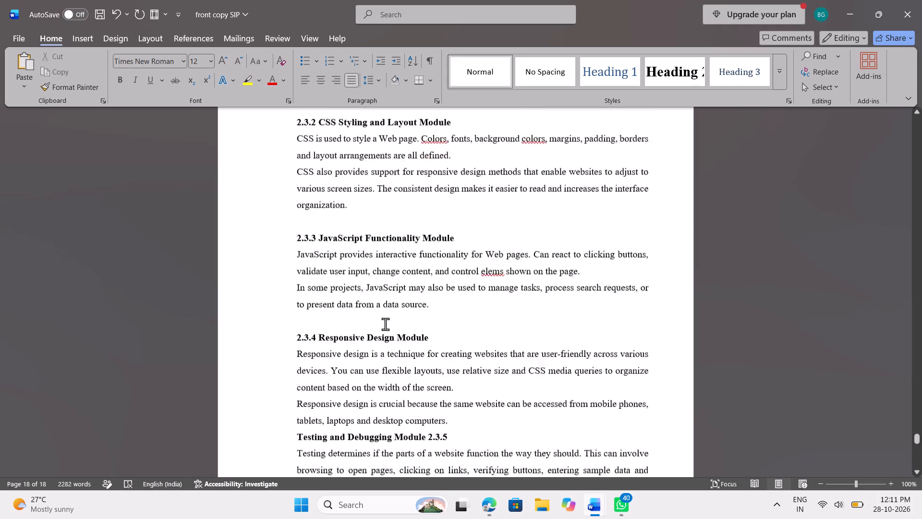
scroll(385, 324, "up", 3)
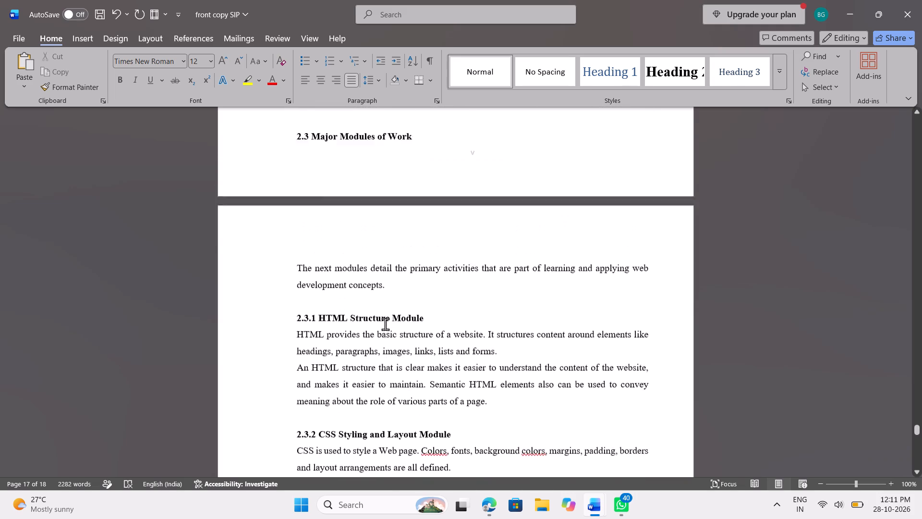
scroll(385, 324, "up", 2)
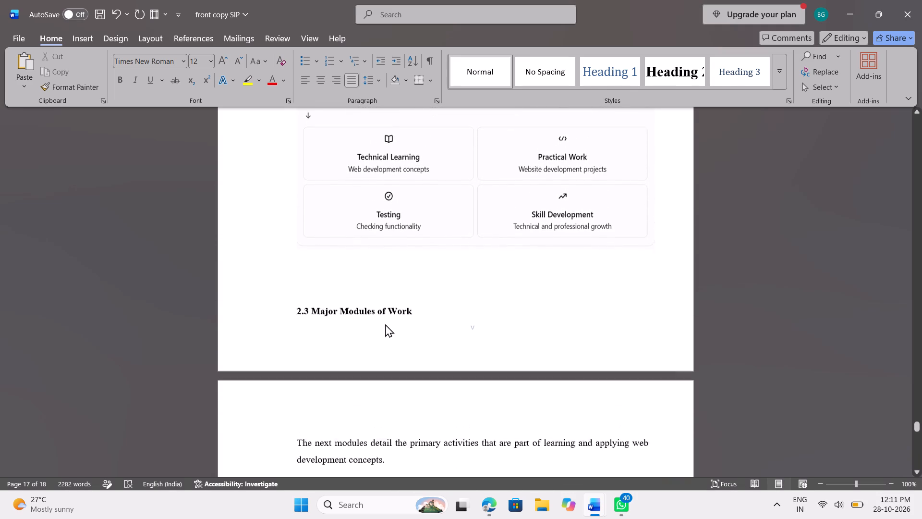
scroll(385, 324, "up", 1)
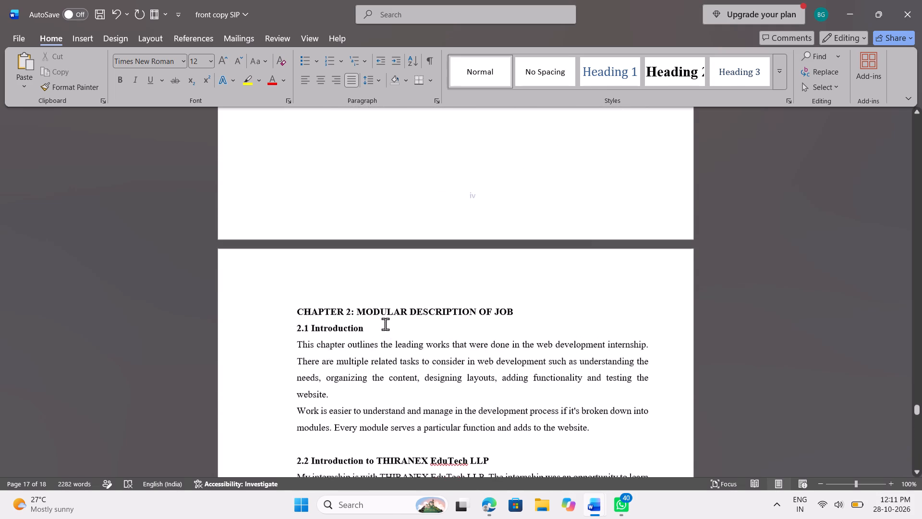
left_click(383, 309)
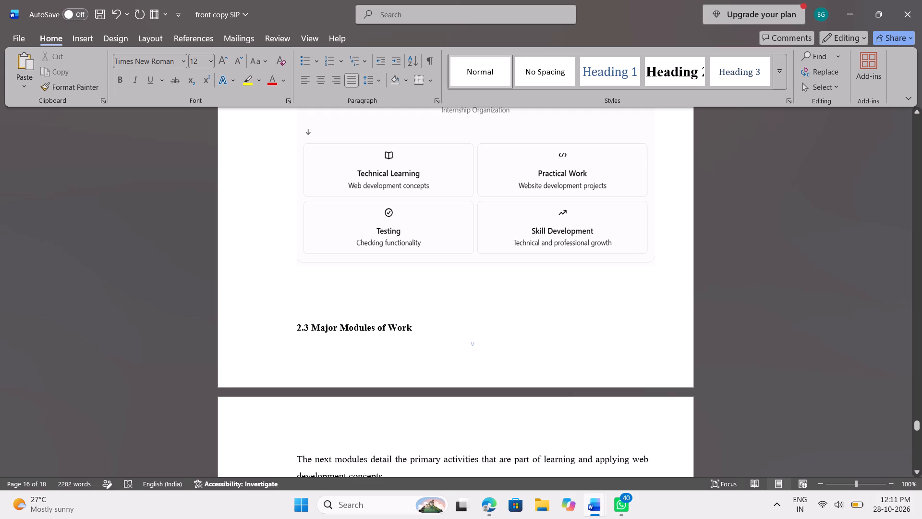
key("BackSpace")
key("BackSpace")
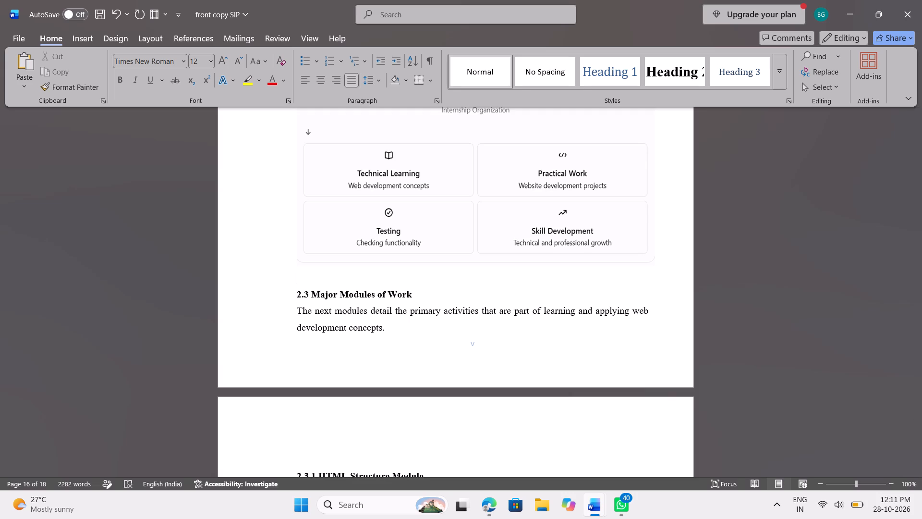
Review the alignment and page layout of the Chapter 1 and Chapter 2 pages through to the document's end.
scroll(383, 309, "up", 1)
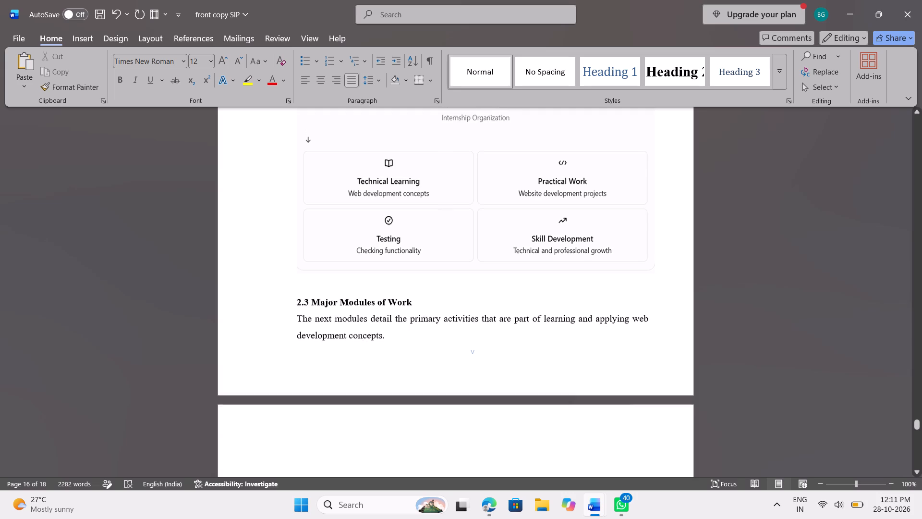
scroll(383, 309, "up", 2)
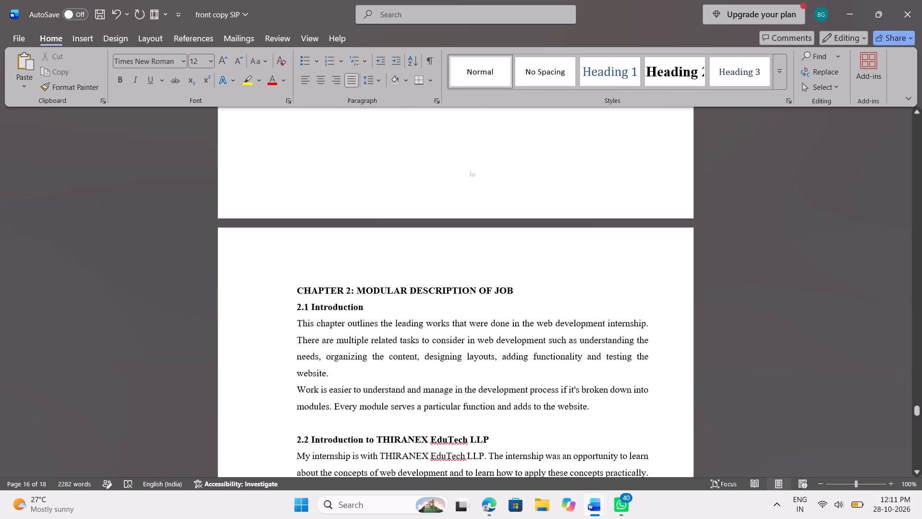
scroll(383, 309, "up", 2)
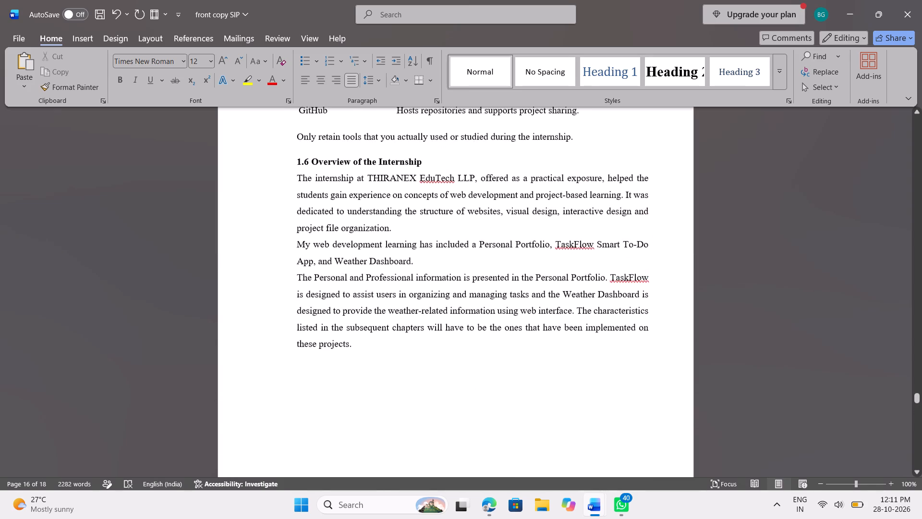
scroll(383, 309, "up", 2)
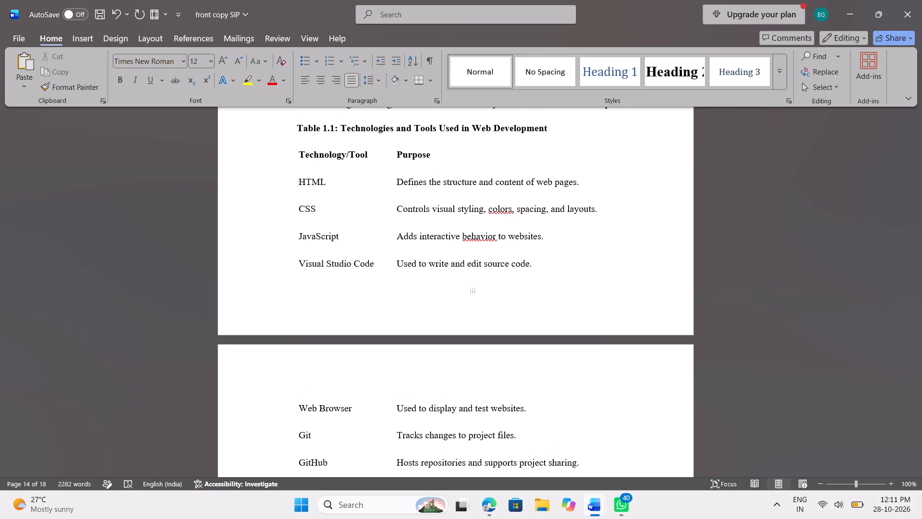
scroll(383, 309, "up", 2)
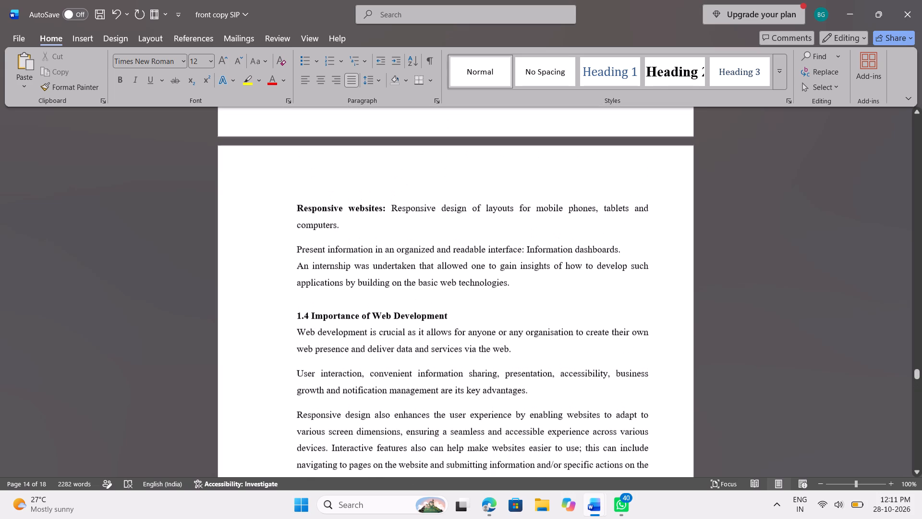
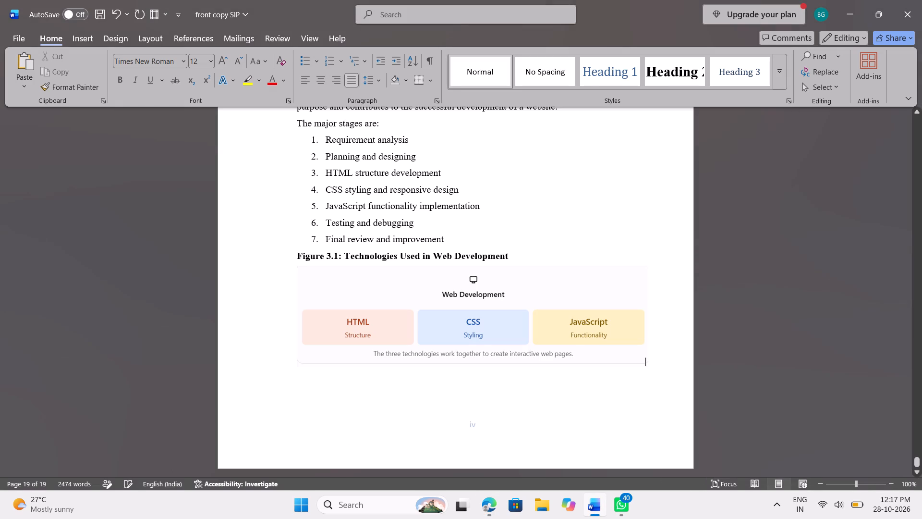
Stretch the Figure 3.1 diagram's height downward to fill the space above the page number, keeping its width.
left_click(495, 321)
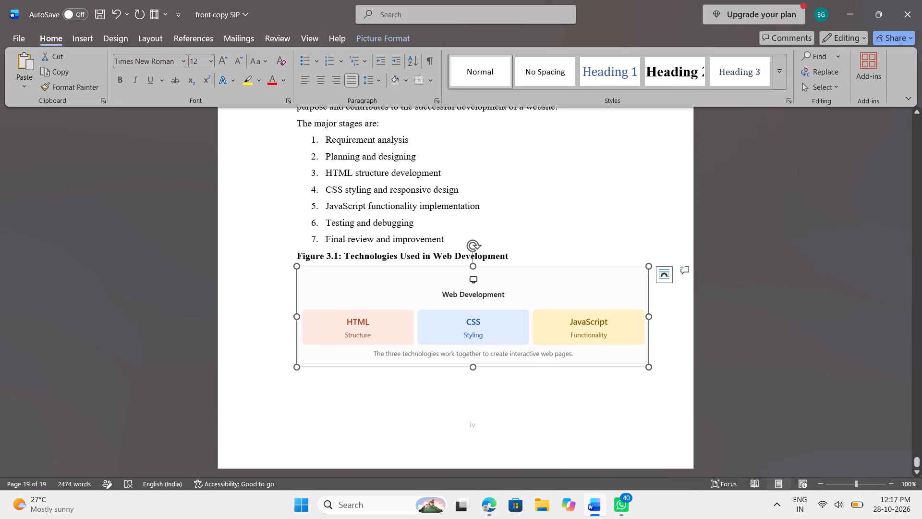
left_click_drag(474, 367, 476, 376)
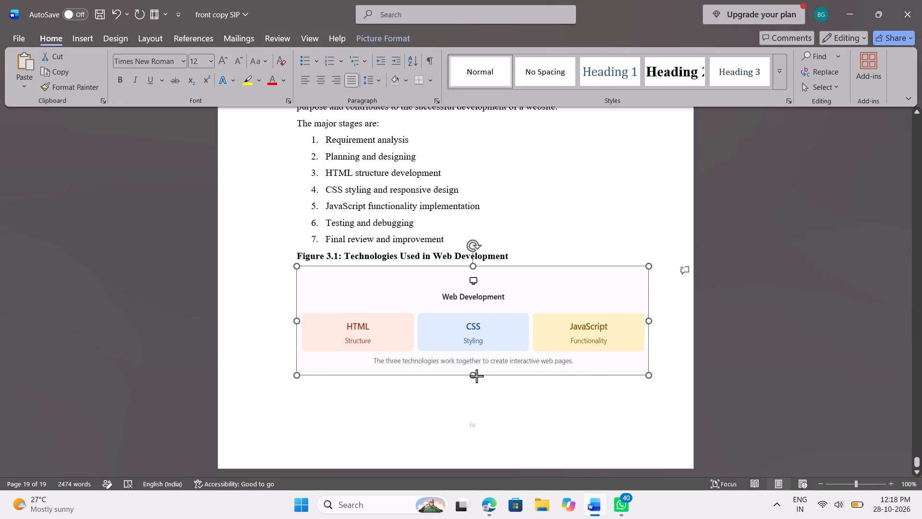
left_click_drag(476, 376, 487, 404)
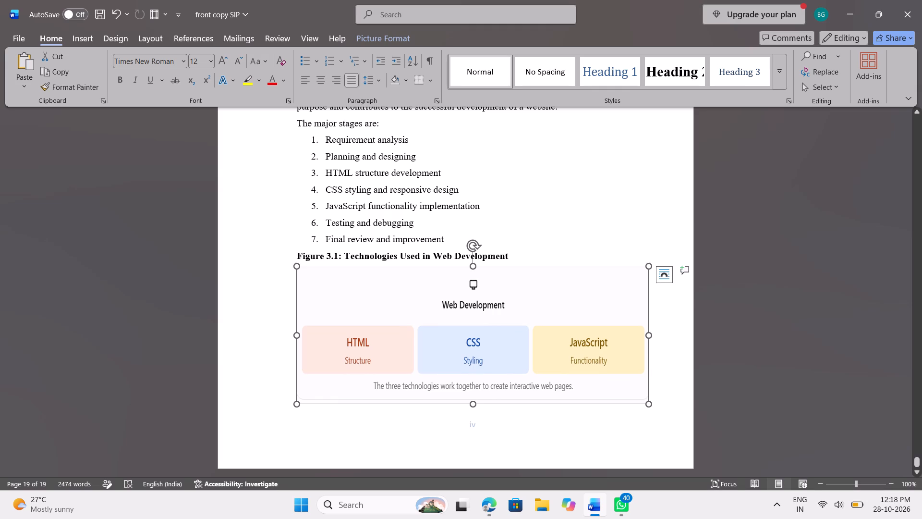
left_click_drag(473, 404, 479, 411)
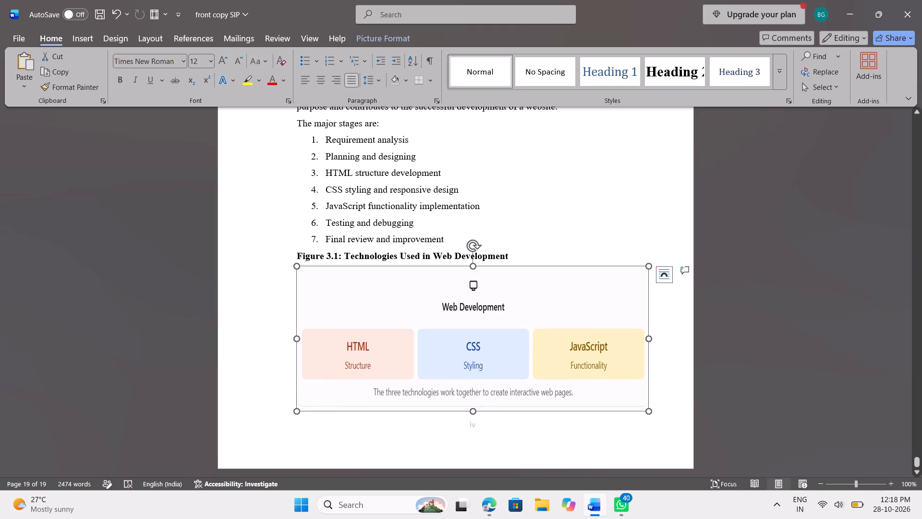
left_click(583, 245)
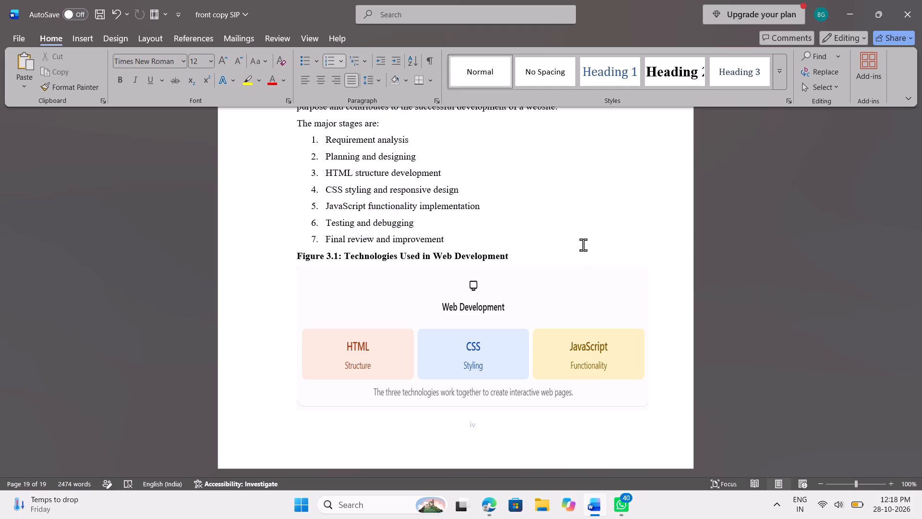
Compare the Chapter 3 page's spacing and figure layout with the Chapter 2 pages, back to the organization diagram and section 2.3.
scroll(585, 262, "up", 1)
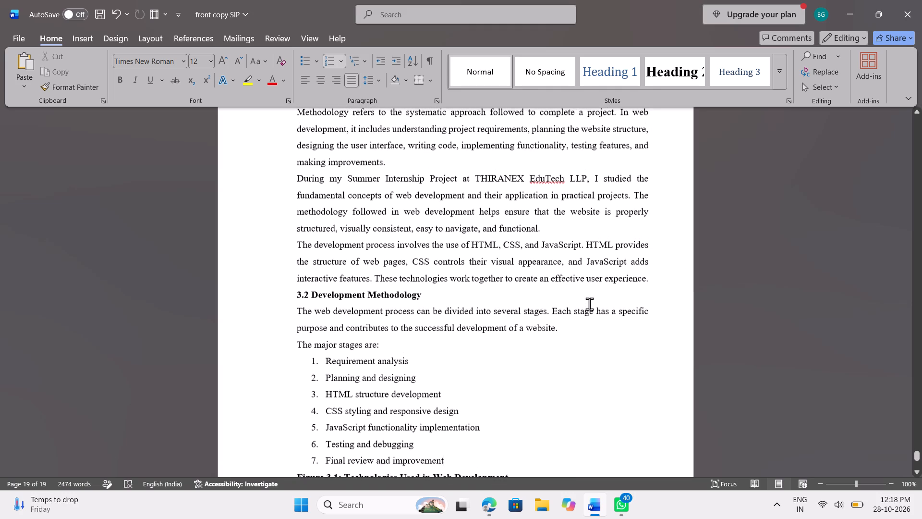
scroll(589, 304, "down", 1)
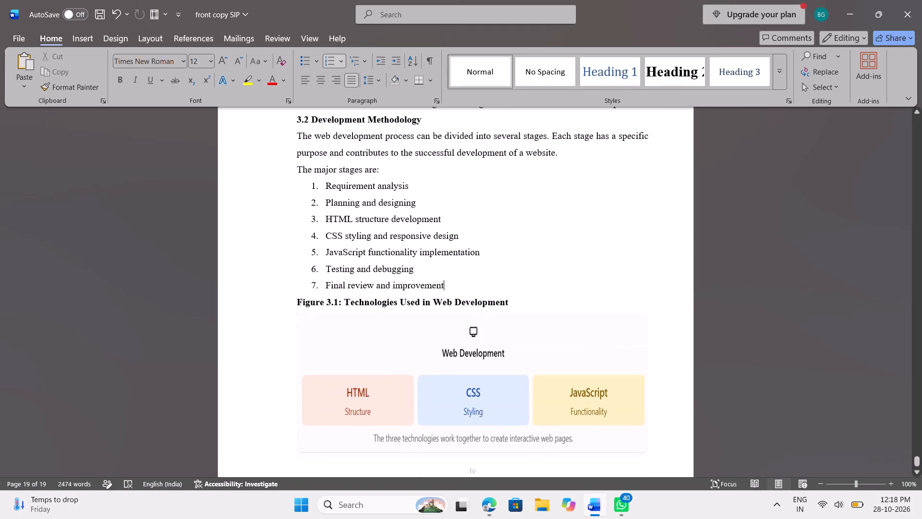
scroll(589, 304, "down", 1)
scroll(589, 304, "up", 1)
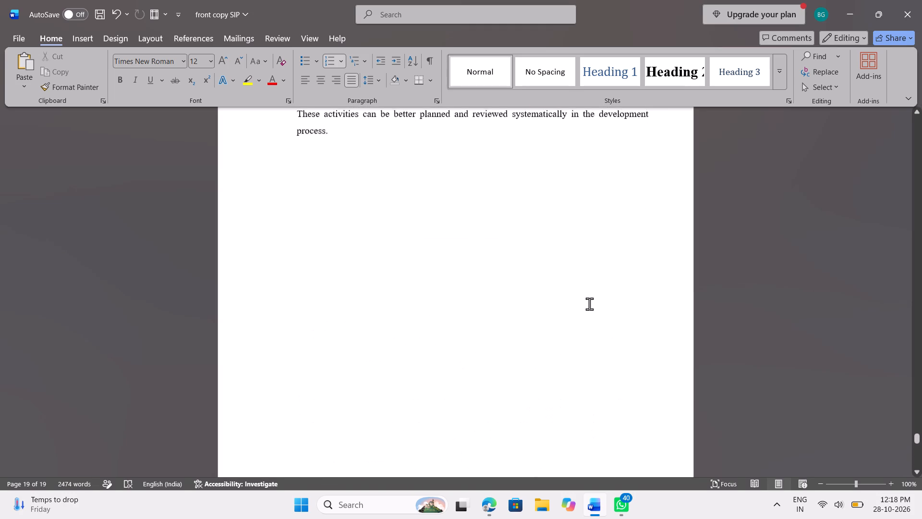
scroll(589, 304, "up", 3)
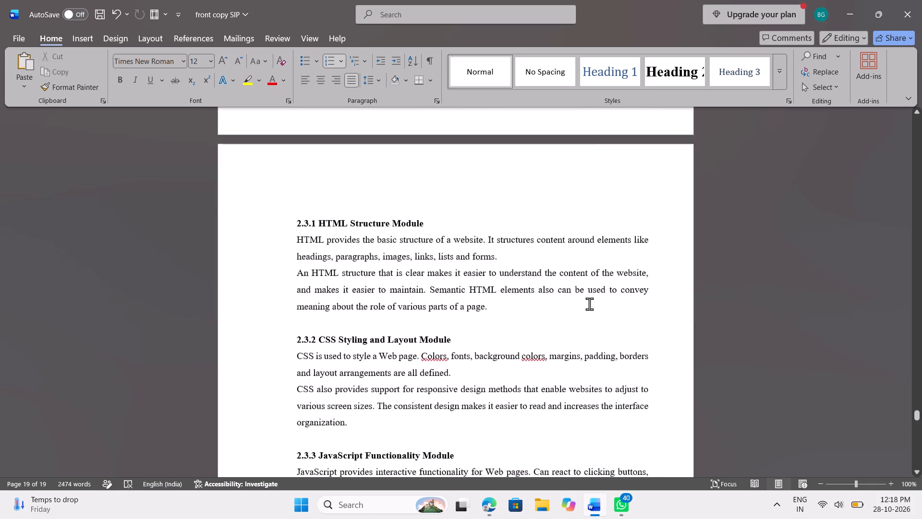
scroll(589, 304, "up", 3)
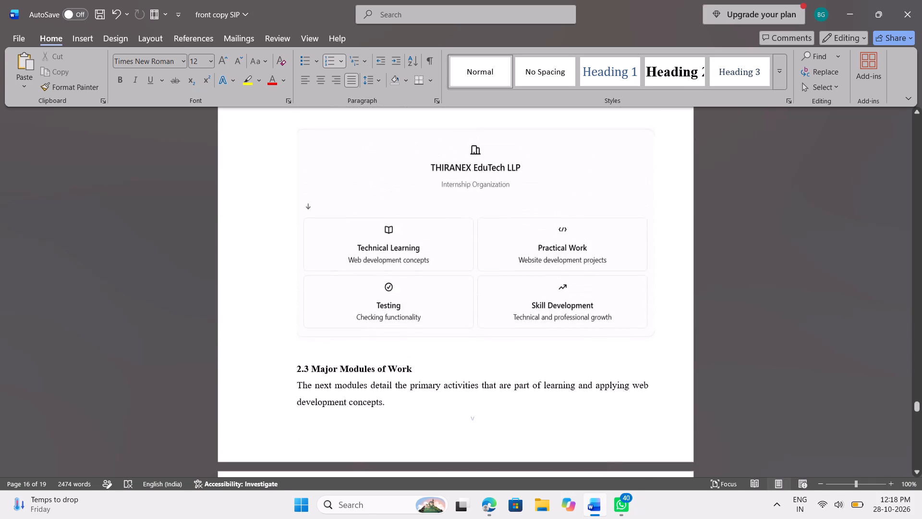
scroll(589, 304, "up", 1)
scroll(589, 304, "down", 1)
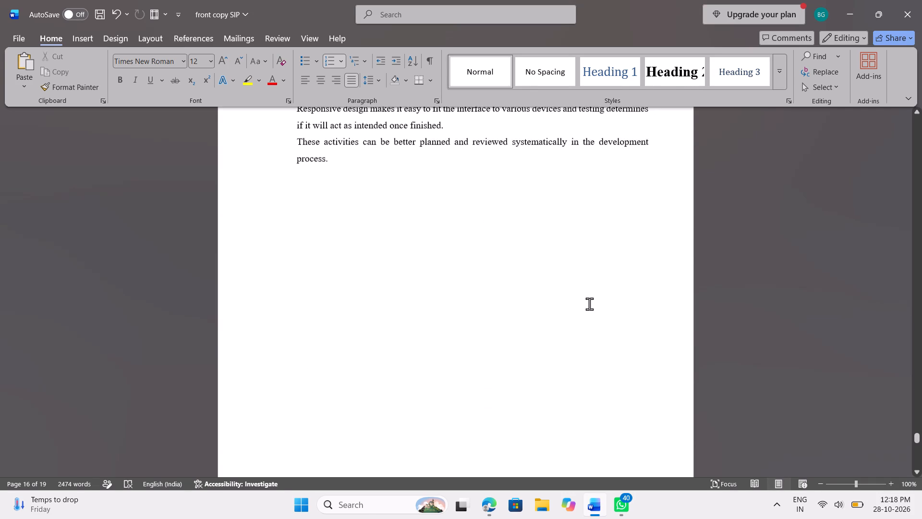
scroll(589, 304, "down", 2)
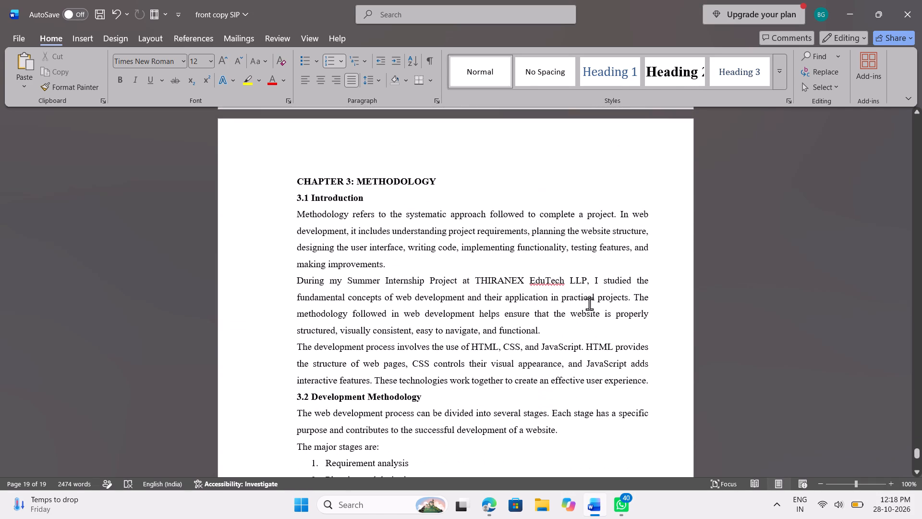
scroll(589, 304, "down", 2)
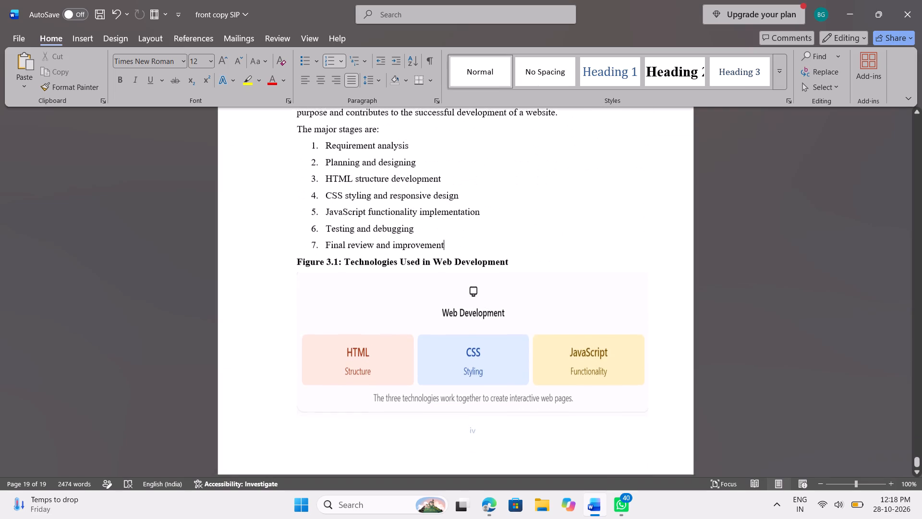
scroll(589, 304, "down", 2)
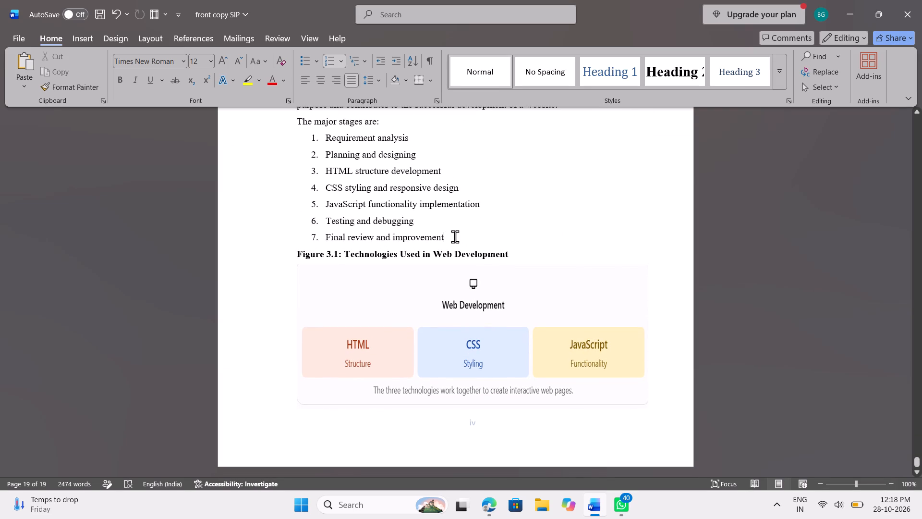
Insert an unnumbered blank line between the last major stage, Final review and improvement, and the Figure 3.1 caption.
key("Return")
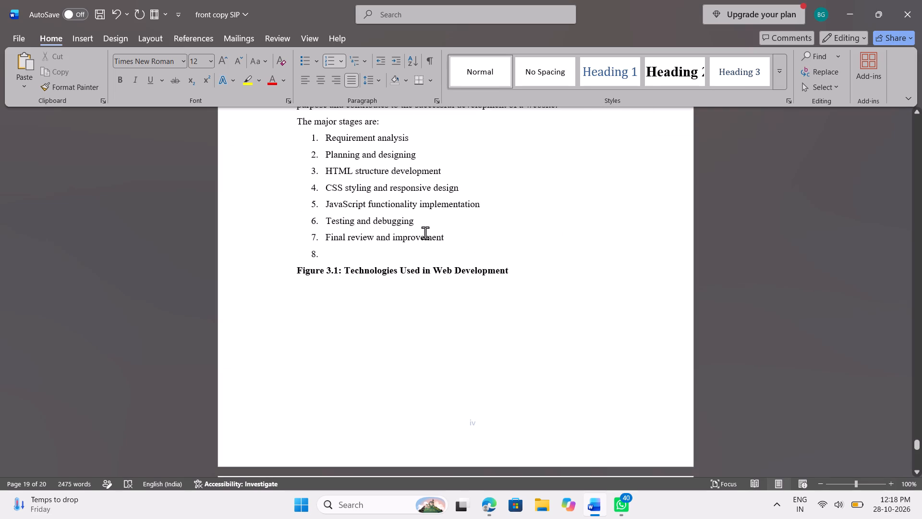
key("BackSpace")
key("BackSpace")
Reduce the Figure 3.1 diagram's height slightly so it fits on the same page as its caption.
left_click(342, 301)
scroll(404, 367, "down", 1)
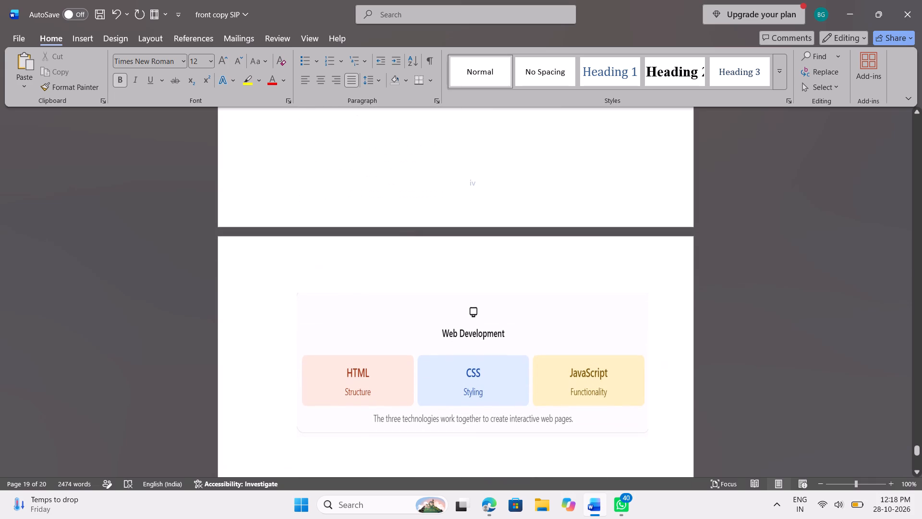
left_click(467, 398)
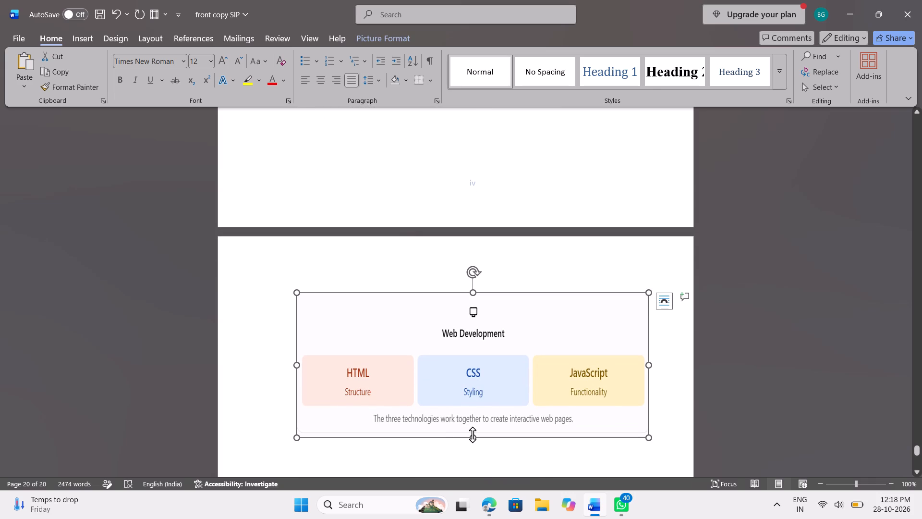
left_click_drag(473, 434, 473, 421)
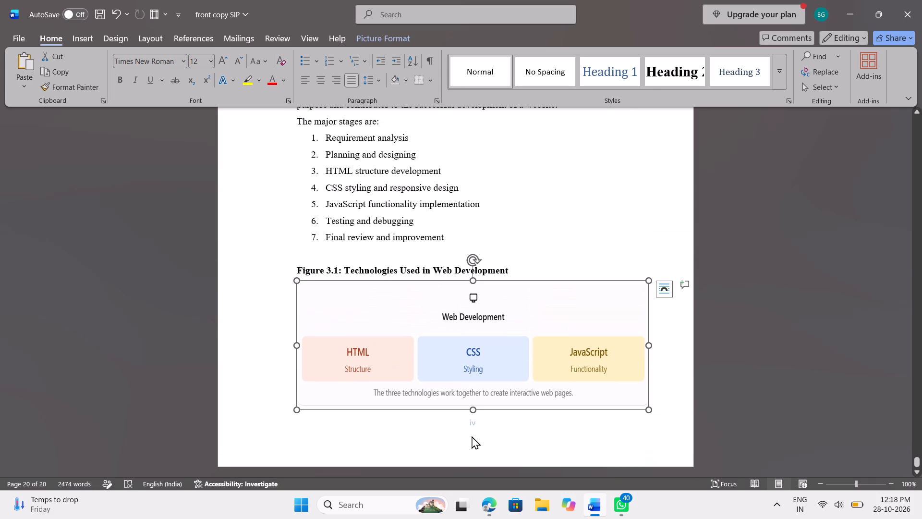
left_click(472, 436)
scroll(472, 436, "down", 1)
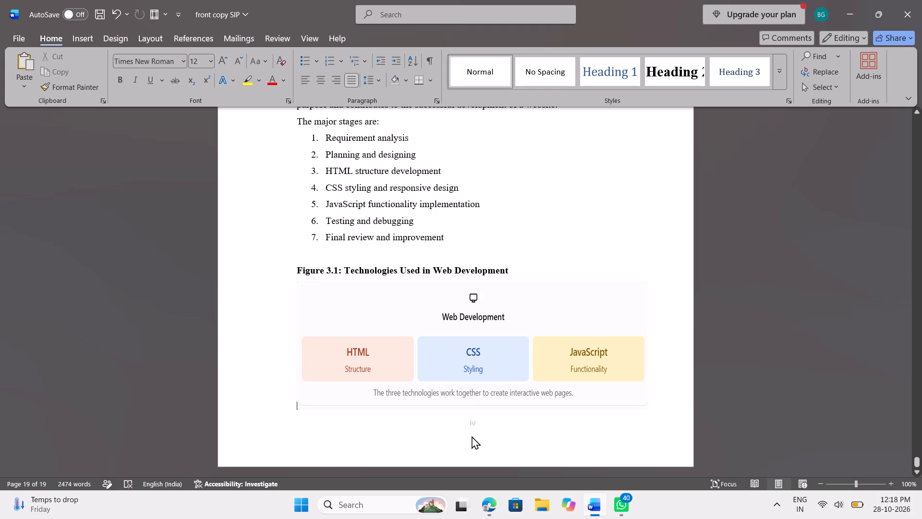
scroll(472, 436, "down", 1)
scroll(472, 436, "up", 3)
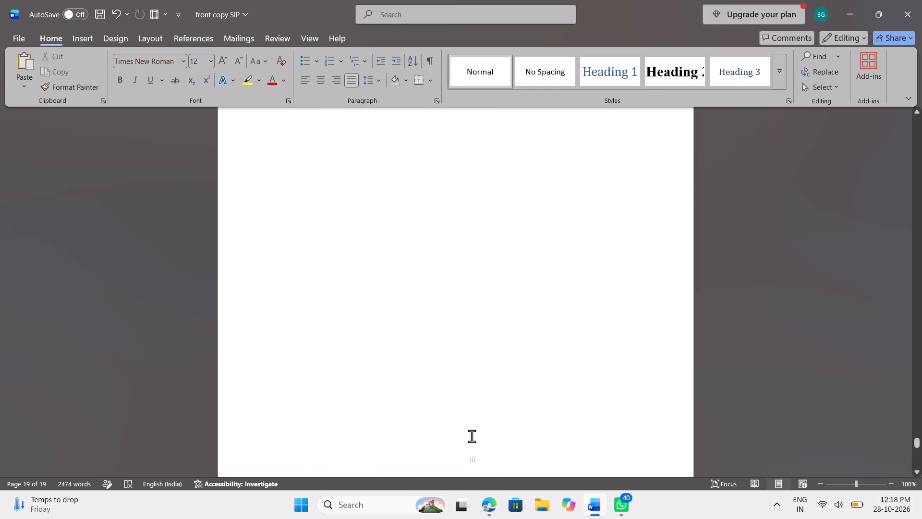
Add an empty paragraph after the Figure 3.1 diagram so the text continues on a new page.
scroll(472, 436, "down", 1)
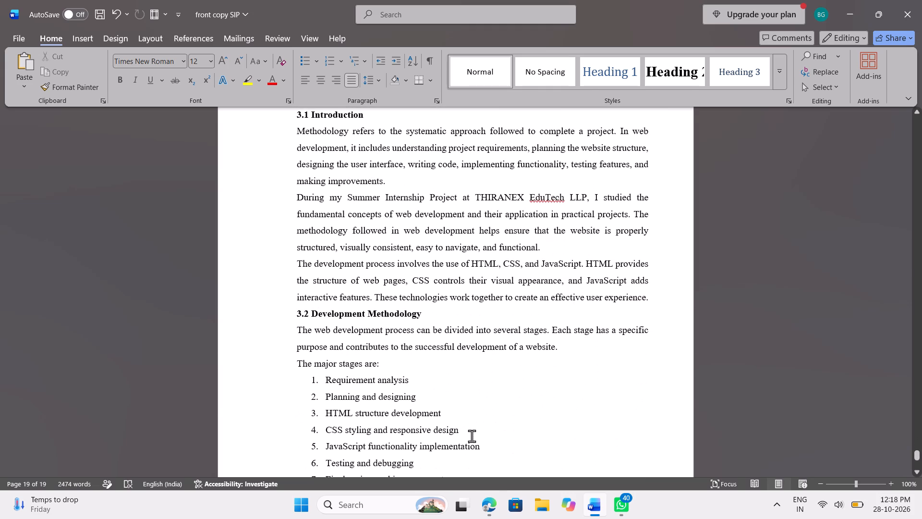
scroll(472, 436, "down", 3)
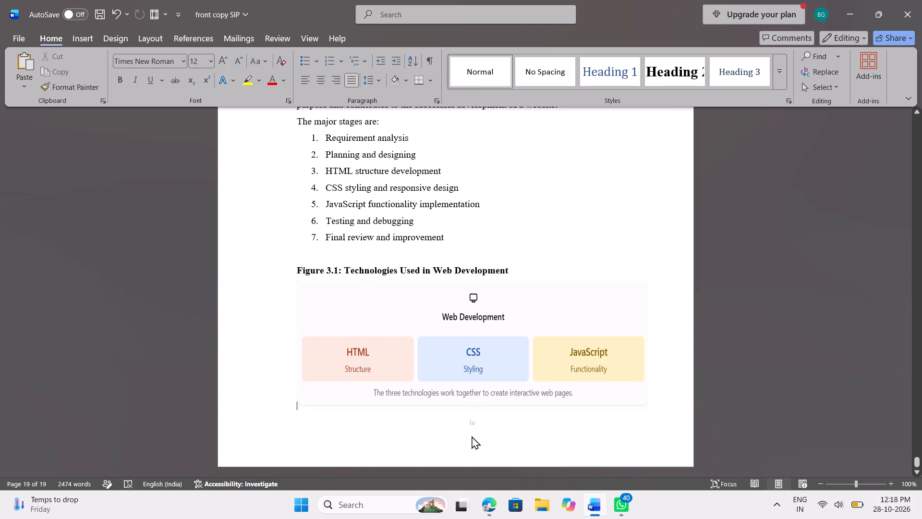
left_click(661, 394)
key("Return")
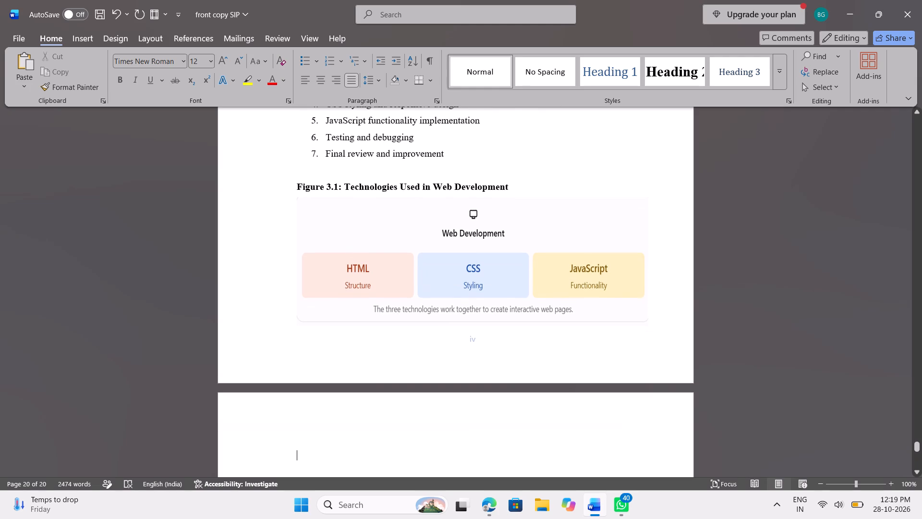
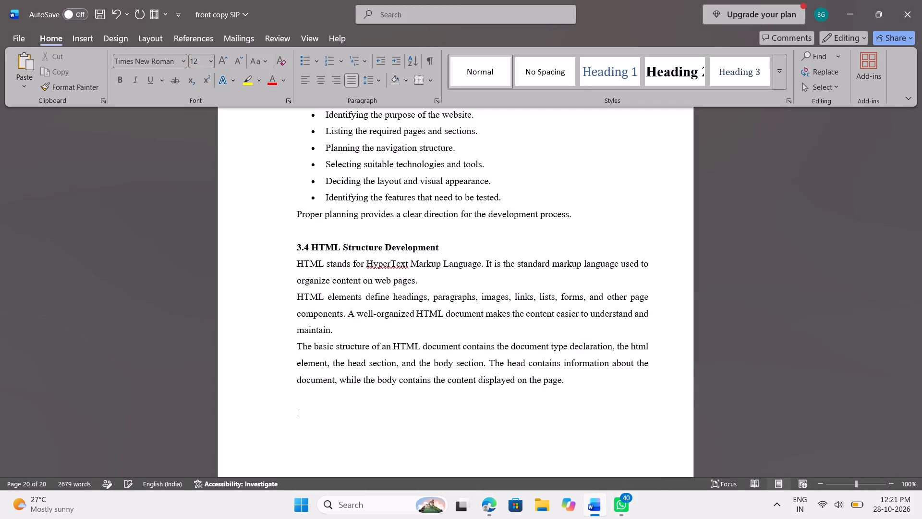
key("ctrl+v")
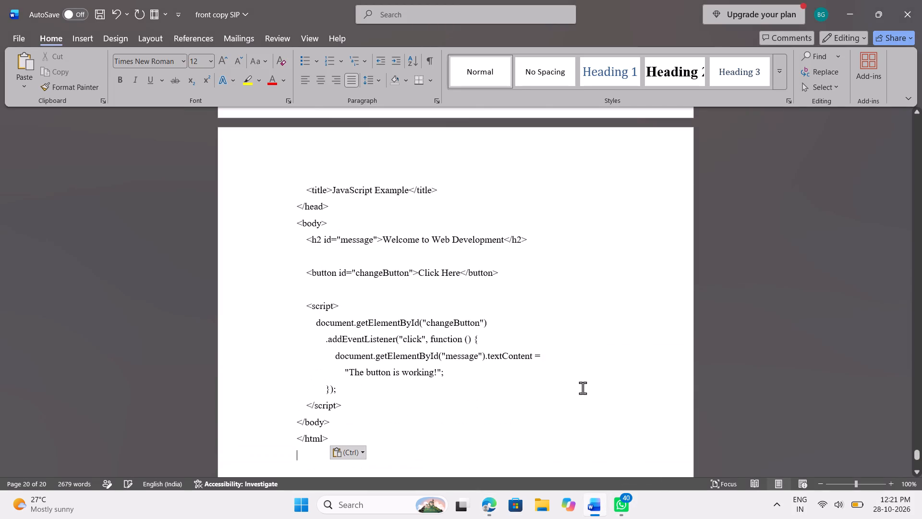
Delete the source line and the header element explanation paragraph between the Figure 3.2 HTML code and heading 3.5, leaving a blank line.
scroll(582, 388, "up", 4)
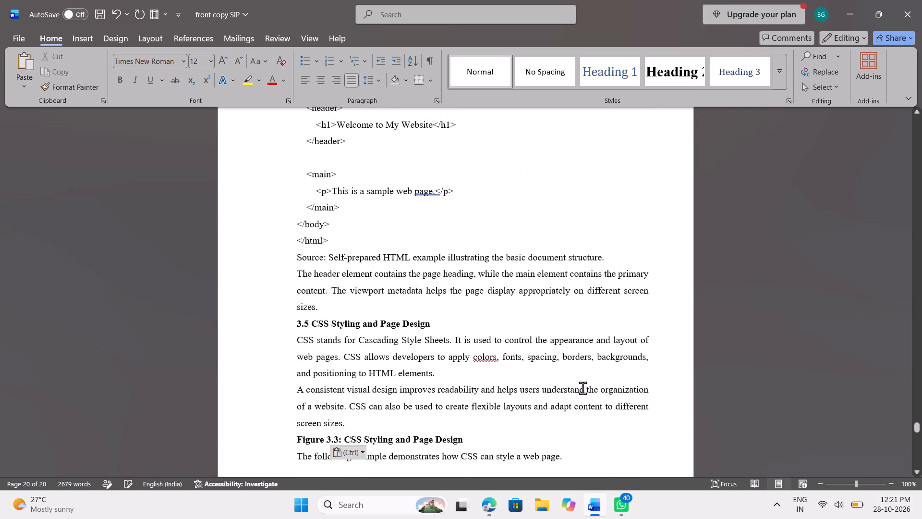
scroll(582, 388, "up", 2)
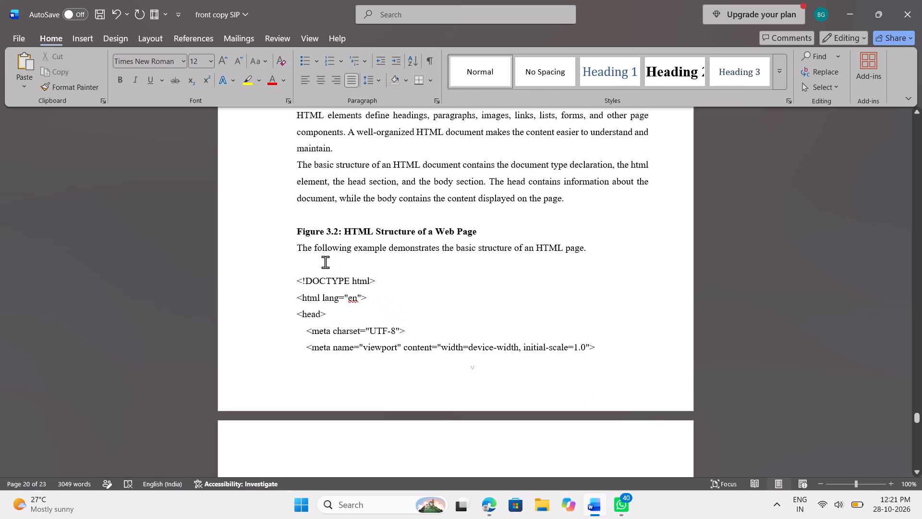
scroll(394, 326, "down", 2)
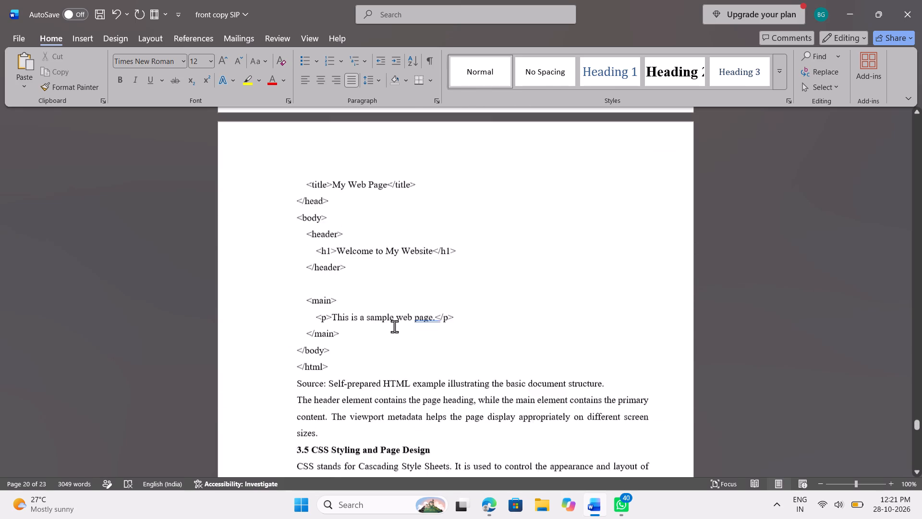
scroll(394, 326, "down", 1)
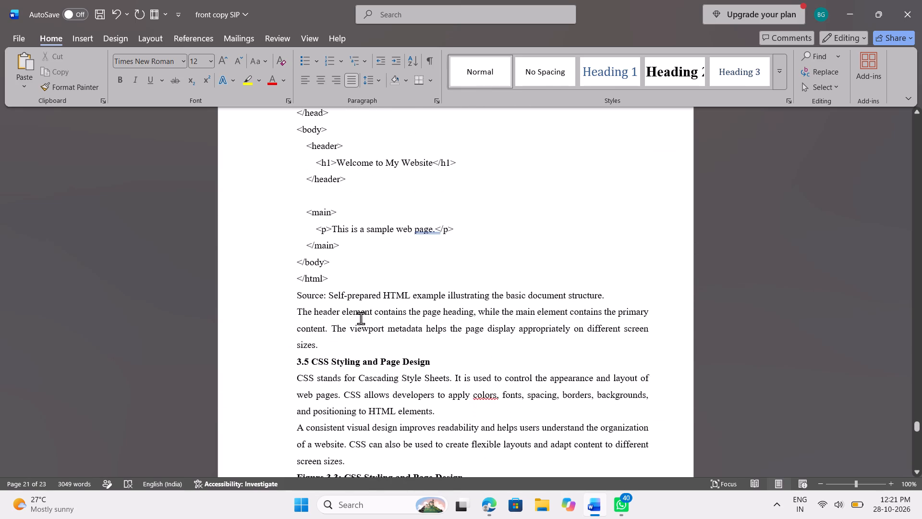
left_click_drag(295, 301, 319, 341)
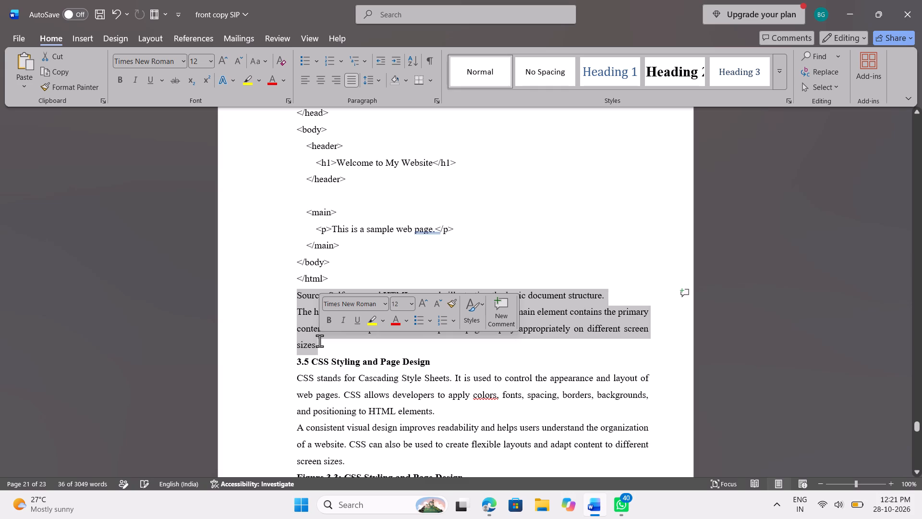
key("BackSpace")
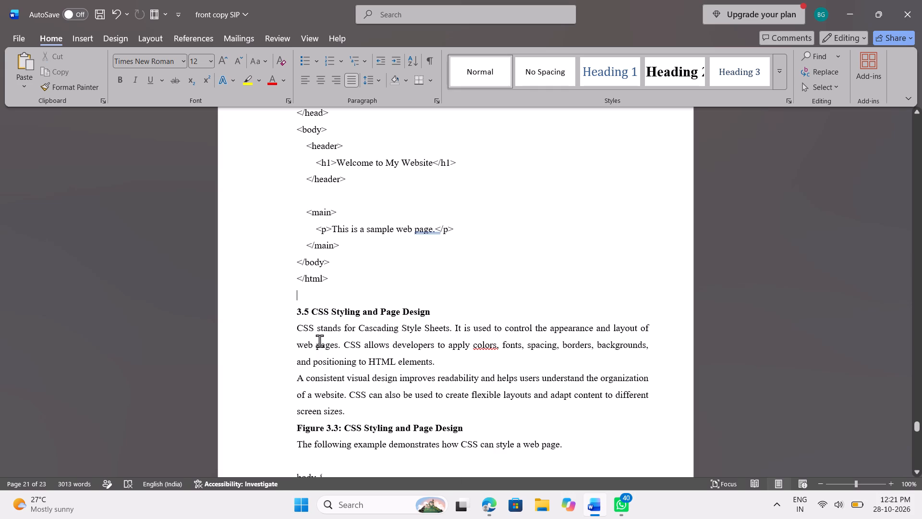
Delete the source line and the two explanation paragraphs between the Figure 3.3 CSS code and heading 3.6, leaving a blank line.
scroll(319, 341, "down", 3)
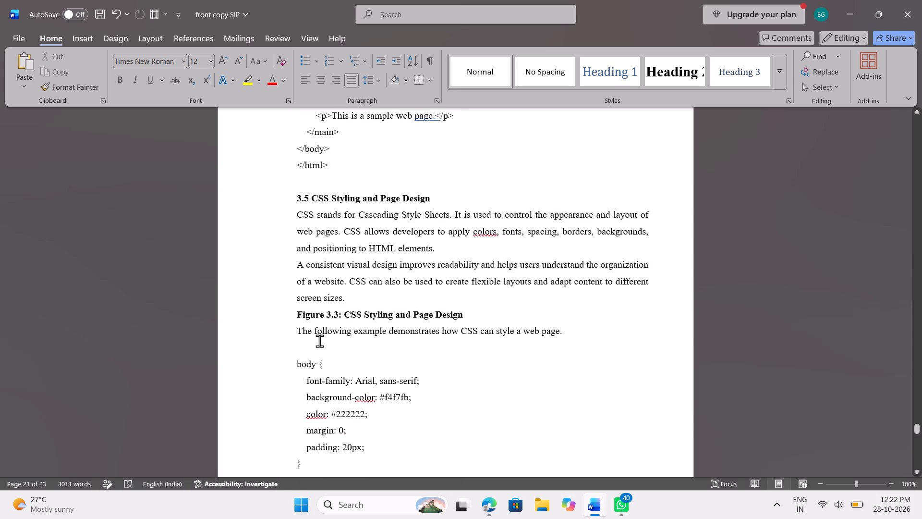
scroll(319, 341, "down", 2)
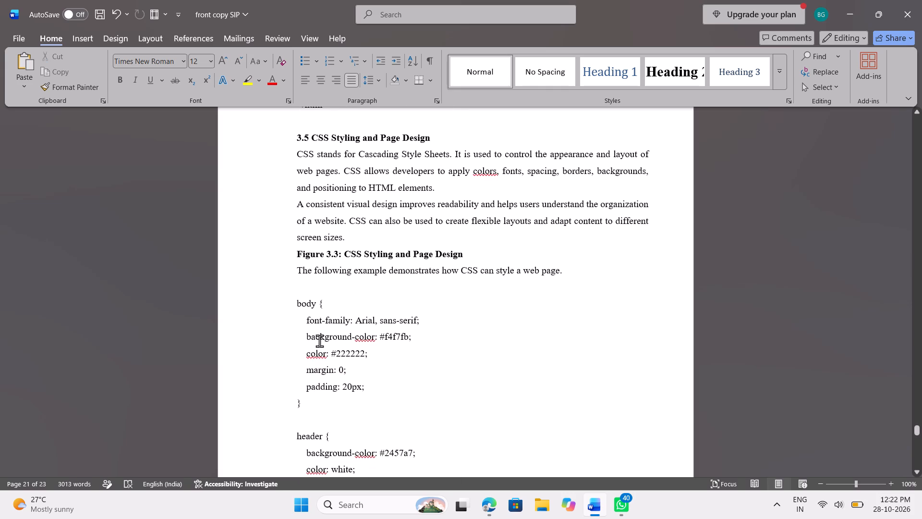
scroll(319, 341, "down", 1)
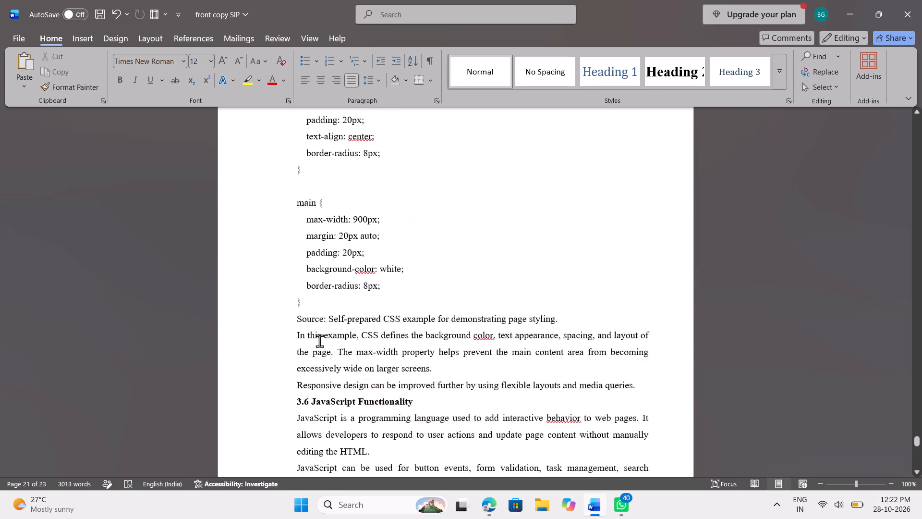
scroll(319, 341, "down", 1)
left_click_drag(292, 287, 649, 348)
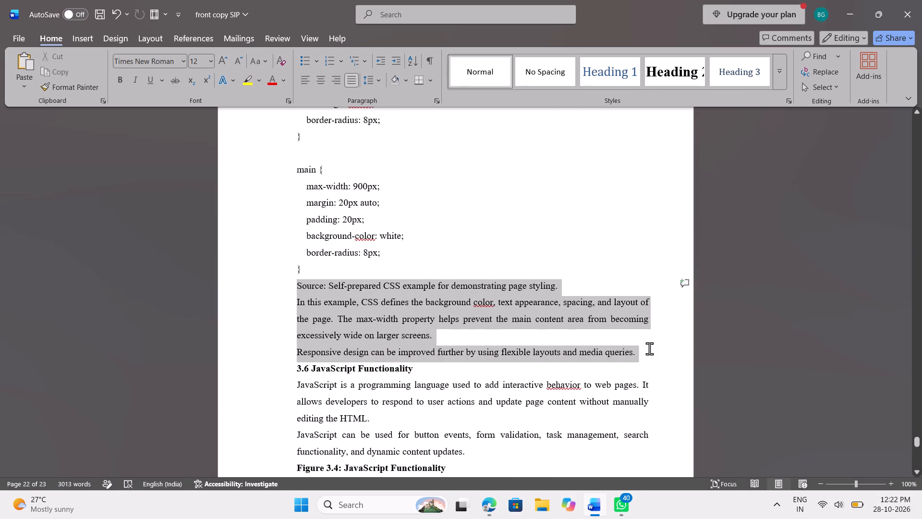
left_click_drag(649, 348, 637, 356)
key("BackSpace")
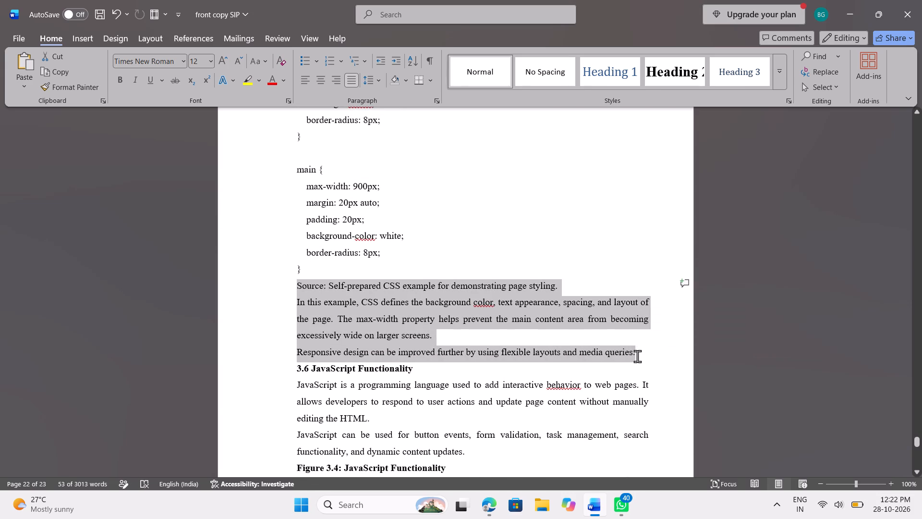
Review the pasted content from section 3.5 through the end of the Figure 3.4 JavaScript code.
scroll(637, 356, "down", 1)
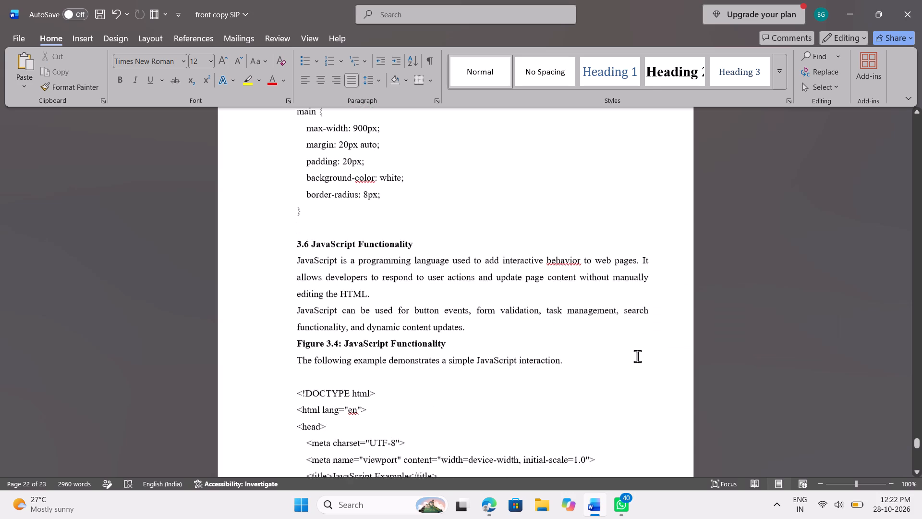
scroll(637, 356, "down", 3)
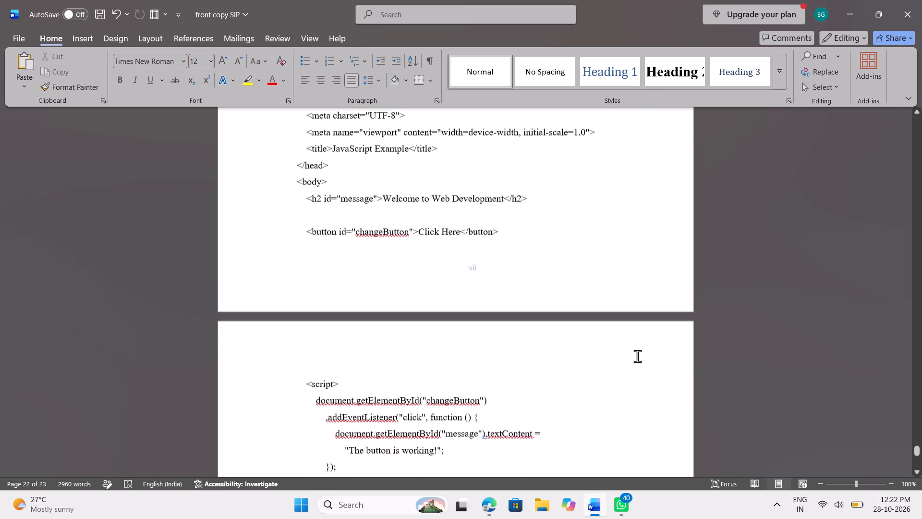
scroll(637, 356, "down", 1)
scroll(637, 356, "up", 1)
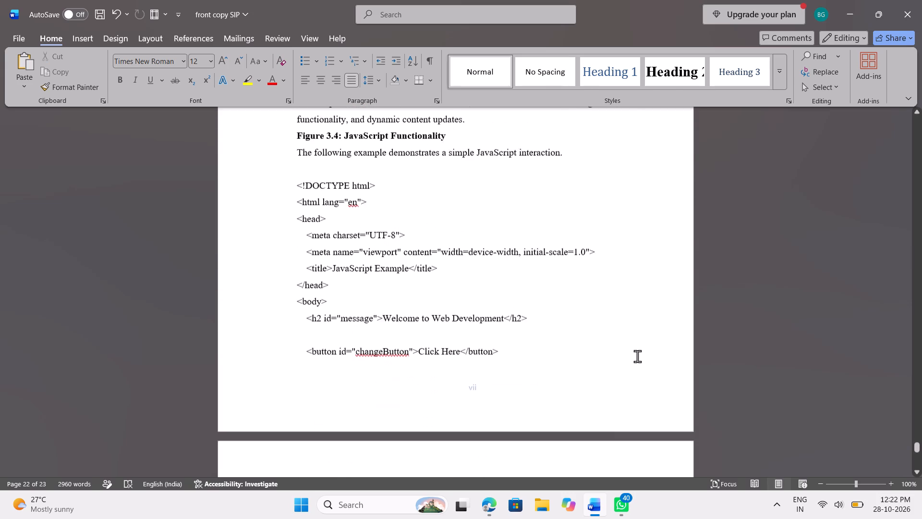
scroll(637, 356, "up", 3)
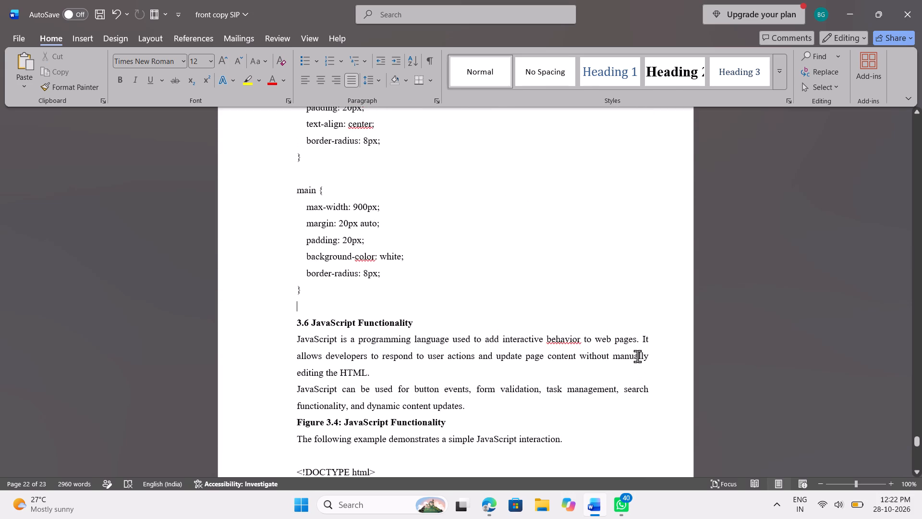
scroll(527, 378, "up", 1)
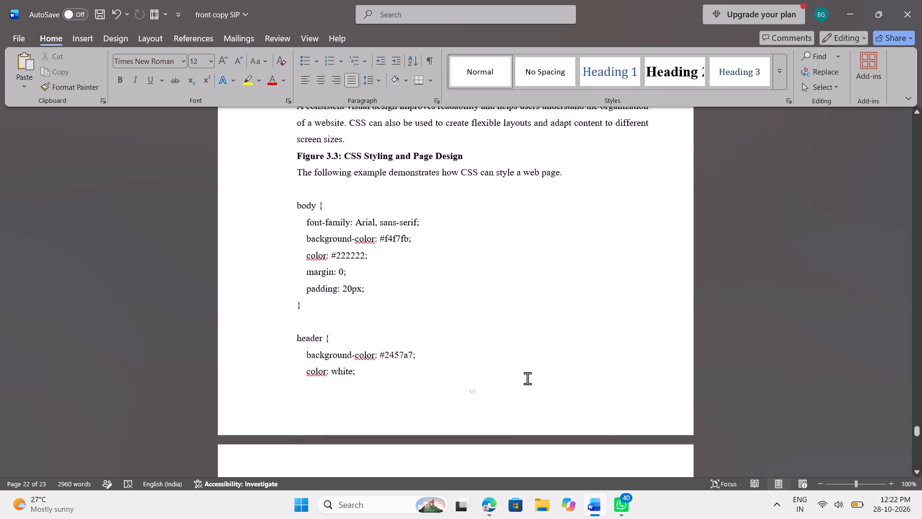
scroll(527, 378, "up", 1)
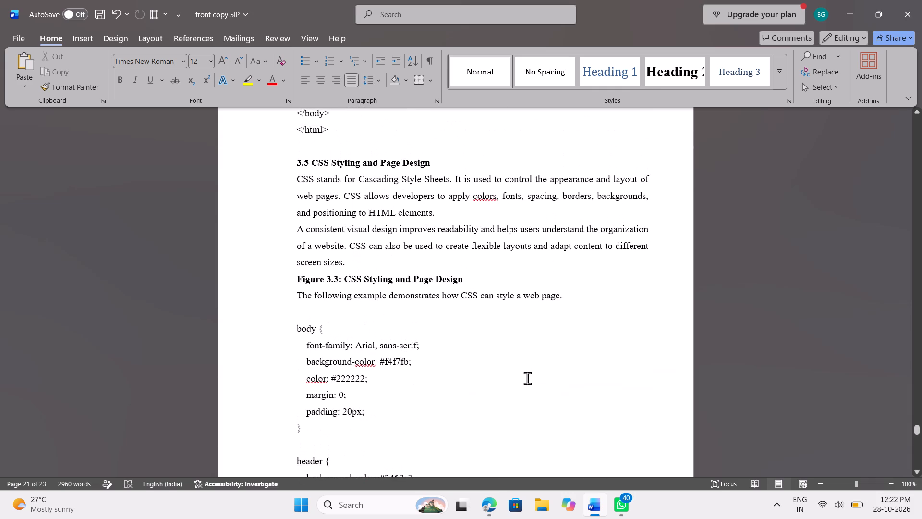
scroll(527, 378, "down", 3)
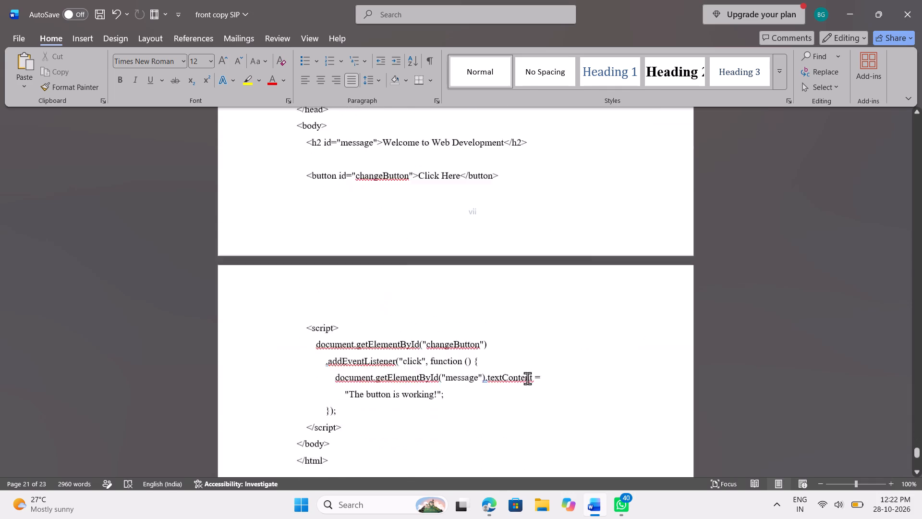
scroll(527, 378, "down", 1)
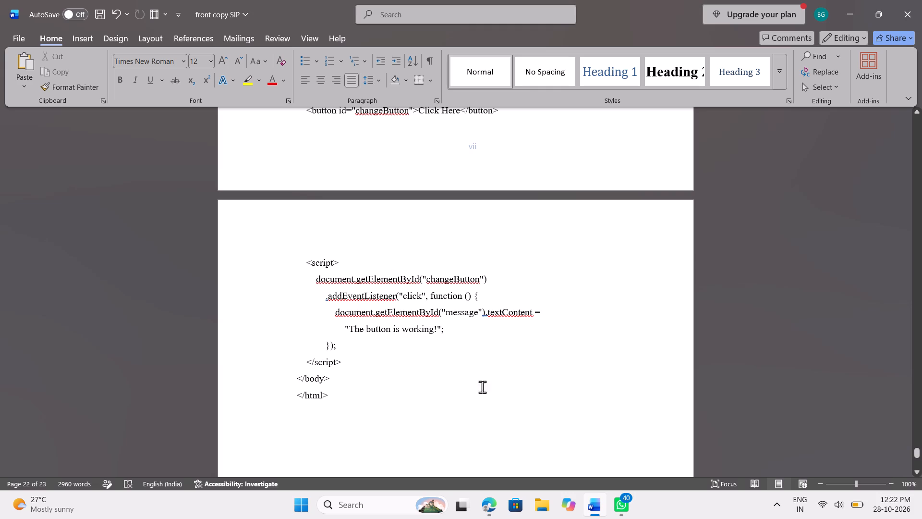
Place the insertion point on the empty line below the JavaScript example's closing html tag.
left_click(371, 386)
left_click(344, 416)
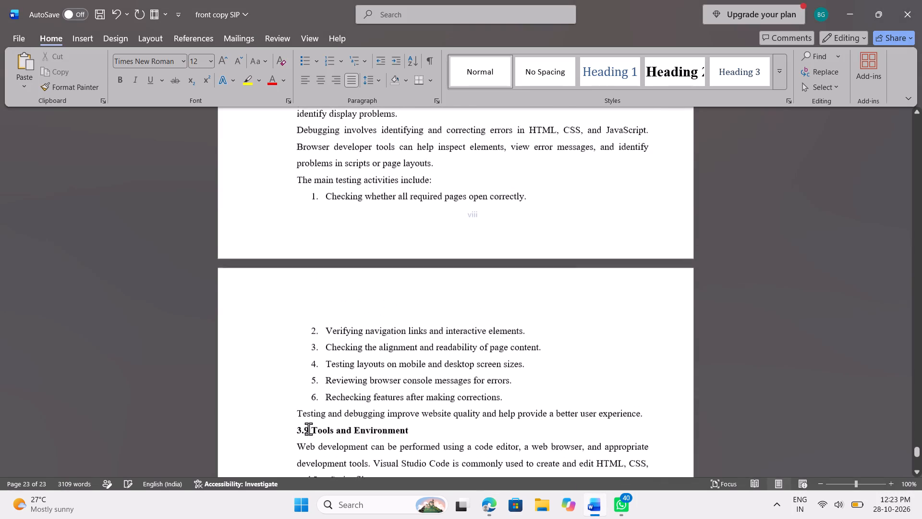
scroll(308, 429, "up", 2)
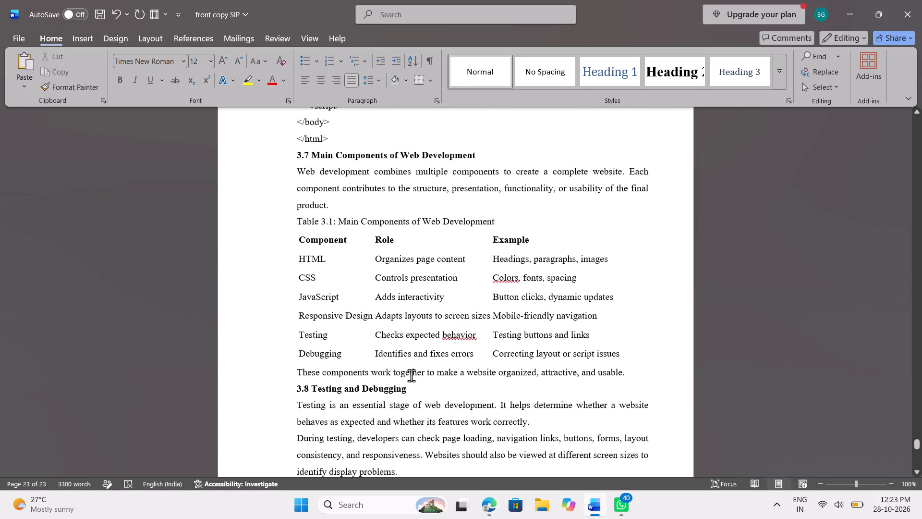
left_click(442, 338)
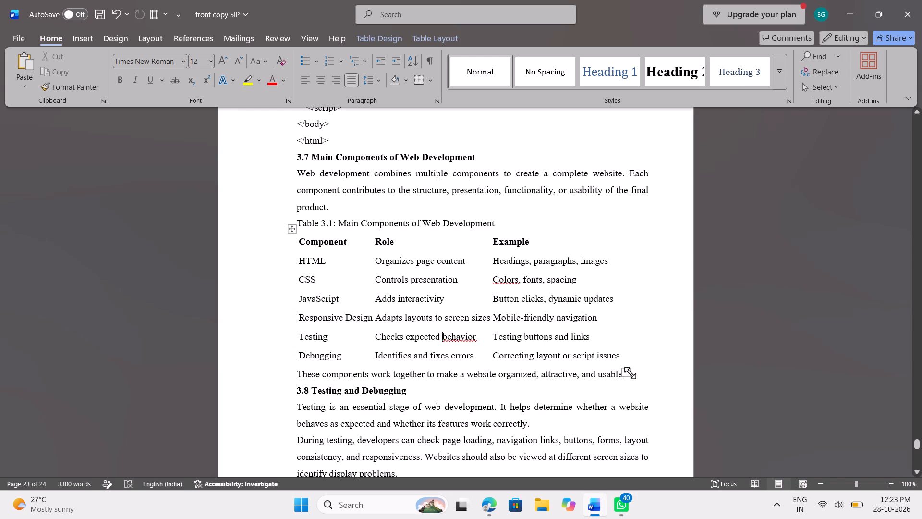
left_click_drag(630, 373, 659, 381)
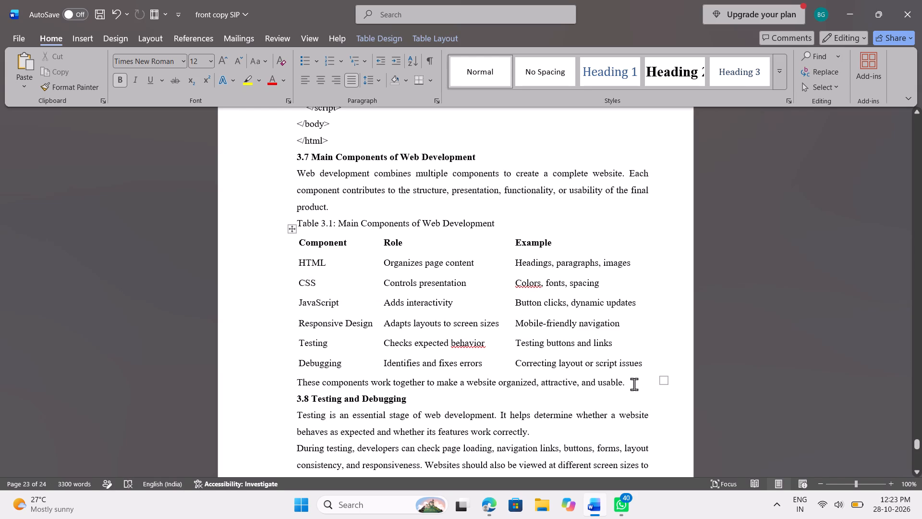
Delete the sentence "These components work together..." below Table 3.1 and leave one blank line before heading 3.8.
left_click(293, 382)
left_click_drag(293, 382, 613, 395)
left_click(513, 402)
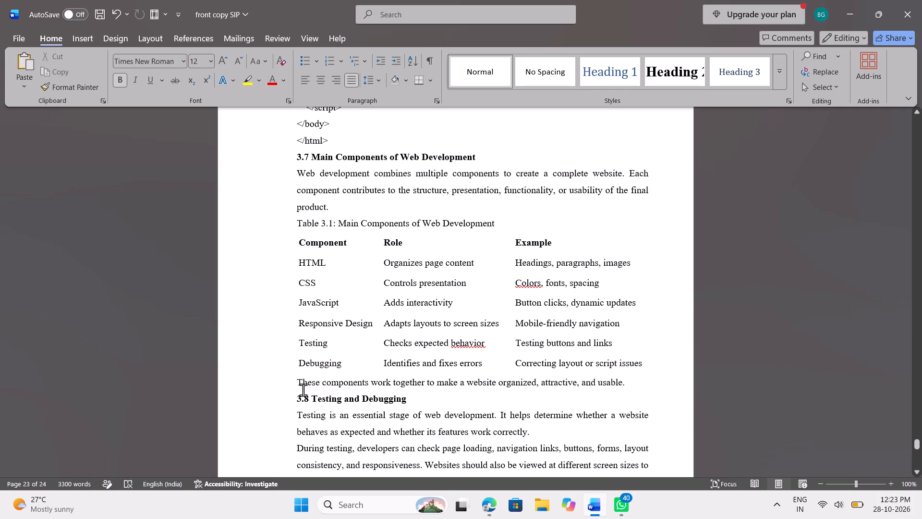
left_click_drag(292, 383, 557, 386)
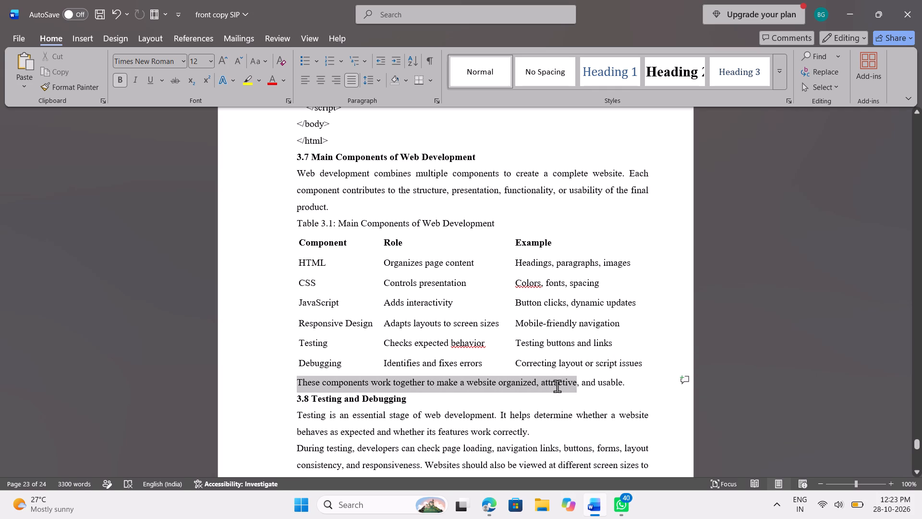
left_click_drag(557, 386, 604, 388)
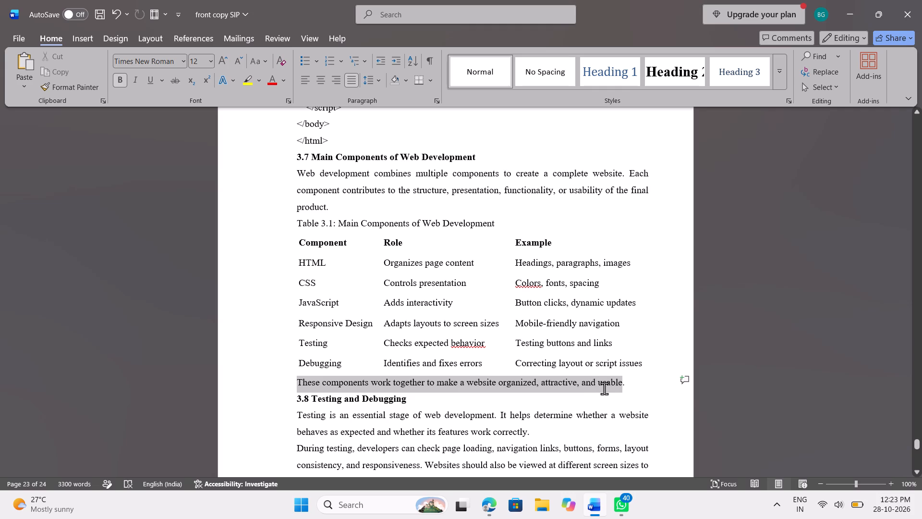
left_click_drag(604, 388, 605, 387)
left_click_drag(605, 387, 648, 390)
left_click_drag(648, 390, 637, 389)
key("BackSpace")
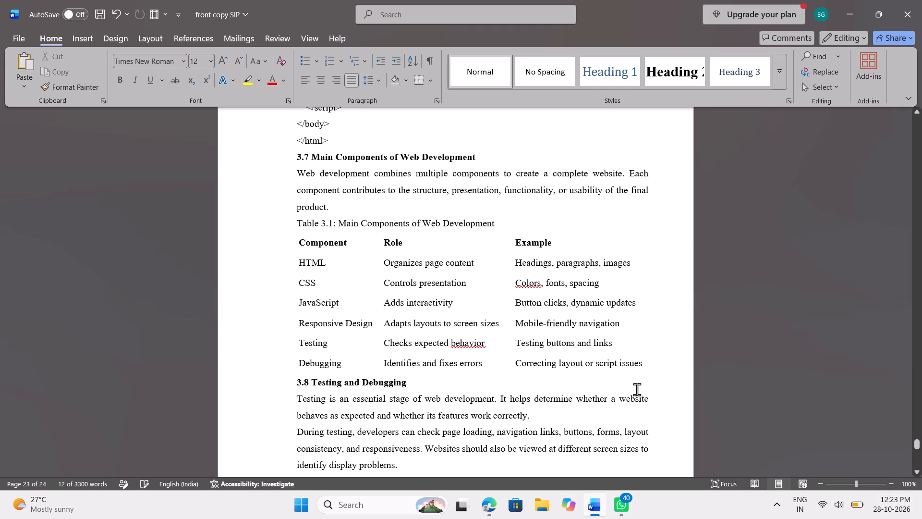
key("Return")
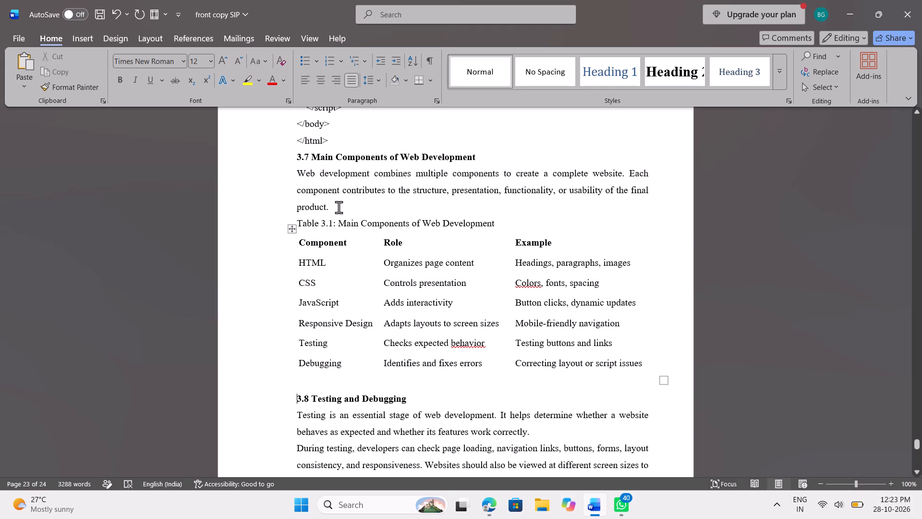
Make the caption "Table 3.1: Main Components of Web Development" bold.
left_click_drag(299, 222, 499, 222)
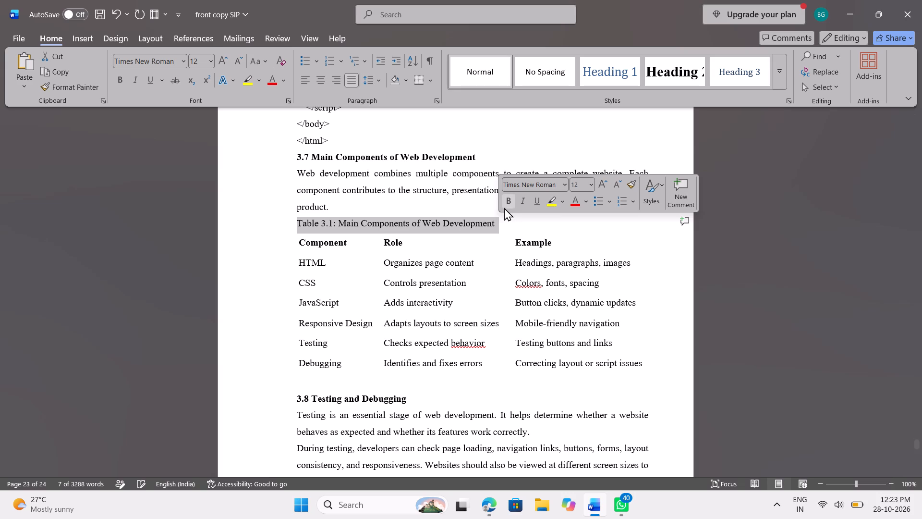
left_click(506, 202)
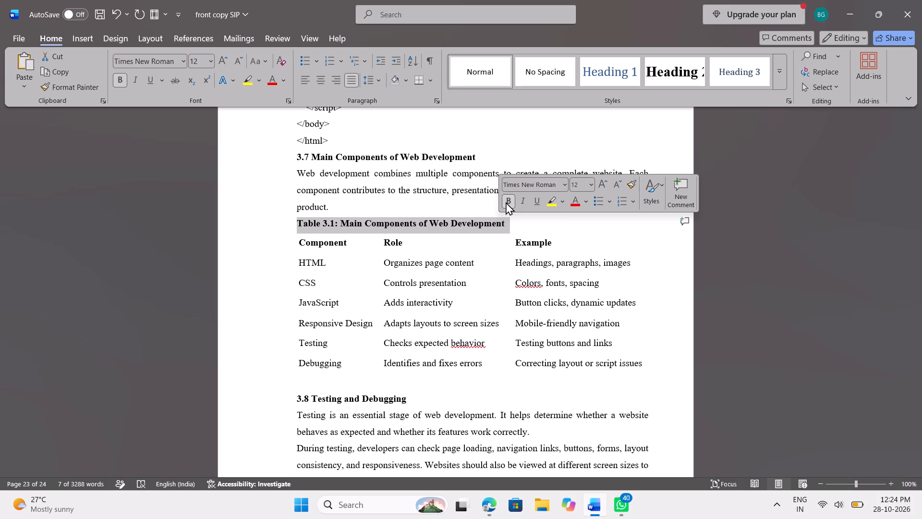
left_click(516, 398)
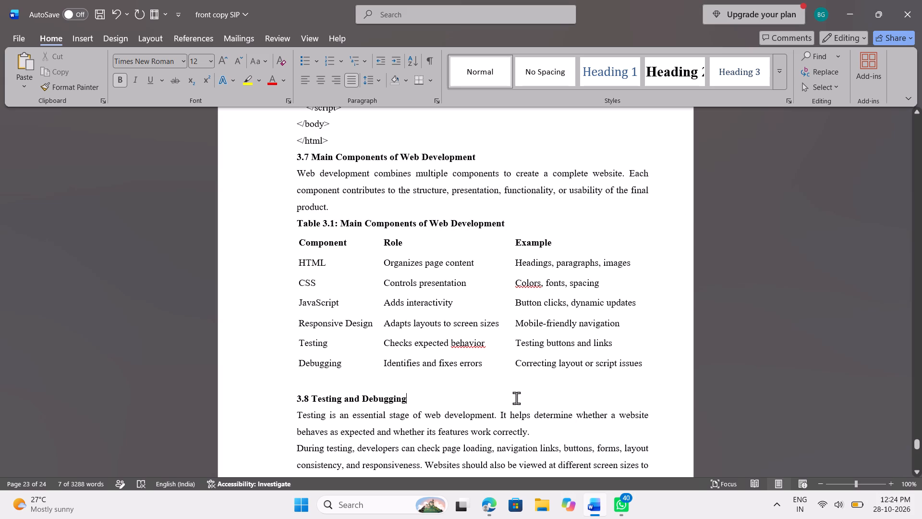
Review the Chapter 3 Methodology pages from section 3.1 Introduction through section 3.9 Tools and Environment.
scroll(516, 398, "down", 1)
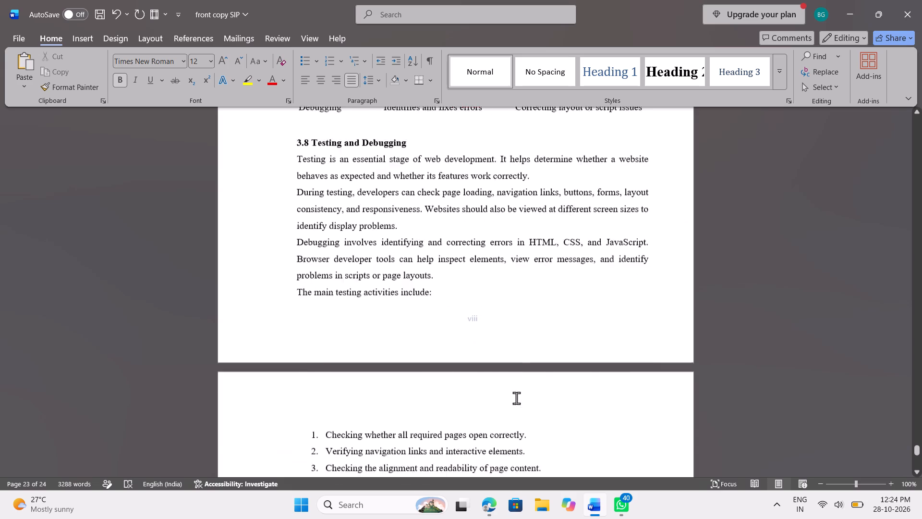
scroll(516, 398, "down", 2)
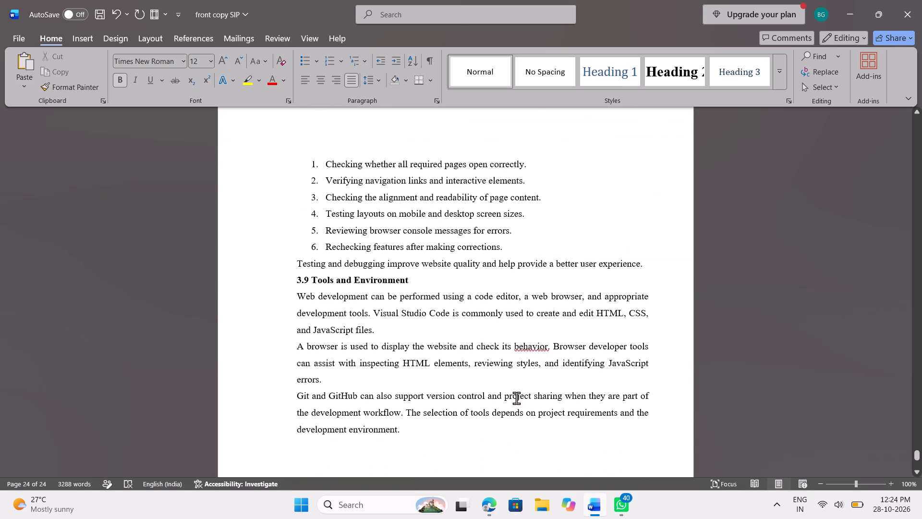
scroll(516, 398, "right", 1)
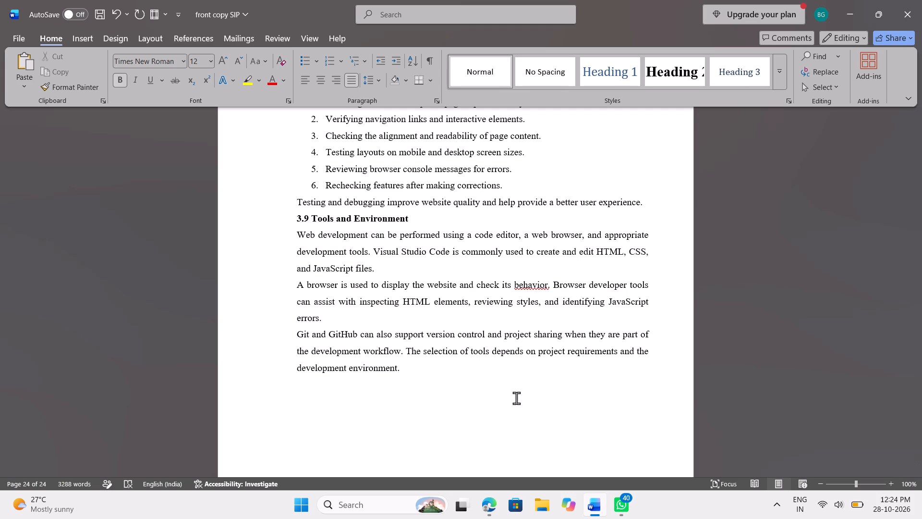
scroll(516, 398, "up", 1)
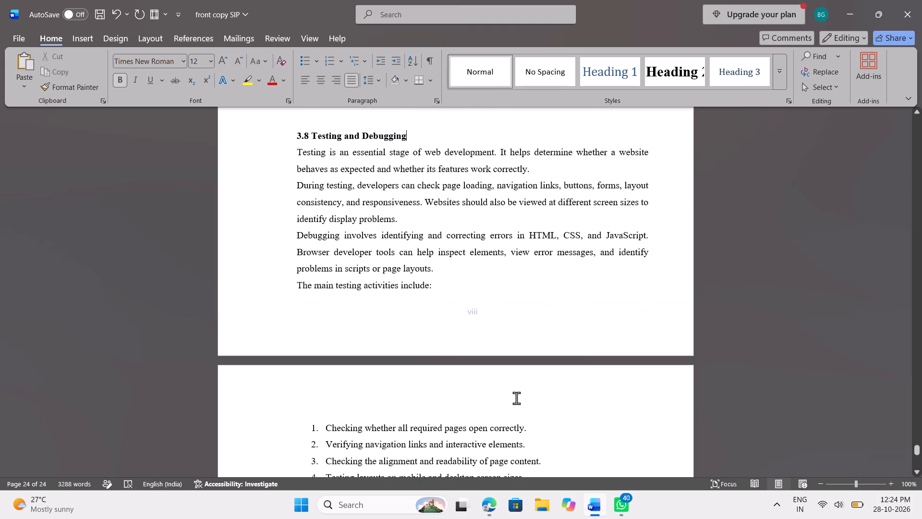
scroll(516, 398, "up", 2)
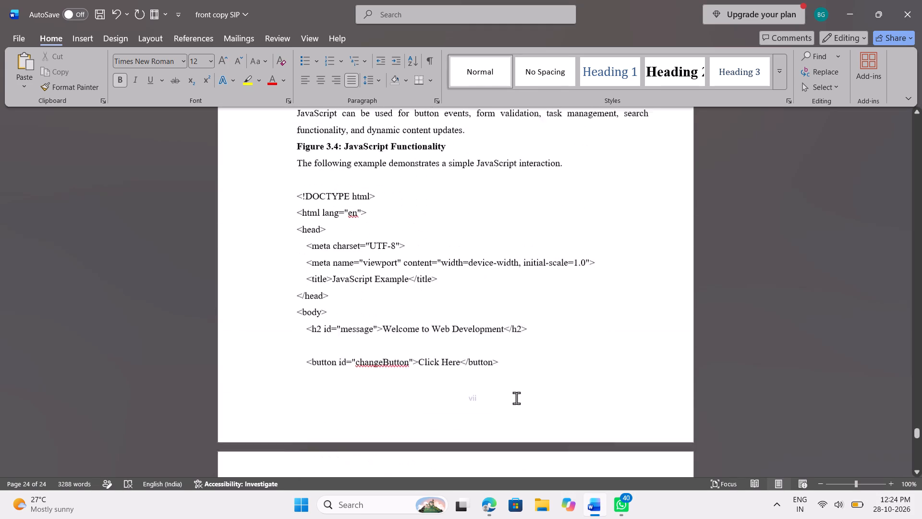
scroll(516, 398, "up", 4)
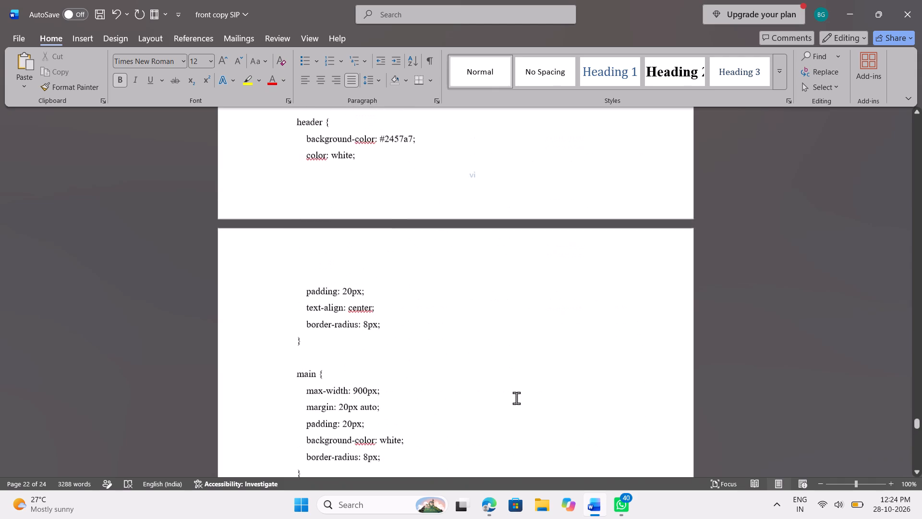
scroll(516, 398, "up", 1)
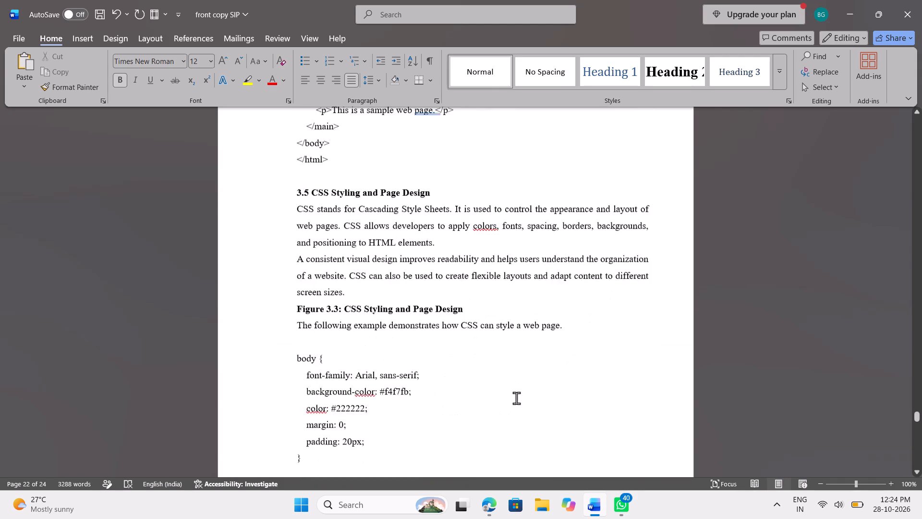
scroll(516, 398, "up", 3)
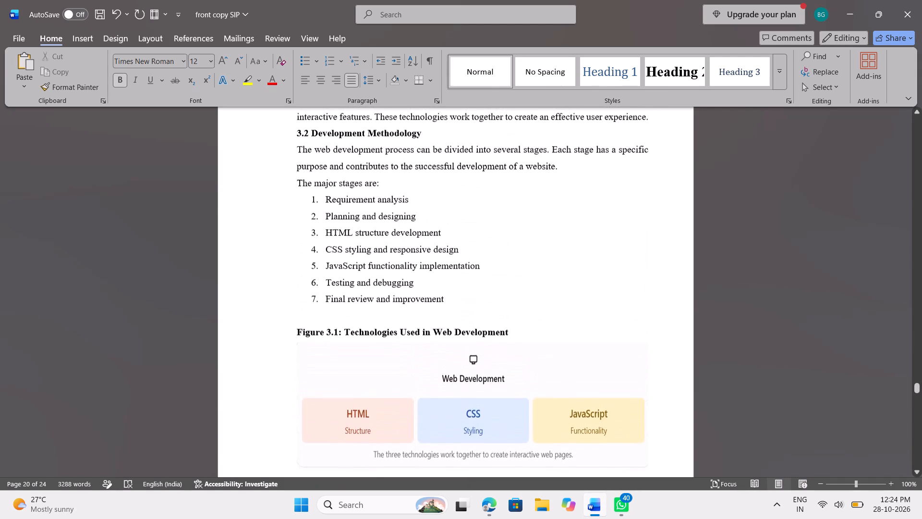
scroll(516, 398, "up", 2)
scroll(516, 398, "down", 1)
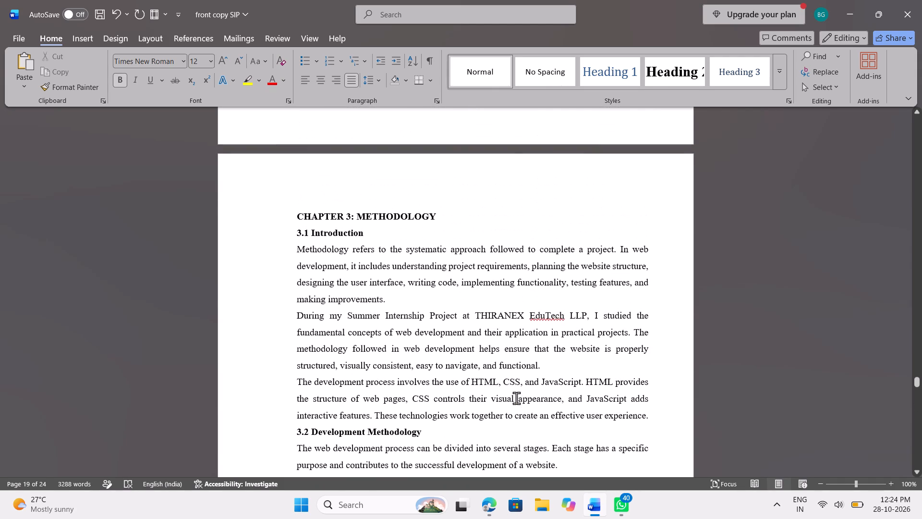
scroll(516, 398, "down", 5)
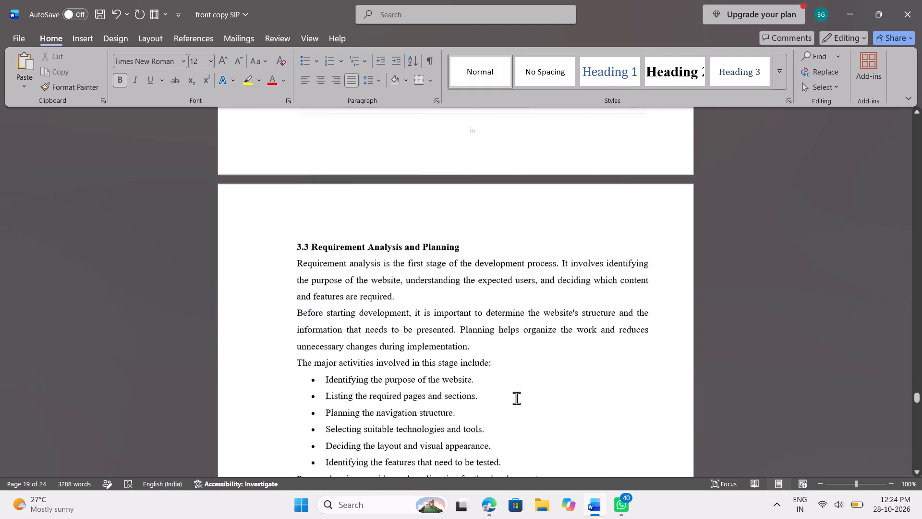
scroll(516, 398, "down", 3)
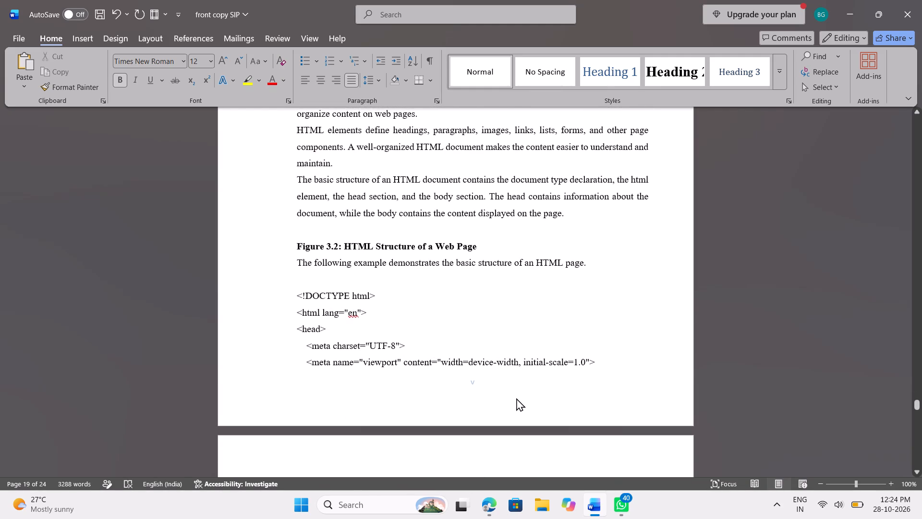
scroll(516, 398, "down", 5)
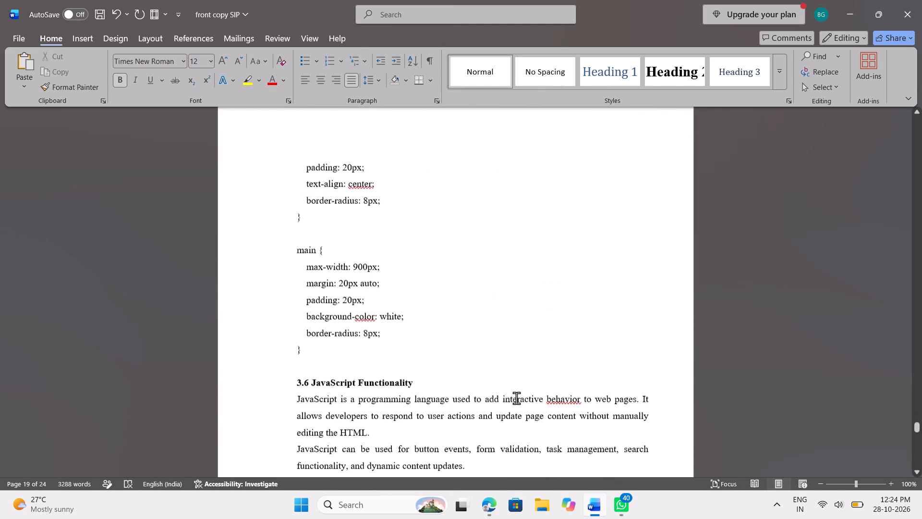
scroll(516, 398, "down", 5)
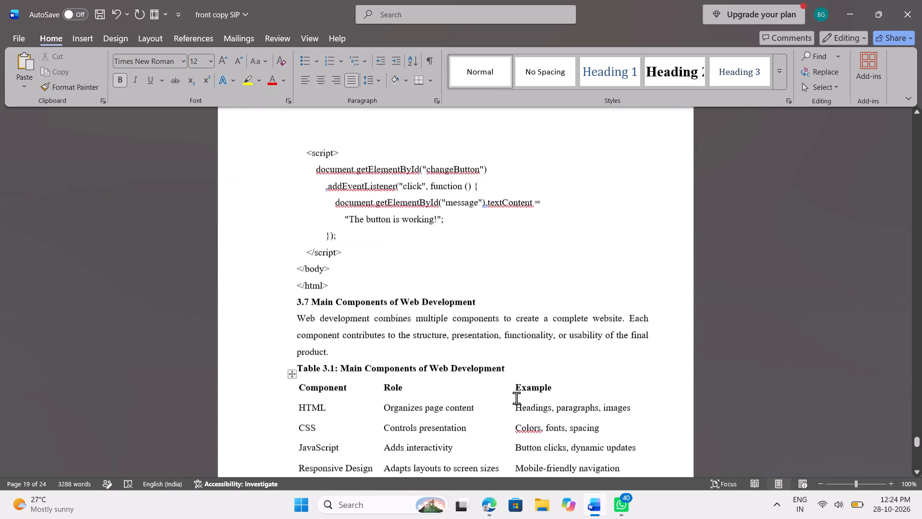
scroll(516, 398, "down", 2)
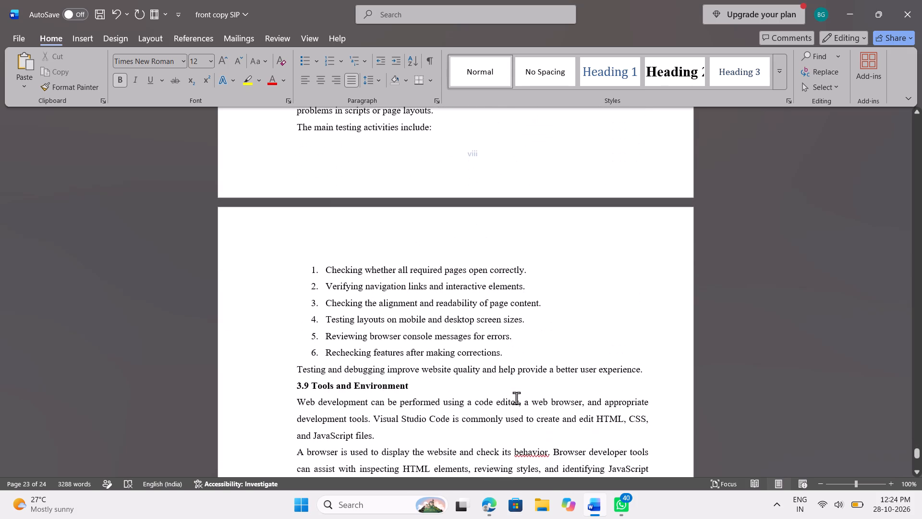
Delete sections 3.8 Testing and Debugging and 3.9 Tools and Environment, from the 3.8 heading to the end of the document.
scroll(516, 398, "up", 1)
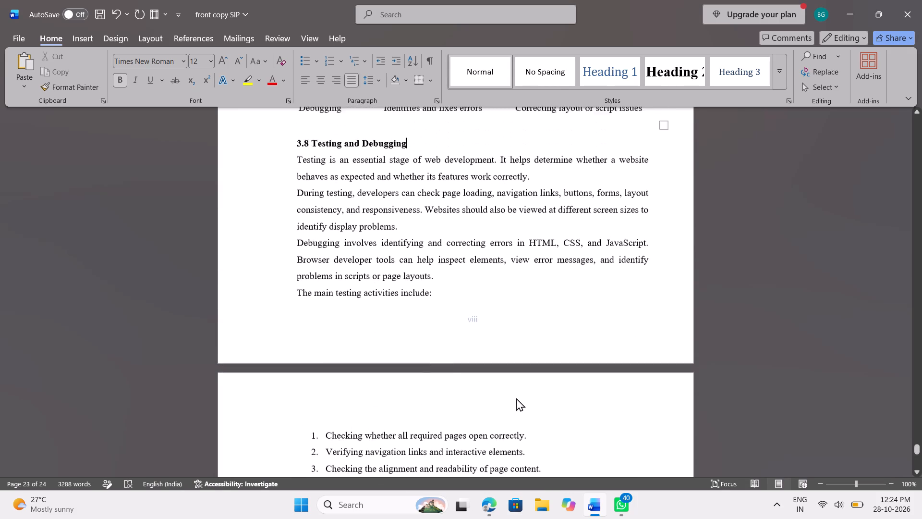
scroll(516, 398, "up", 3)
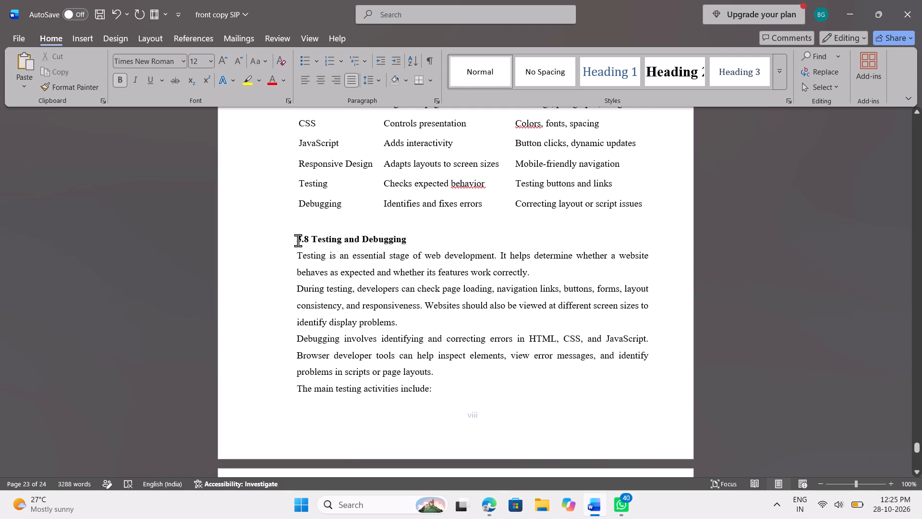
scroll(348, 345, "down", 1)
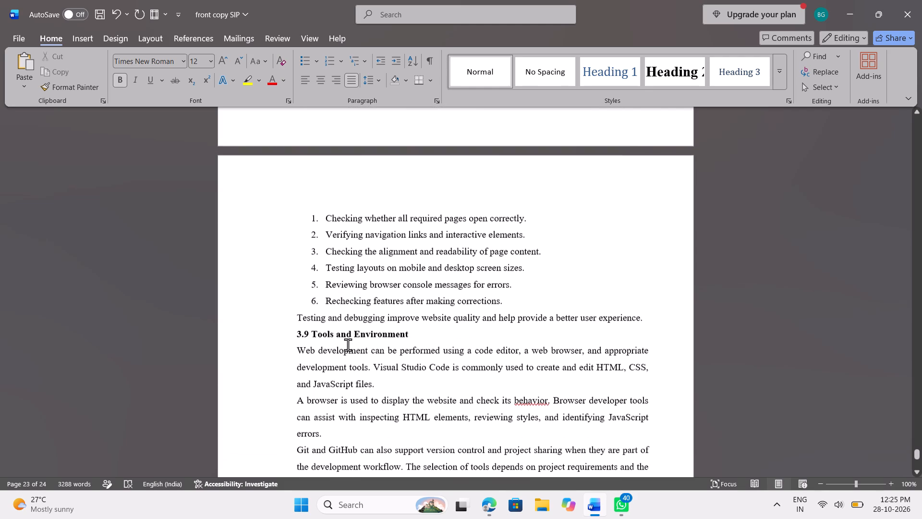
scroll(348, 345, "up", 1)
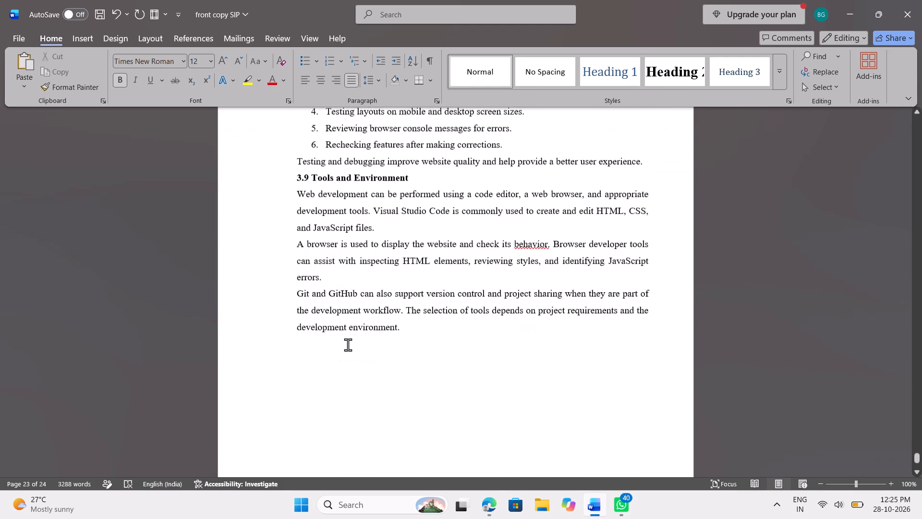
scroll(348, 345, "up", 1)
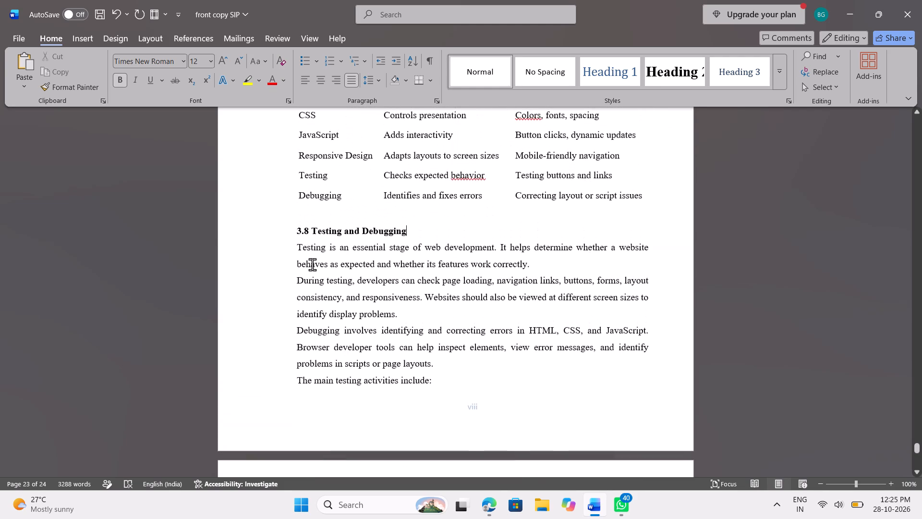
scroll(302, 237, "right", 1)
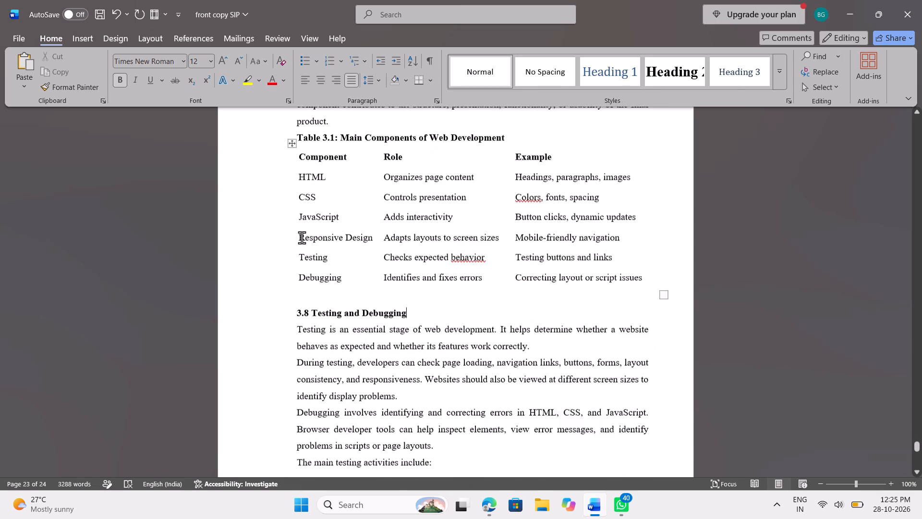
scroll(302, 237, "right", 1)
left_click_drag(296, 284, 328, 342)
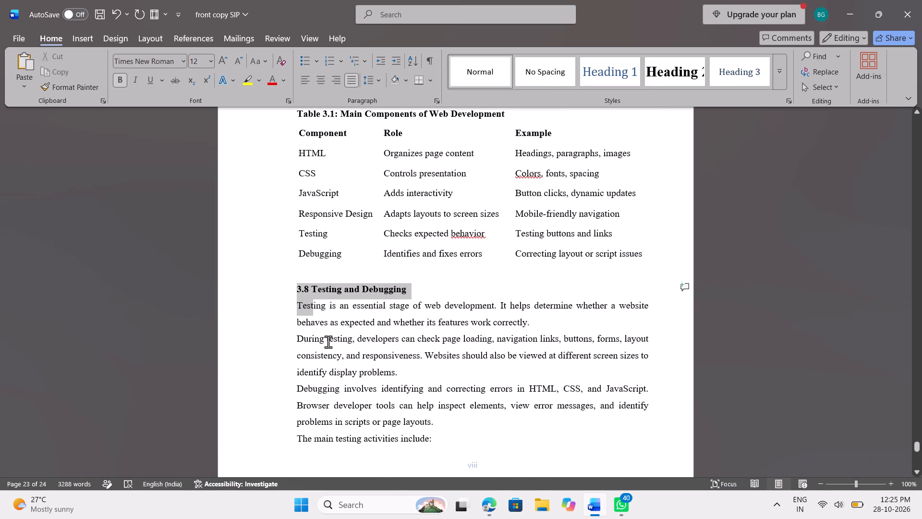
left_click_drag(328, 342, 363, 456)
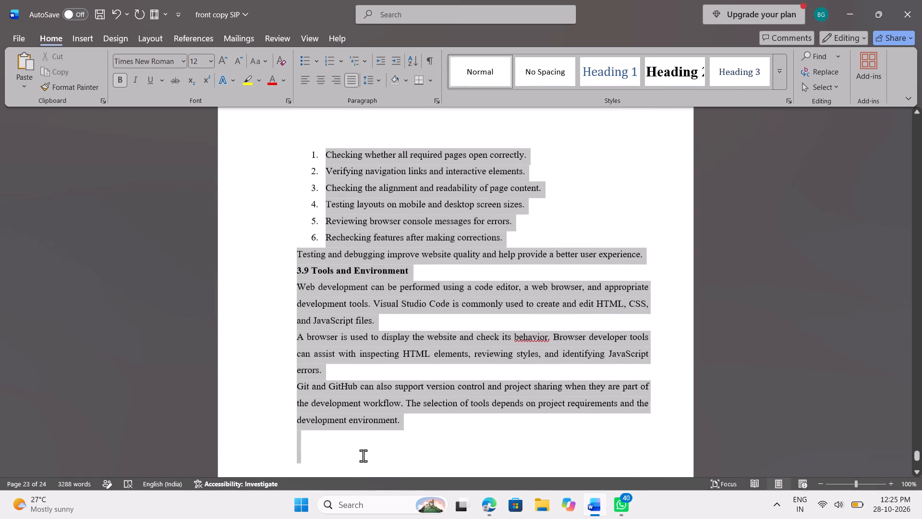
left_click_drag(363, 456, 428, 422)
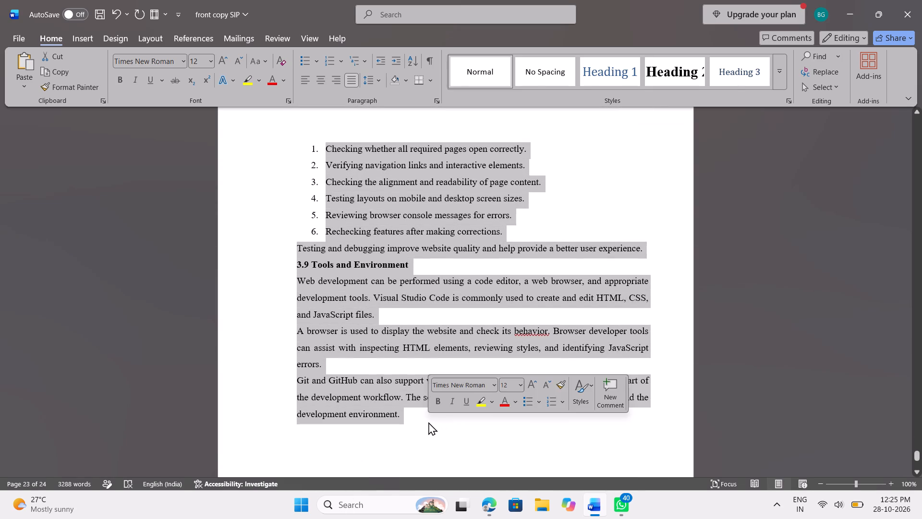
key("BackSpace")
Copy the text from the CHAPTER 3: METHODOLOGY heading through item 7, "Final review and improvement", in section 3.2.
scroll(428, 422, "up", 1)
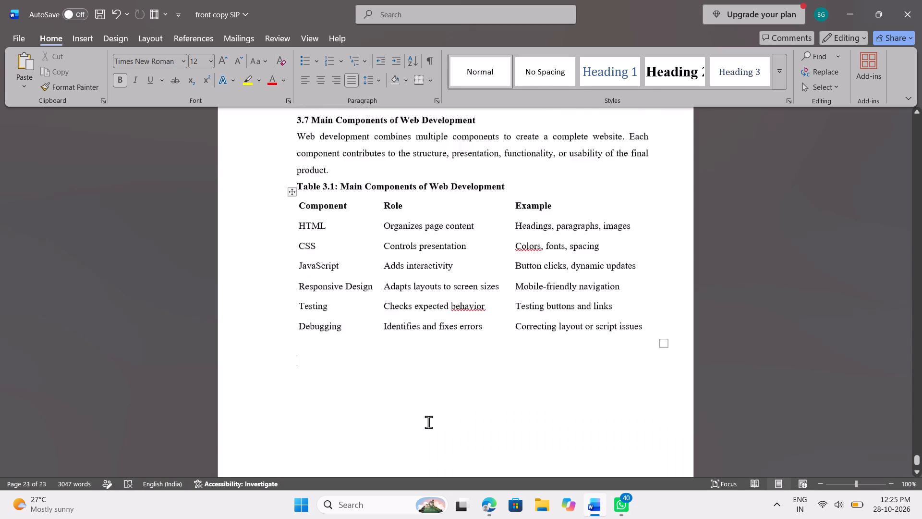
scroll(428, 422, "up", 4)
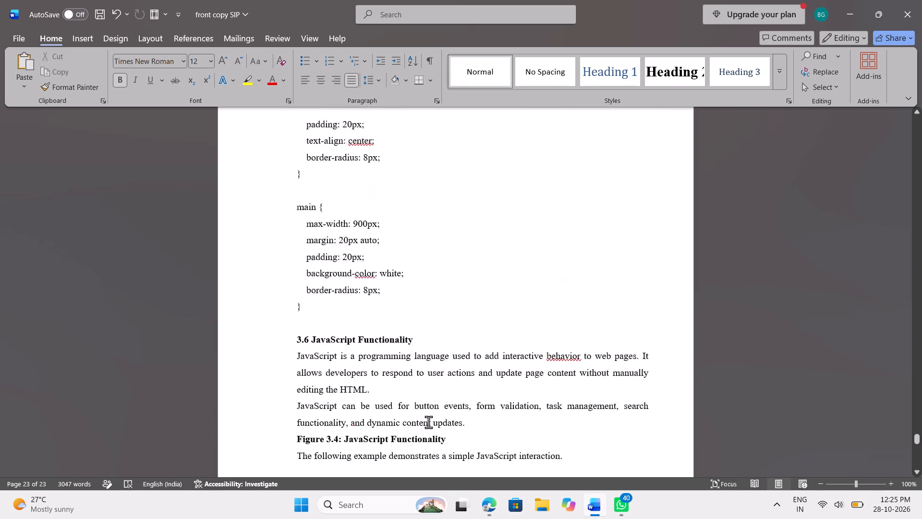
scroll(428, 422, "up", 4)
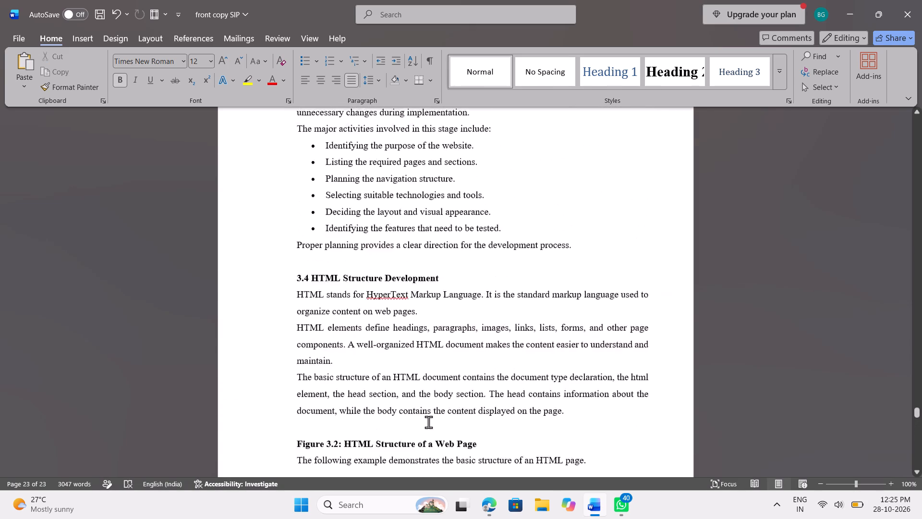
scroll(428, 422, "up", 1)
scroll(428, 422, "down", 3)
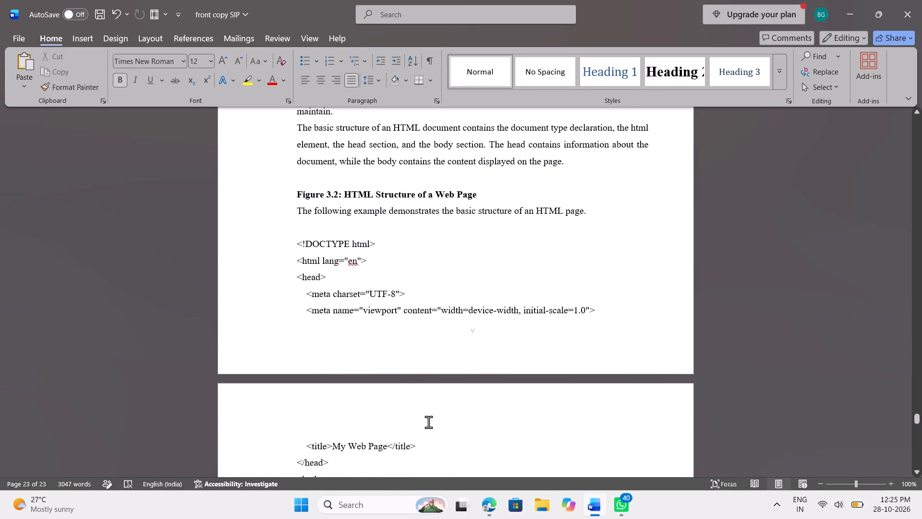
scroll(428, 422, "down", 1)
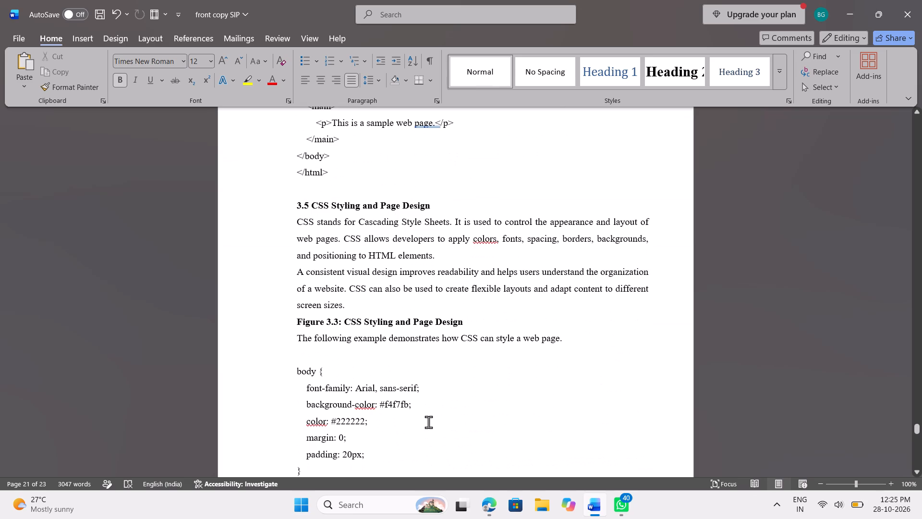
scroll(428, 422, "up", 2)
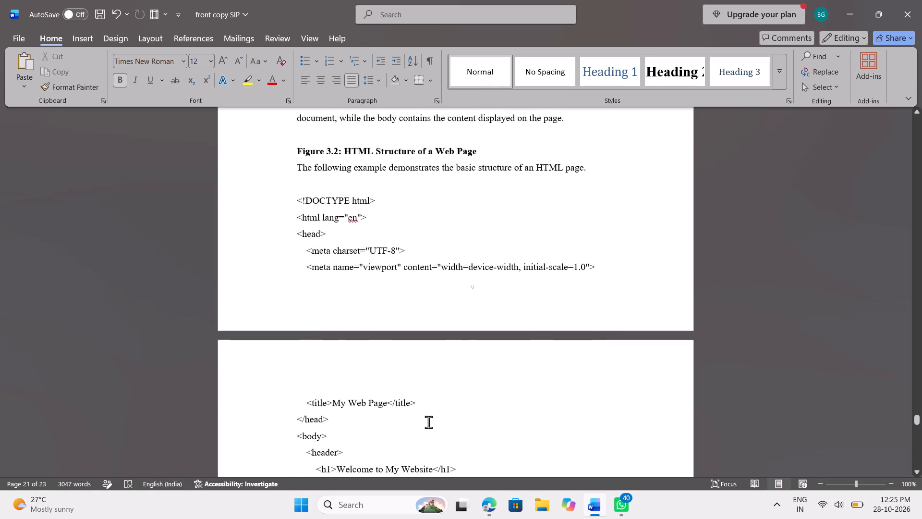
scroll(428, 422, "up", 2)
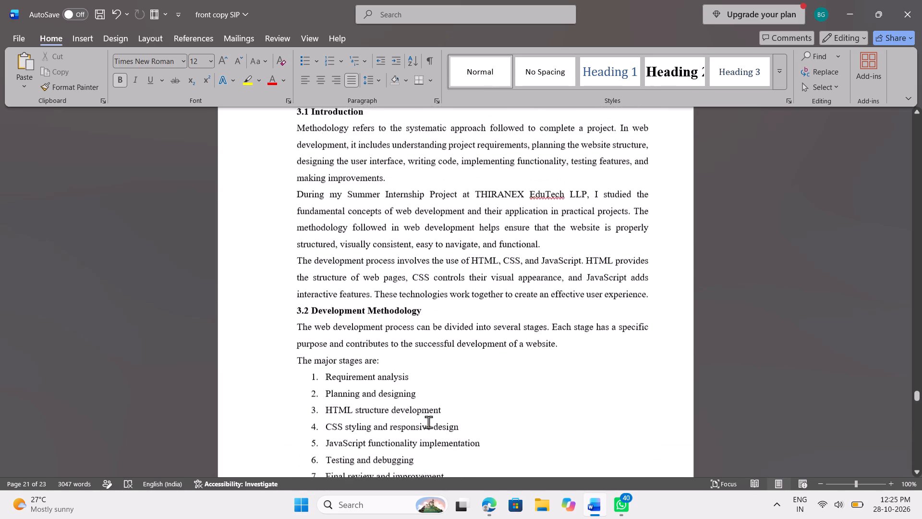
scroll(428, 422, "up", 2)
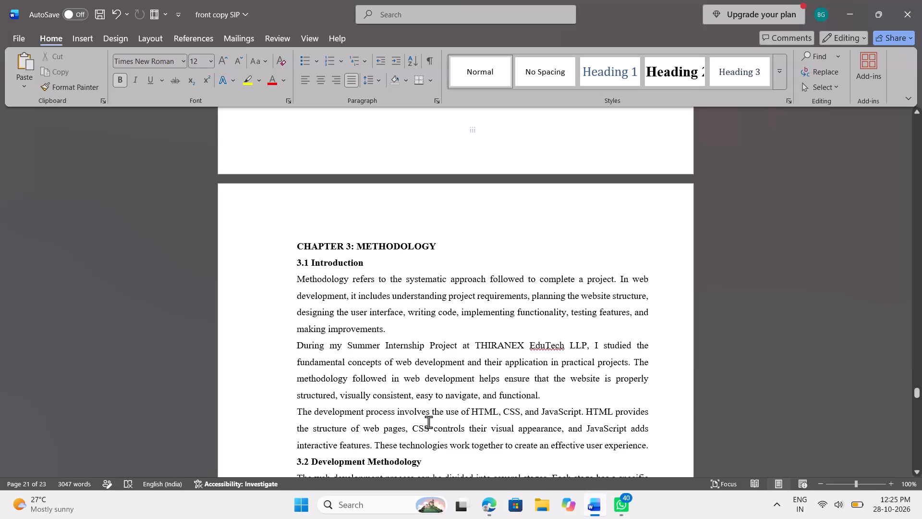
left_click_drag(299, 215, 382, 467)
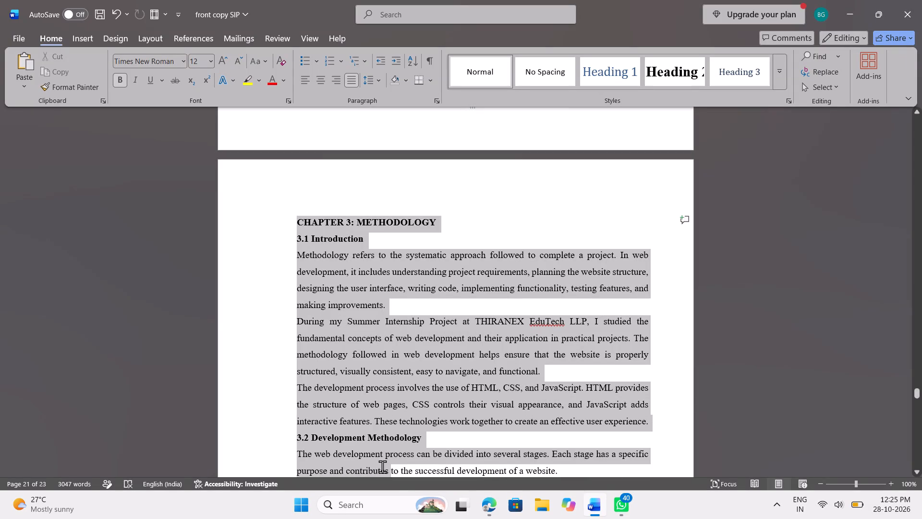
left_click_drag(382, 467, 422, 459)
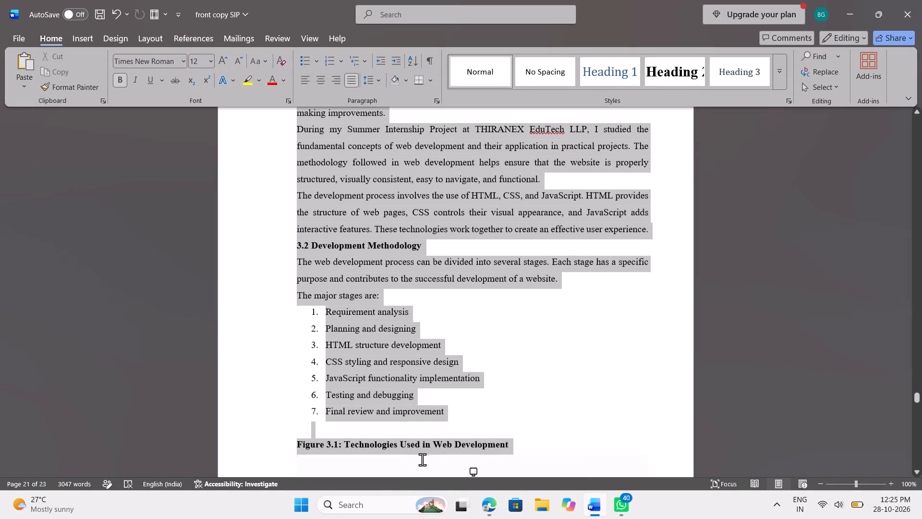
left_click_drag(422, 459, 459, 424)
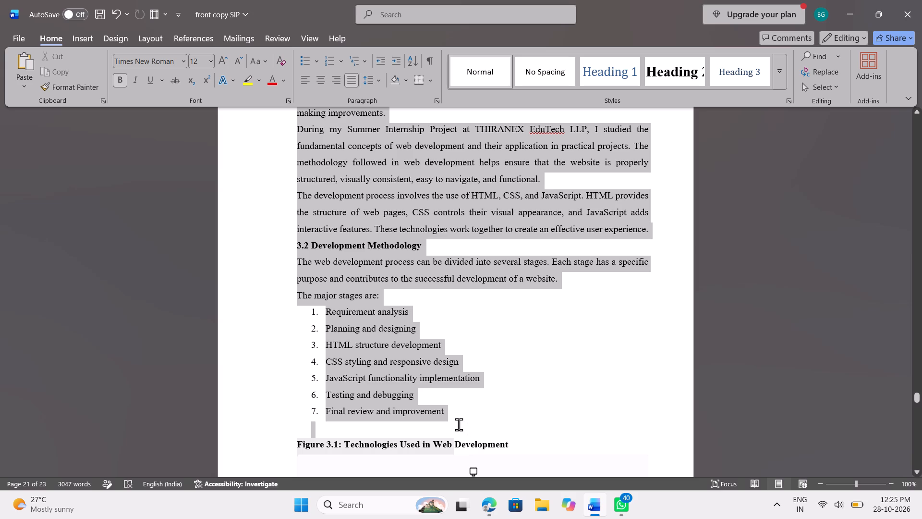
left_click_drag(459, 424, 454, 425)
left_click_drag(454, 425, 447, 410)
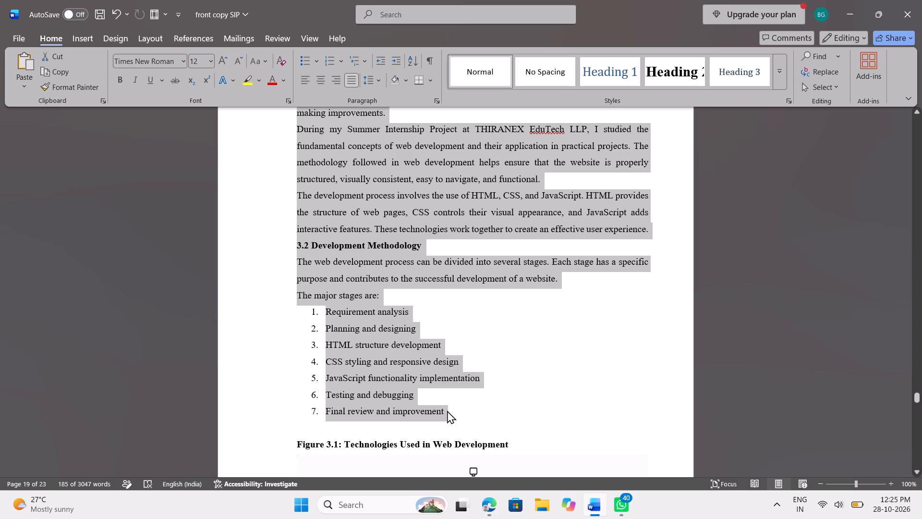
key("ctrl+c")
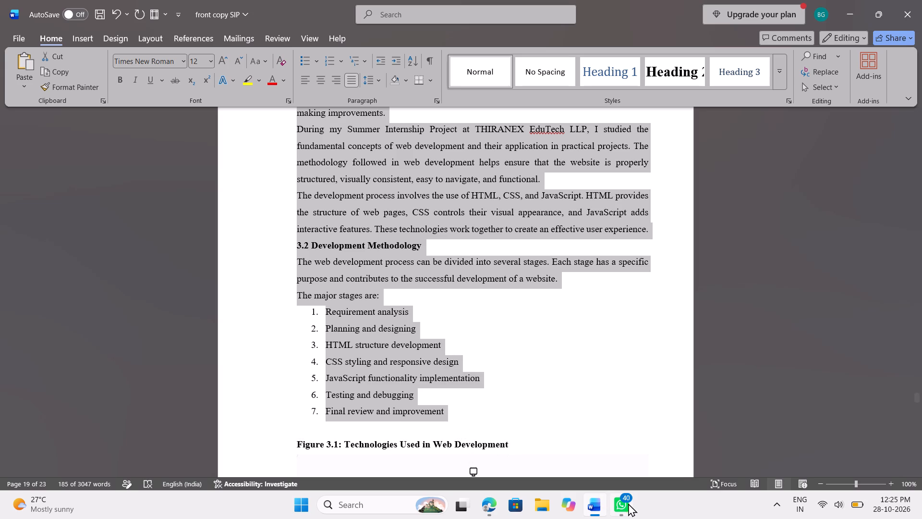
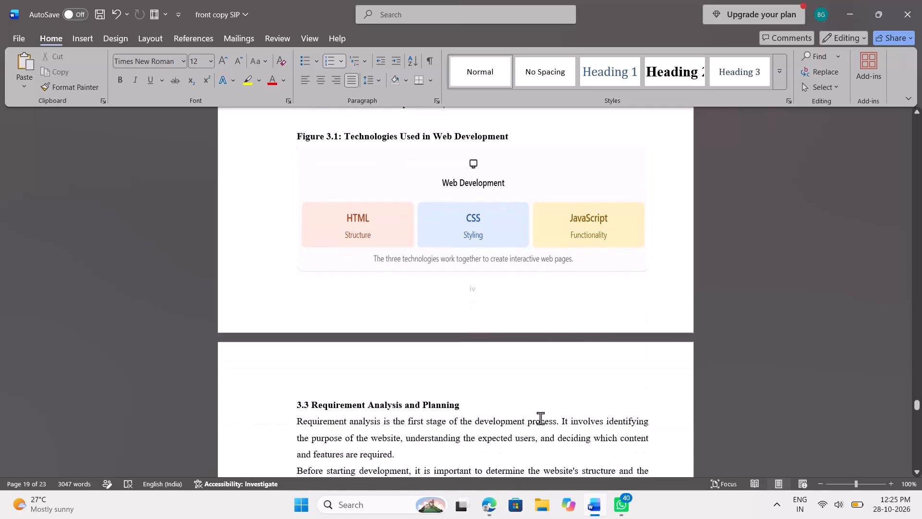
Copy the text from the 3.3 Requirement Analysis and Planning heading through the end of Table 3.1: Main Components of Web Development.
scroll(540, 418, "down", 1)
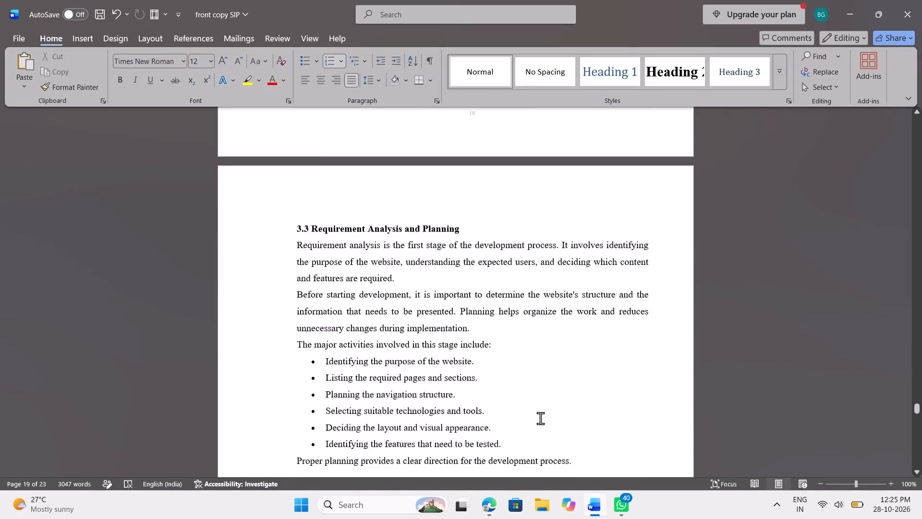
left_click_drag(295, 205, 374, 411)
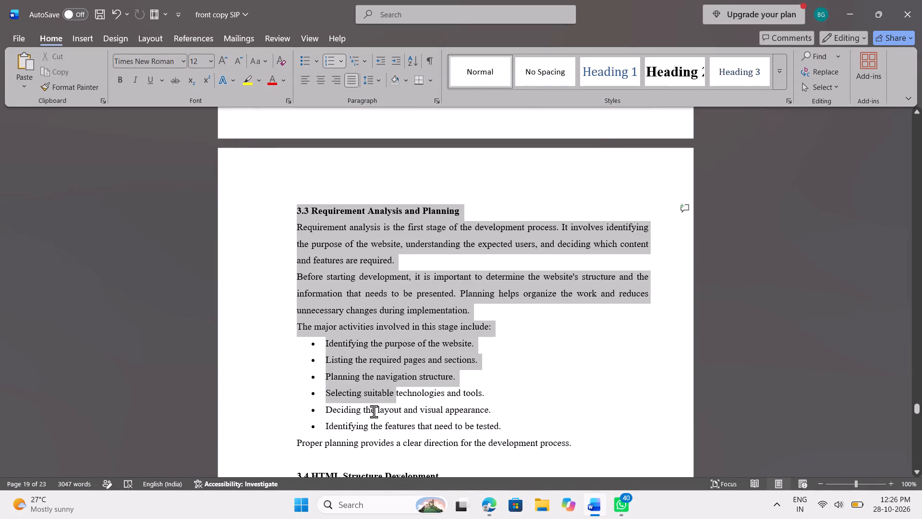
left_click_drag(374, 411, 385, 474)
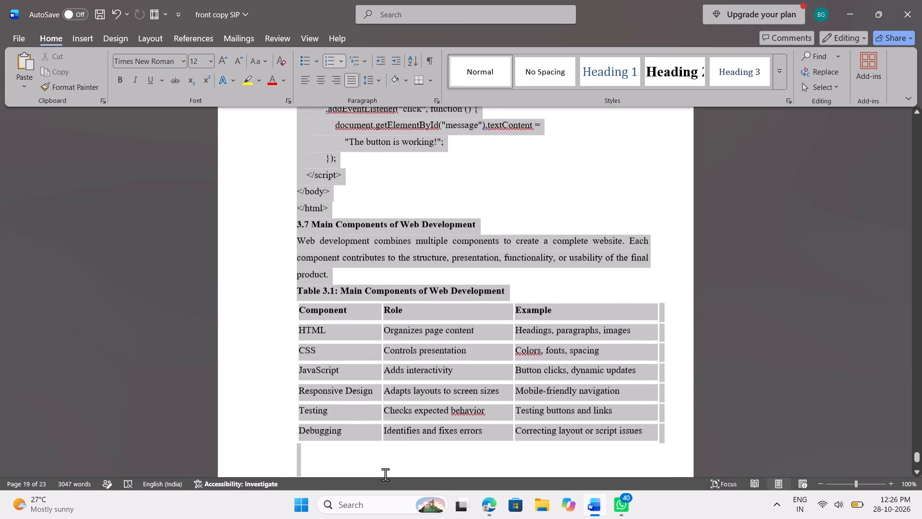
left_click_drag(385, 474, 607, 308)
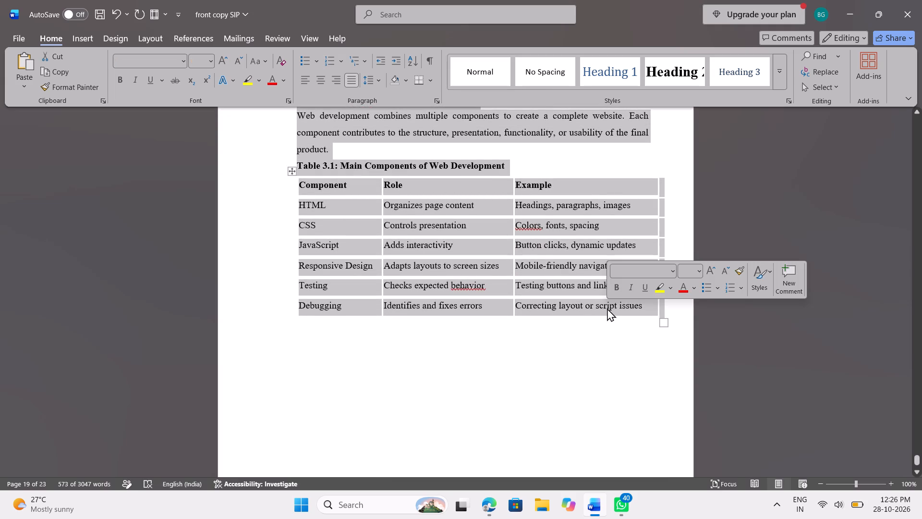
key("ctrl+c")
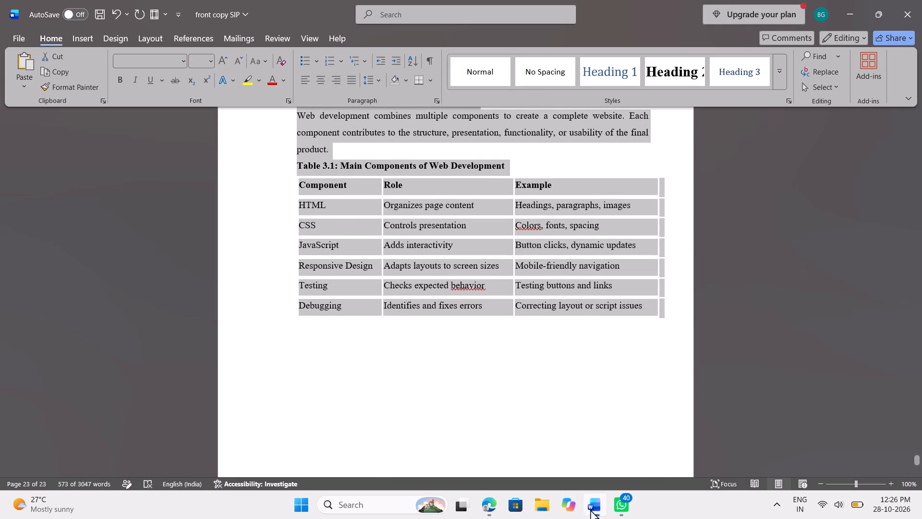
left_click(581, 466)
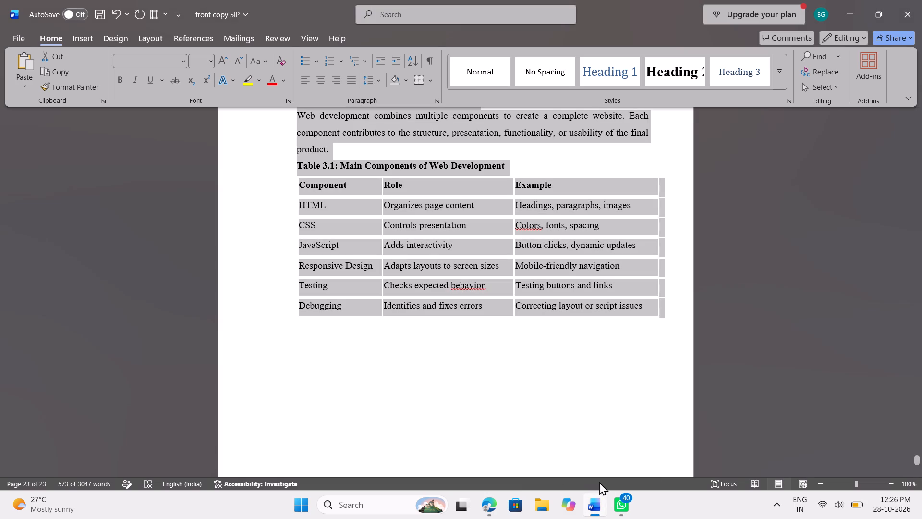
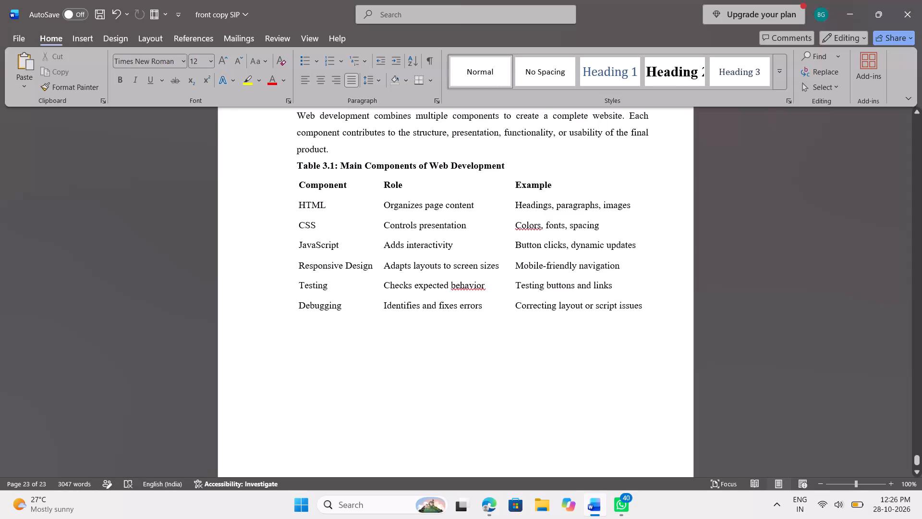
Save the front copy SIP document.
key("ctrl+s")
key("ctrl+s")
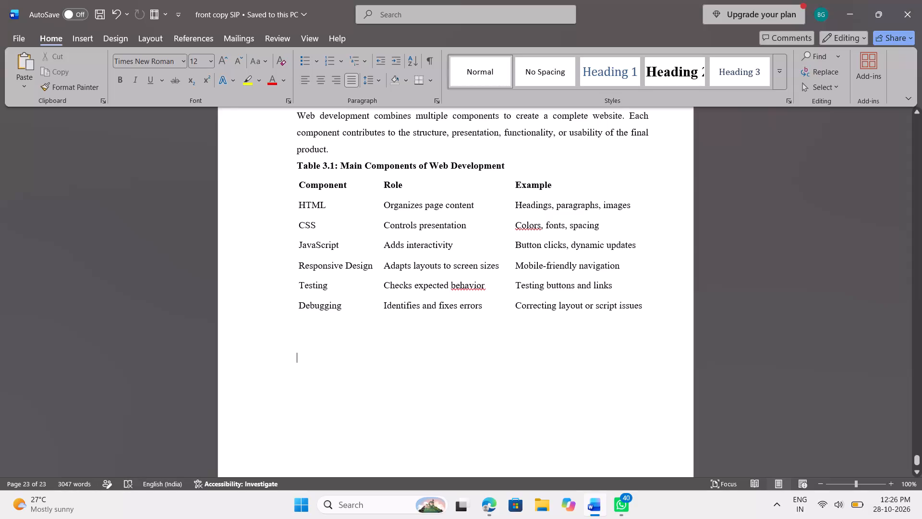
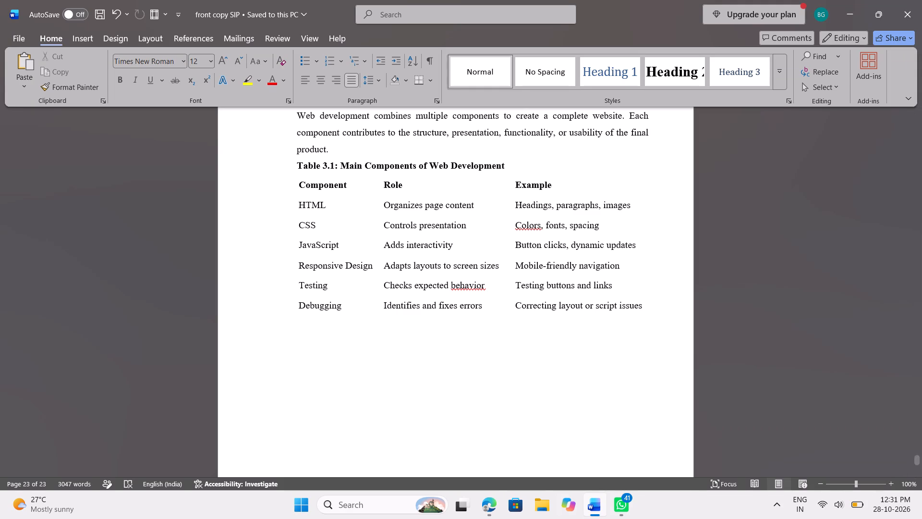
Review Chapter 3 Methodology from the web development components table back to the introduction and Development Methodology sections.
scroll(565, 393, "up", 3)
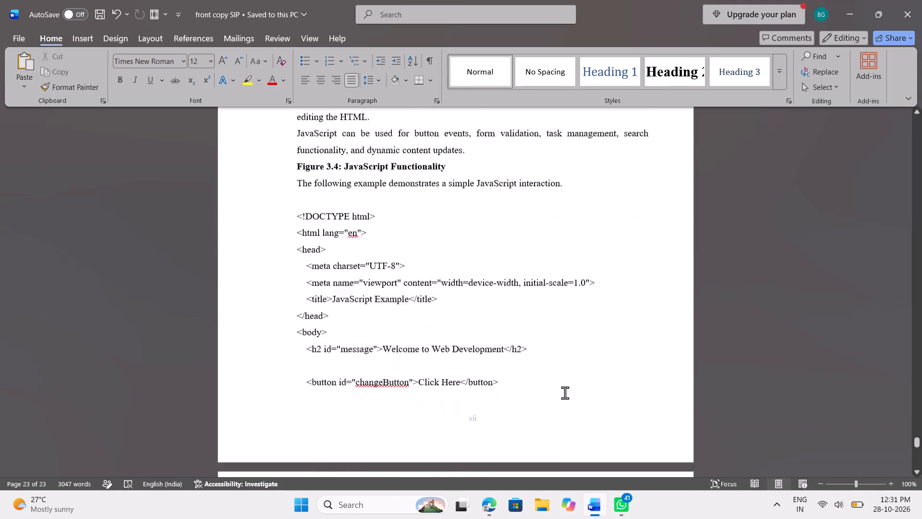
scroll(565, 393, "up", 4)
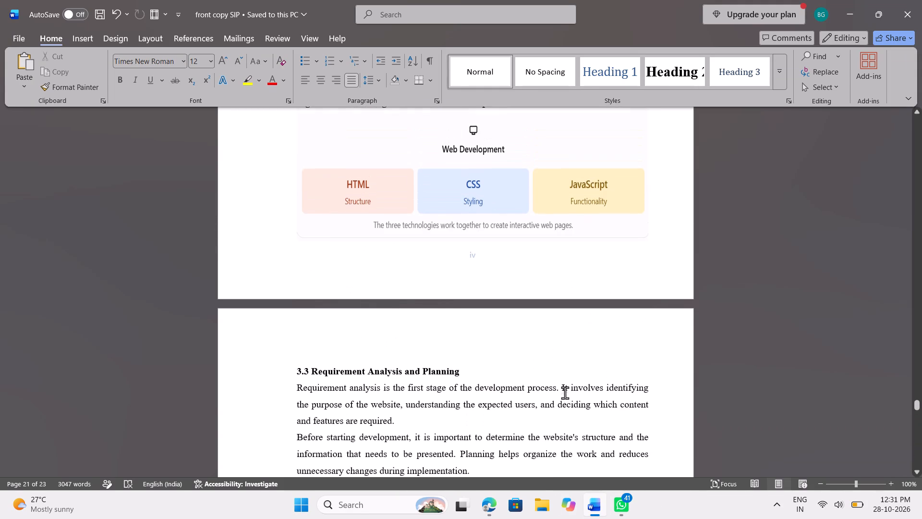
scroll(565, 393, "up", 1)
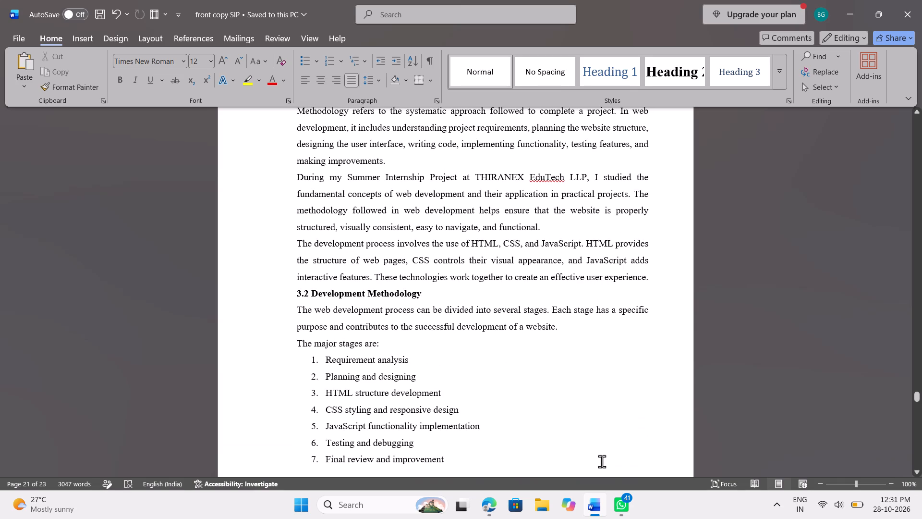
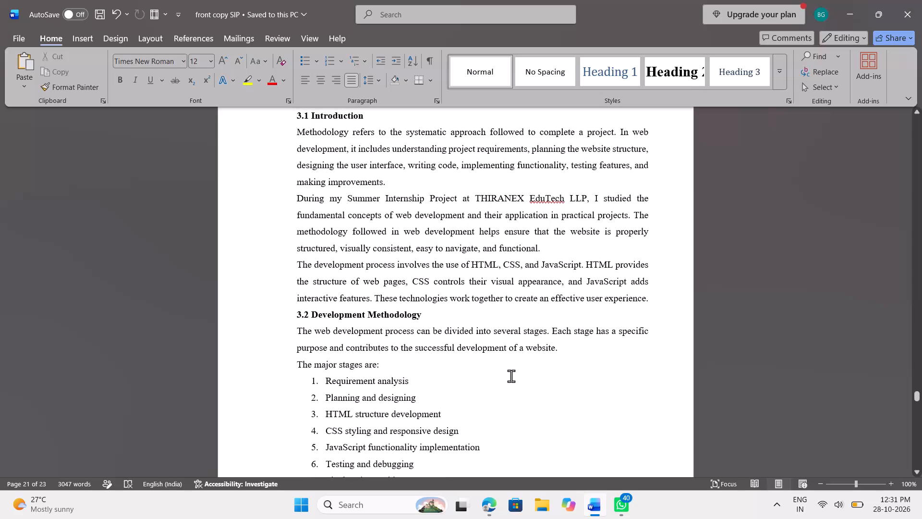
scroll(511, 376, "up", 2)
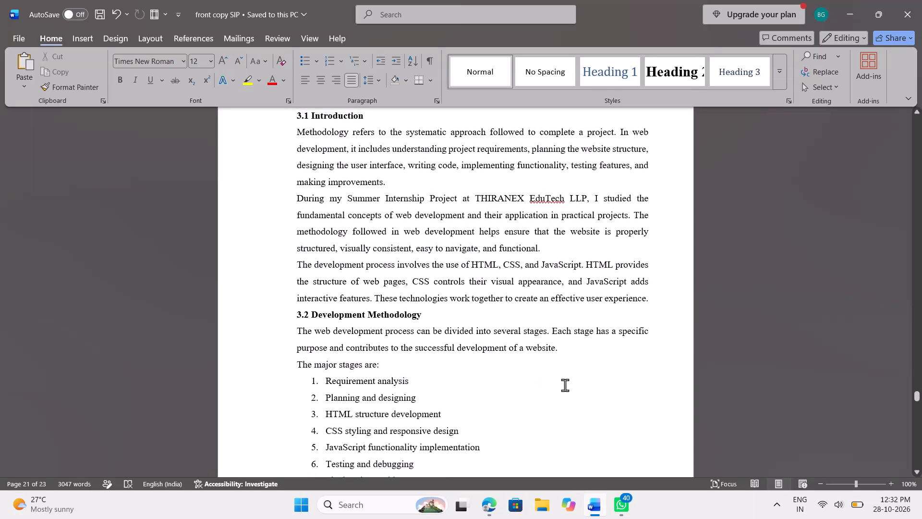
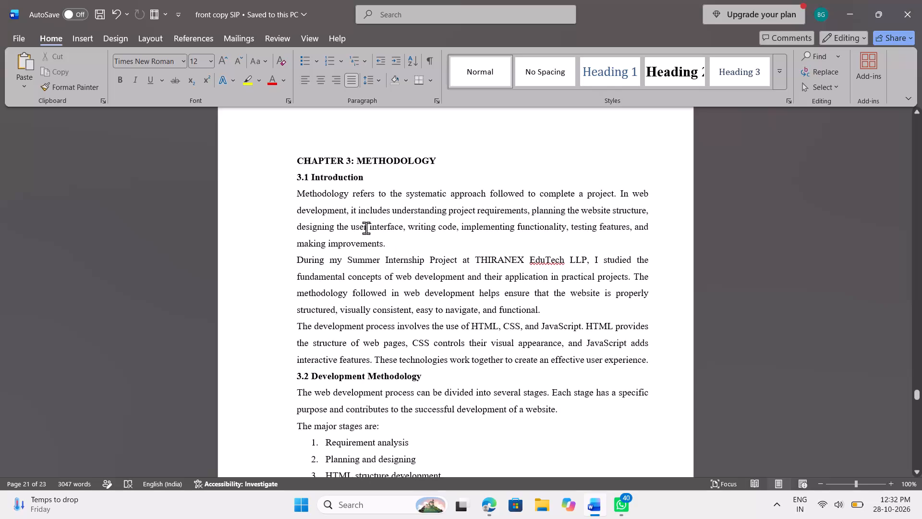
Replace the text from the CHAPTER 3: METHODOLOGY heading through the numbered stages list in section 3.2 with the copied reworded version.
left_click_drag(295, 157, 315, 199)
left_click_drag(315, 199, 366, 506)
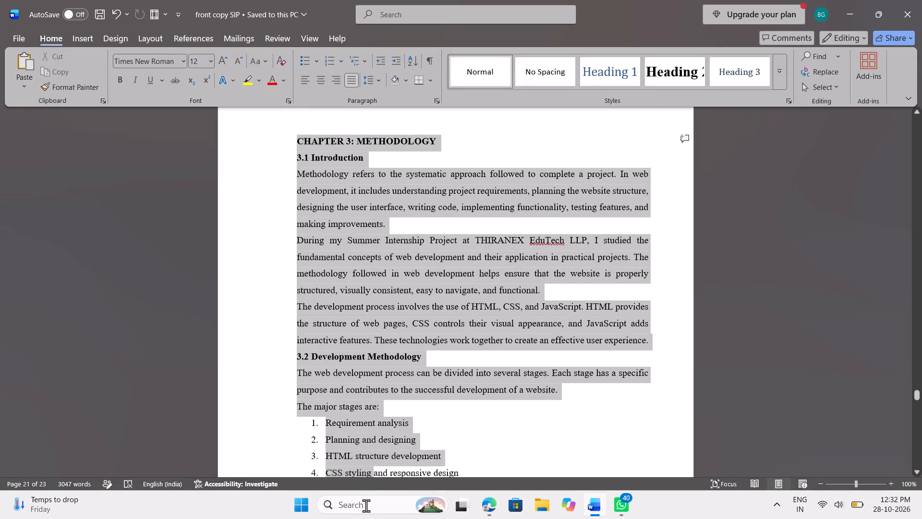
left_click_drag(366, 506, 445, 235)
key("ctrl+v")
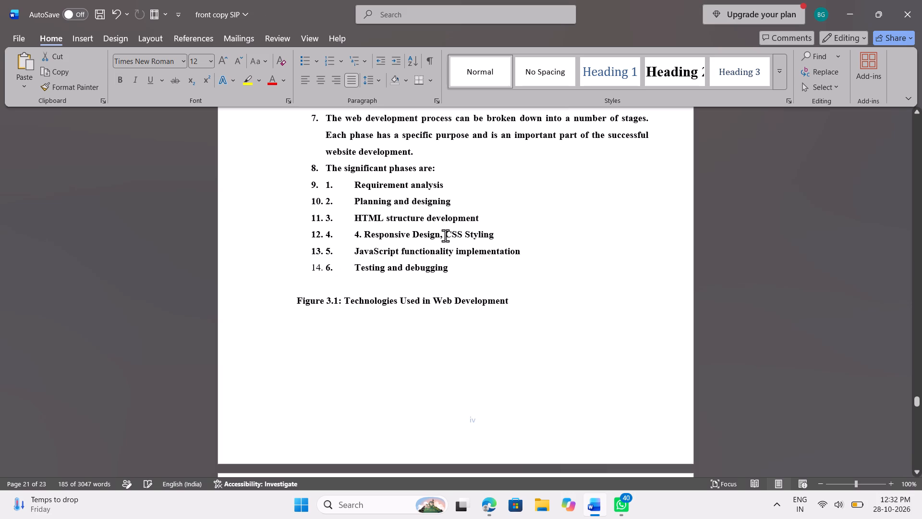
scroll(445, 235, "up", 1)
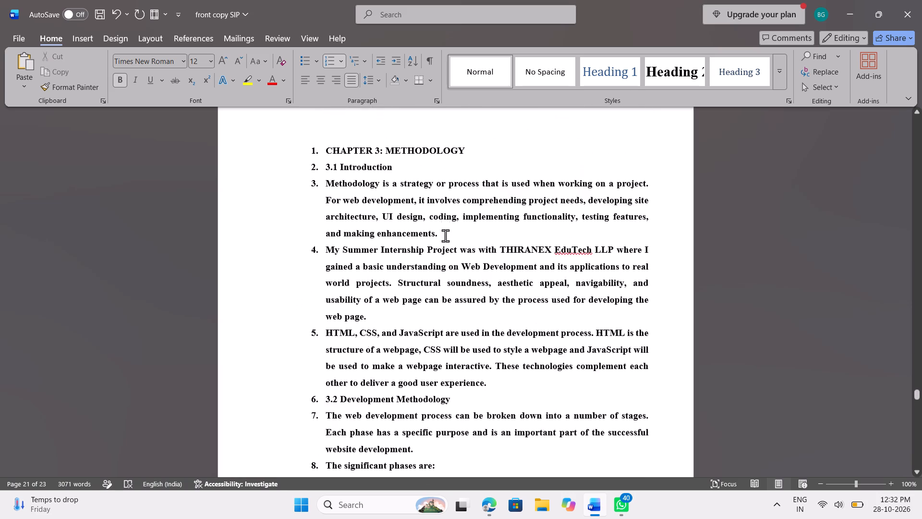
Remove the automatic list number from the CHAPTER 3: METHODOLOGY heading.
scroll(445, 235, "up", 1)
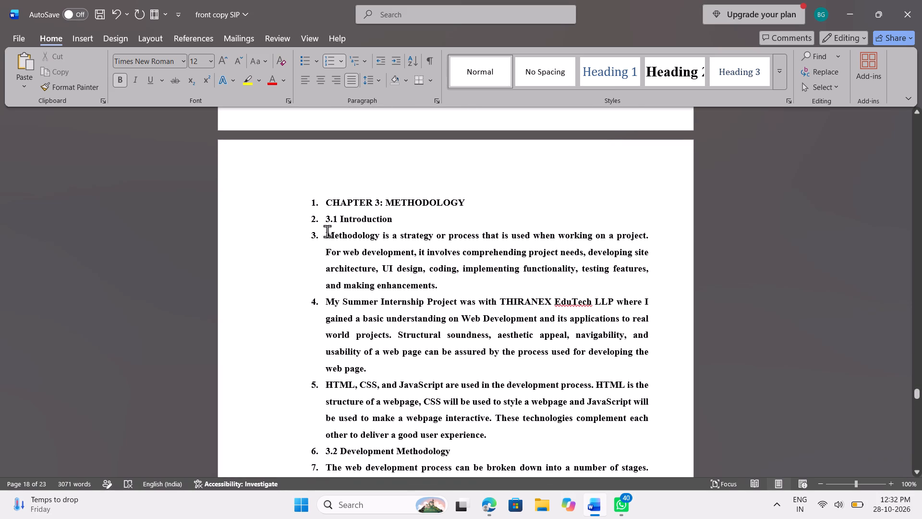
left_click(320, 204)
key("BackSpace")
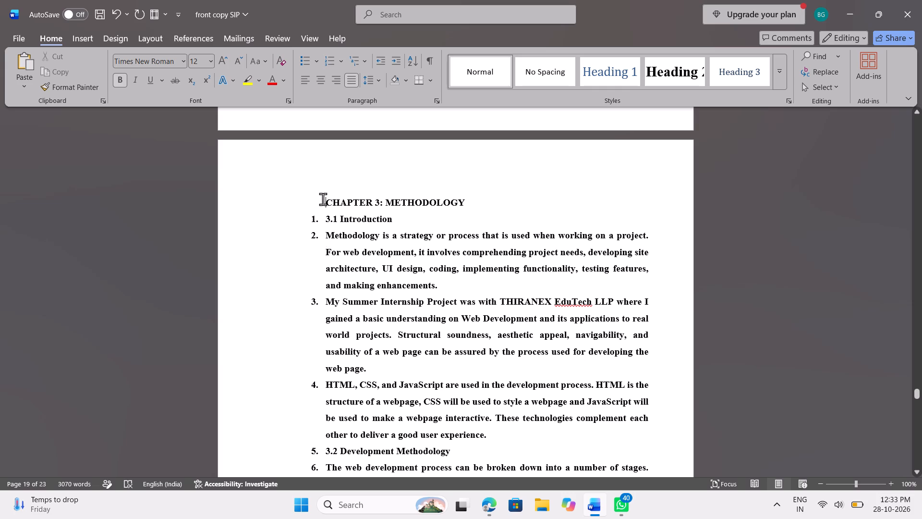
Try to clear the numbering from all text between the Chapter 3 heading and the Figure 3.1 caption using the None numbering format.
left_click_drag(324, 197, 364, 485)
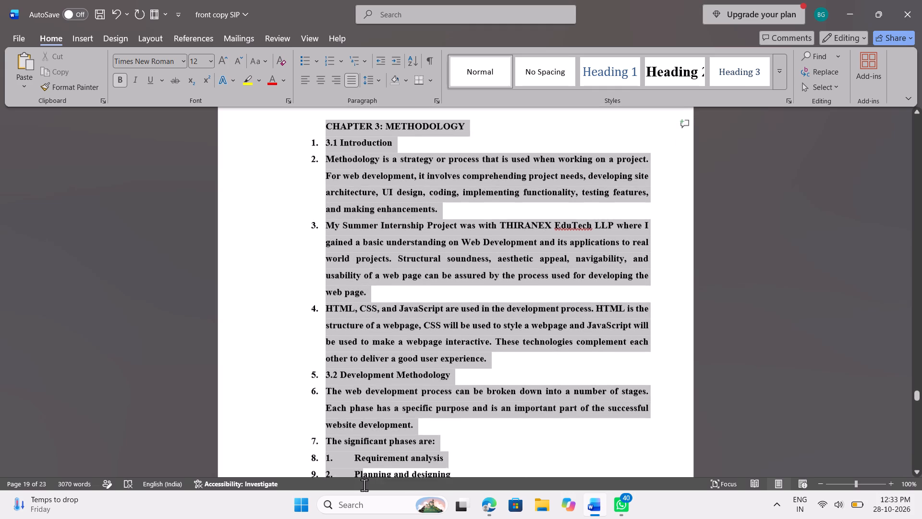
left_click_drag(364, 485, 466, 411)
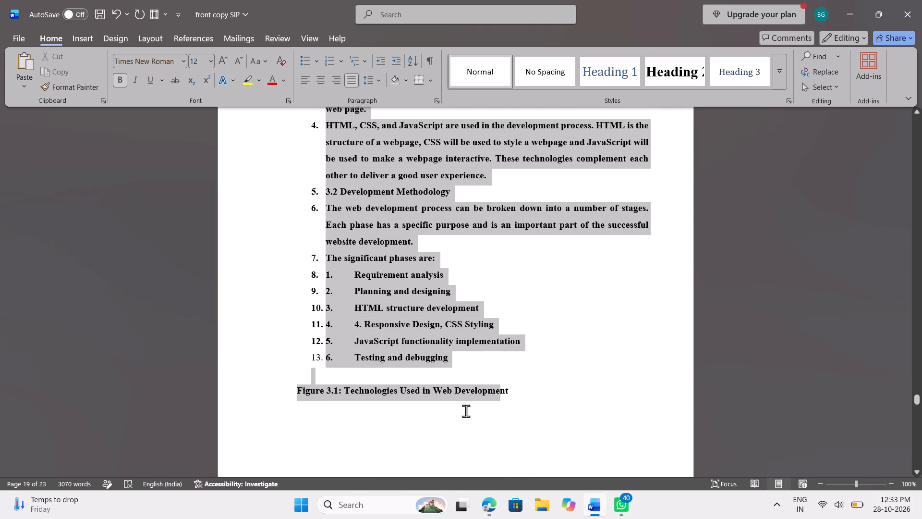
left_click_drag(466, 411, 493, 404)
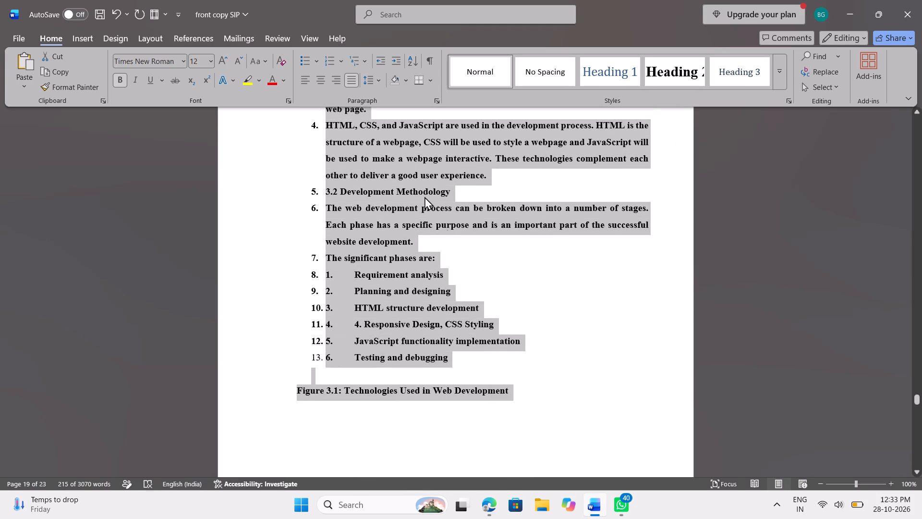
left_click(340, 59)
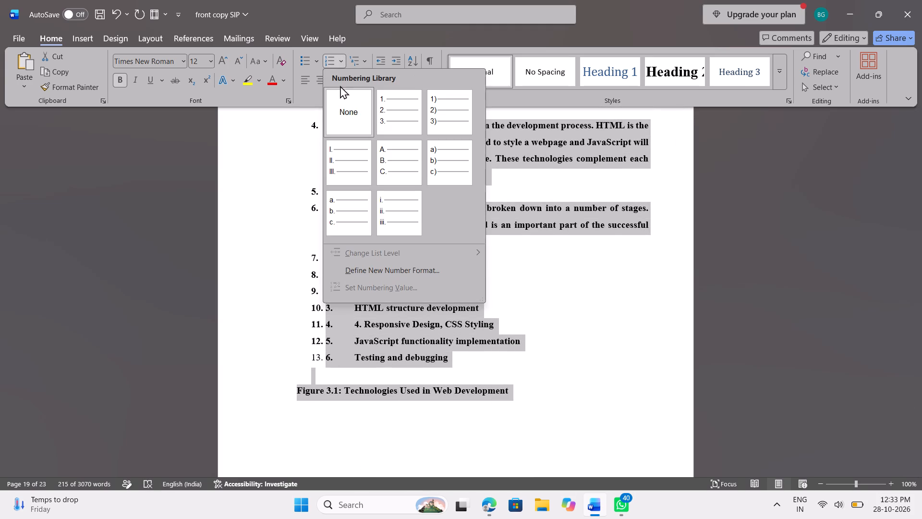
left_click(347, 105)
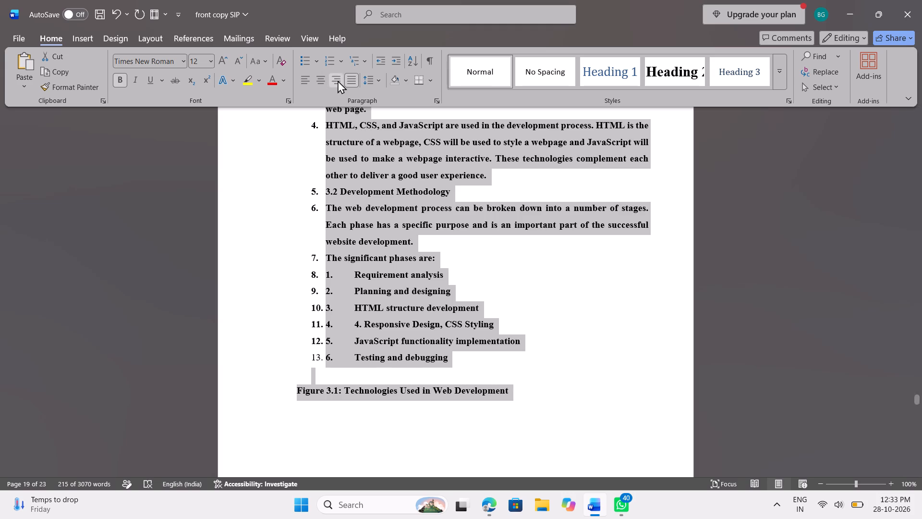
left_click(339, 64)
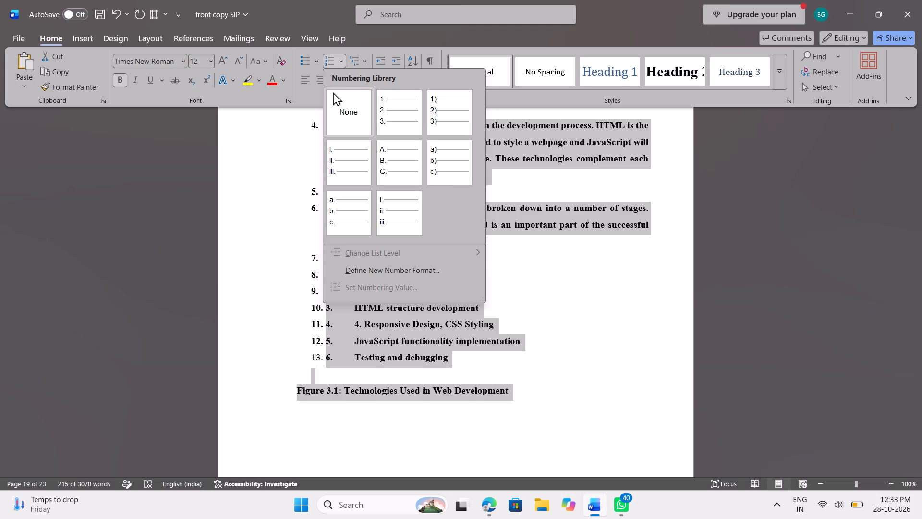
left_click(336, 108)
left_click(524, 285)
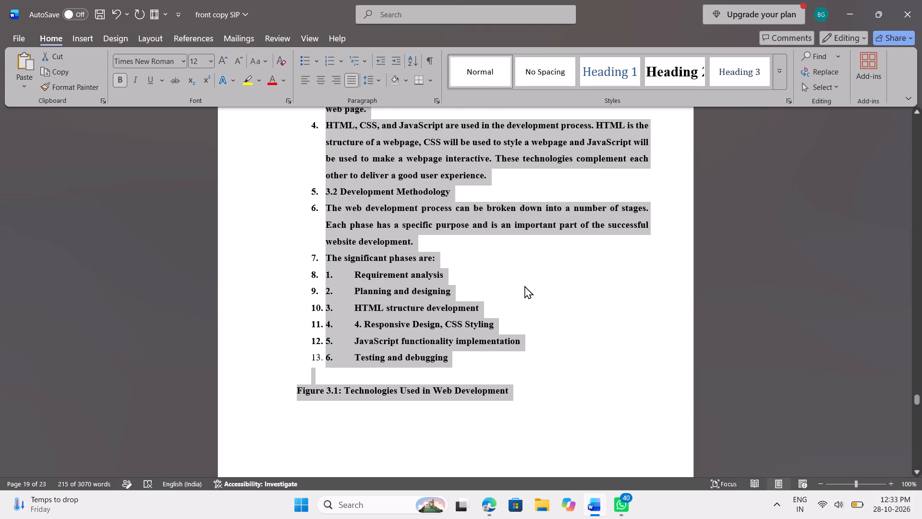
Remove the list number from the 3.1 Introduction heading and the leftover indent from it and the chapter heading.
scroll(524, 285, "up", 1)
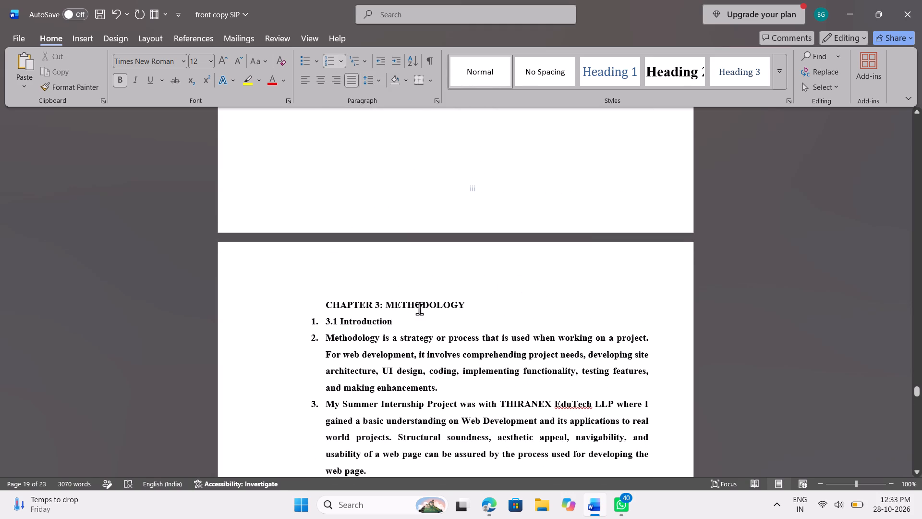
left_click(324, 321)
key("BackSpace")
left_click(325, 302)
key("BackSpace")
left_click(319, 322)
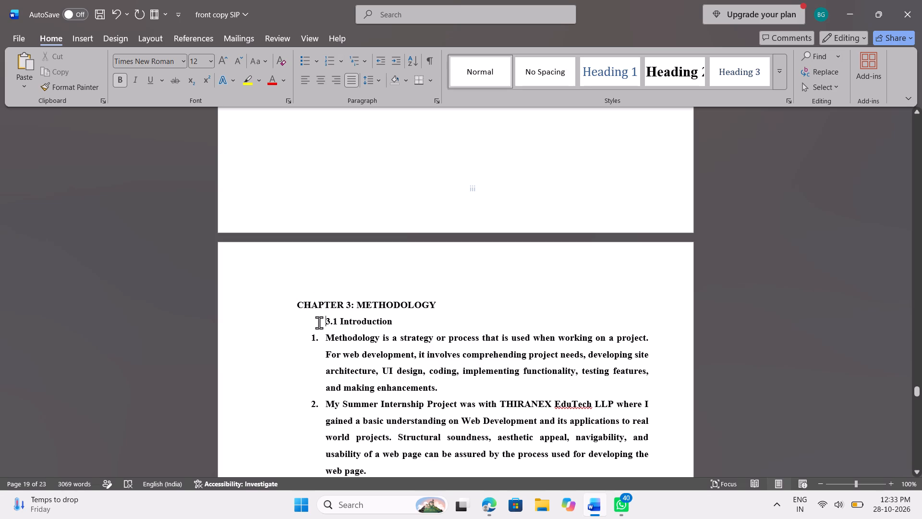
key("BackSpace")
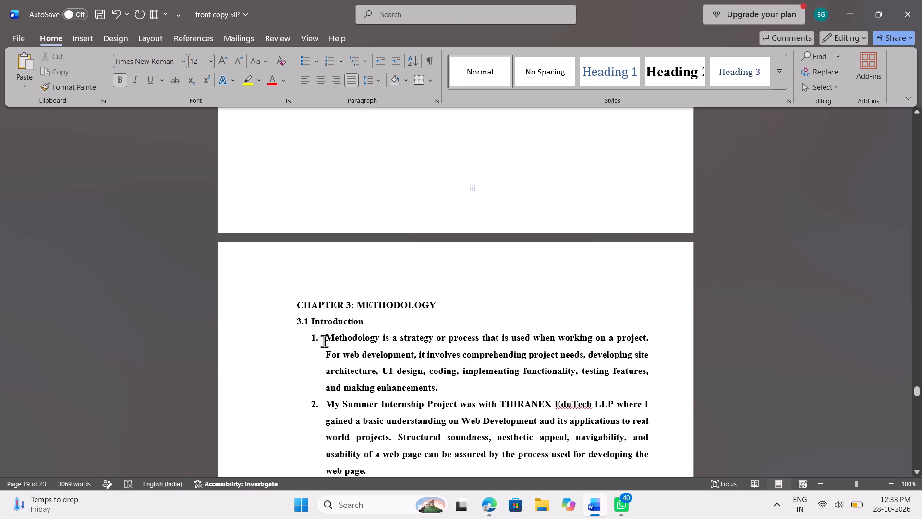
Remove the automatic numbers and indents from the three body paragraphs under 3.1 Introduction.
left_click(324, 341)
key("BackSpace")
key("BackSpace")
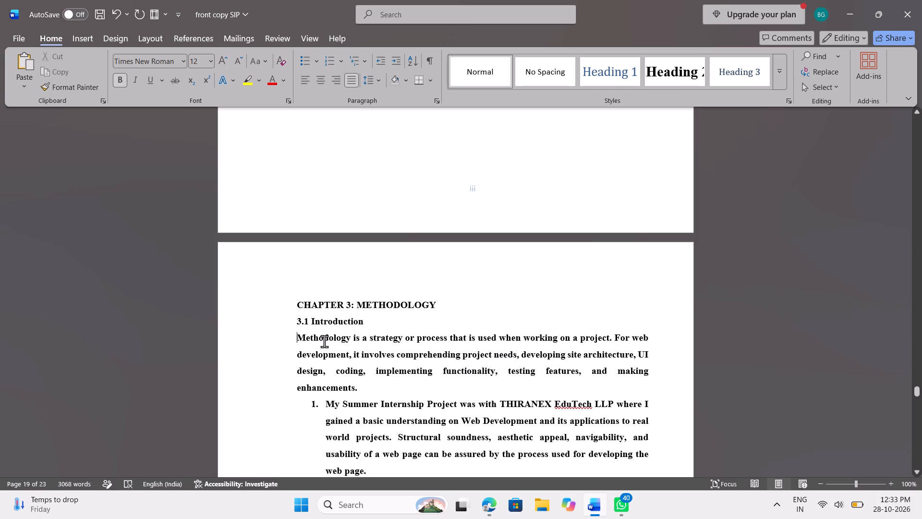
scroll(324, 341, "down", 1)
left_click(325, 331)
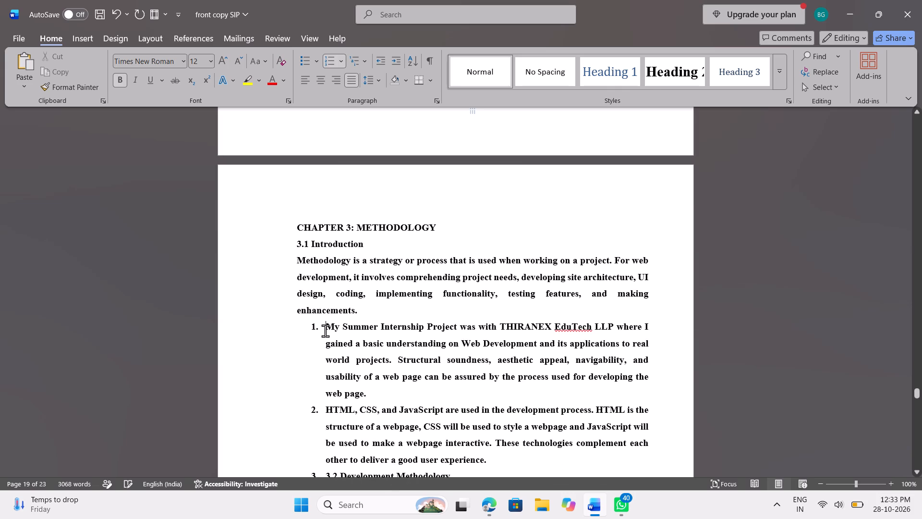
key("BackSpace")
key("BackSpace")
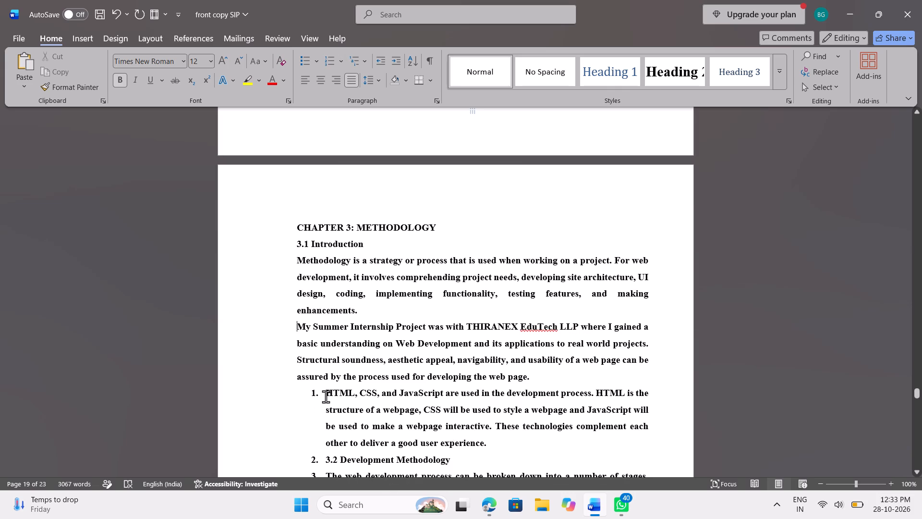
left_click(326, 396)
key("BackSpace")
key("BackSpace")
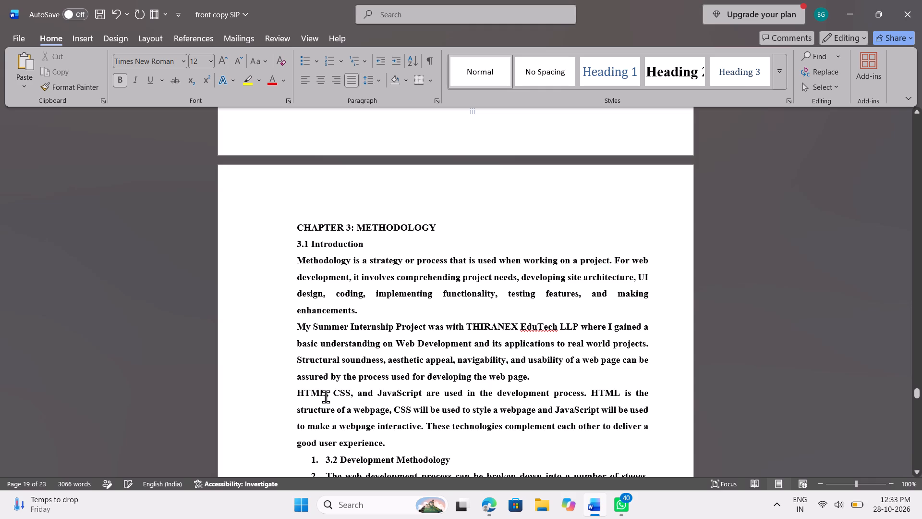
Remove the automatic numbers and indents from the 3.2 Development Methodology heading, its paragraph and the line "The significant phases are:".
scroll(326, 396, "down", 1)
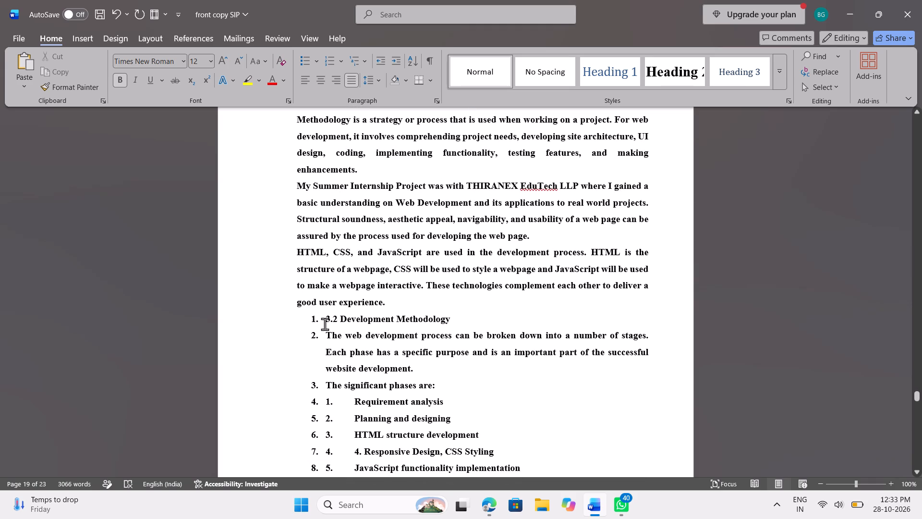
left_click(325, 324)
key("BackSpace")
key("BackSpace")
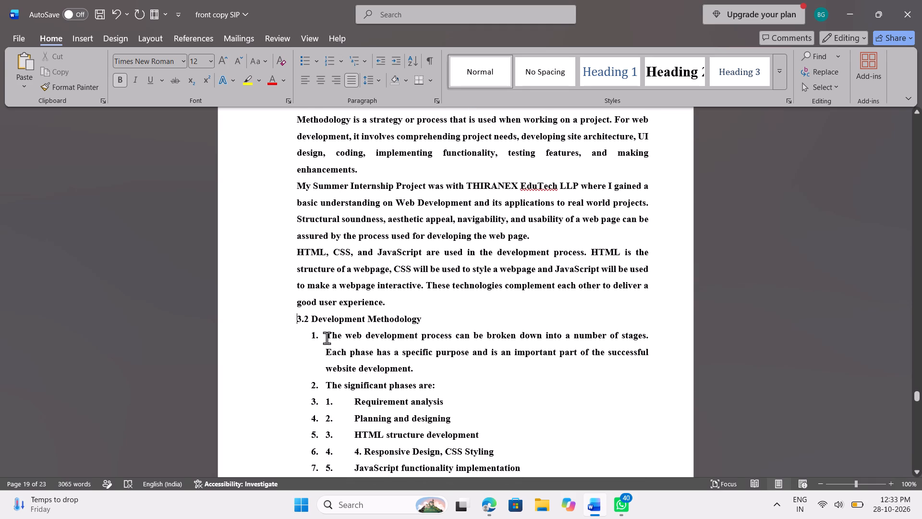
left_click(327, 325)
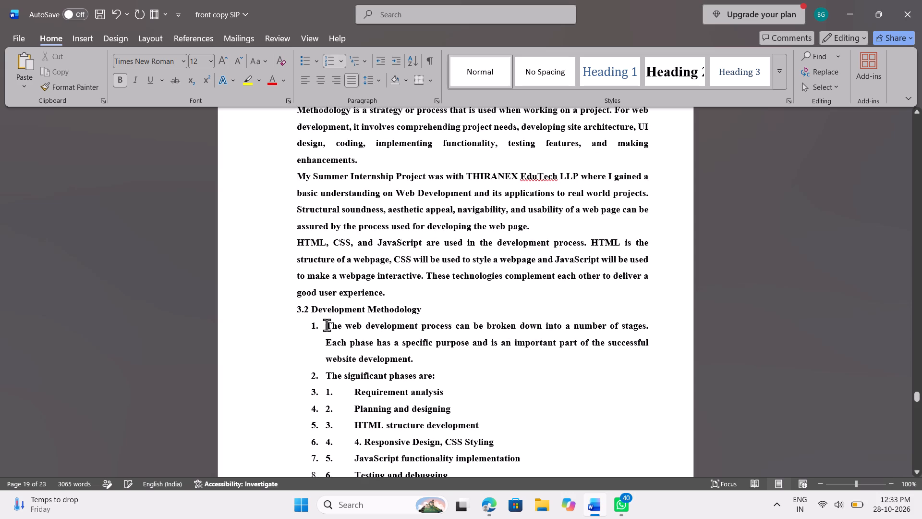
key("BackSpace")
key("BackSpace")
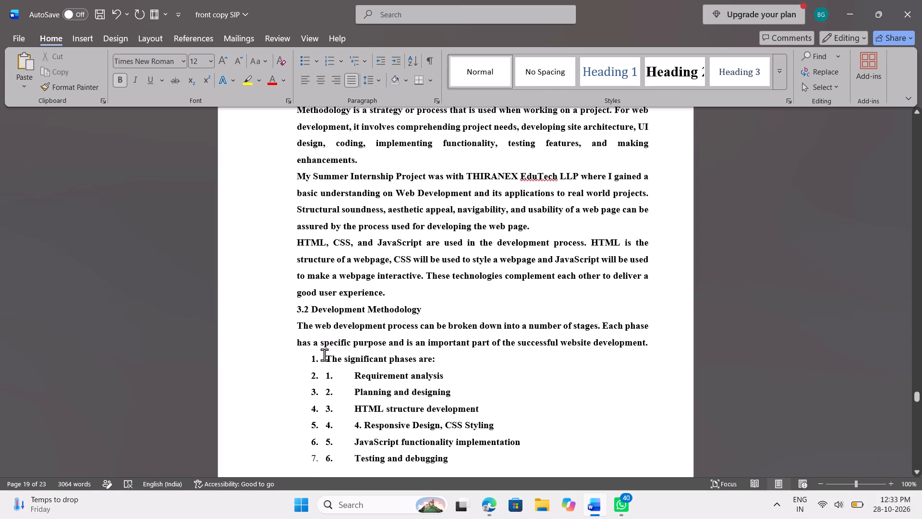
left_click(326, 357)
key("BackSpace")
key("BackSpace")
Remove the duplicate automatic numbers and indents from the Requirement analysis, Planning and designing, and HTML structure development phases.
left_click(322, 386)
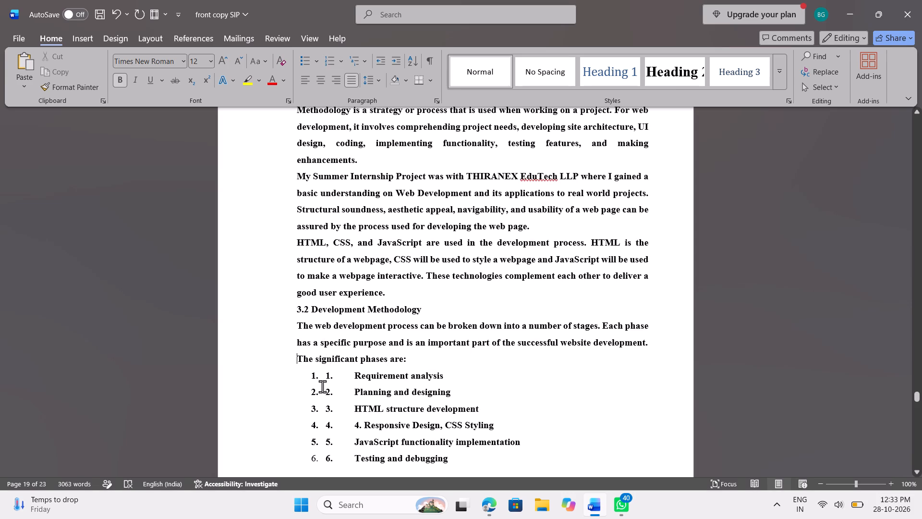
left_click(322, 381)
key("BackSpace")
key("BackSpace")
left_click(324, 394)
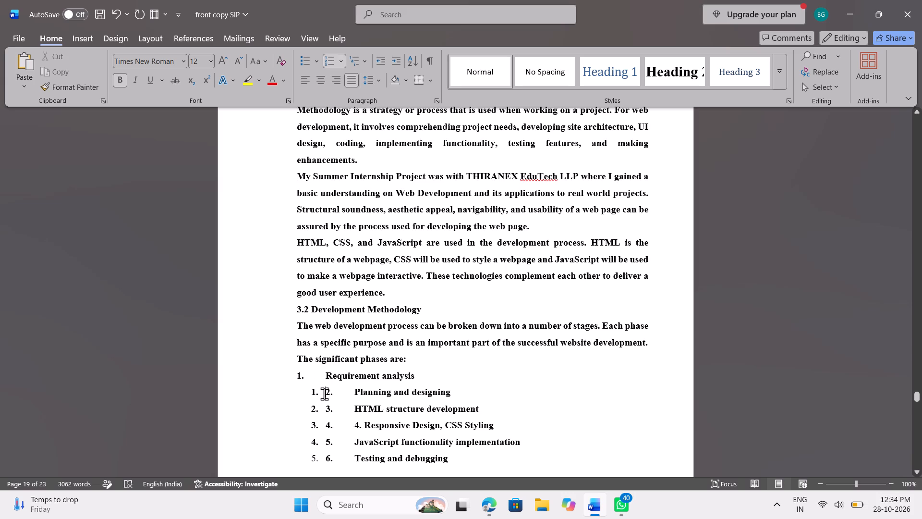
key("BackSpace")
key("BackSpace")
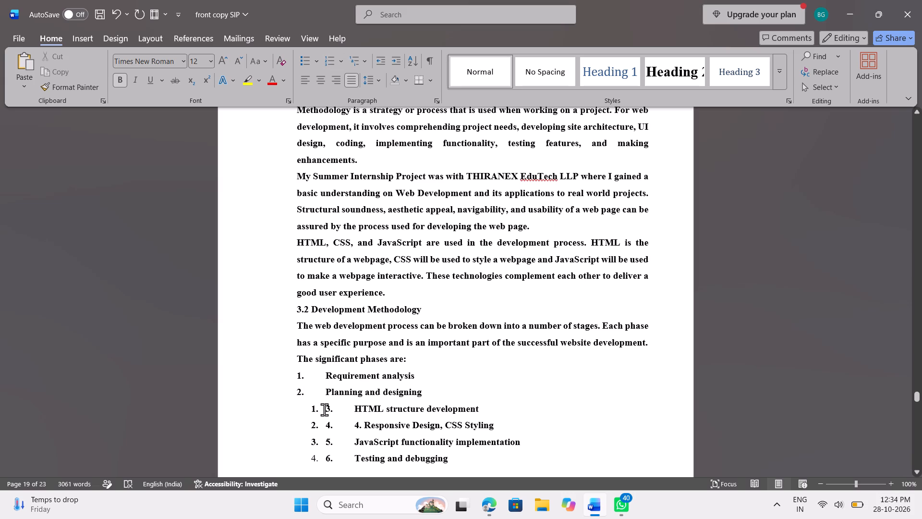
left_click(324, 409)
key("BackSpace")
key("BackSpace")
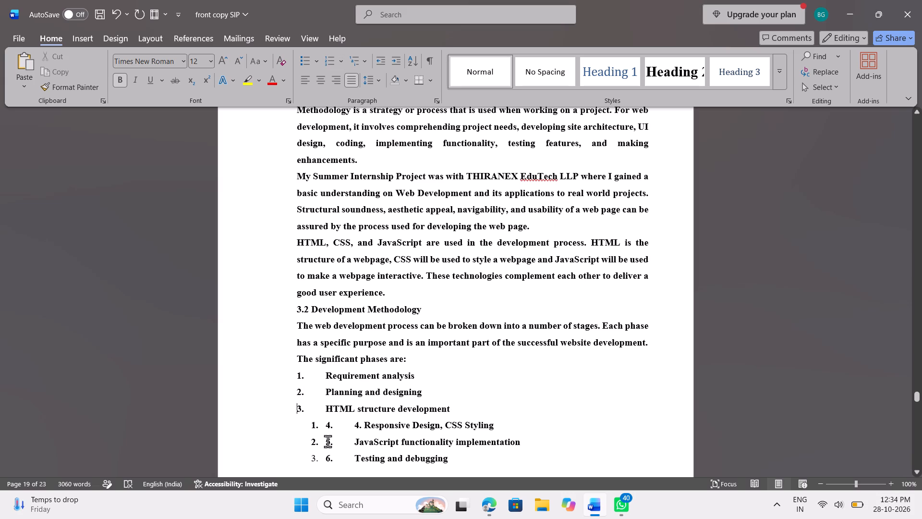
Remove the duplicate automatic numbers and indents from the Responsive Design, JavaScript functionality implementation, and Testing and debugging phases.
left_click(326, 430)
key("BackSpace")
key("BackSpace")
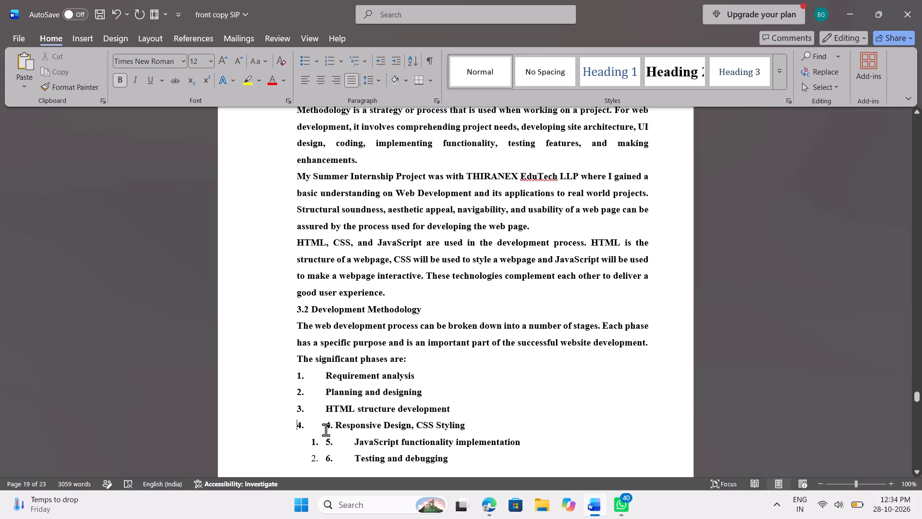
left_click(323, 445)
left_click(323, 445)
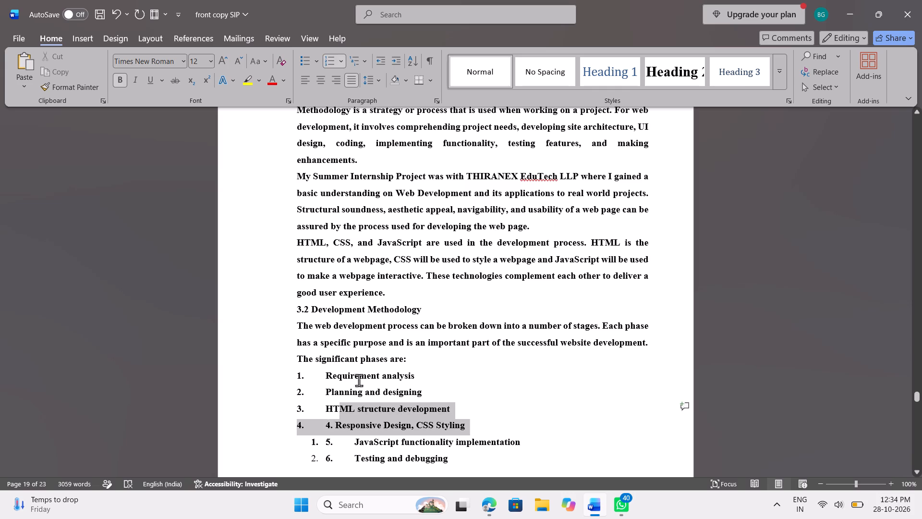
left_click(323, 445)
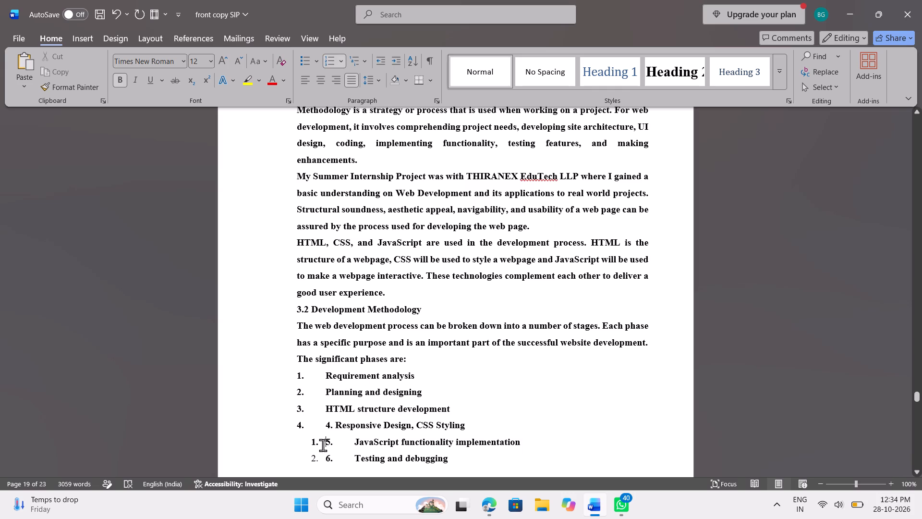
key("BackSpace")
key("BackSpace")
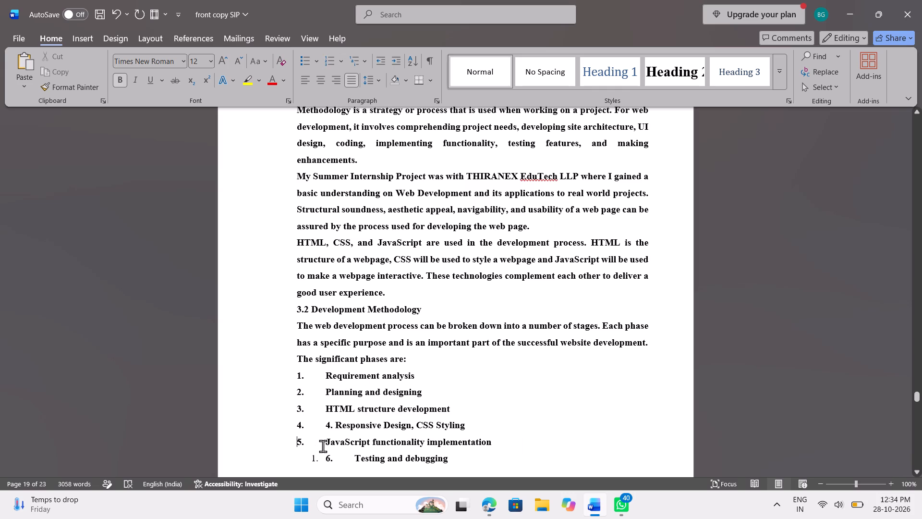
left_click(326, 457)
key("BackSpace")
key("BackSpace")
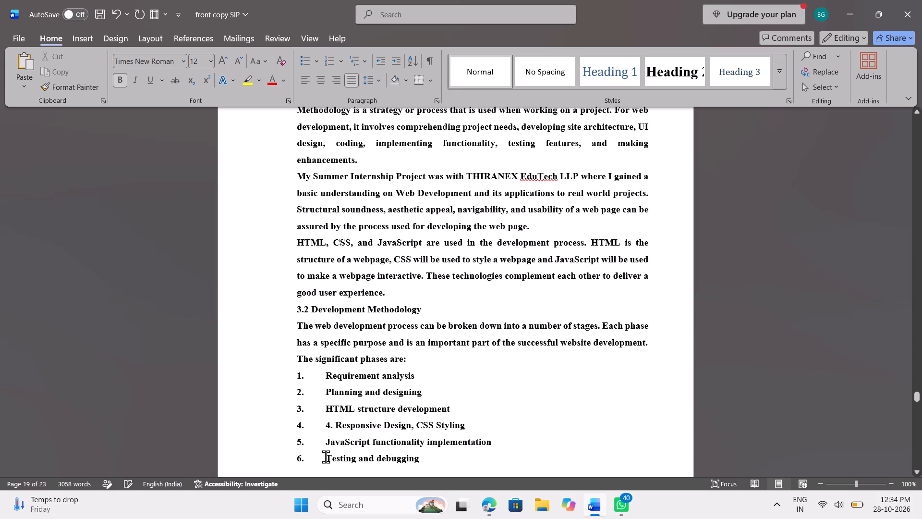
Remove the bold formatting from the three body paragraphs under 3.1 Introduction.
scroll(326, 457, "right", 1)
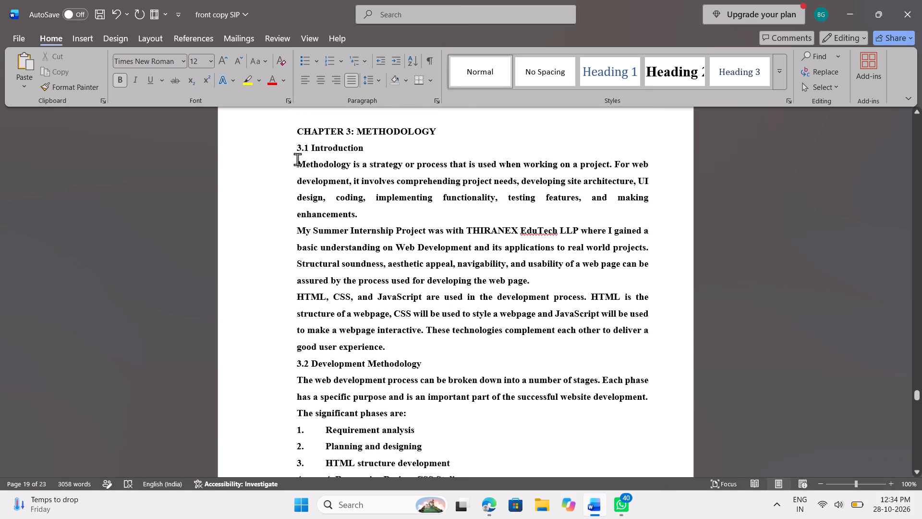
left_click_drag(297, 159, 388, 348)
left_click(395, 328)
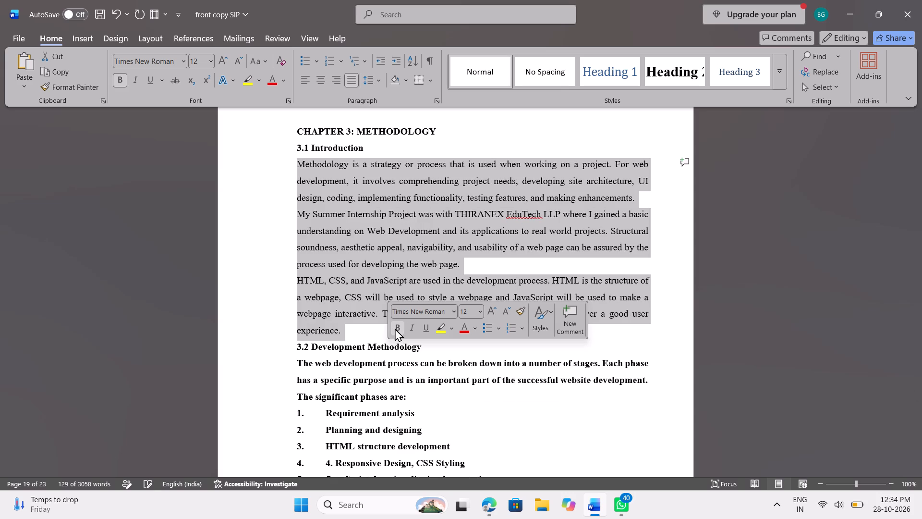
left_click(363, 333)
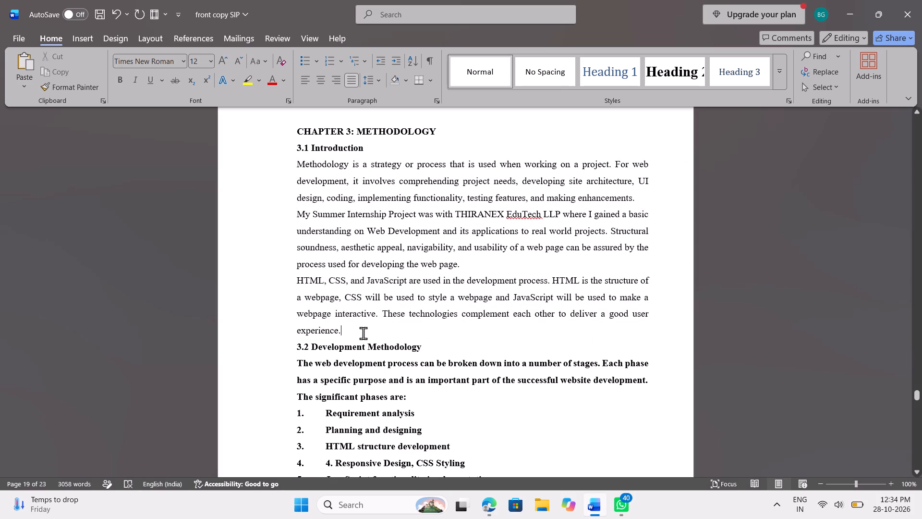
Remove the bold formatting from the 3.2 Development Methodology paragraph, the line "The significant phases are:" and the six listed phases.
scroll(363, 333, "down", 1)
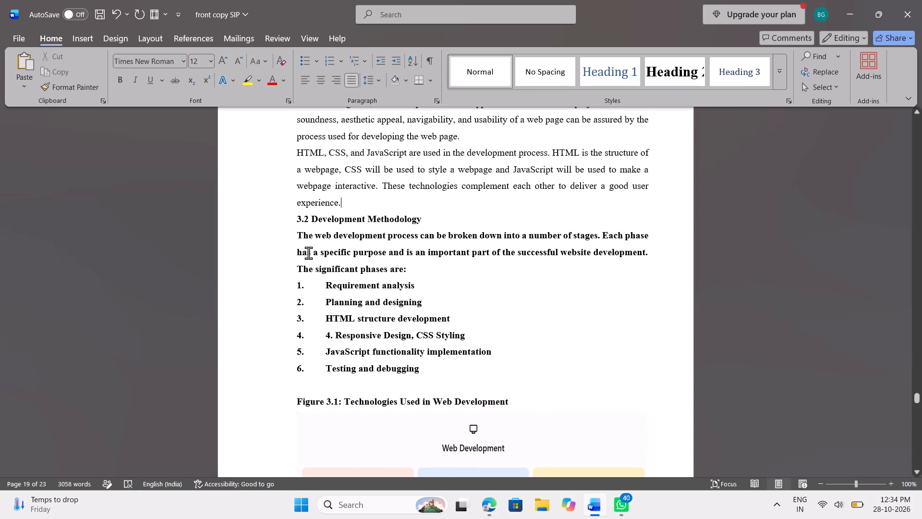
left_click_drag(297, 234, 406, 366)
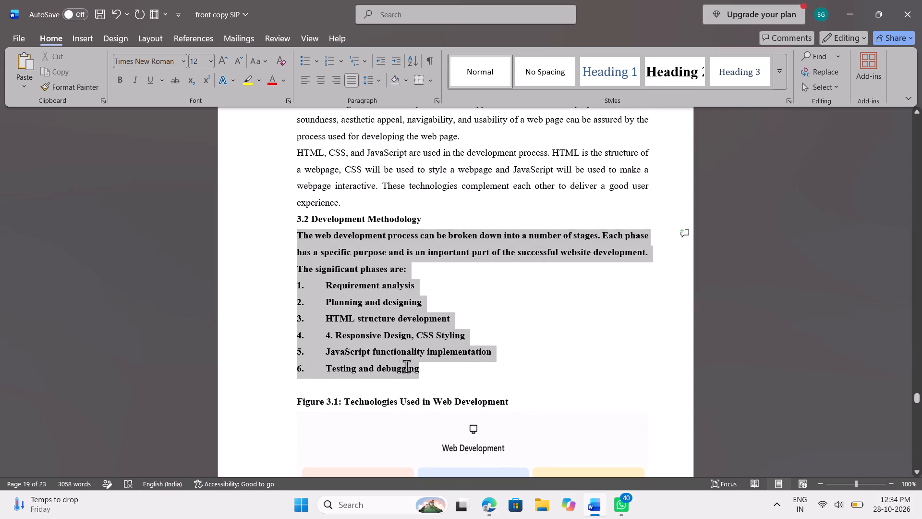
left_click_drag(406, 366, 418, 366)
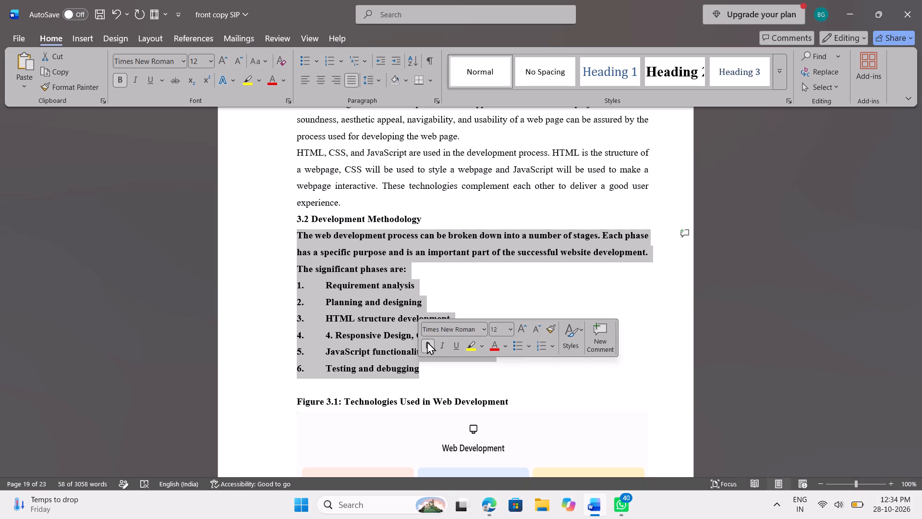
left_click(427, 341)
left_click(437, 379)
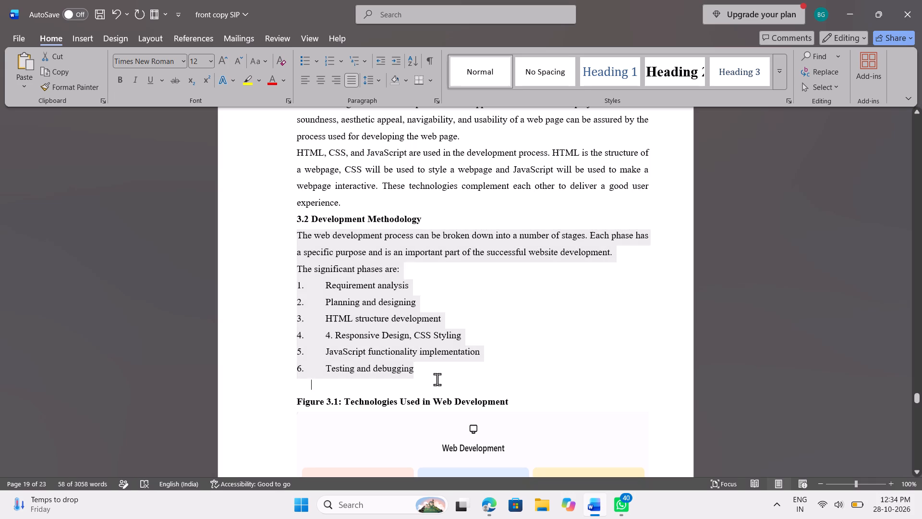
Add a new paragraph after the Figure 3.1 picture to push the 3.3 Requirement Analysis and Planning heading off the page.
scroll(437, 377, "down", 1)
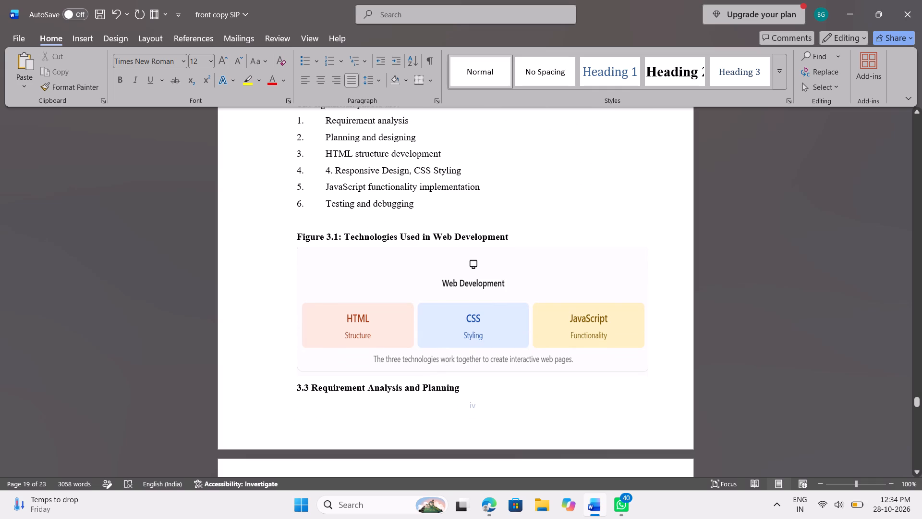
left_click(658, 353)
key("Return")
Move the Figure 3.1 web development picture down one line, leaving a blank line beneath its caption.
left_click(520, 333)
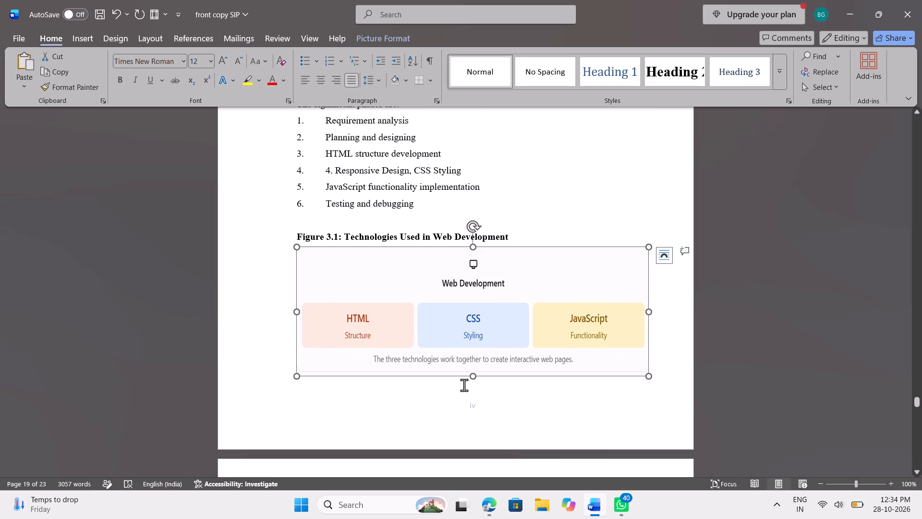
left_click(476, 377)
left_click_drag(476, 377, 478, 399)
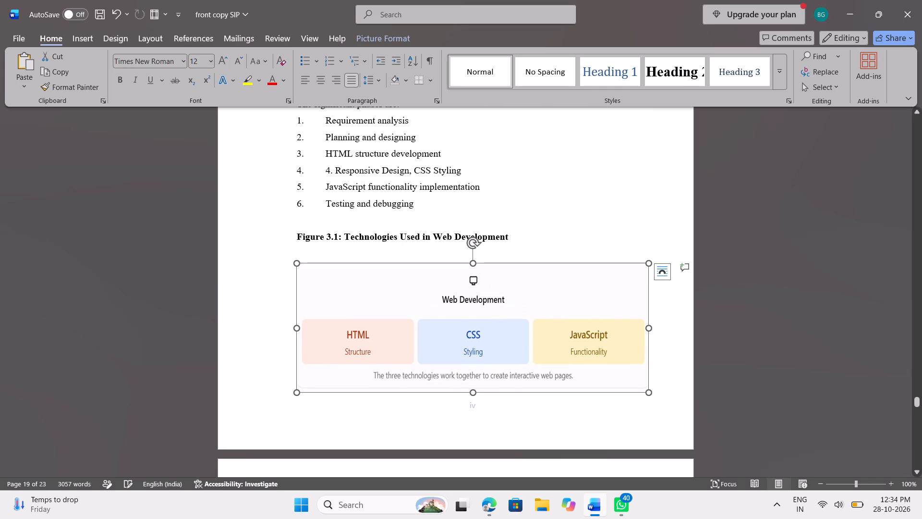
left_click(473, 393)
Delete the blank line between the Figure 3.1 caption and the web development picture.
left_click(512, 418)
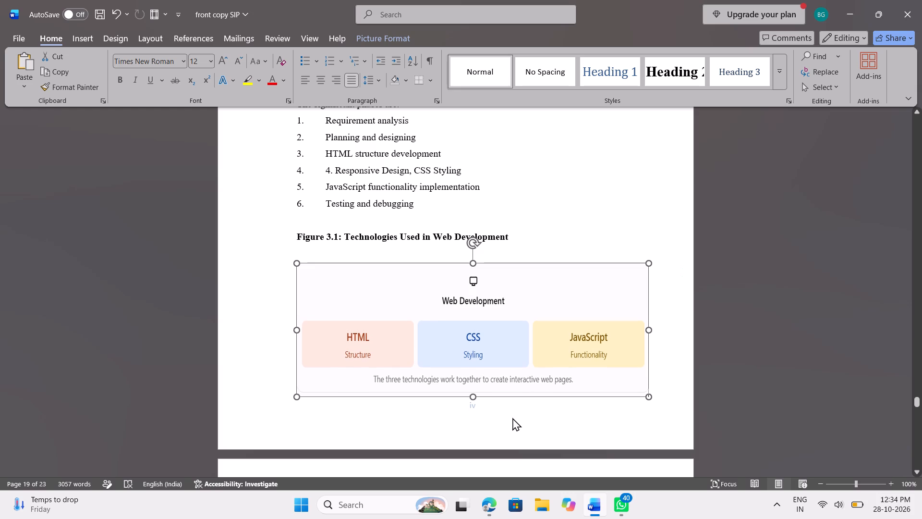
left_click(449, 254)
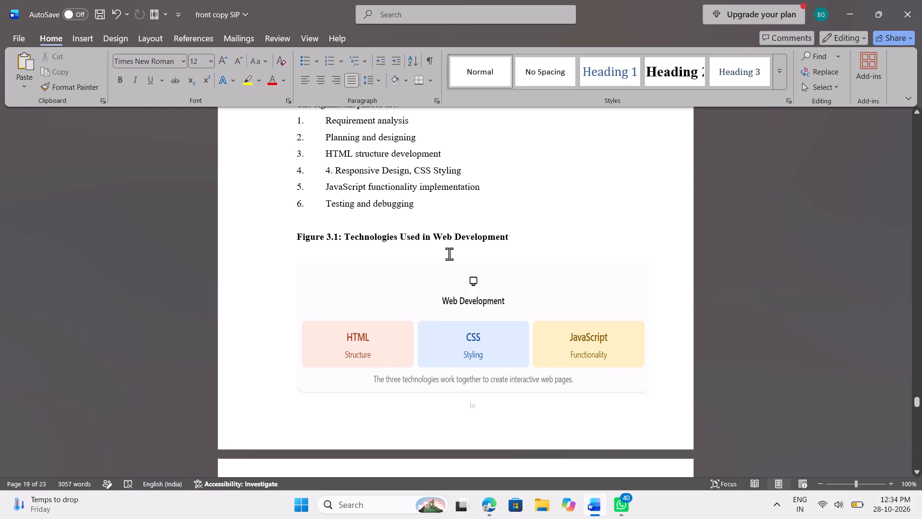
key("BackSpace")
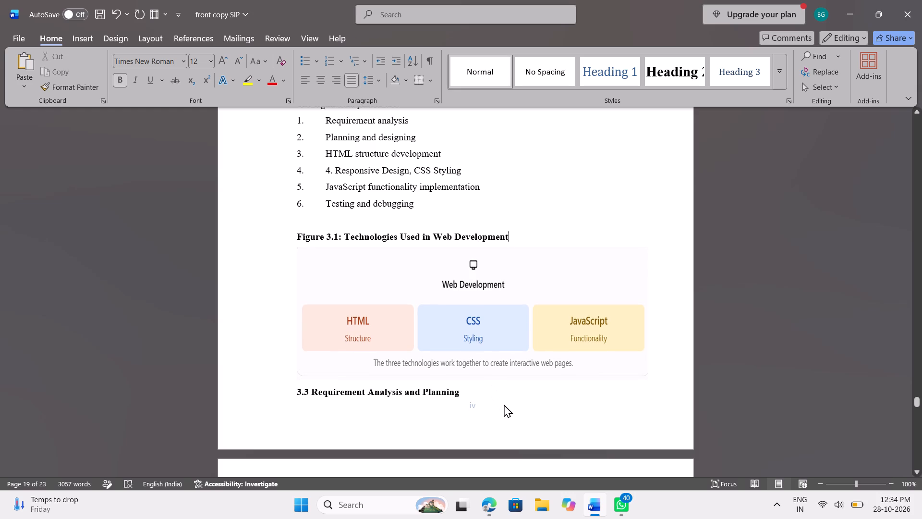
Add a new paragraph after the Figure 3.1 picture to push the 3.3 Requirement Analysis and Planning heading to the following page.
left_click(504, 404)
left_click(663, 377)
key("Return")
left_click(538, 357)
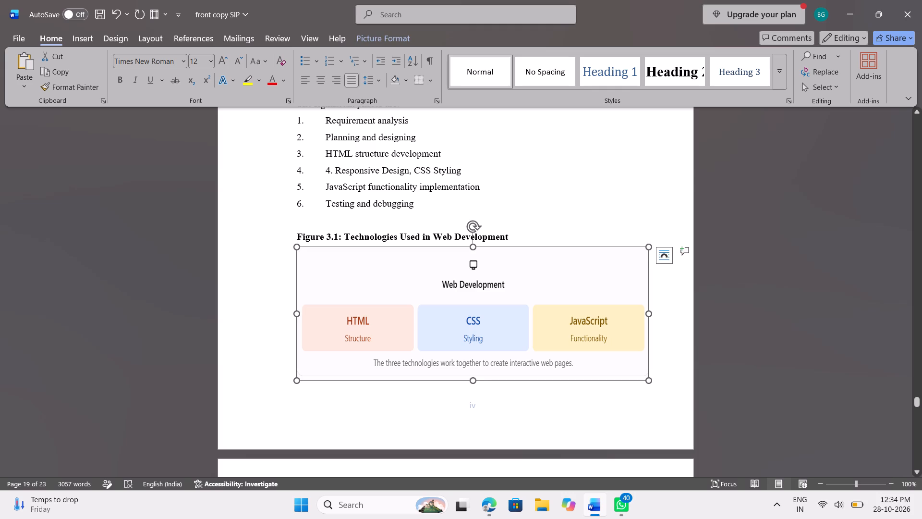
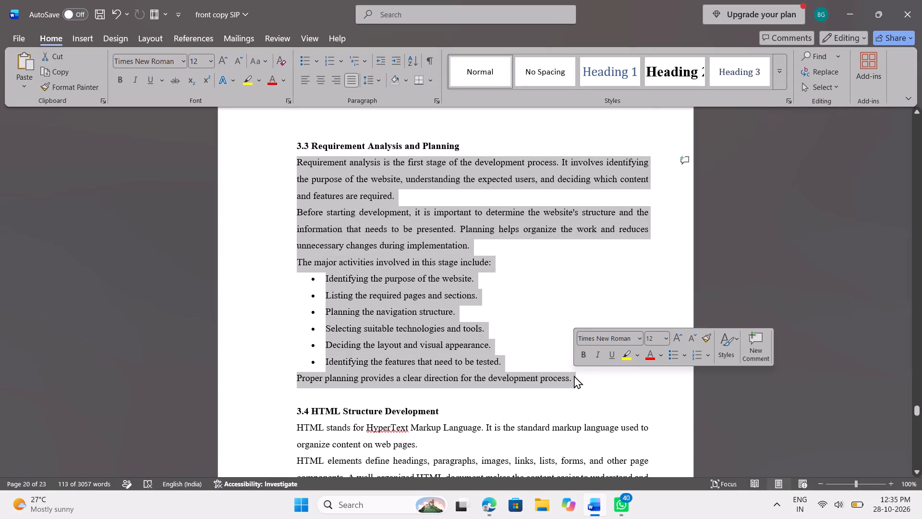
Replace the selected body text and bullet list under 3.3 Requirement Analysis and Planning with the copied reworded version.
key("ctrl+v")
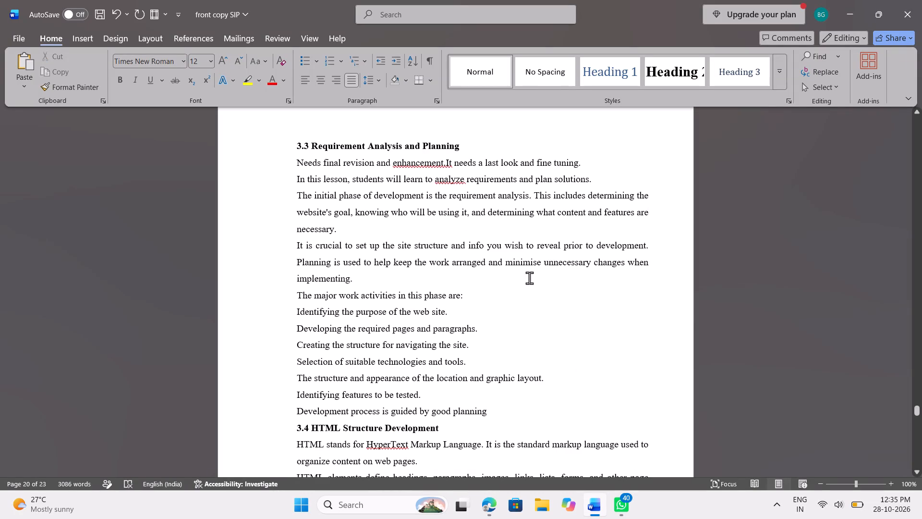
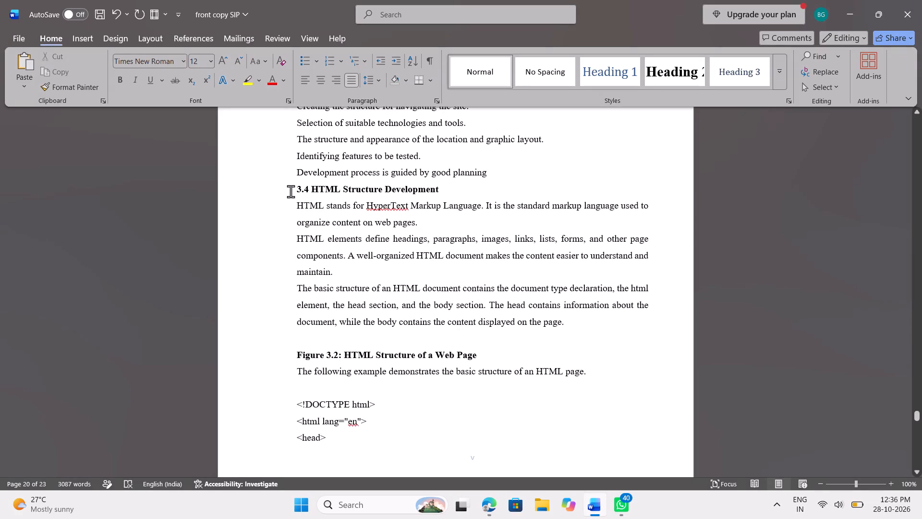
Replace everything from the 3.4 HTML Structure Development heading through the components table at the document's end with the copied reworded text.
left_click_drag(291, 191, 359, 490)
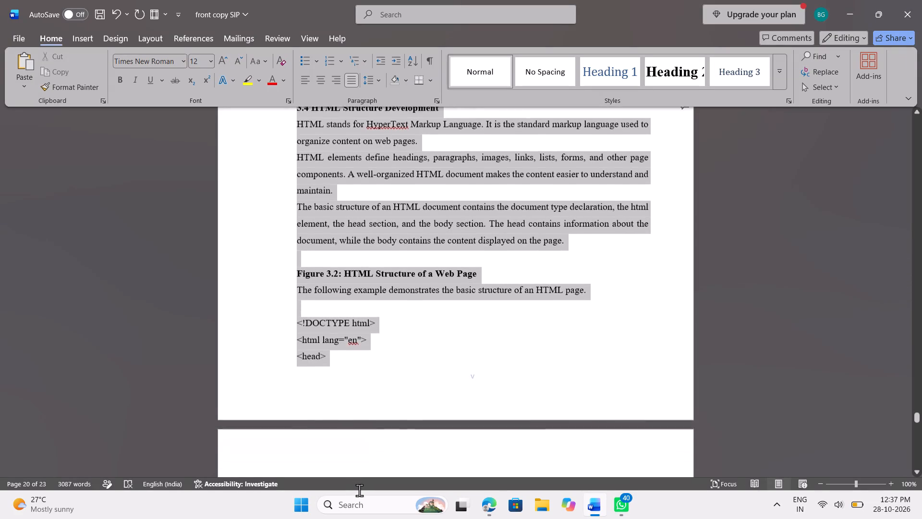
left_click_drag(359, 490, 360, 491)
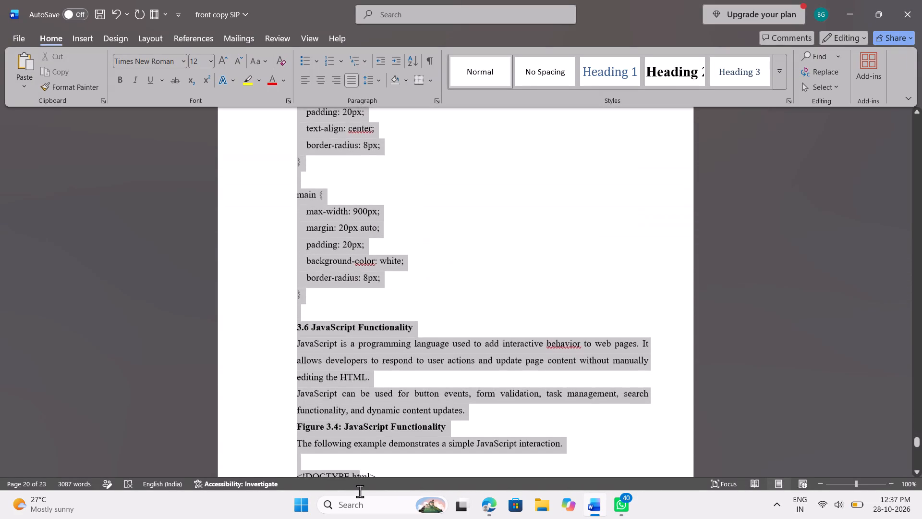
left_click_drag(360, 491, 406, 482)
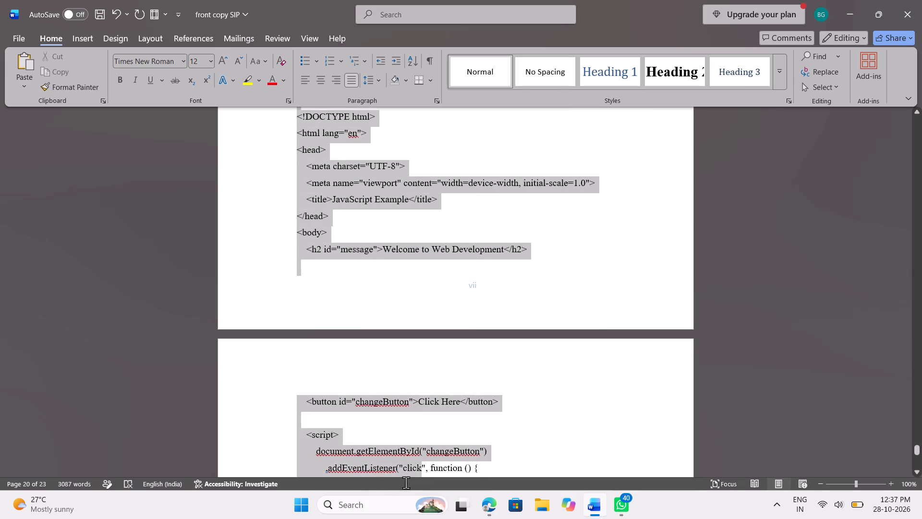
left_click_drag(406, 482, 533, 314)
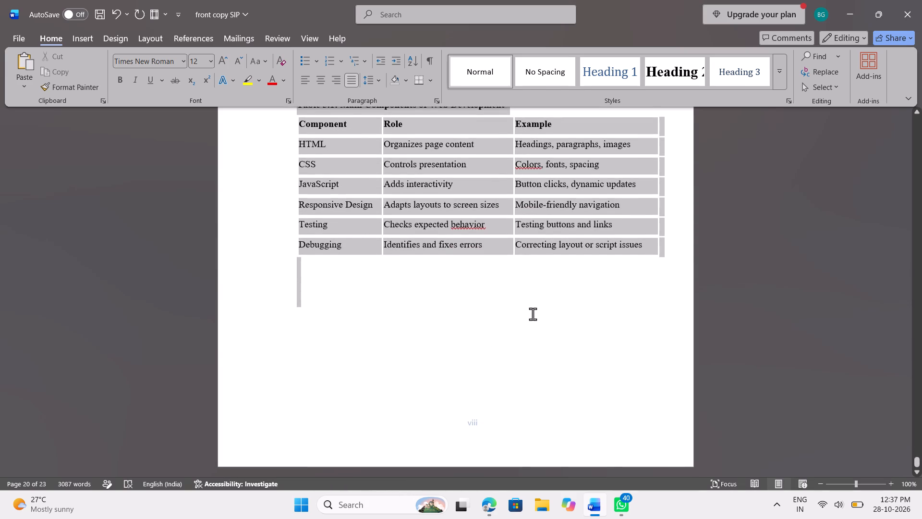
left_click_drag(533, 314, 290, 264)
key("ctrl+v")
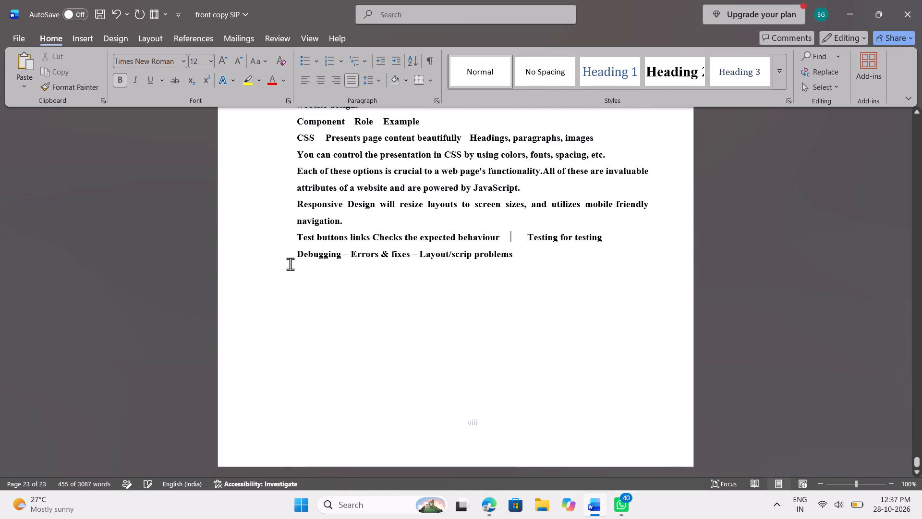
Remove the bold formatting from all text following the 3.4 HTML Structure Development heading through the end of the document.
scroll(290, 264, "up", 3)
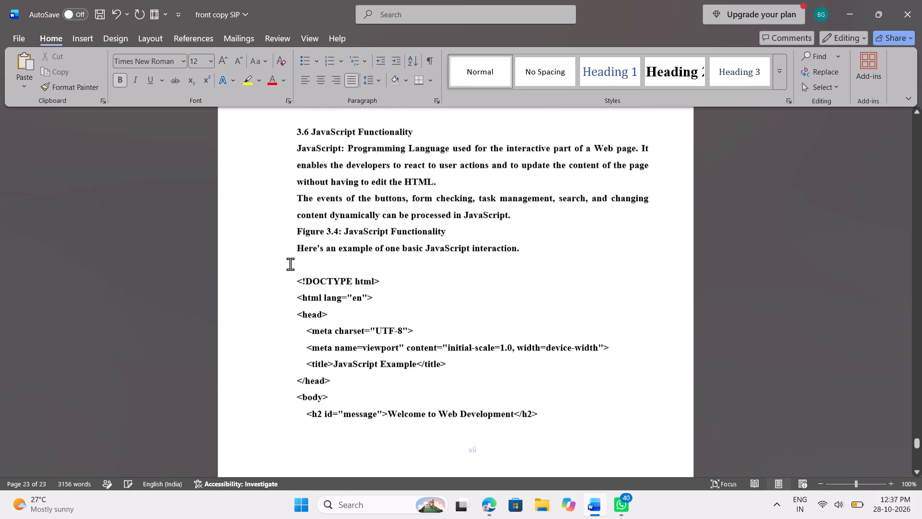
scroll(290, 264, "up", 2)
scroll(290, 264, "down", 1)
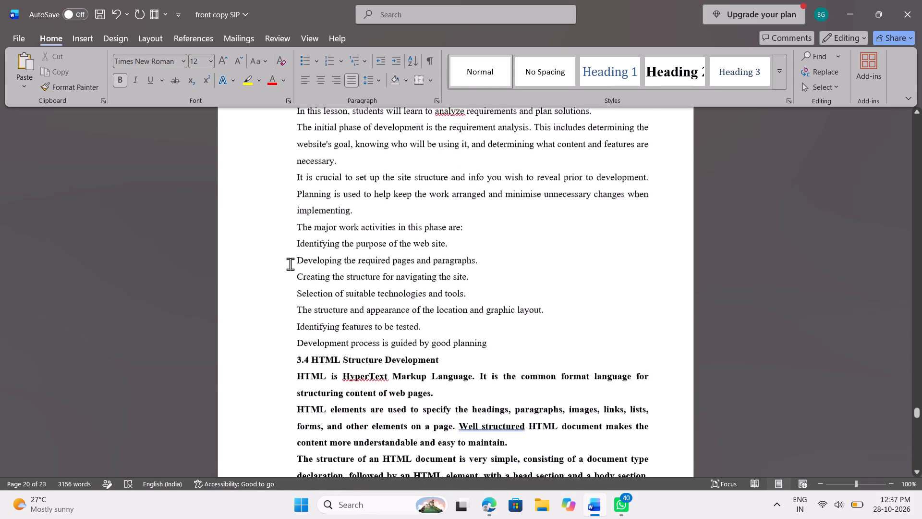
scroll(290, 264, "down", 1)
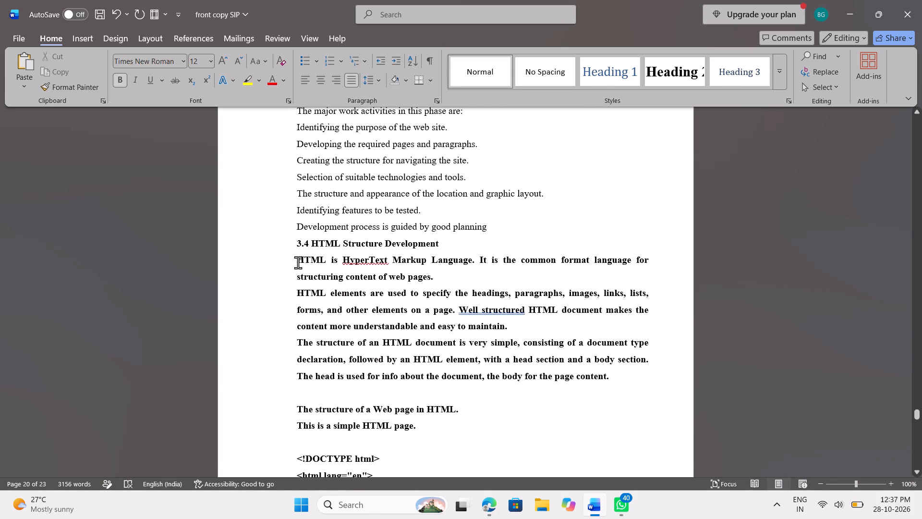
left_click_drag(298, 262, 351, 518)
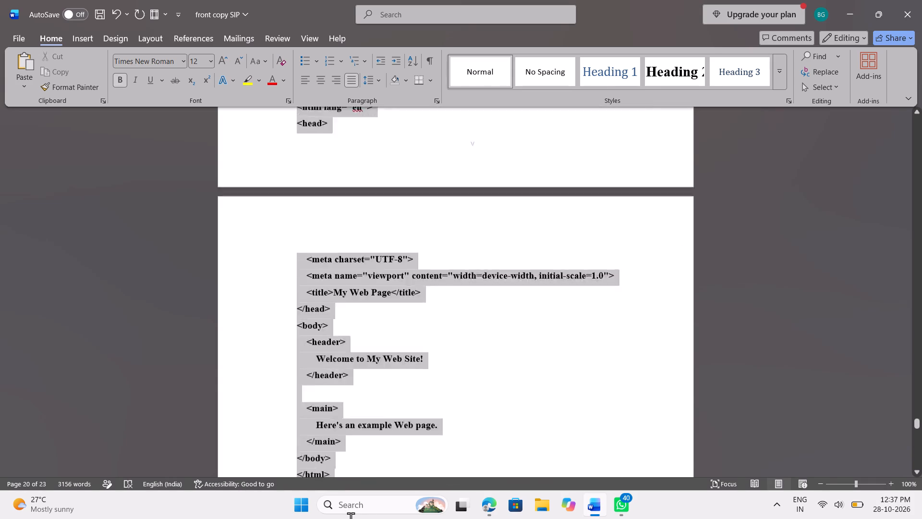
left_click_drag(351, 518, 351, 518)
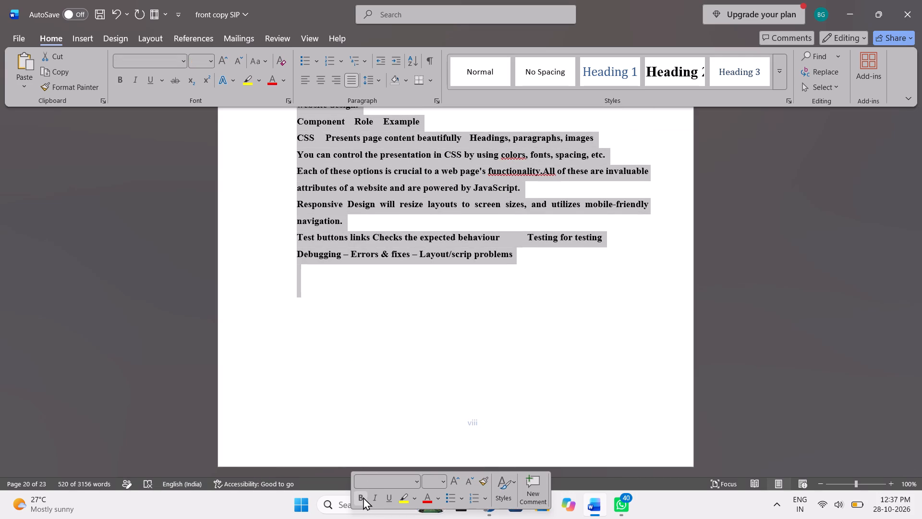
left_click(363, 497)
left_click(432, 339)
Delete the sentence "HTML is HyperText Markup Language." so the first paragraph under 3.4 HTML Structure Development starts with "It is the common format language".
scroll(432, 339, "up", 1)
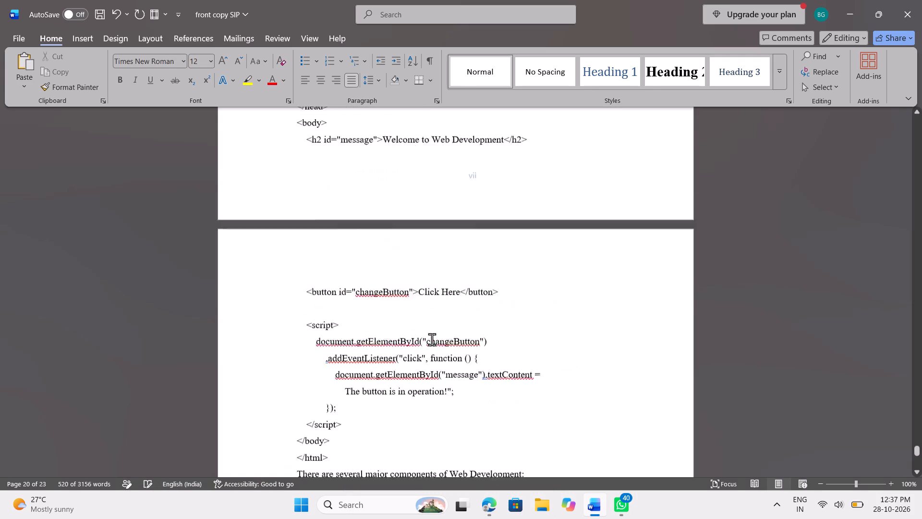
scroll(432, 339, "up", 3)
scroll(432, 339, "down", 1)
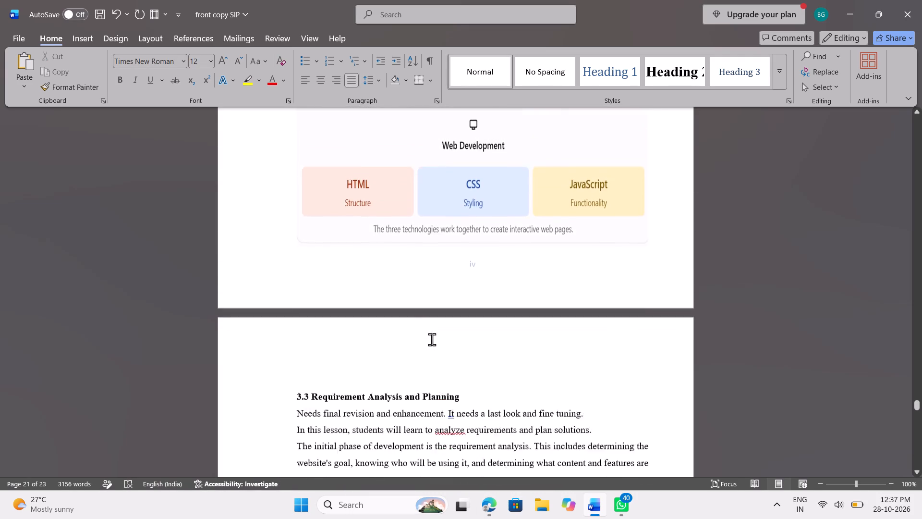
scroll(432, 339, "down", 2)
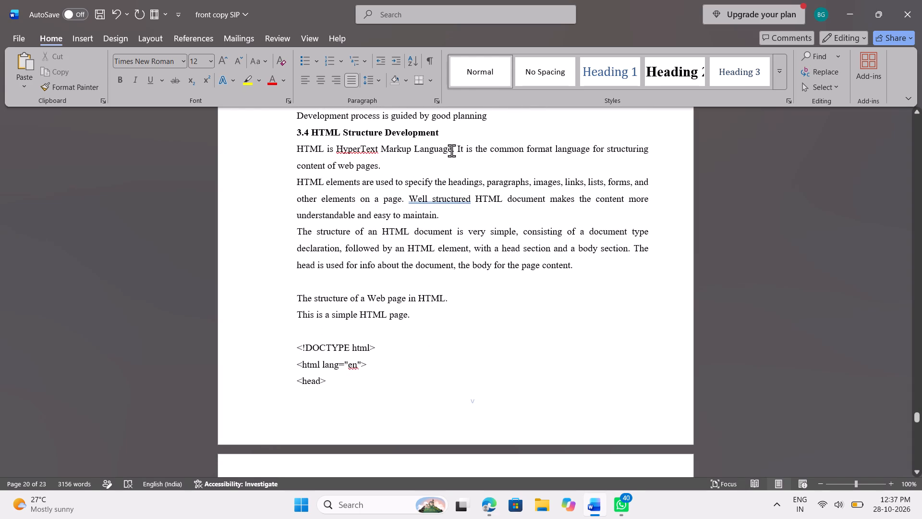
left_click(451, 150)
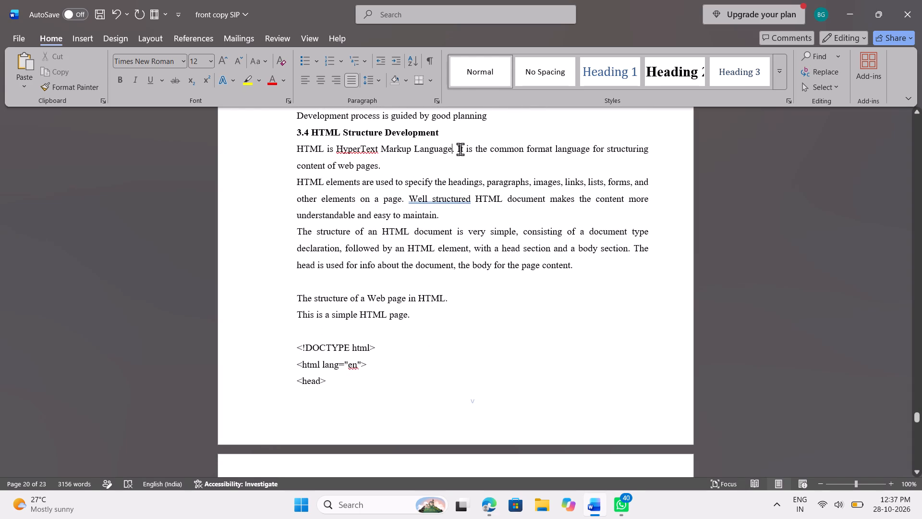
left_click(459, 149)
key("BackSpace")
key("BackSpace")
key("BackSpace")
key("BackSpace")
key("BackSpace")
key("BackSpace")
key("BackSpace")
key("BackSpace")
key("BackSpace")
key("BackSpace")
key("BackSpace")
key("BackSpace")
key("BackSpace")
key("BackSpace")
key("BackSpace")
key("BackSpace")
key("BackSpace")
key("BackSpace")
key("BackSpace")
key("BackSpace")
key("BackSpace")
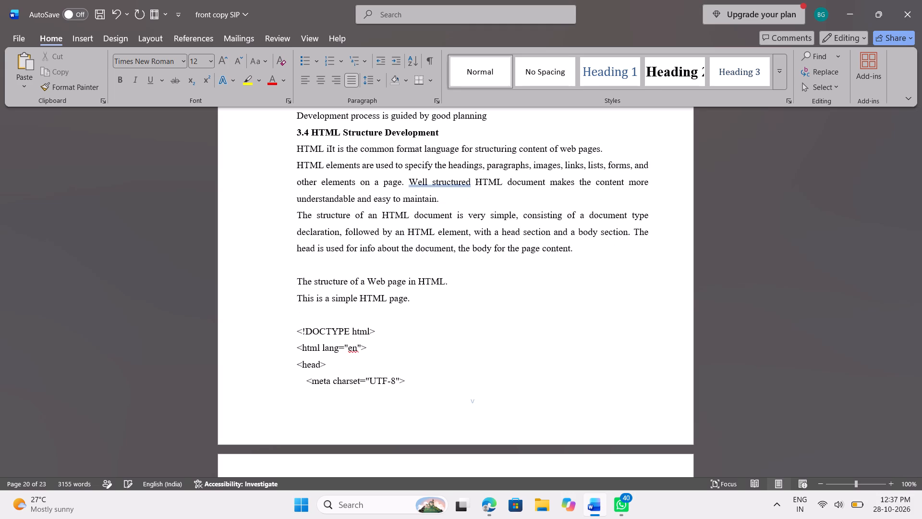
key("BackSpace")
key("BackSpace")
key("BackSpace")
key("BackSpace")
key("BackSpace")
key("BackSpace")
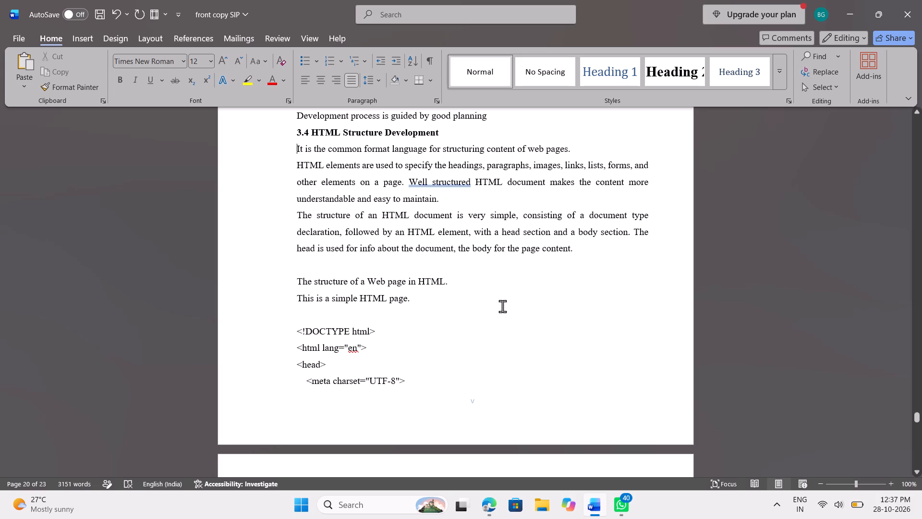
Make the line "The structure of a Web page in HTML." above the simple HTML page example bold.
scroll(502, 306, "down", 1)
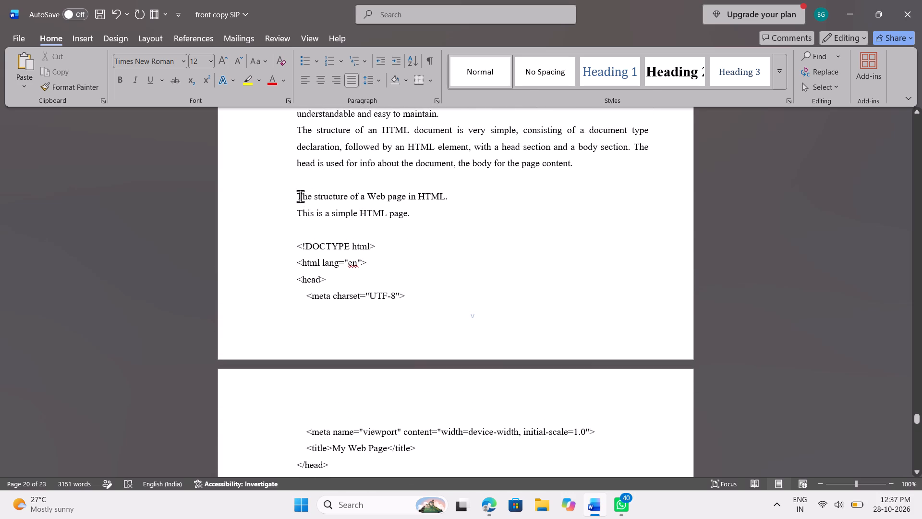
left_click_drag(298, 196, 448, 199)
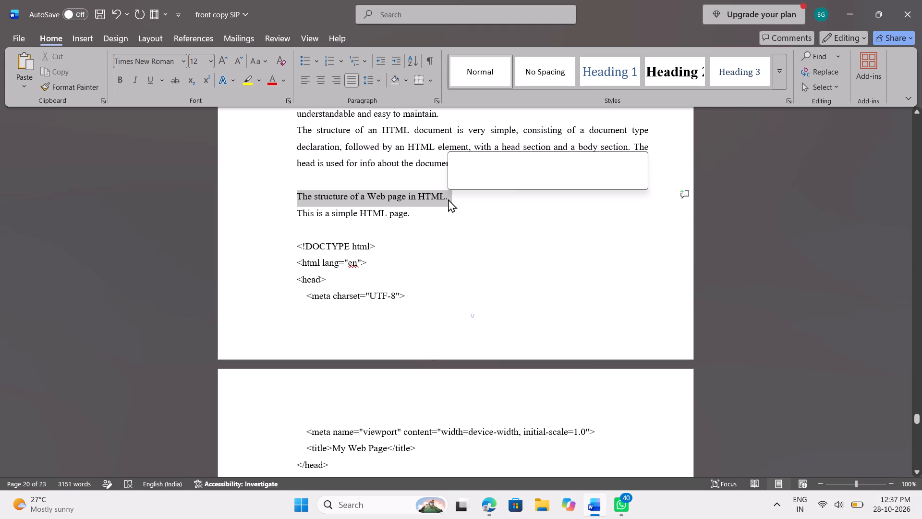
left_click(455, 174)
left_click(438, 270)
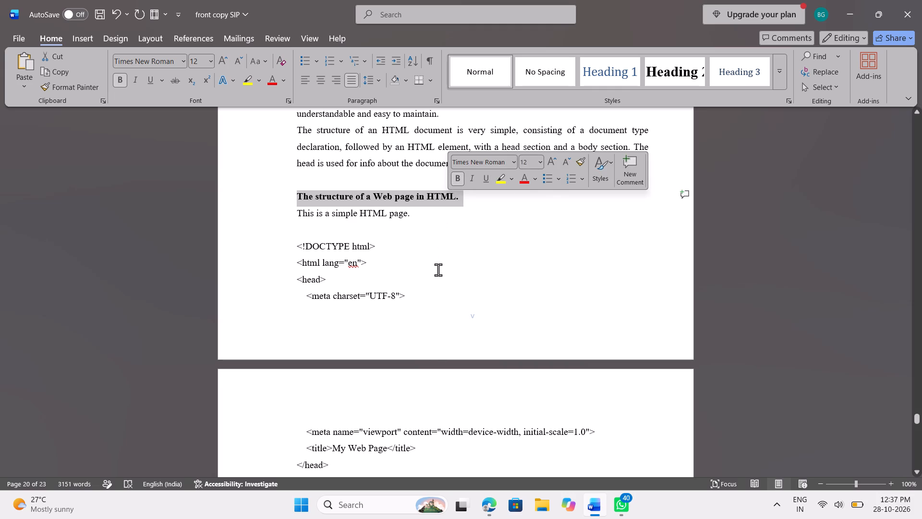
Review the text and code examples from the HTML page example through the CSS part to section 3.6 JavaScript Functionality.
scroll(438, 270, "down", 2)
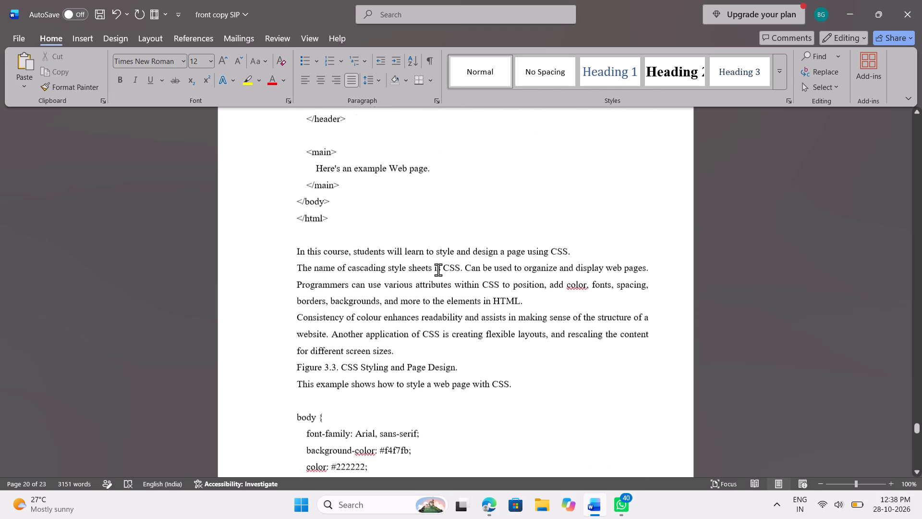
scroll(438, 270, "down", 3)
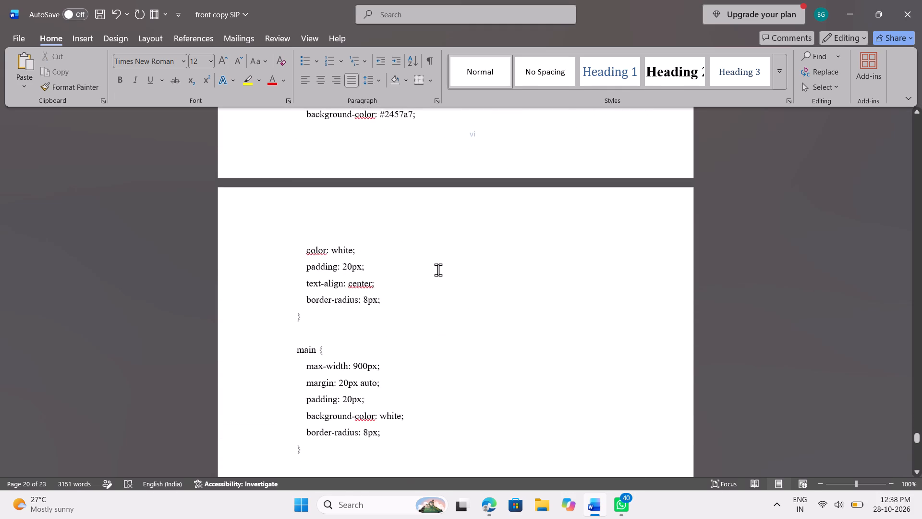
scroll(438, 270, "down", 1)
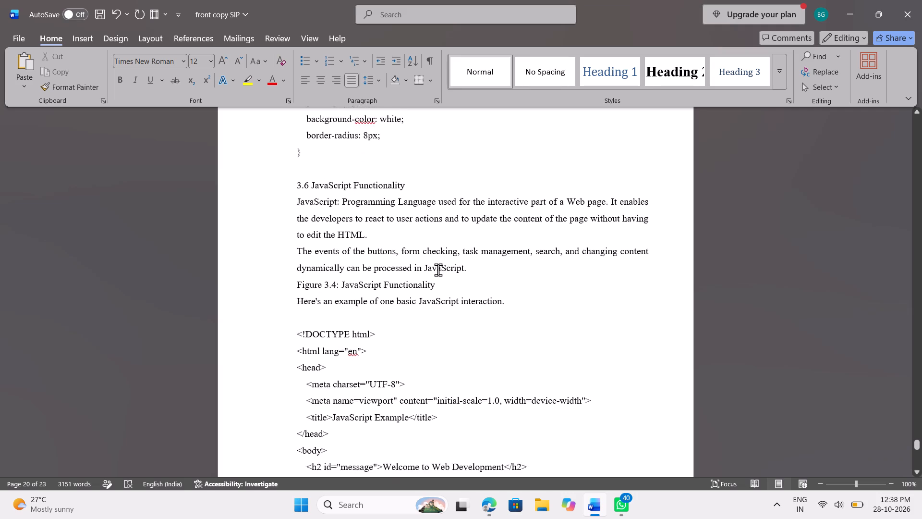
scroll(356, 264, "up", 3)
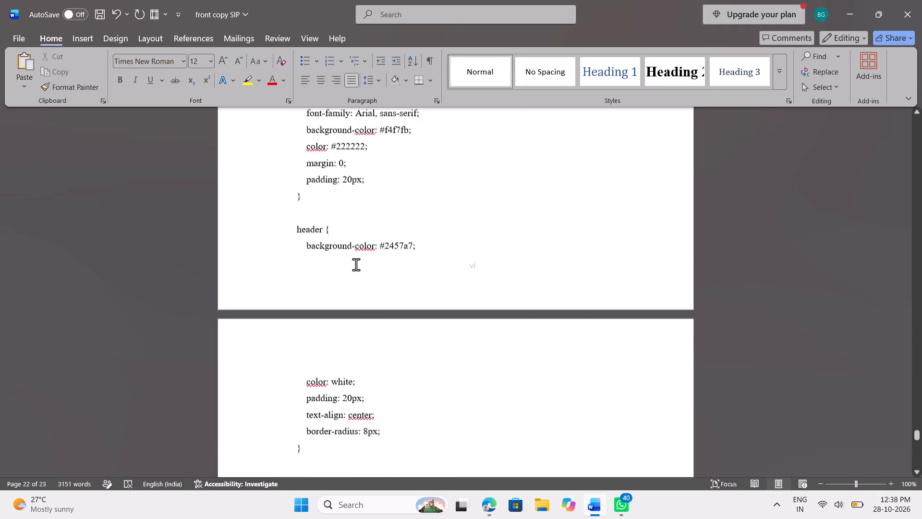
scroll(356, 264, "up", 1)
scroll(356, 264, "down", 1)
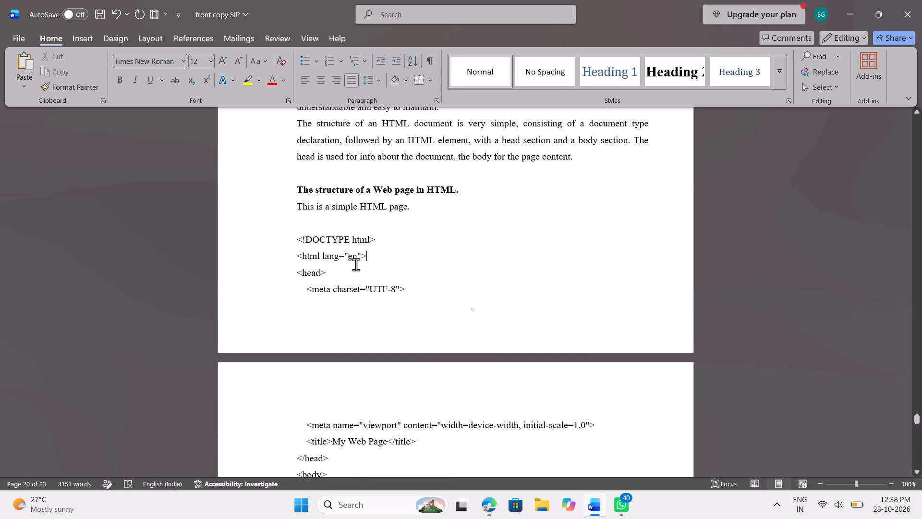
scroll(356, 264, "down", 3)
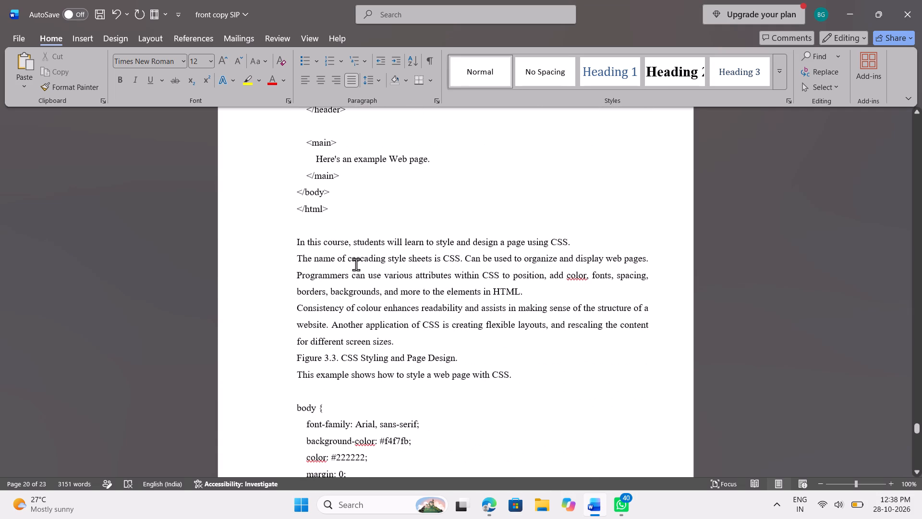
scroll(356, 264, "down", 3)
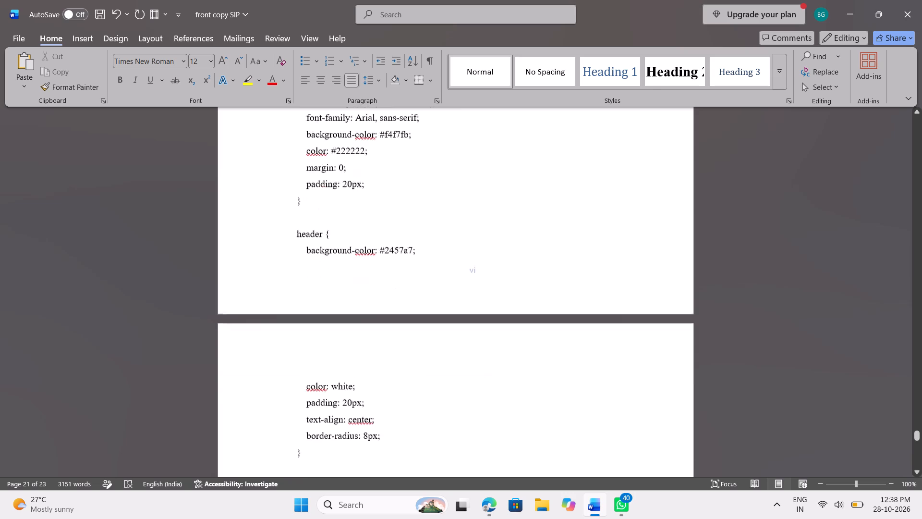
scroll(356, 264, "down", 1)
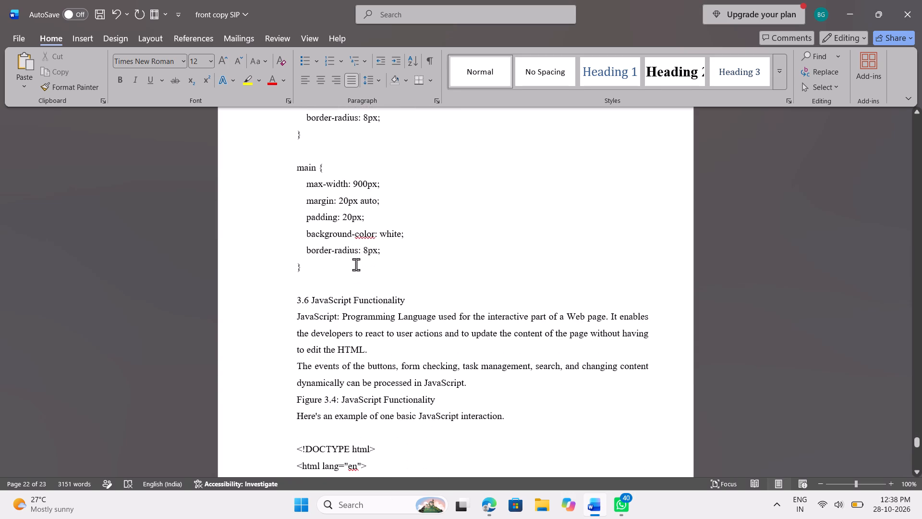
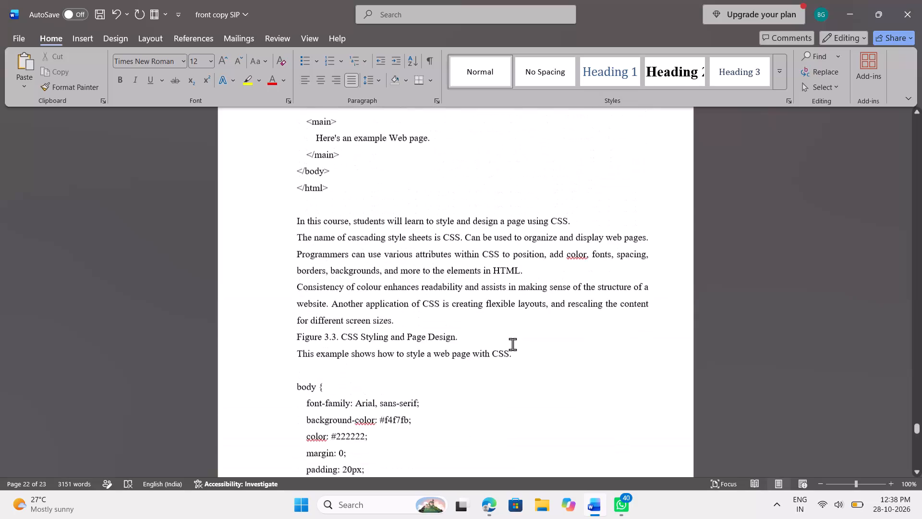
Insert the pasted label "Figure 3.2:" and a space before "The structure of a Web page in HTML." in section 3.4.
scroll(512, 344, "up", 3)
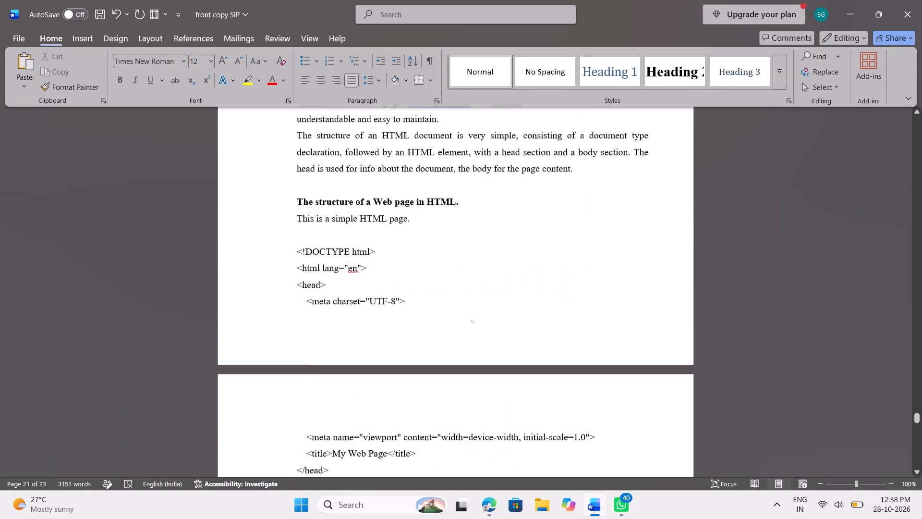
scroll(512, 344, "up", 1)
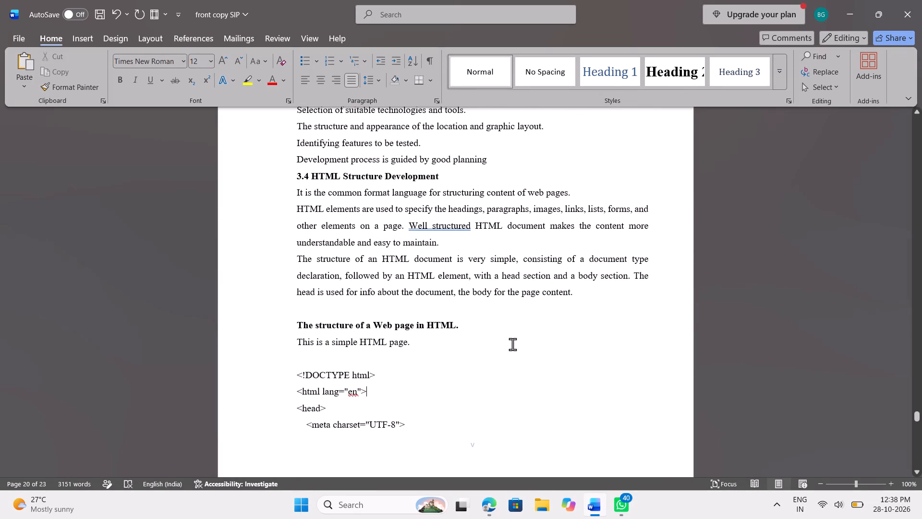
left_click(290, 328)
key("ctrl+v")
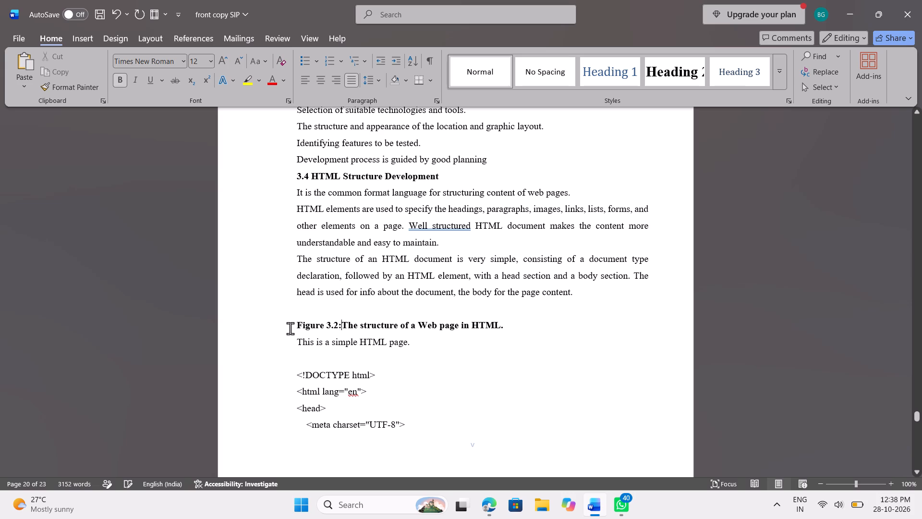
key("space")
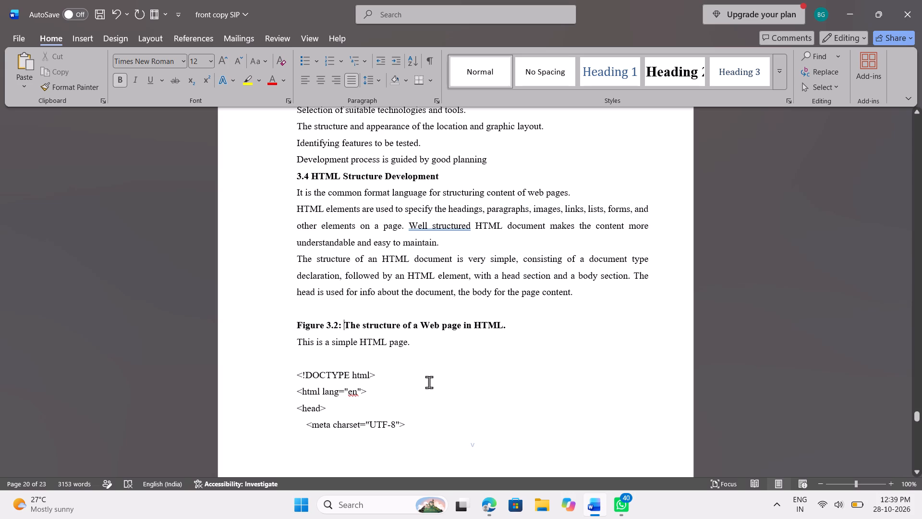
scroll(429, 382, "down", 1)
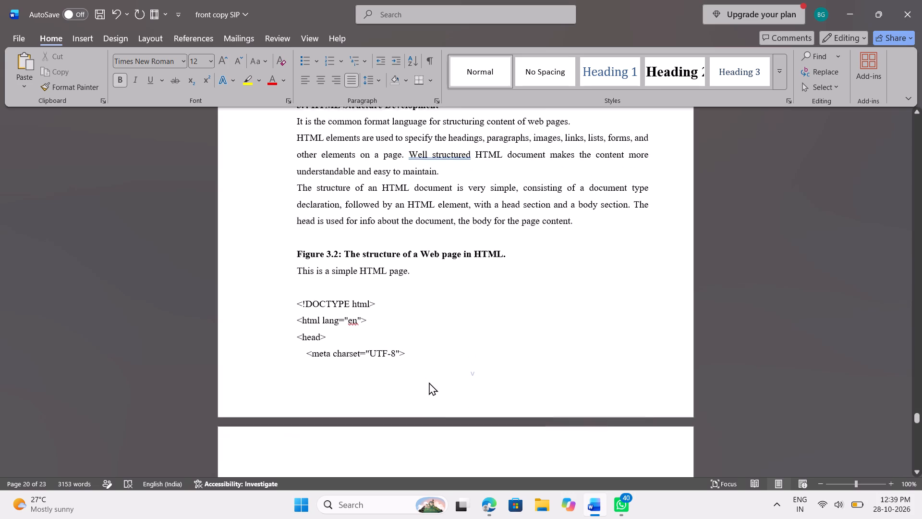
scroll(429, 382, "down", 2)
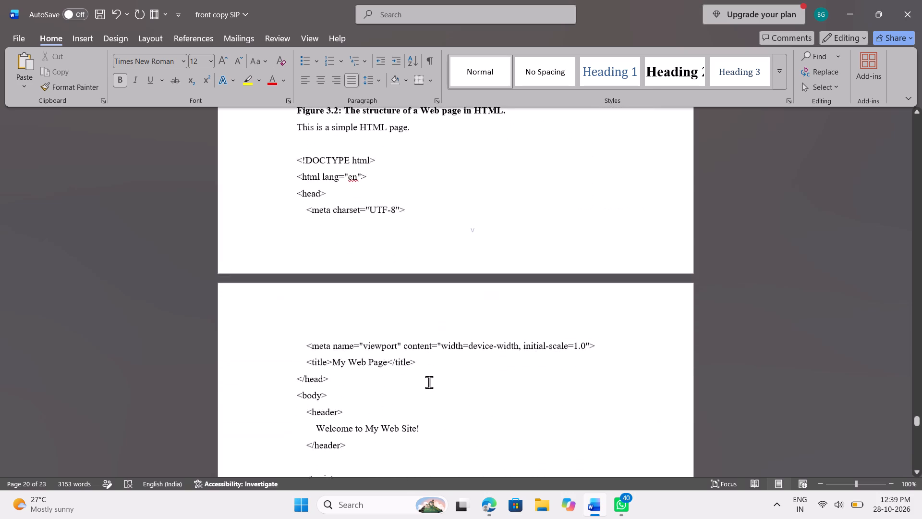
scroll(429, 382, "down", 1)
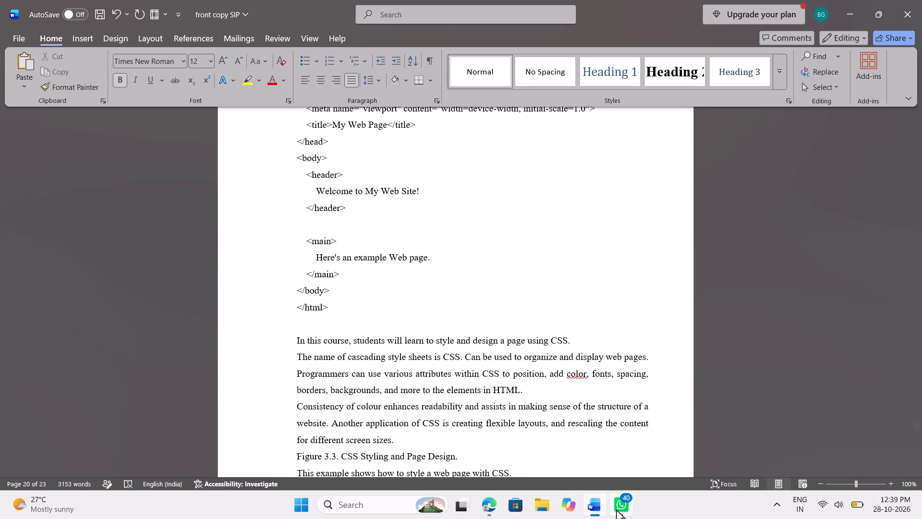
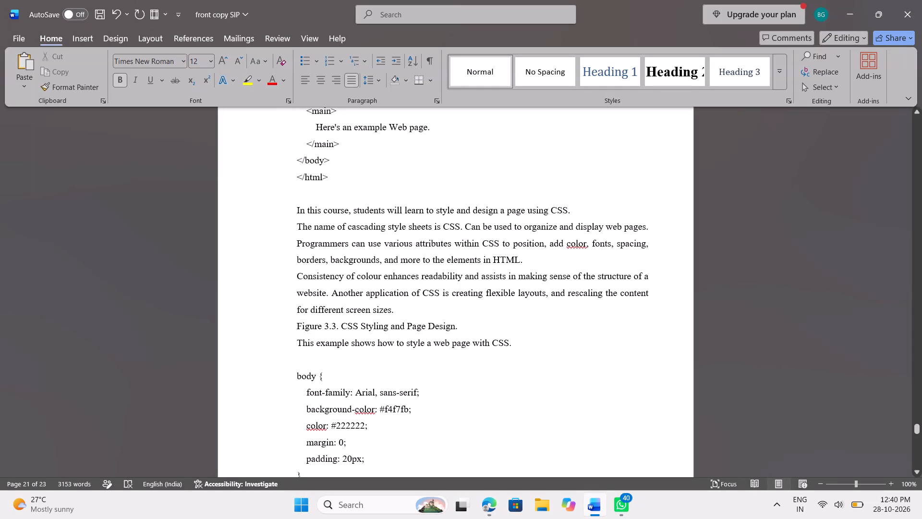
Delete the CSS introduction text from "In this course, students will learn" through "different screen sizes." above the Figure 3.3 caption.
left_click_drag(295, 211, 398, 309)
key("BackSpace")
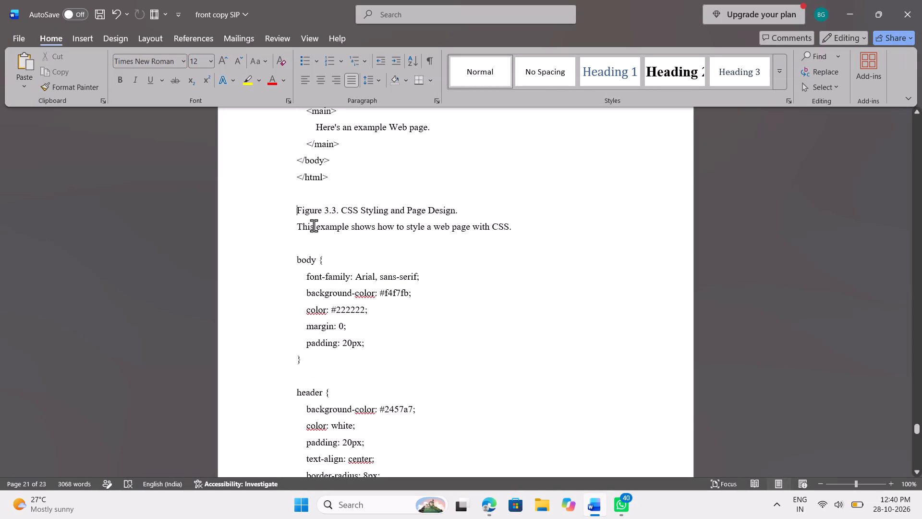
Make the caption "Figure 3.3. CSS Styling and Page Design." bold.
left_click_drag(295, 207, 462, 209)
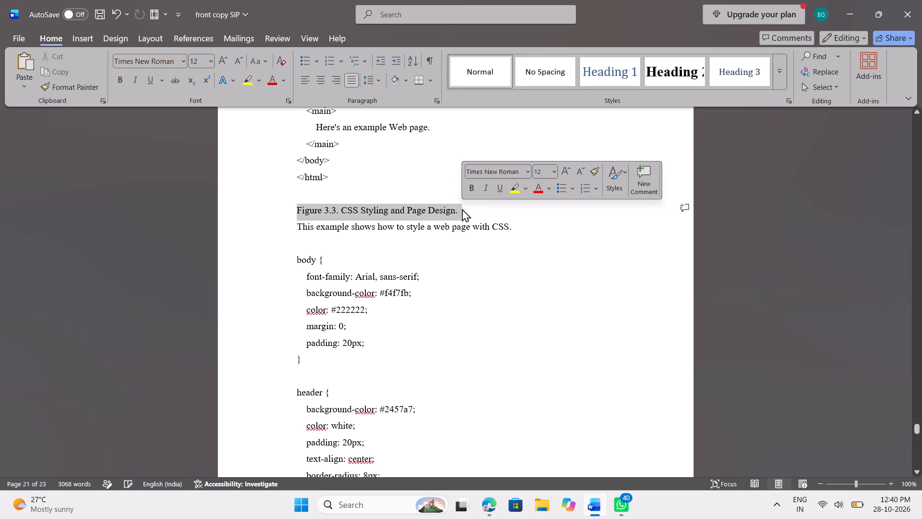
left_click(469, 186)
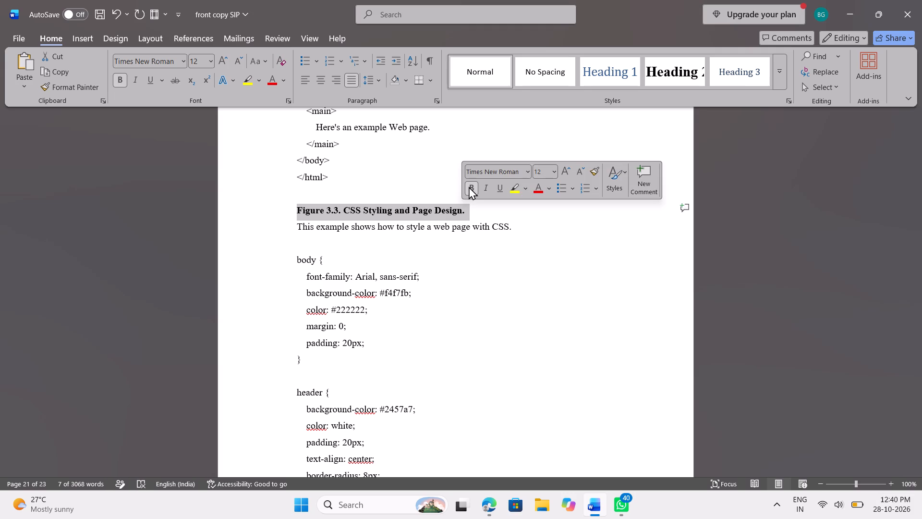
Delete the blank lines before the "main {" and "header {" rules in the CSS code under Figure 3.3.
left_click(367, 248)
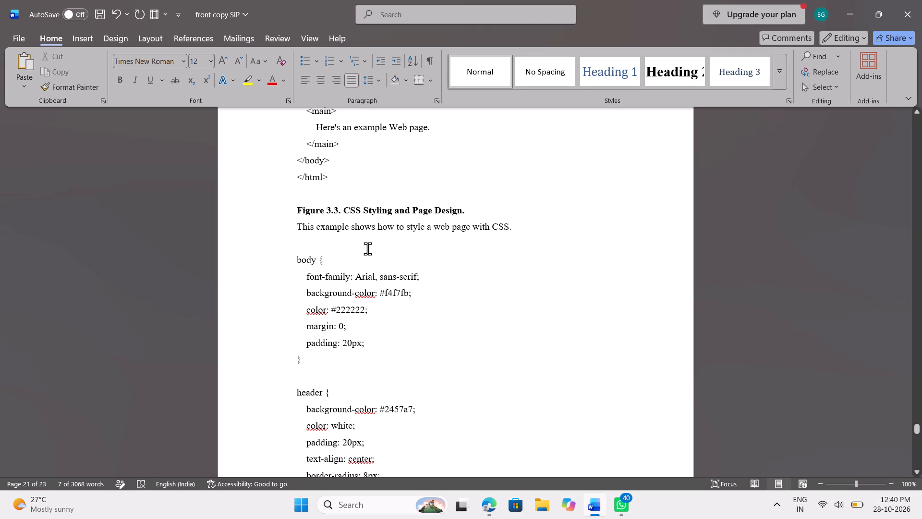
scroll(367, 248, "down", 1)
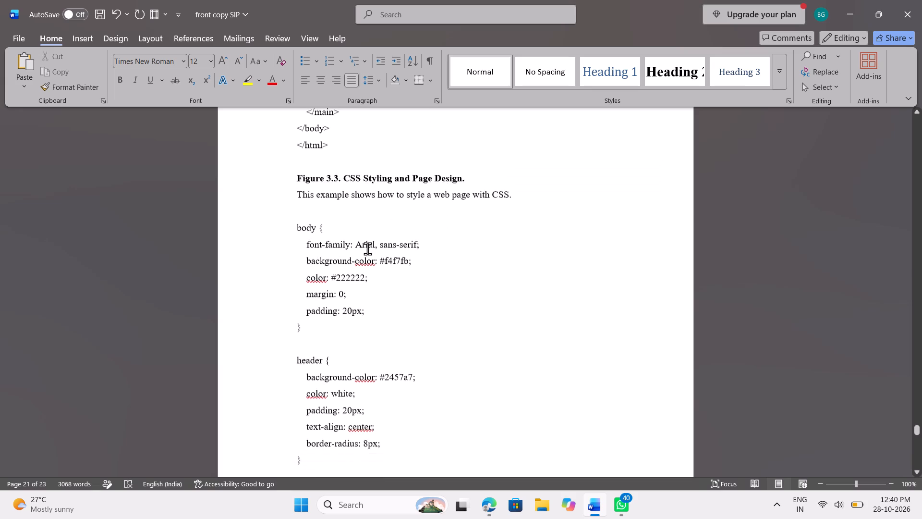
scroll(367, 248, "down", 1)
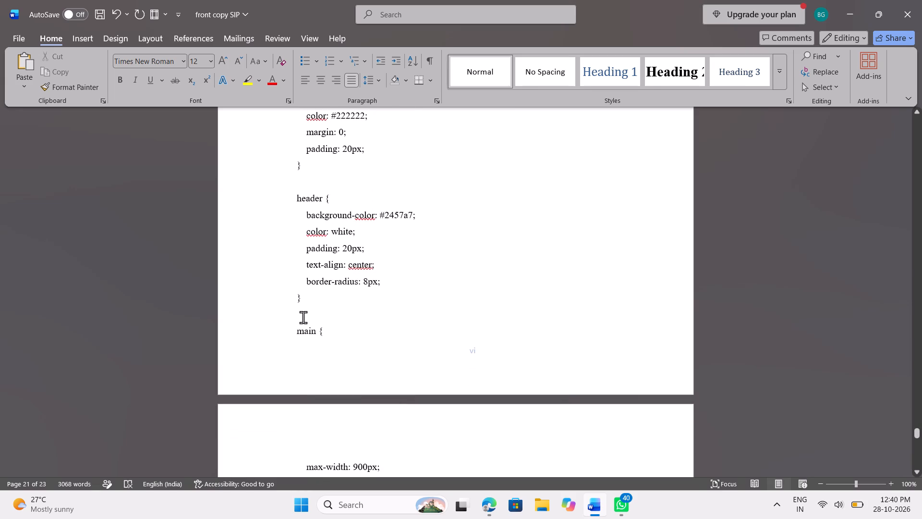
left_click(303, 318)
key("BackSpace")
scroll(303, 318, "up", 1)
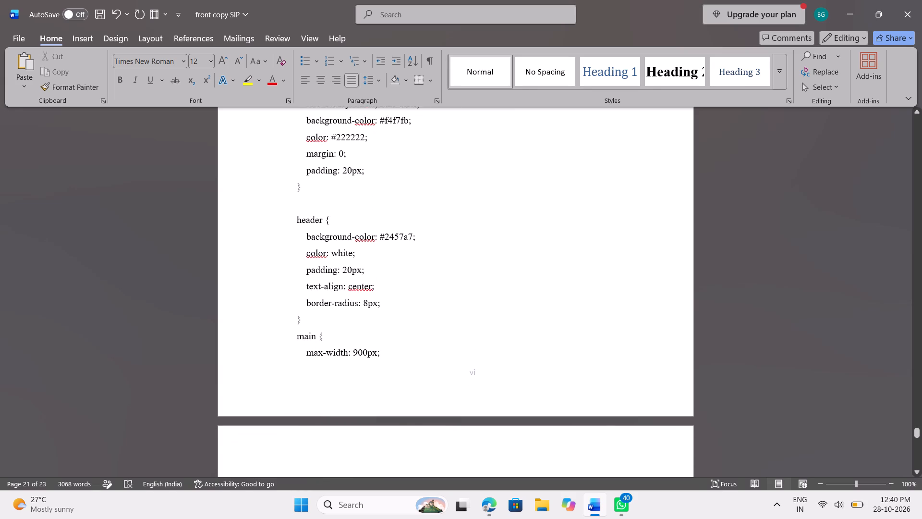
scroll(303, 318, "up", 1)
left_click(311, 222)
key("BackSpace")
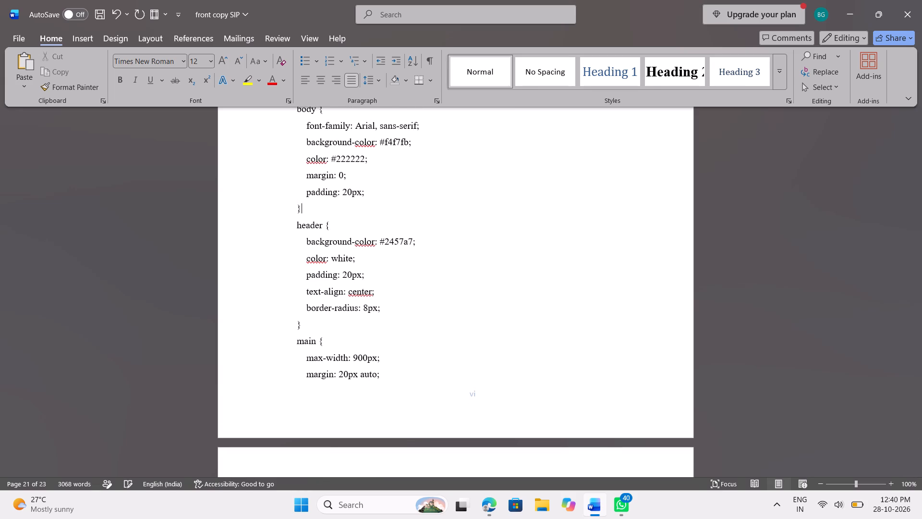
scroll(311, 222, "up", 1)
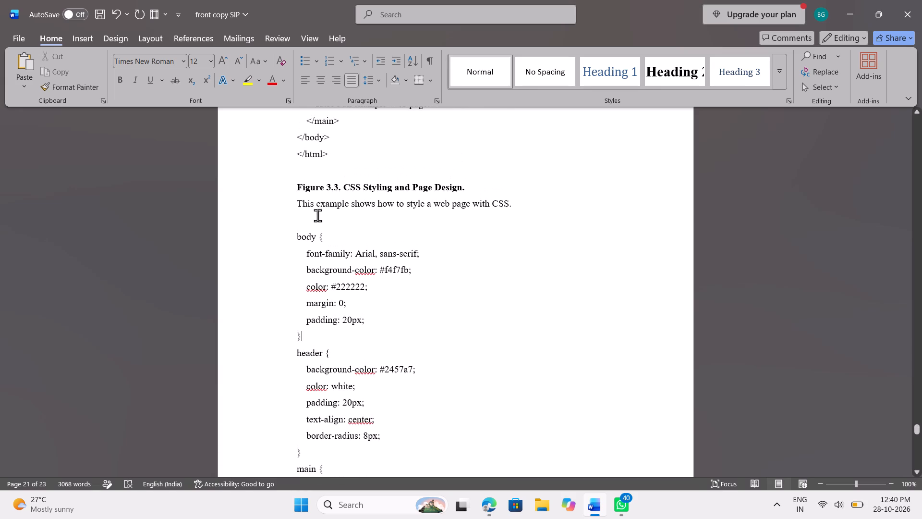
Make the "3.6 JavaScript Functionality" heading bold.
scroll(331, 229, "down", 1)
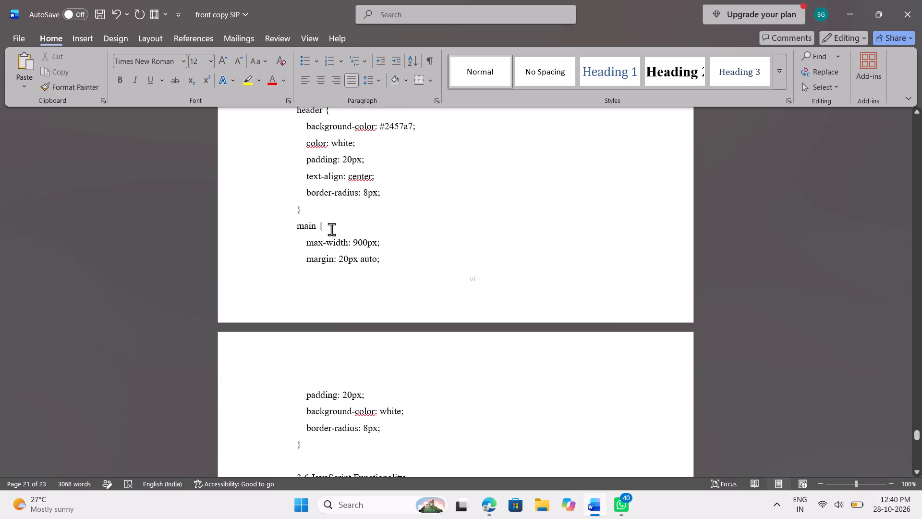
scroll(331, 229, "down", 1)
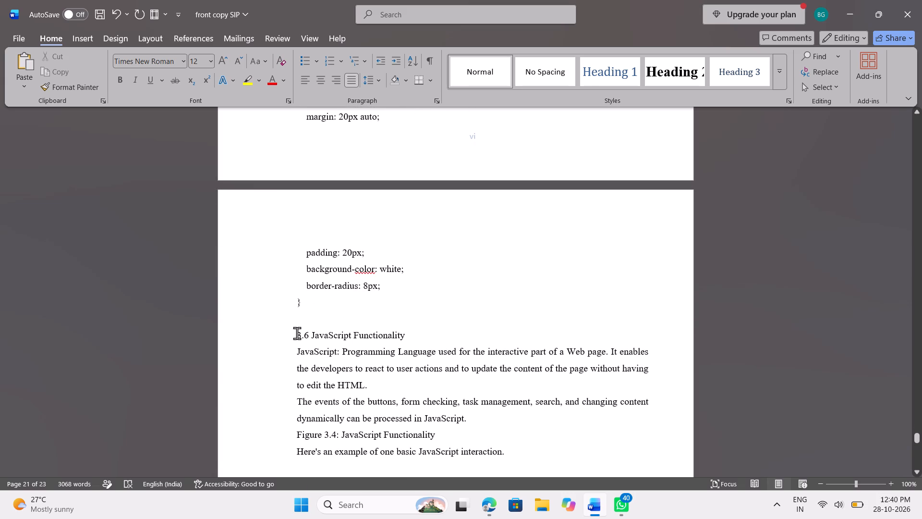
left_click_drag(297, 333, 419, 331)
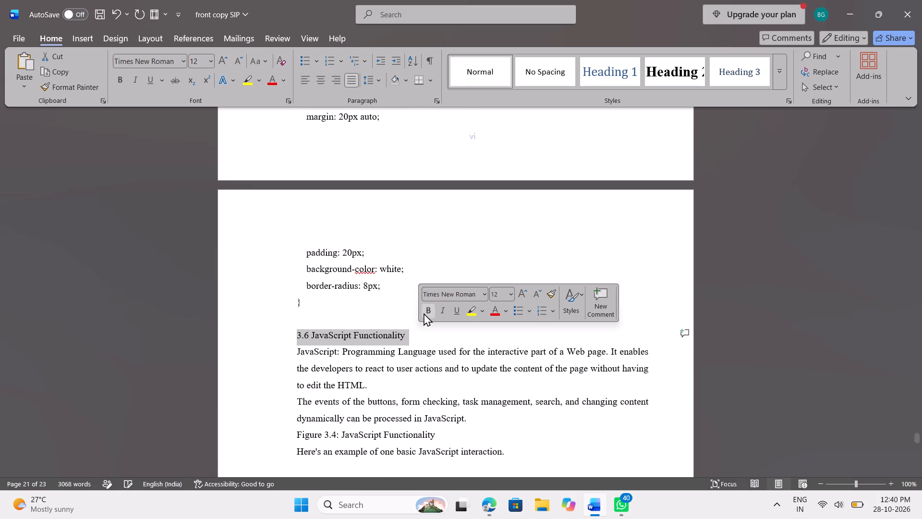
left_click(426, 313)
left_click(368, 303)
Make the "Figure 3.4: JavaScript Functionality" caption bold.
scroll(368, 303, "down", 1)
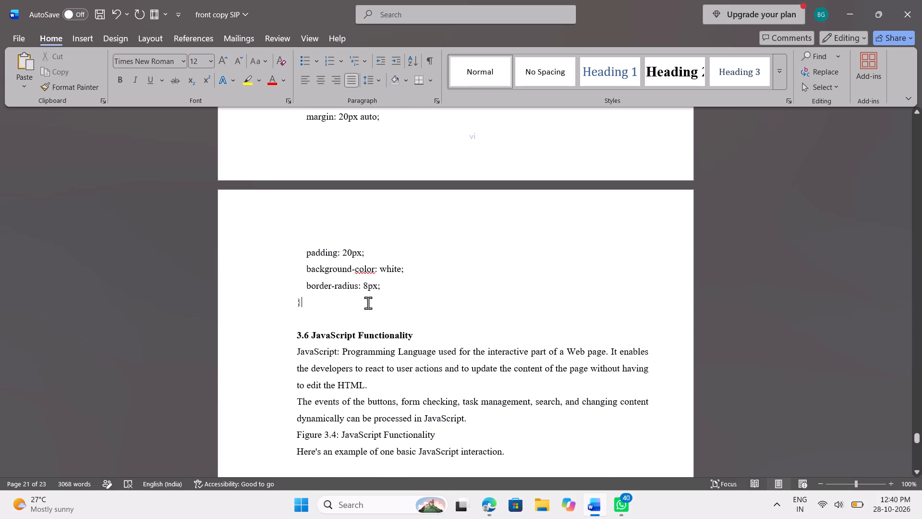
scroll(368, 303, "down", 2)
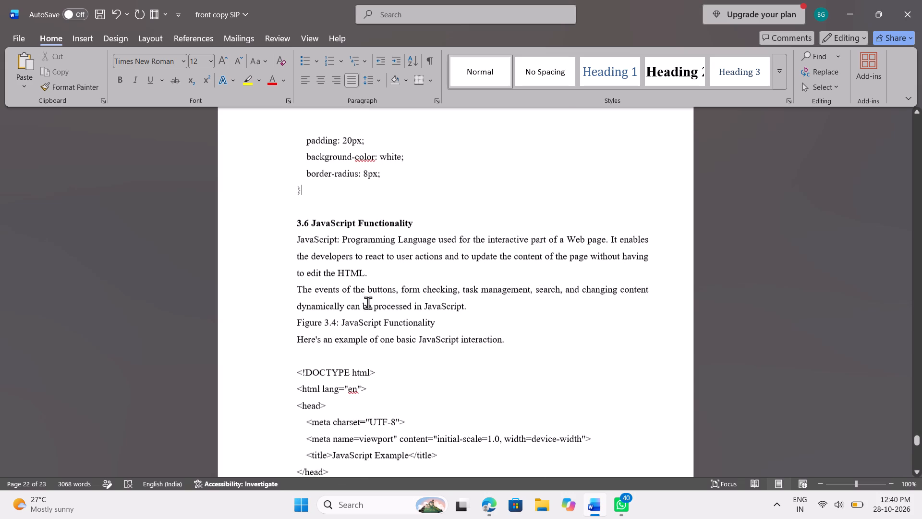
scroll(368, 303, "down", 1)
left_click_drag(293, 275, 418, 274)
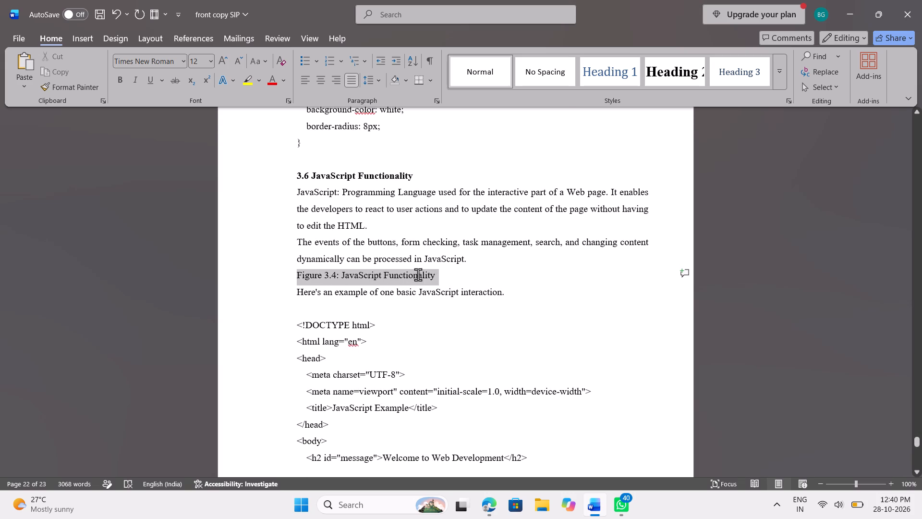
left_click_drag(418, 274, 430, 276)
left_click(438, 254)
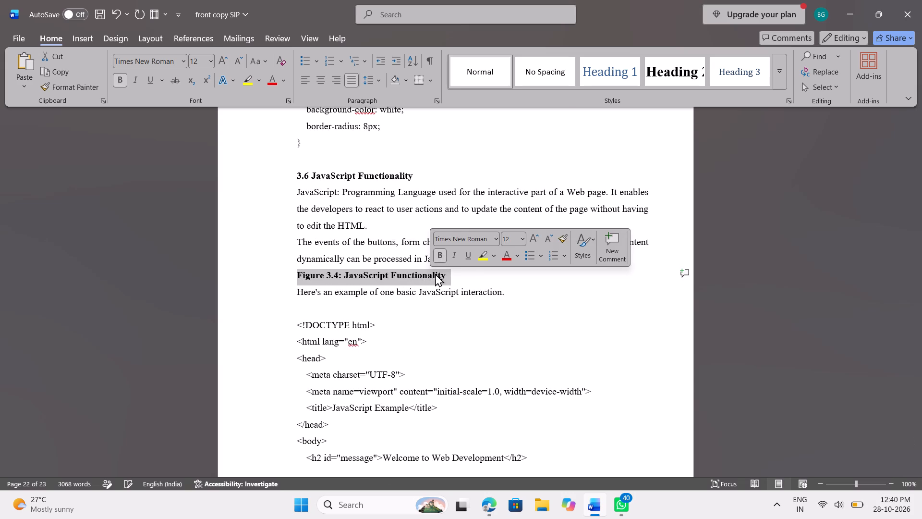
left_click(441, 330)
Delete the blank lines above and below the "changeButton" button line in the JavaScript example code.
scroll(441, 330, "down", 1)
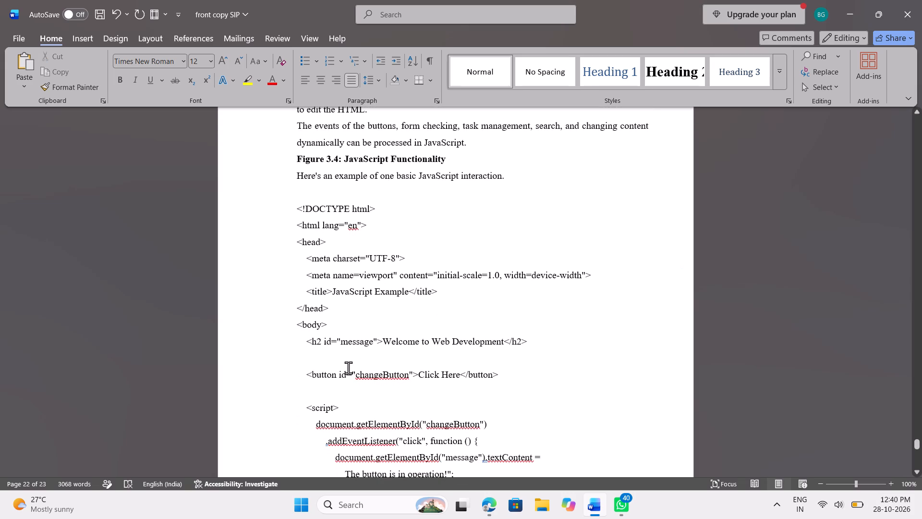
left_click(340, 364)
key("BackSpace")
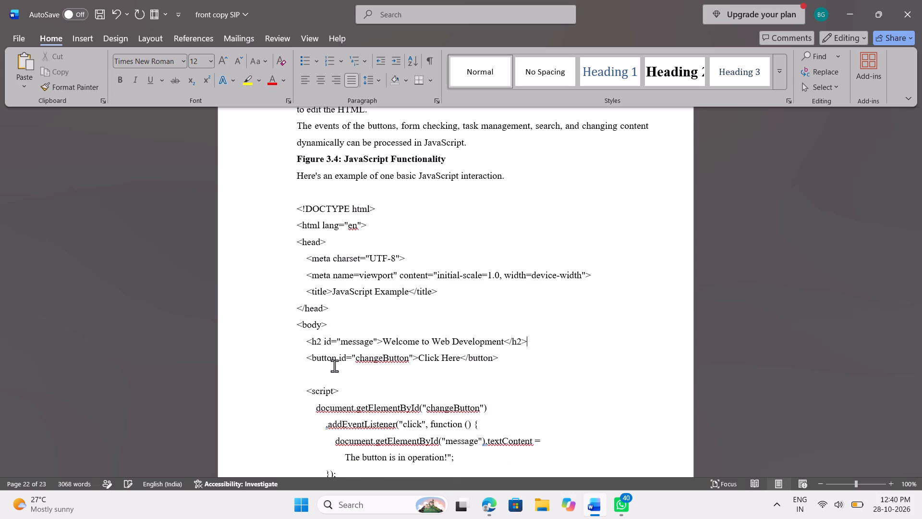
left_click(323, 377)
key("BackSpace")
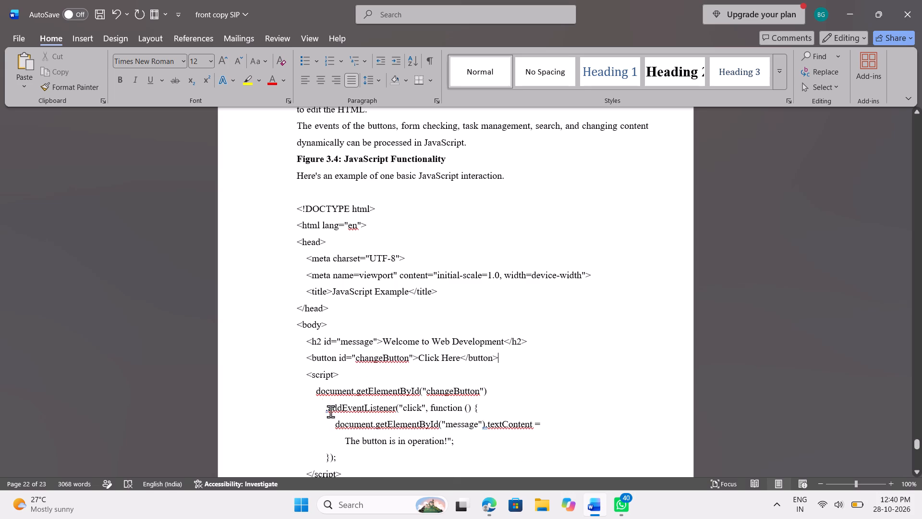
Replace the wide gaps before "Presents page content beautifully" and "Headings, paragraphs, images" in the CSS line with single spaces.
scroll(334, 416, "down", 2)
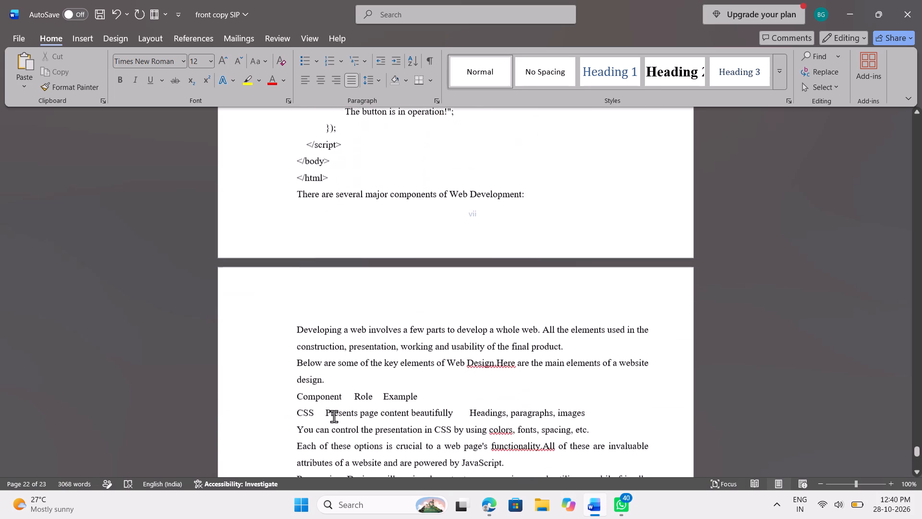
scroll(334, 416, "down", 1)
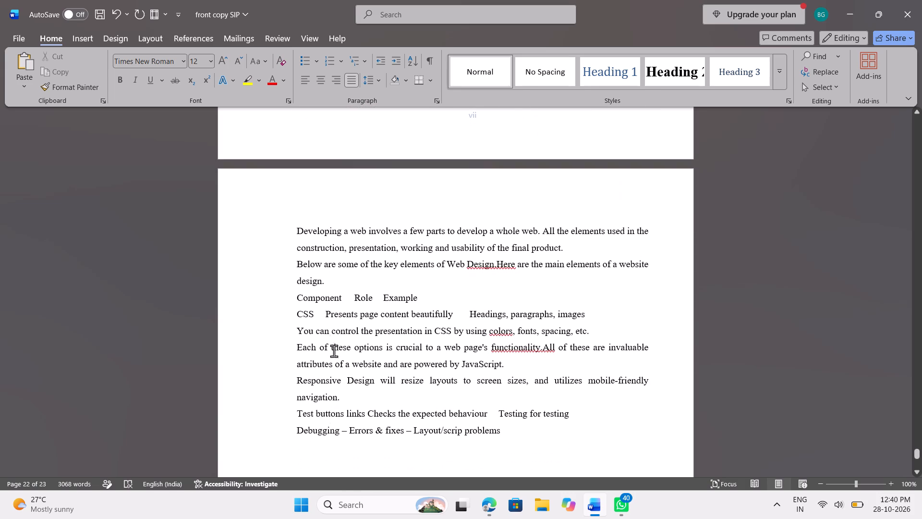
left_click(322, 315)
key("BackSpace")
key("space")
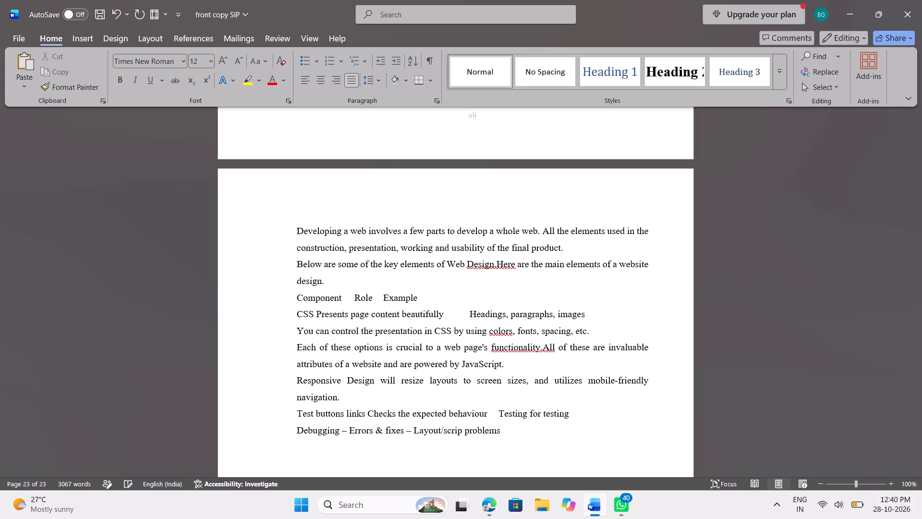
left_click(472, 319)
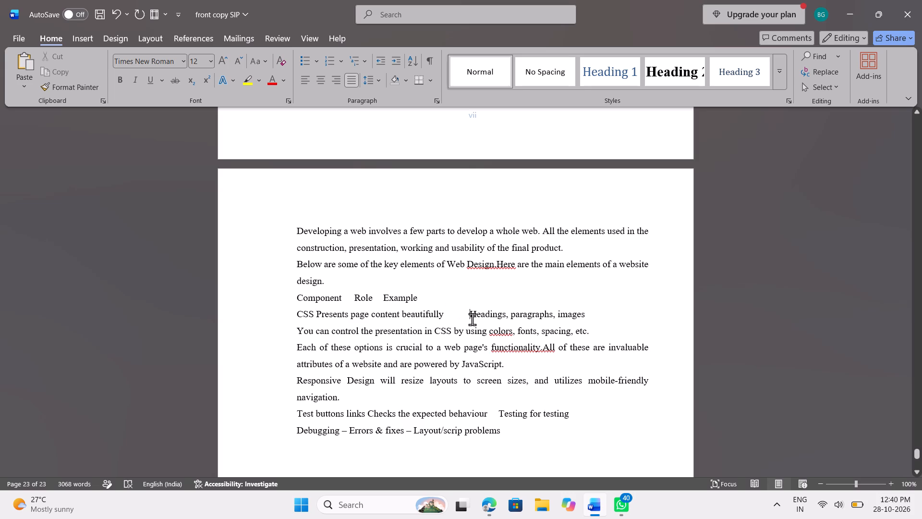
key("BackSpace")
key("space")
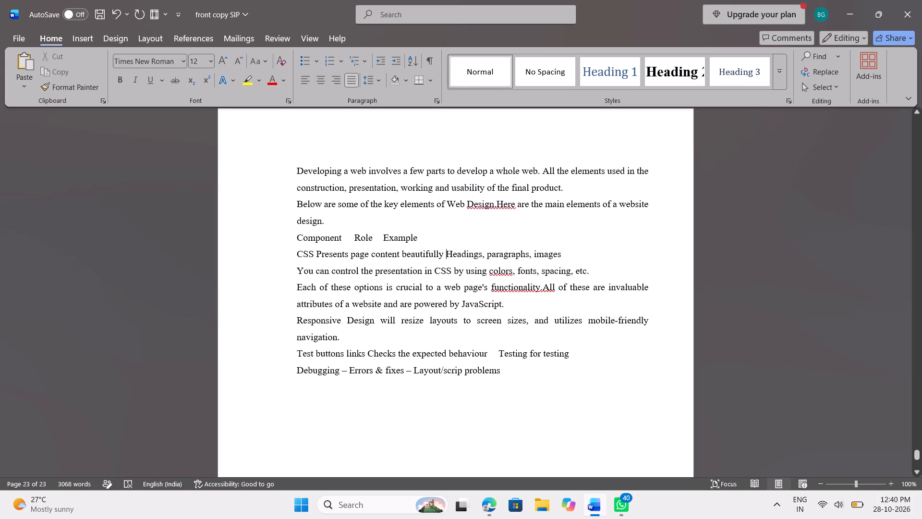
scroll(472, 319, "up", 1)
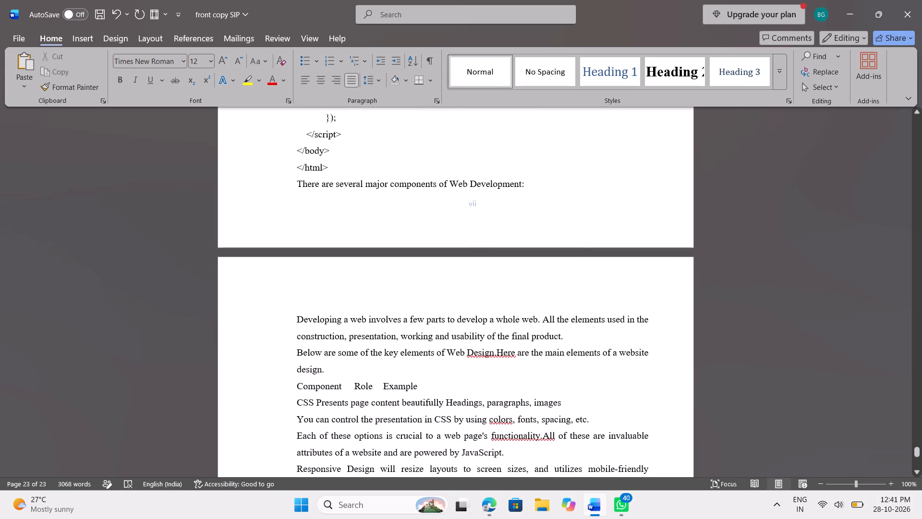
scroll(472, 319, "down", 1)
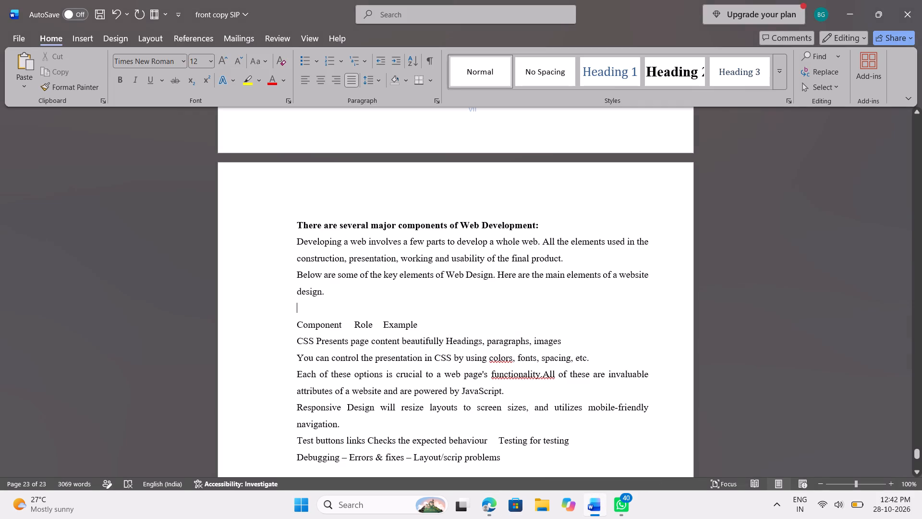
key("ctrl+v")
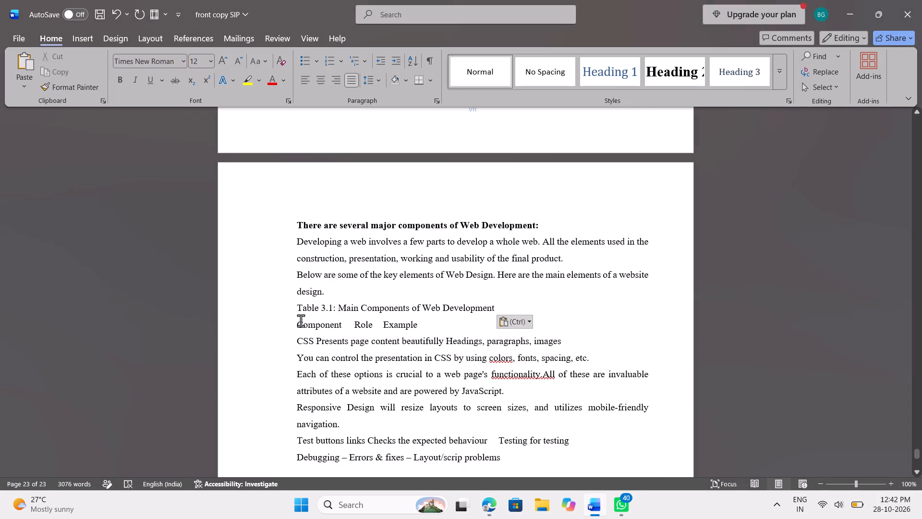
Make the Table 3.1 caption bold and insert a blank line between it and the paragraph above.
left_click_drag(294, 313, 496, 309)
left_click(505, 290)
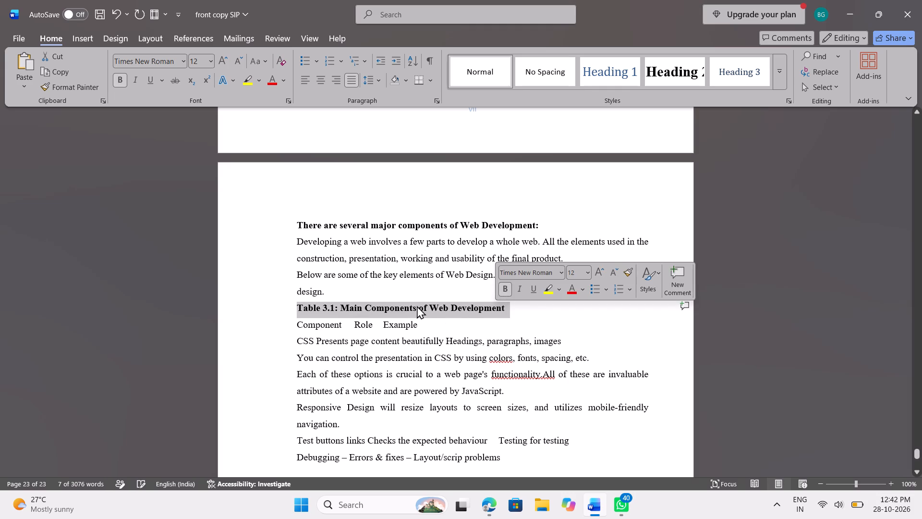
left_click(363, 291)
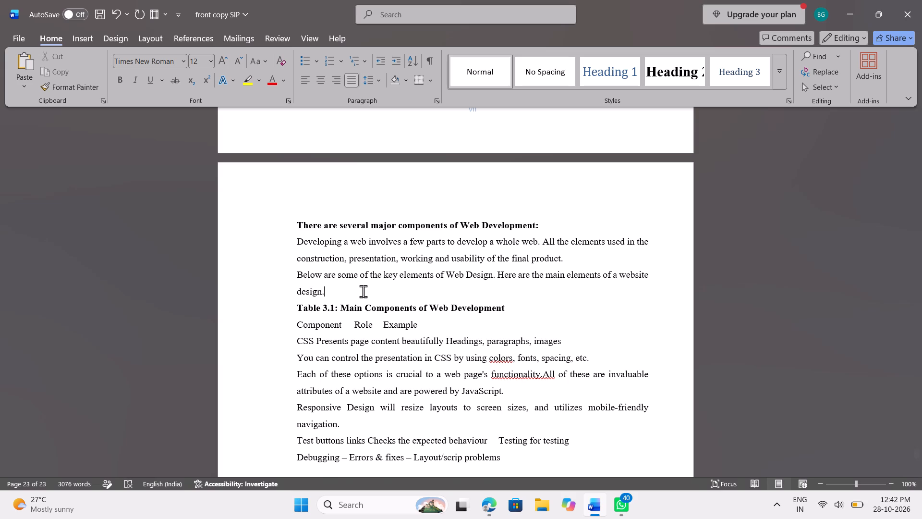
key("Return")
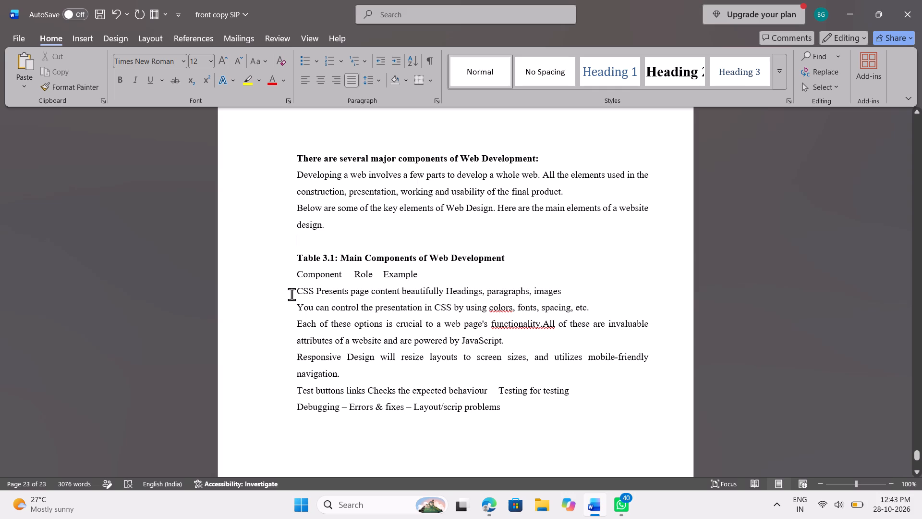
Select the component text under the Table 3.1 caption, from "Component Role Example" through the "Debugging" line.
left_click_drag(294, 278, 492, 422)
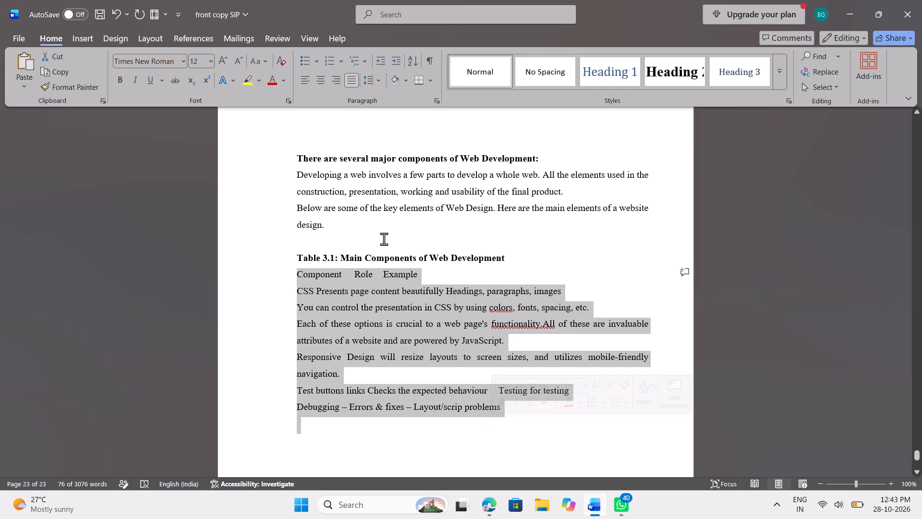
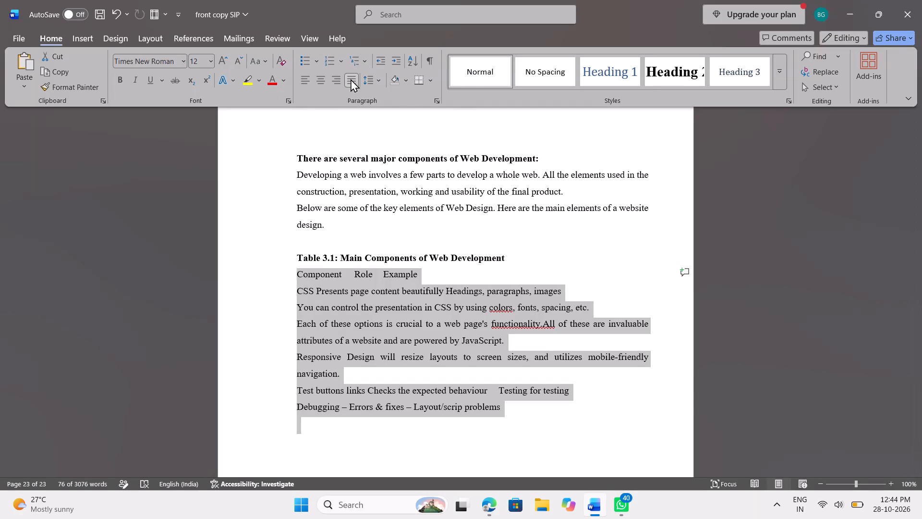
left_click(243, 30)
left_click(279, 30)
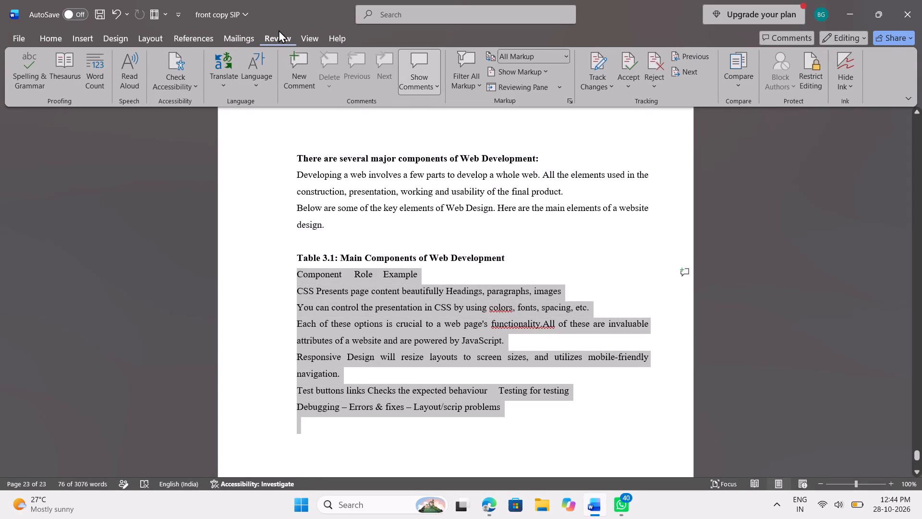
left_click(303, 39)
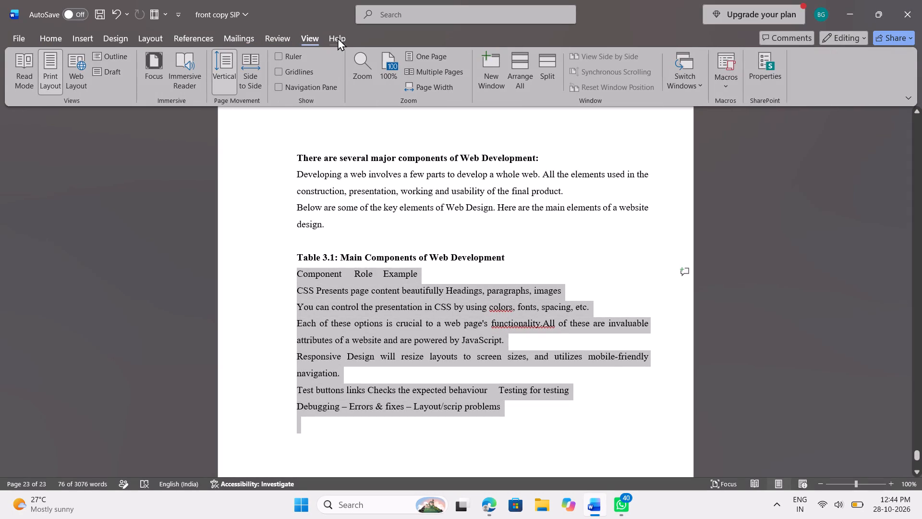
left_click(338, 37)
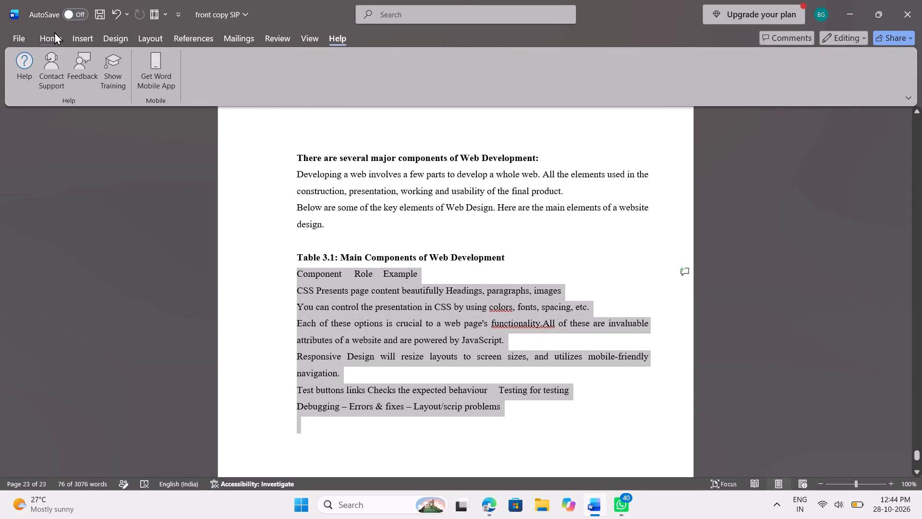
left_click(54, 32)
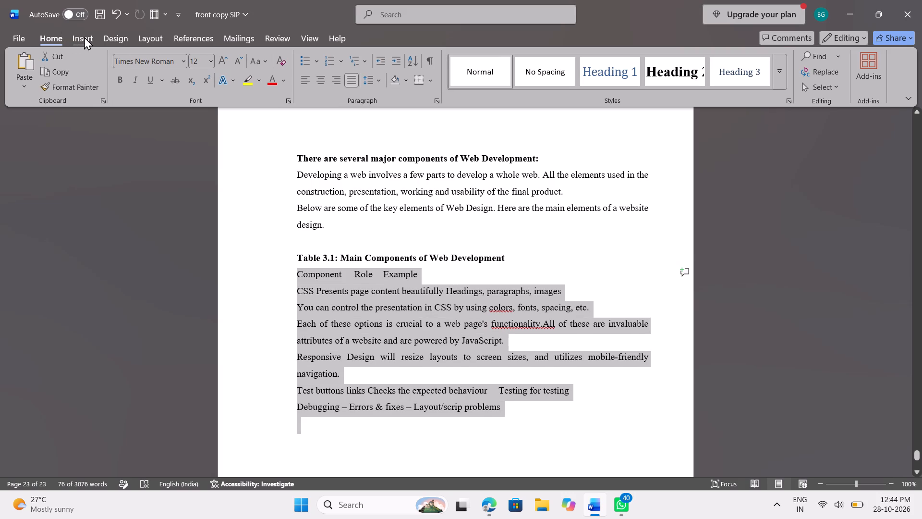
Turn the selected component text under the Table 3.1 caption into a bordered single-column table with one row per paragraph, and deselect it.
left_click(84, 37)
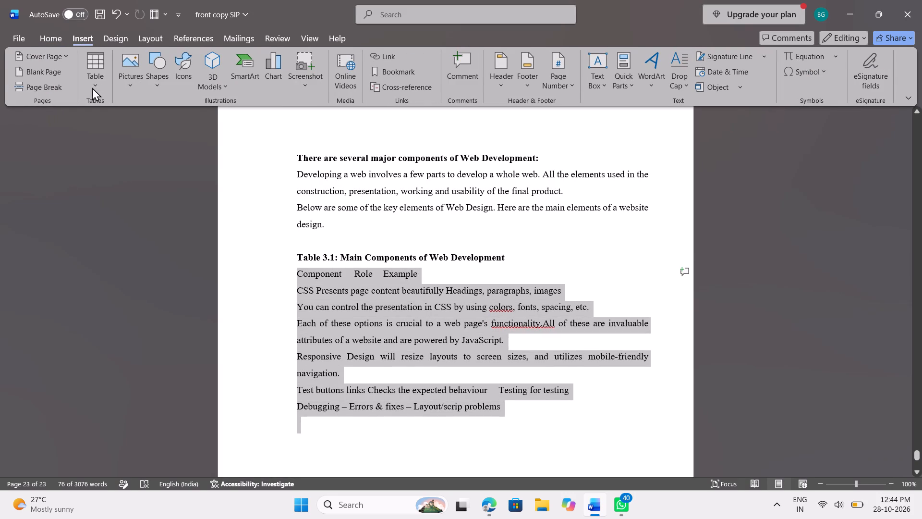
left_click(93, 59)
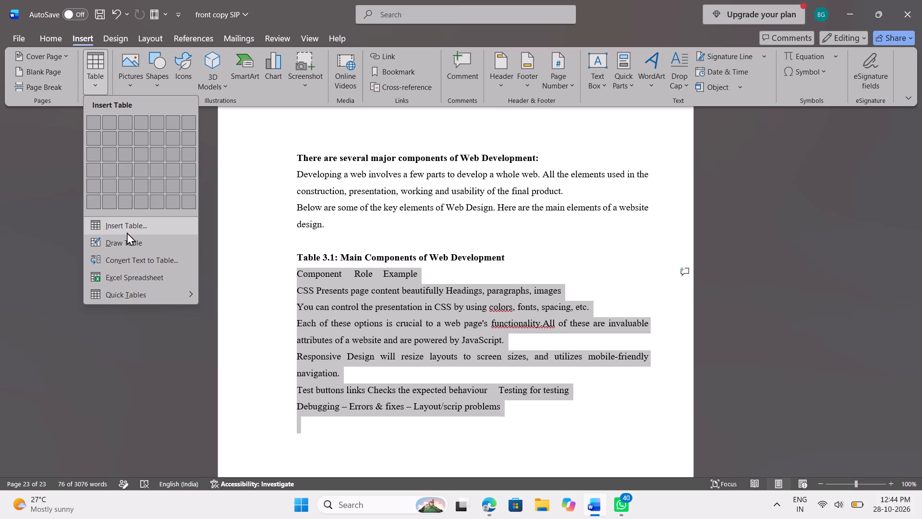
left_click(119, 293)
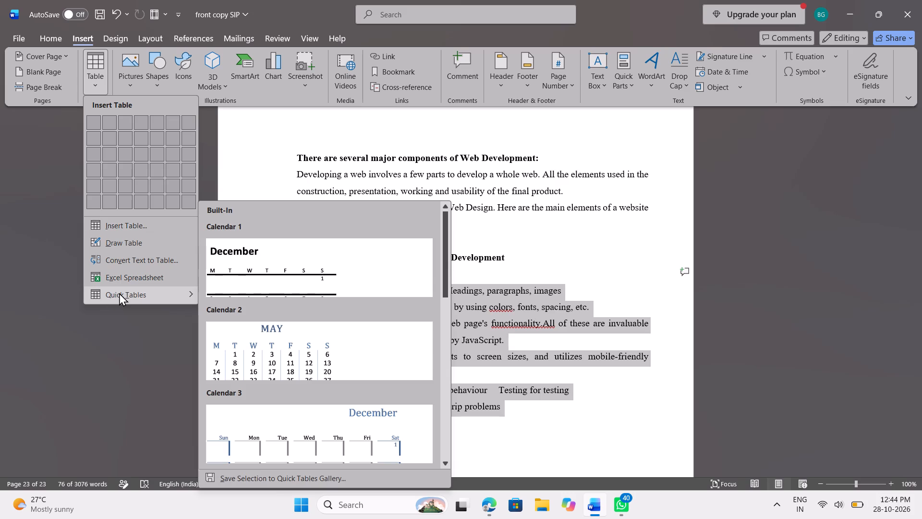
scroll(343, 403, "down", 11)
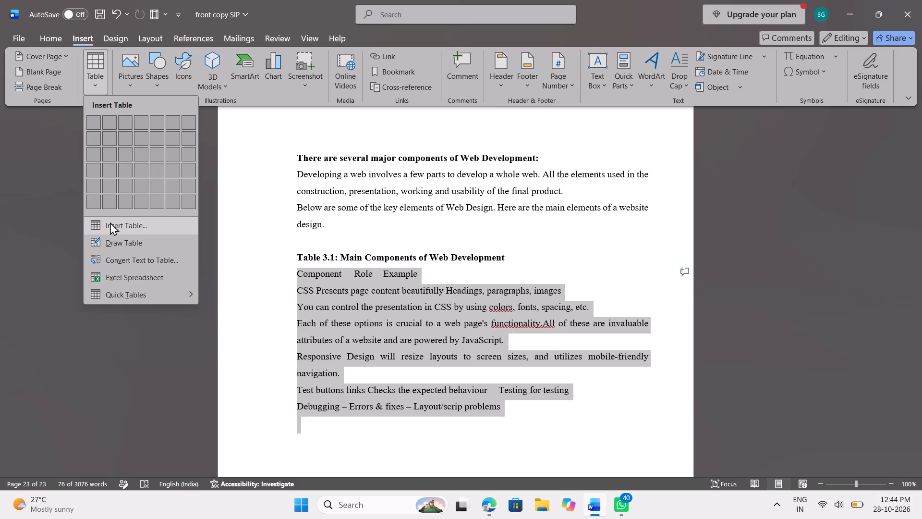
left_click(110, 222)
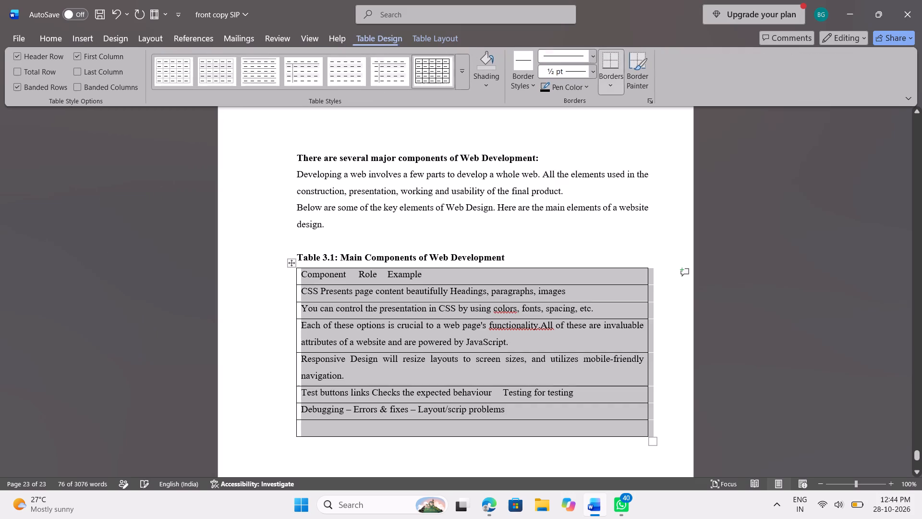
left_click(222, 310)
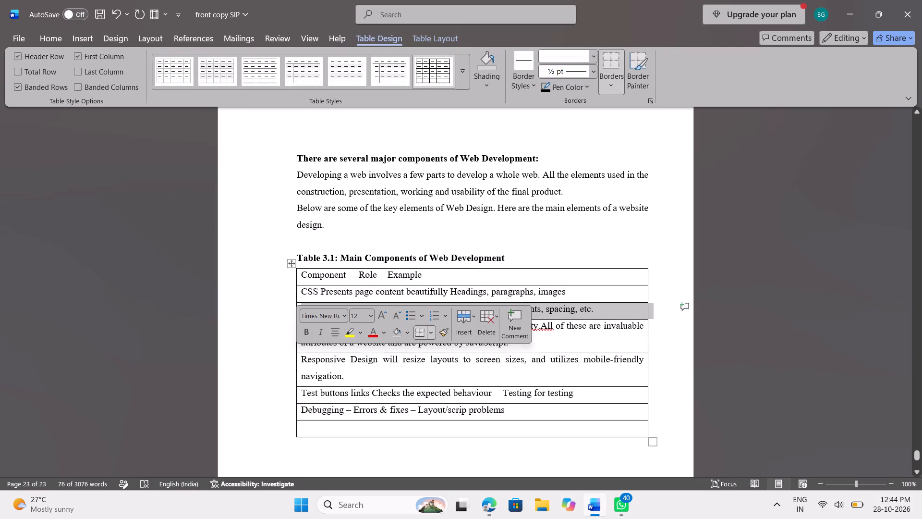
left_click(551, 278)
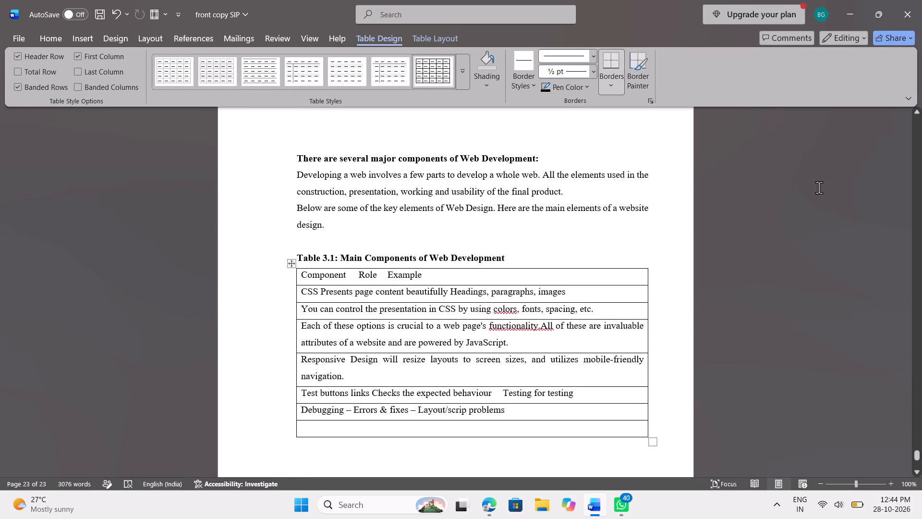
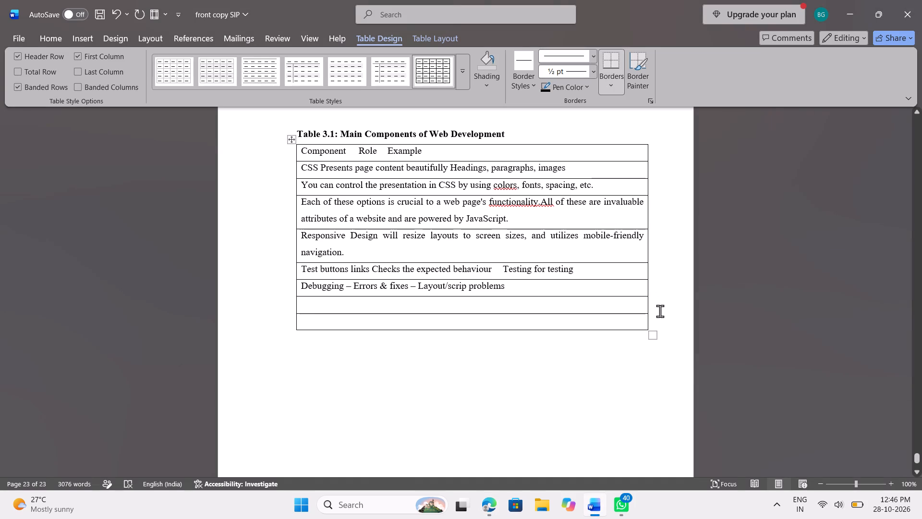
key("ctrl+z")
left_click(541, 372)
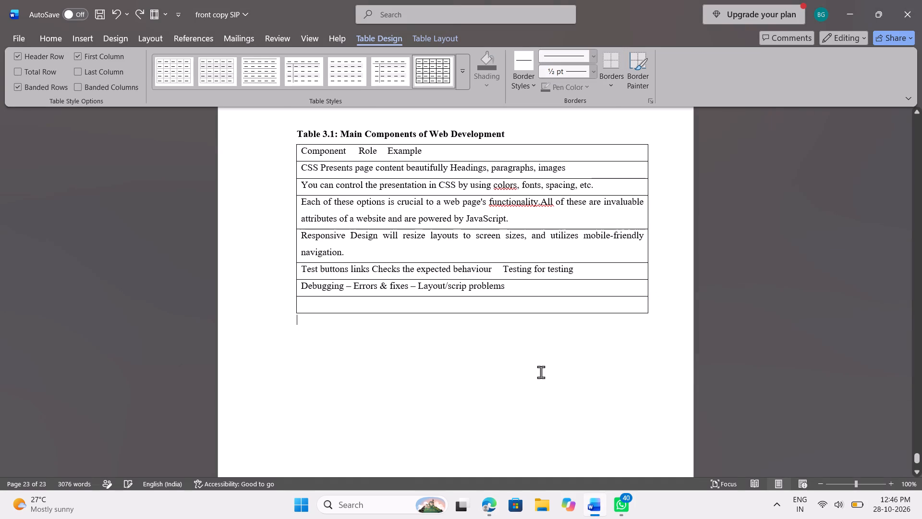
key("ctrl+v")
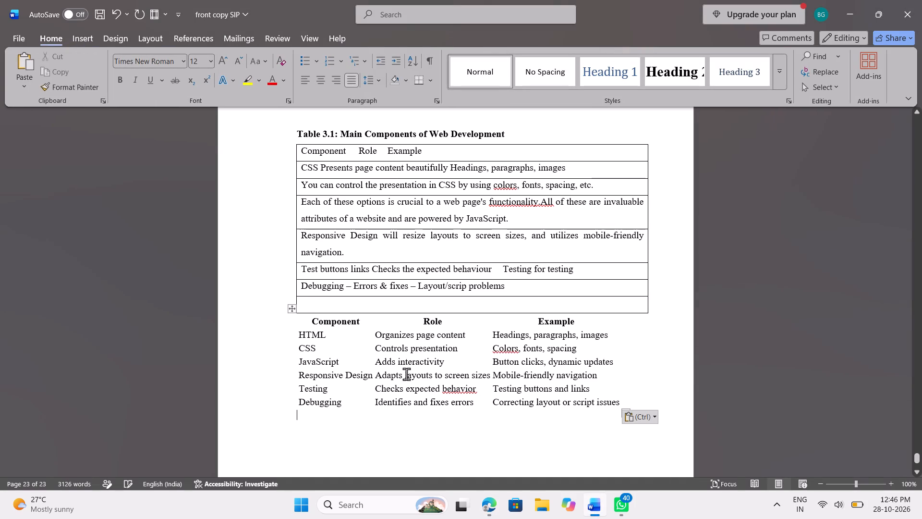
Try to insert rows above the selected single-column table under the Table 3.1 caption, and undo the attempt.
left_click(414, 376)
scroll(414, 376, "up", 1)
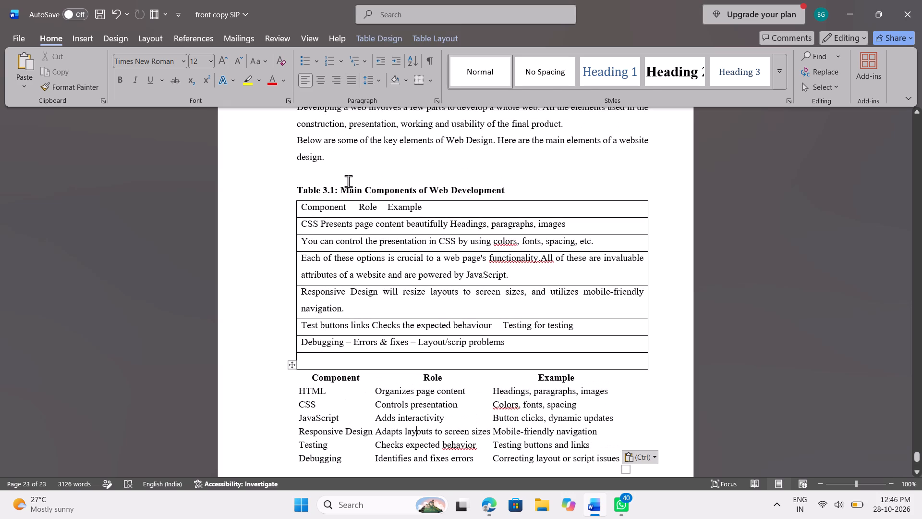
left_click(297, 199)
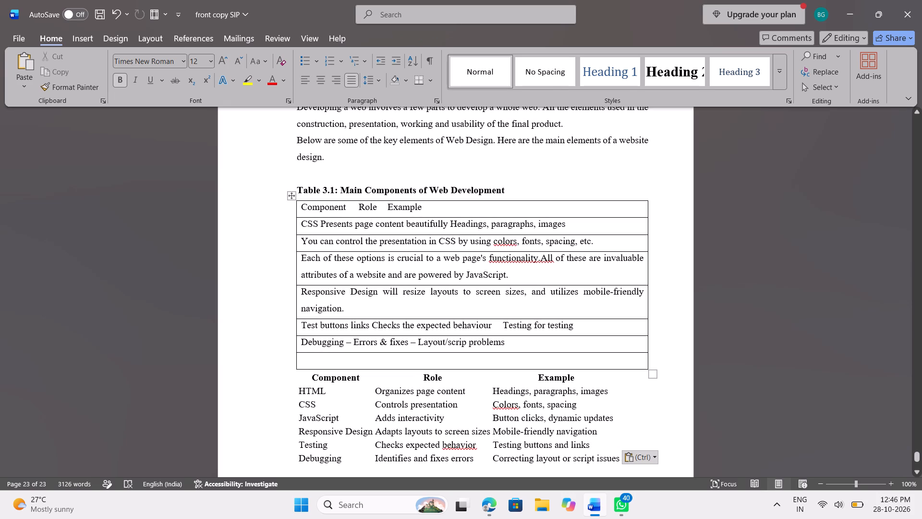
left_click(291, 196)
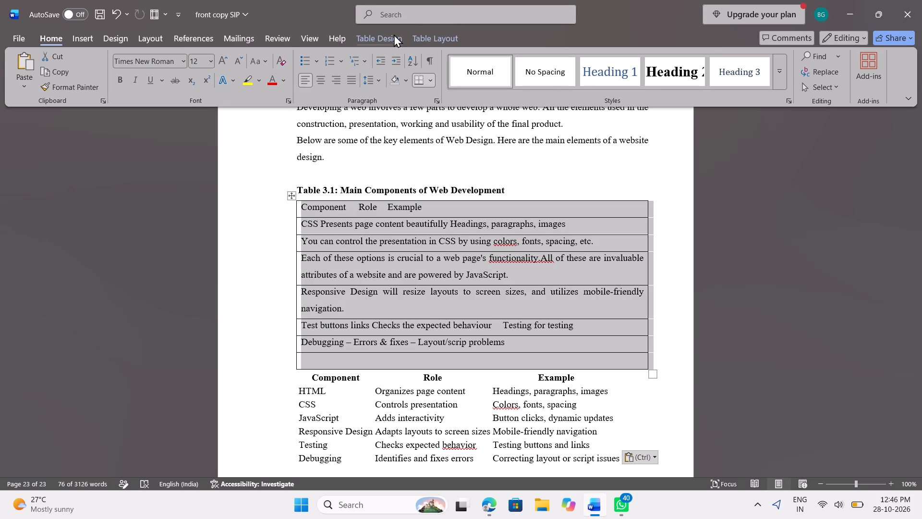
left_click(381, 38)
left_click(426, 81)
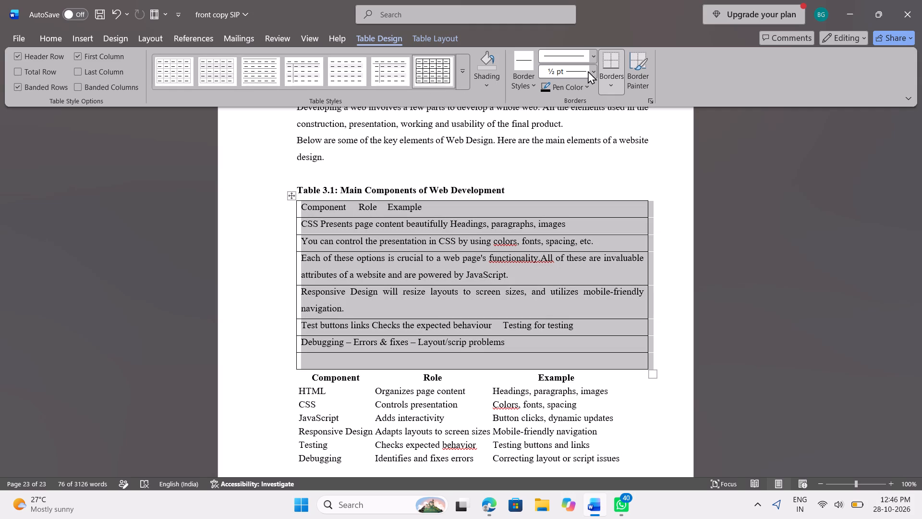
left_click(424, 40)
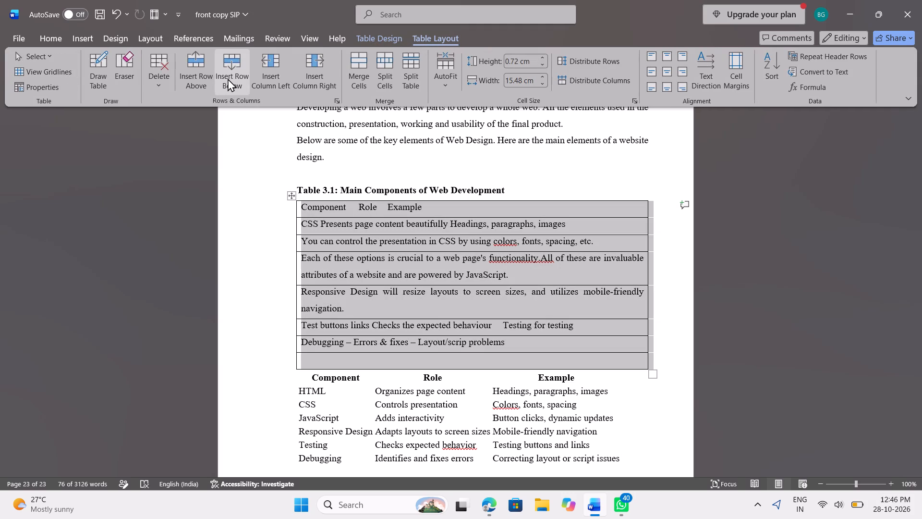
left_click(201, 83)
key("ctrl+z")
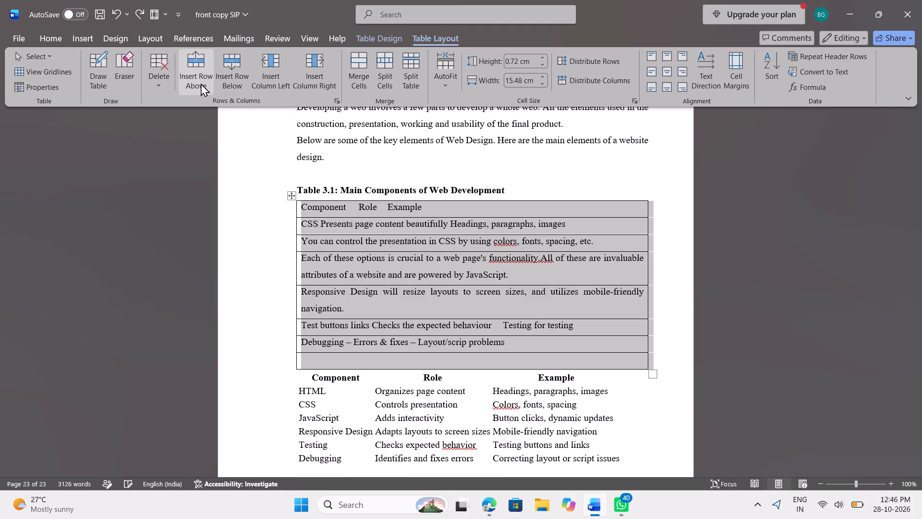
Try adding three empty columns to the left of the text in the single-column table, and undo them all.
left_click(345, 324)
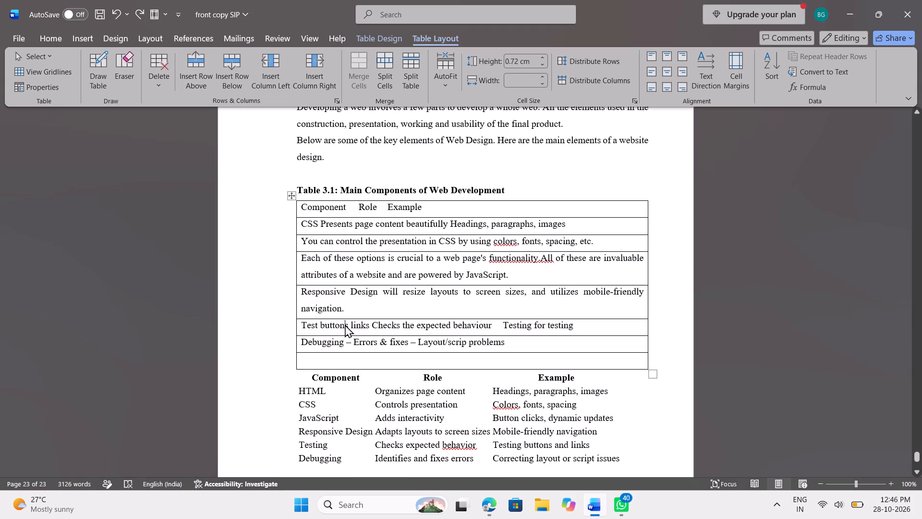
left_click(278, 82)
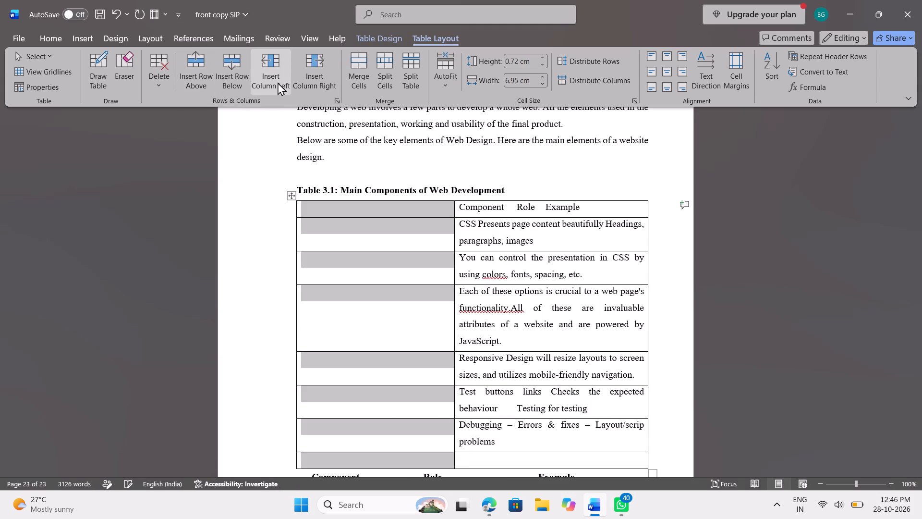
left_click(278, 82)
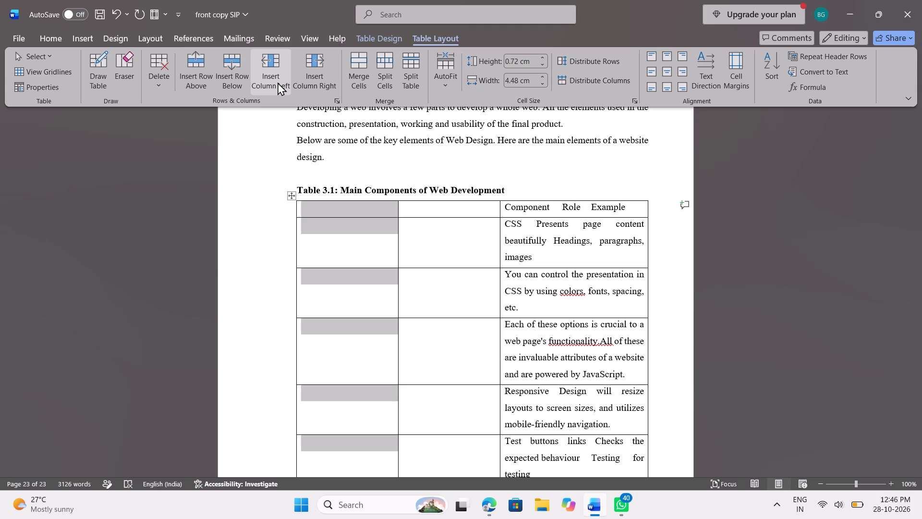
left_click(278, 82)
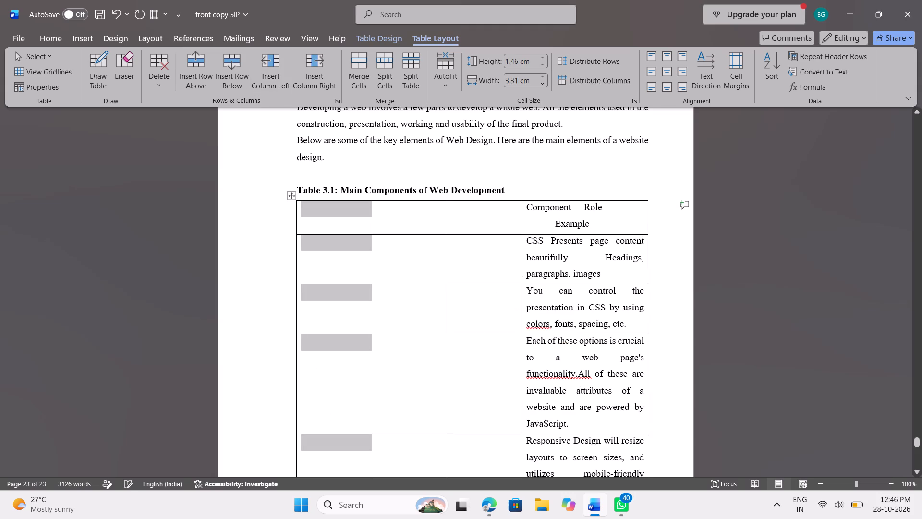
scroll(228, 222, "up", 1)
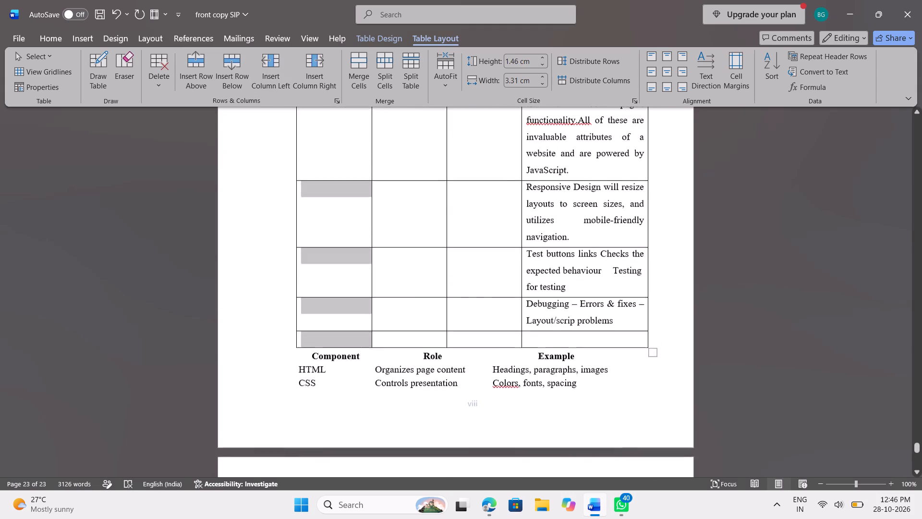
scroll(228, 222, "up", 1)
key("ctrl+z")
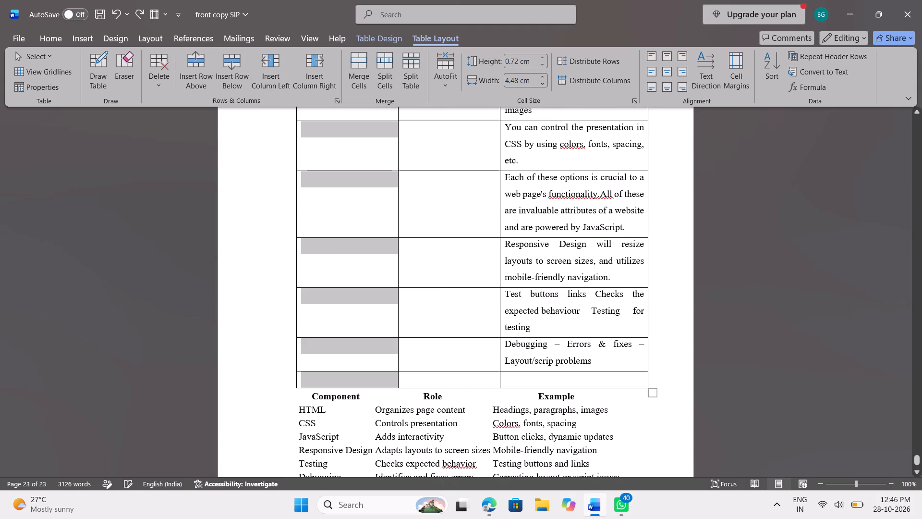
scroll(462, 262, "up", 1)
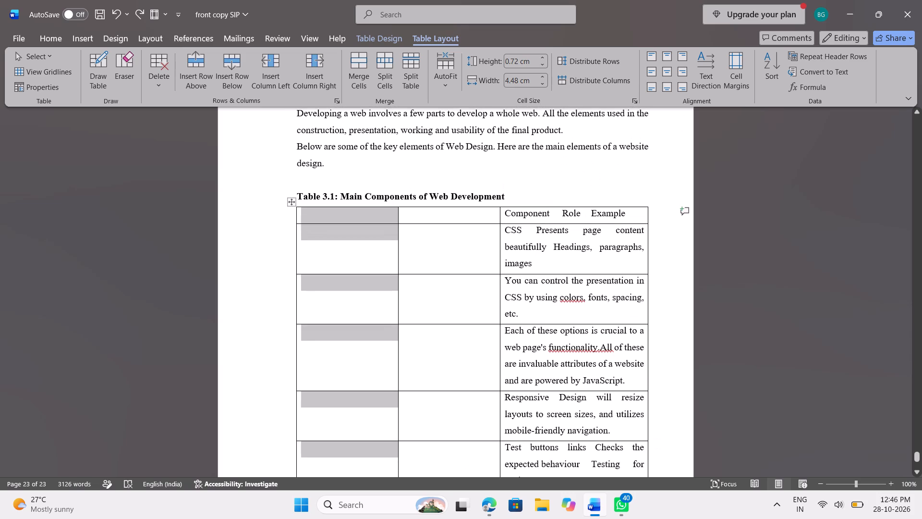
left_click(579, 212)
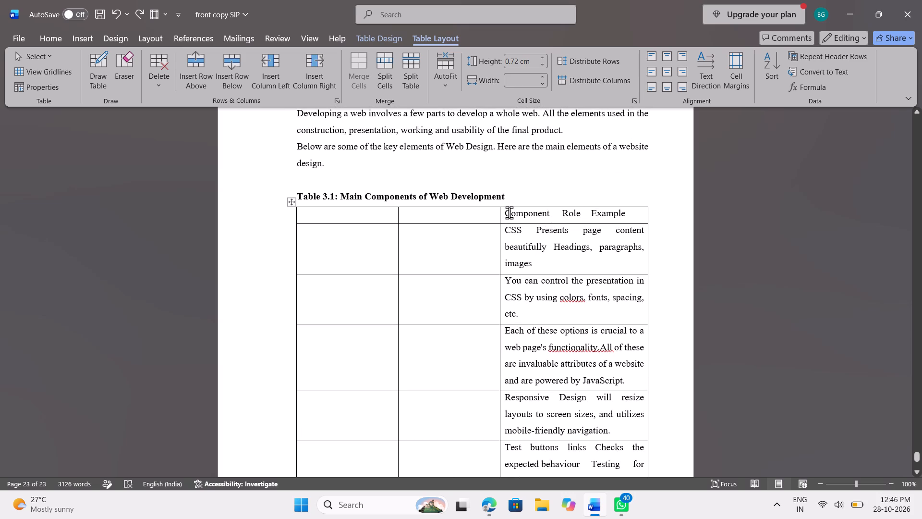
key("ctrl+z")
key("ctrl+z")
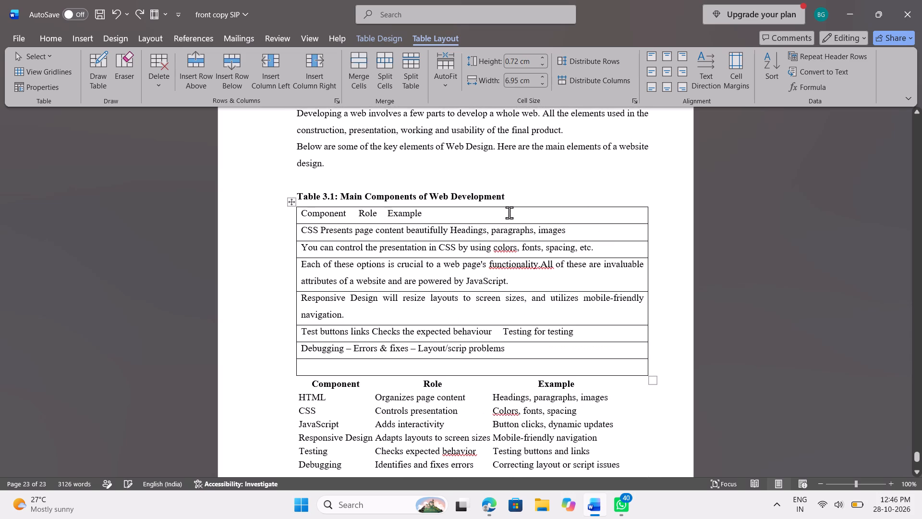
Apply the first plain table style to the whole pasted Component, Role and Example table, and deselect it.
scroll(482, 278, "down", 1)
scroll(445, 268, "up", 1)
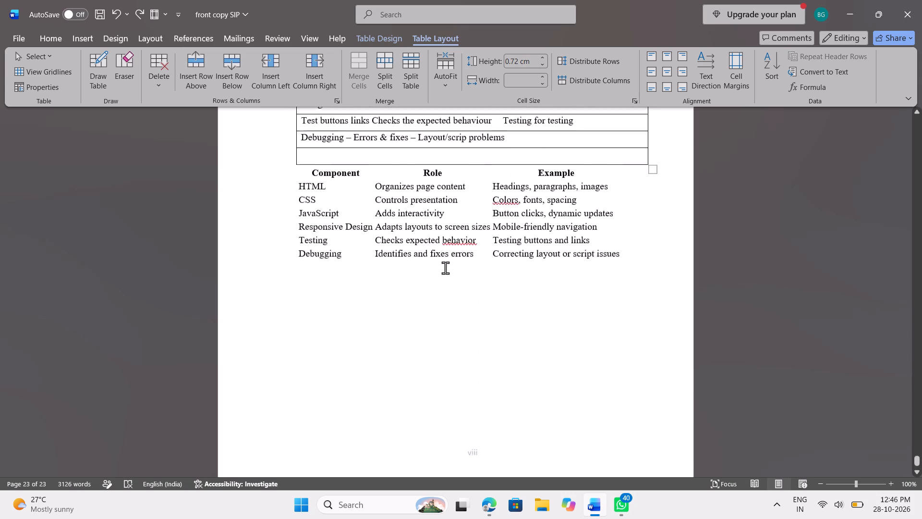
left_click(315, 212)
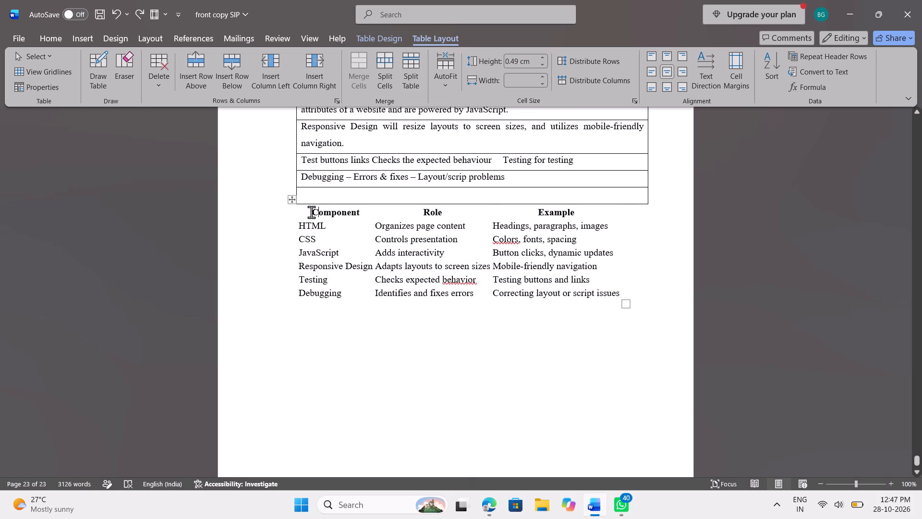
left_click_drag(311, 212, 619, 294)
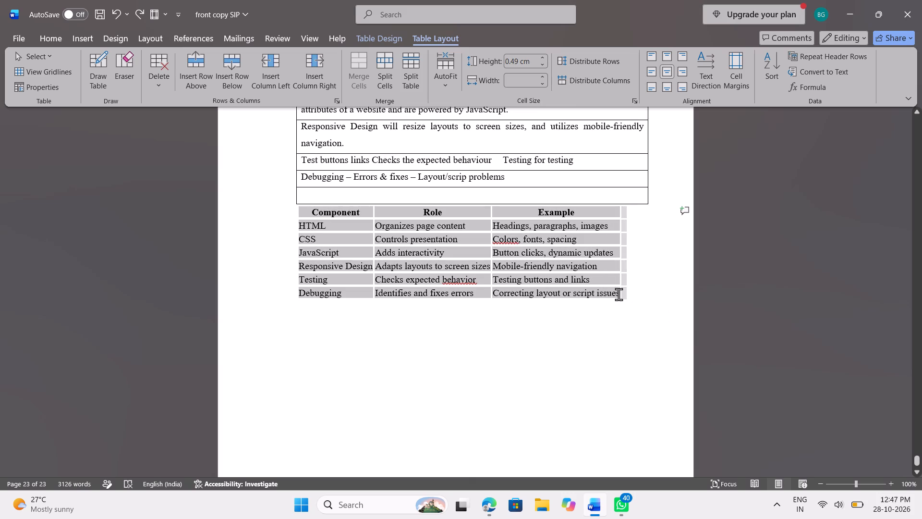
left_click(106, 37)
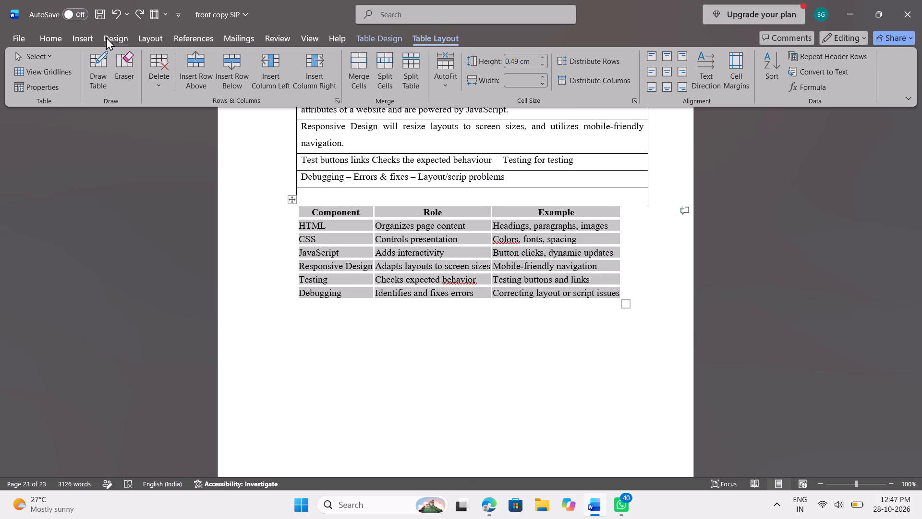
left_click(412, 36)
left_click(396, 36)
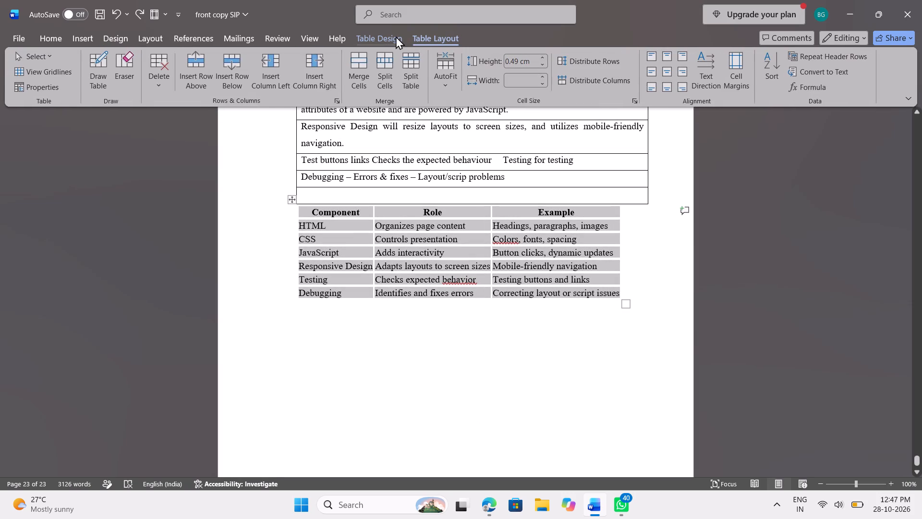
left_click(162, 75)
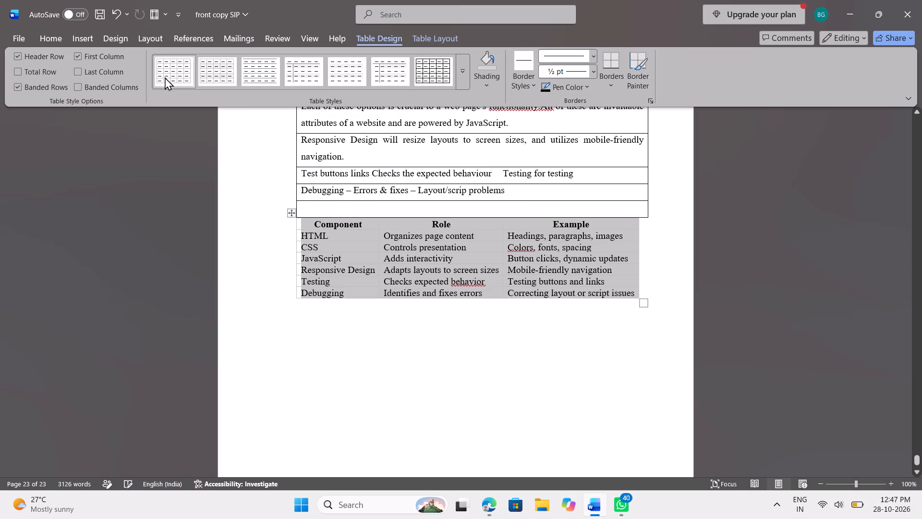
left_click(240, 253)
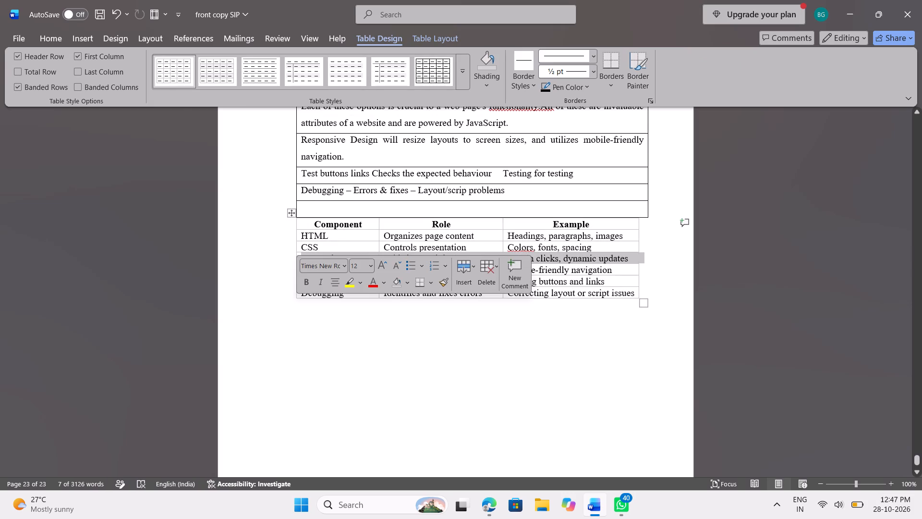
left_click(340, 235)
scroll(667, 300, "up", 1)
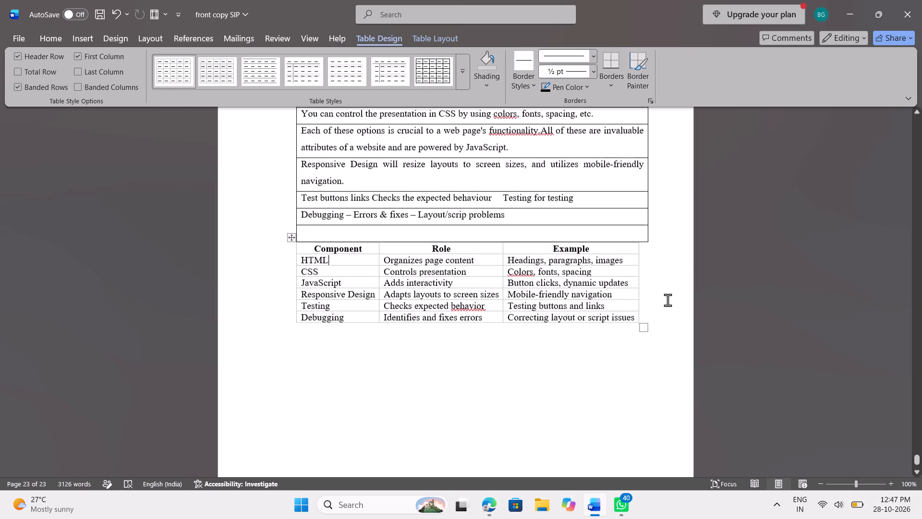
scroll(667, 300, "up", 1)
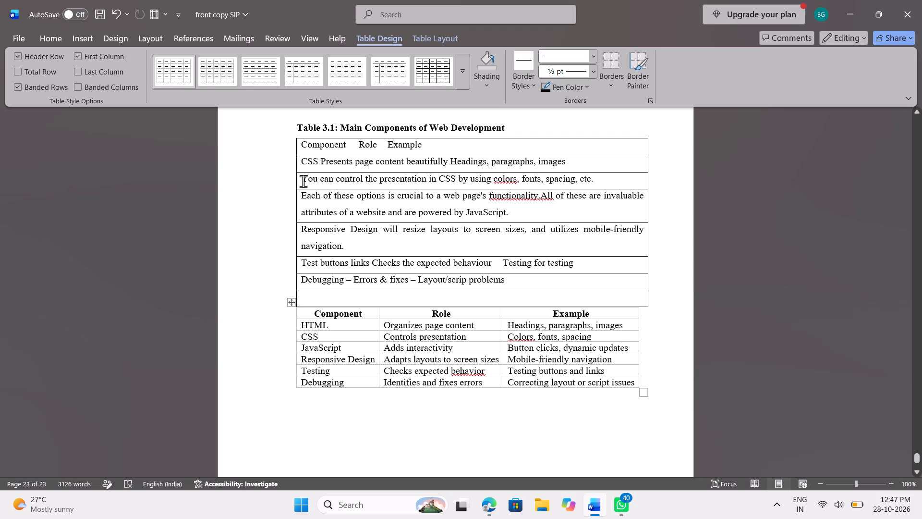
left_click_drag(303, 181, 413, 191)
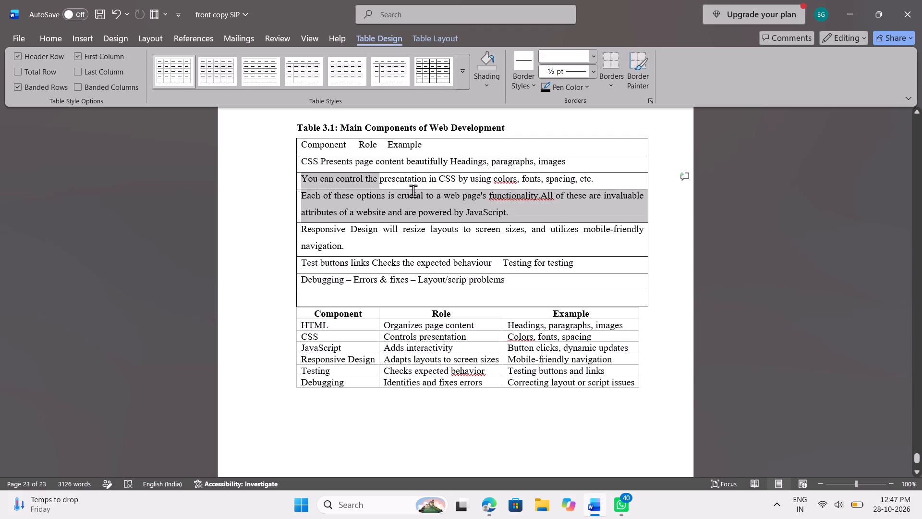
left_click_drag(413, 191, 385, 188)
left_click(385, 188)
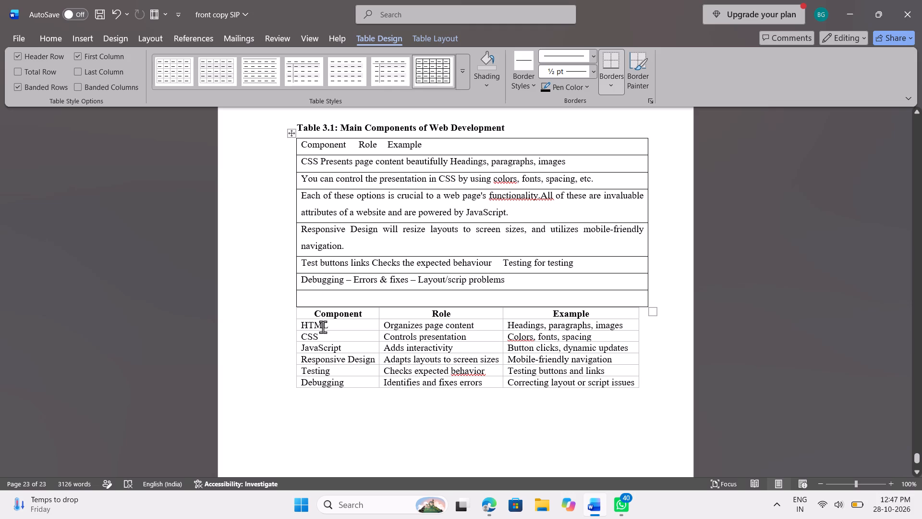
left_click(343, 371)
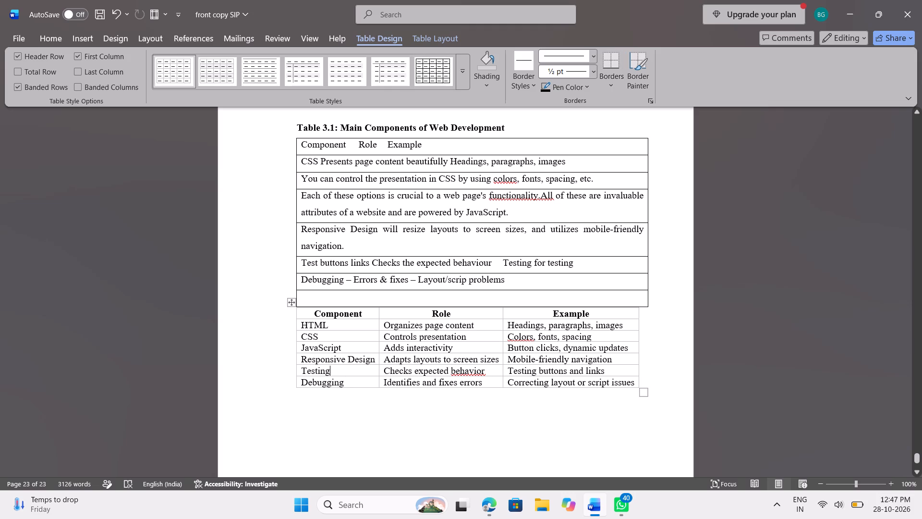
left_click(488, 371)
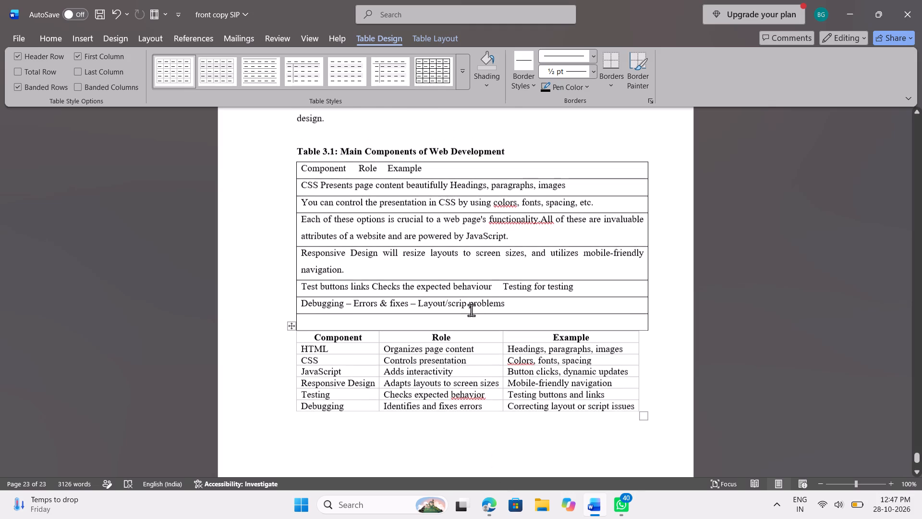
Replace the Debugging row's Role text in the three-column table with "Errors & fixes" copied from the single-column table.
left_click_drag(354, 306, 383, 310)
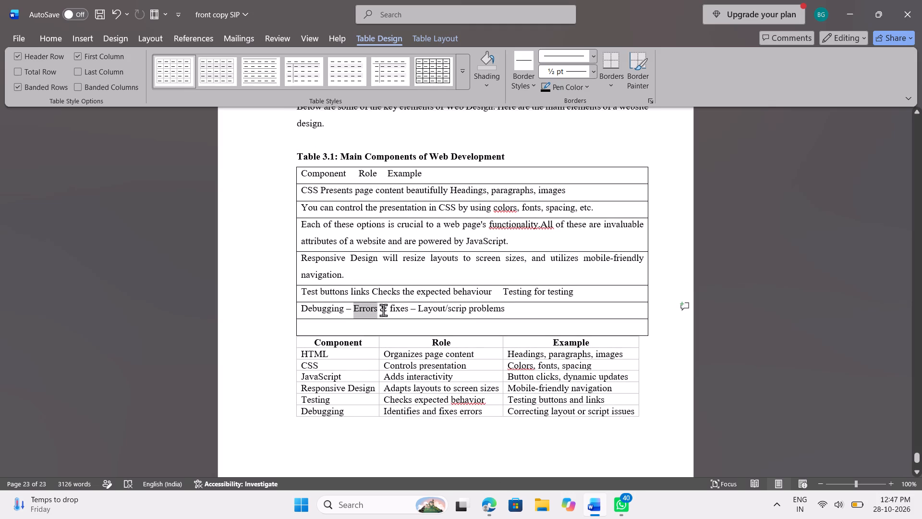
left_click_drag(383, 310, 408, 310)
key("ctrl+c")
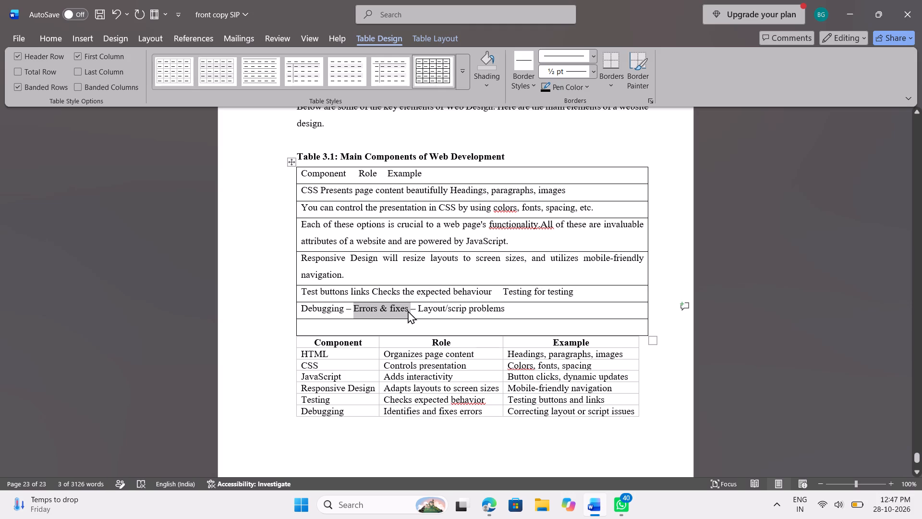
left_click(434, 406)
left_click_drag(486, 412, 383, 412)
key("ctrl+v")
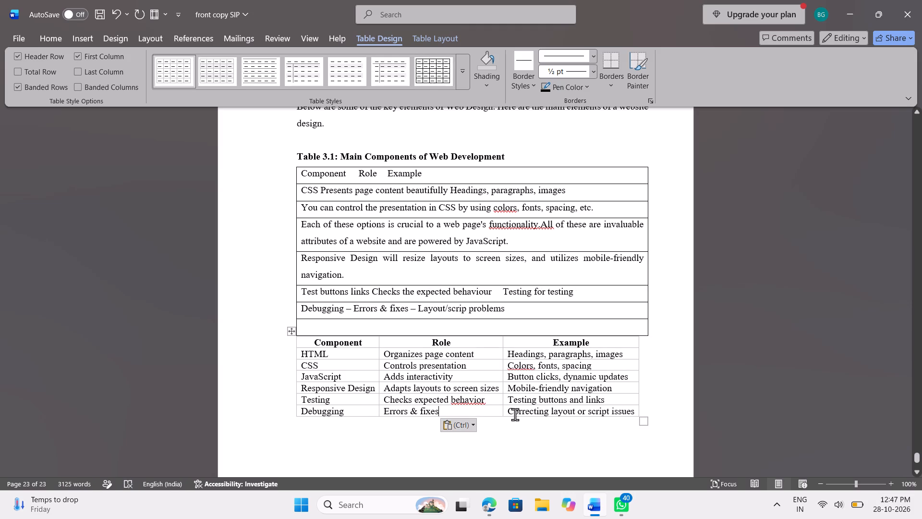
Replace the Debugging row's Example text with "Layout/scrip problems" copied from the single-column table.
left_click_drag(419, 311, 475, 312)
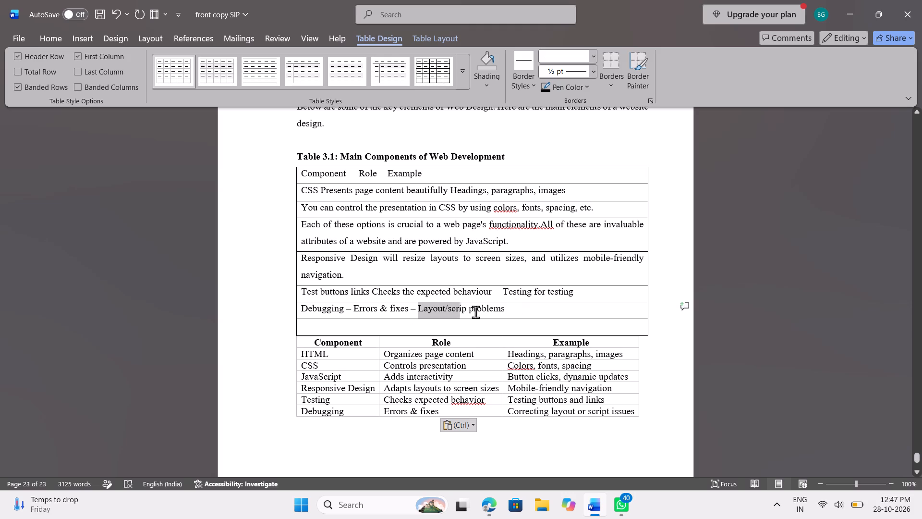
left_click_drag(475, 312, 508, 308)
key("ctrl+c")
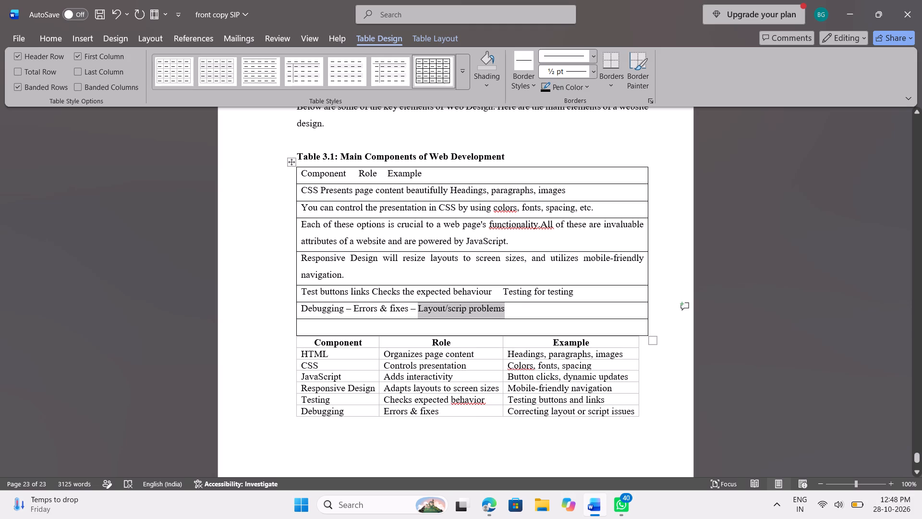
left_click_drag(509, 411, 635, 416)
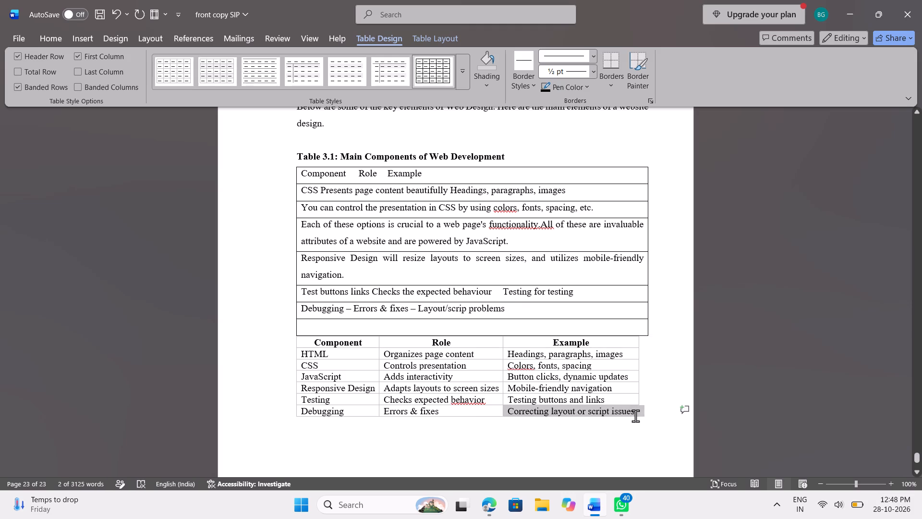
left_click_drag(635, 416, 632, 415)
key("ctrl+v")
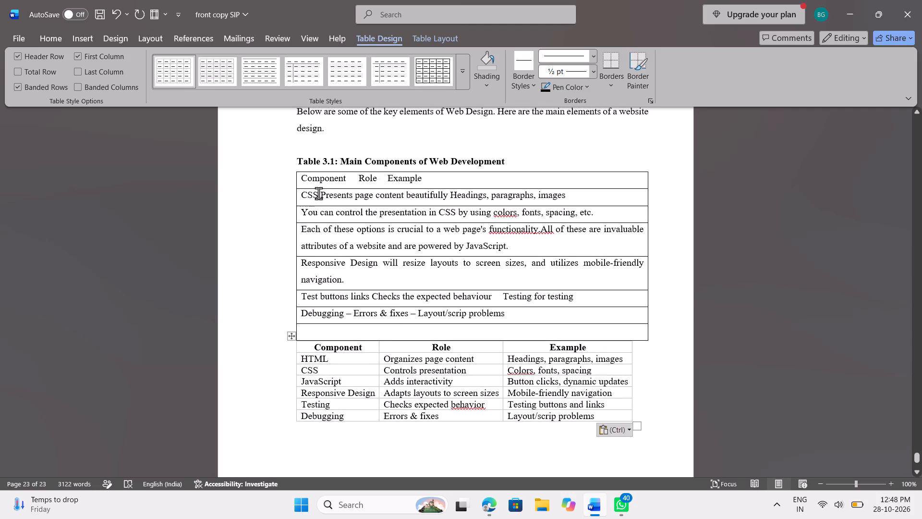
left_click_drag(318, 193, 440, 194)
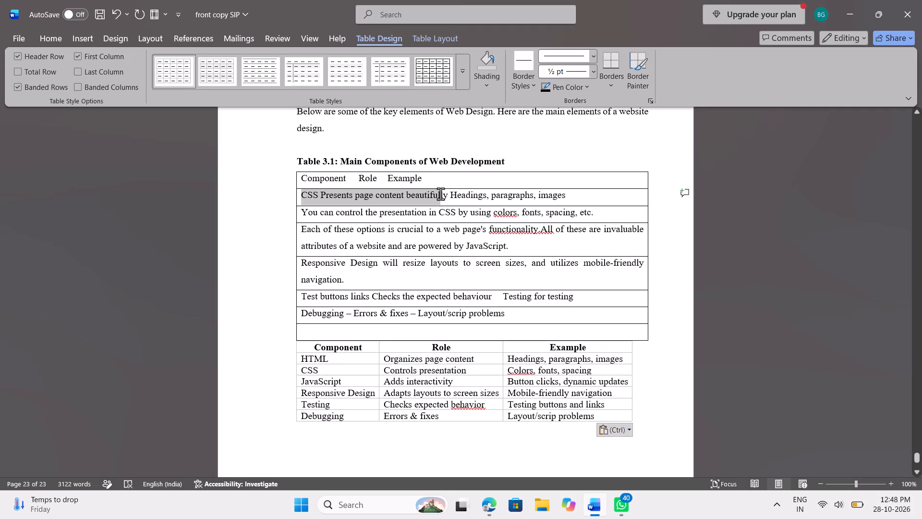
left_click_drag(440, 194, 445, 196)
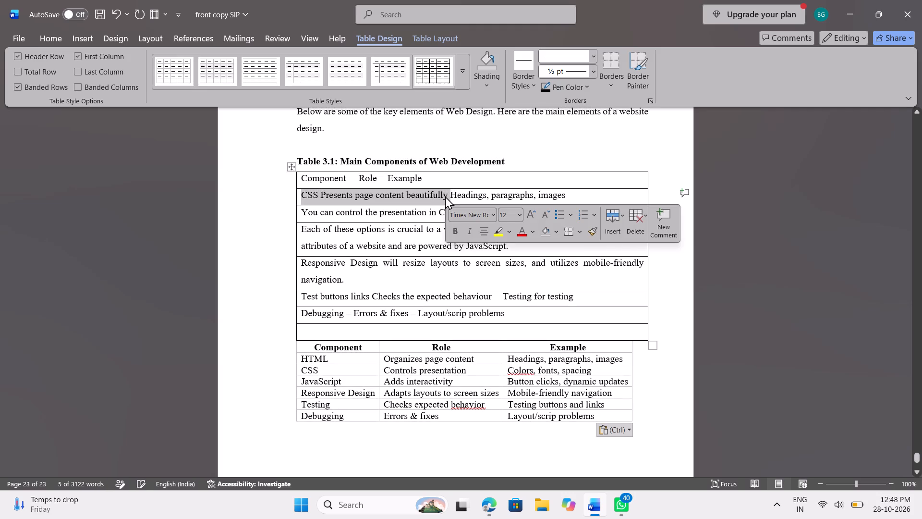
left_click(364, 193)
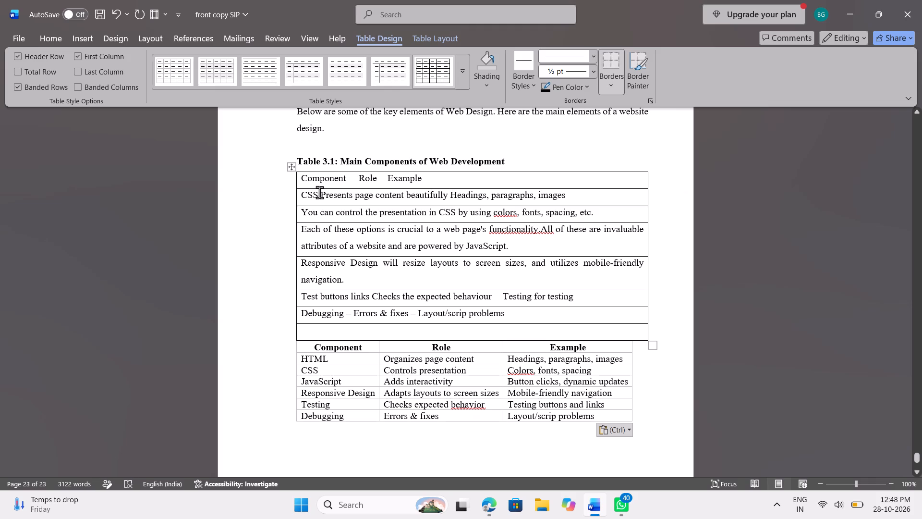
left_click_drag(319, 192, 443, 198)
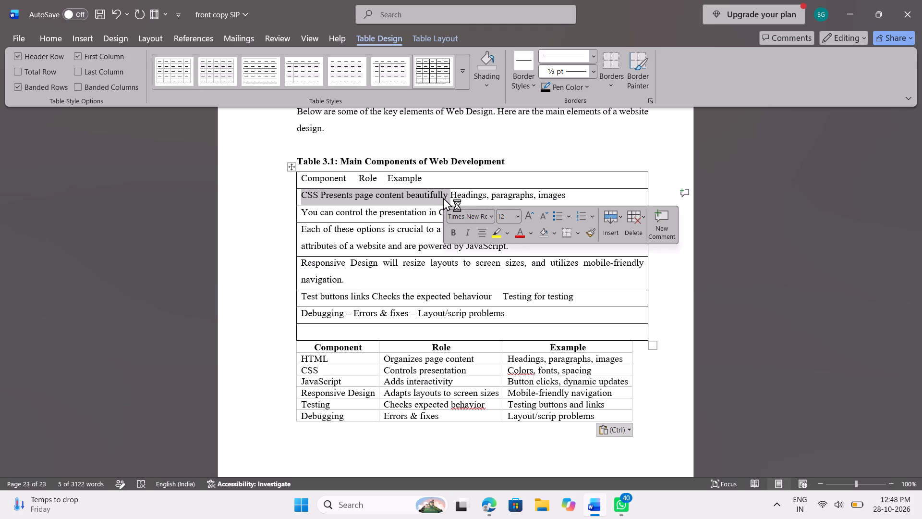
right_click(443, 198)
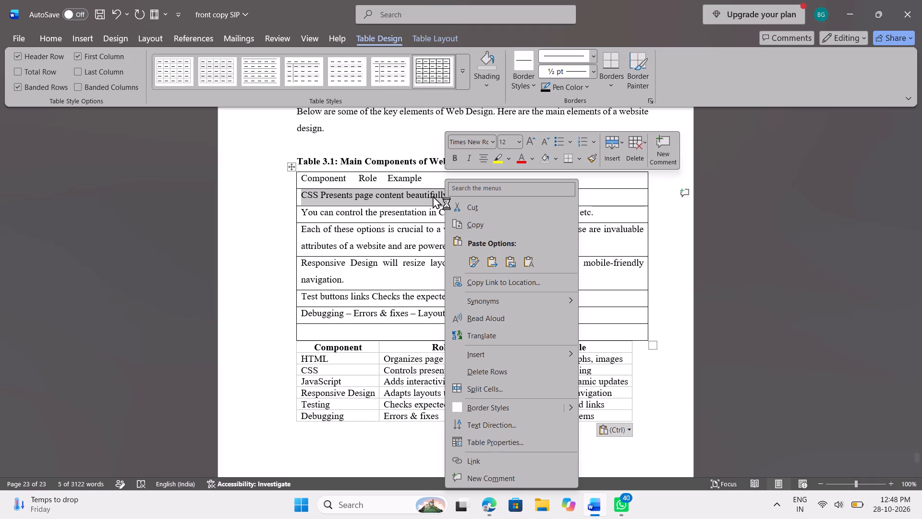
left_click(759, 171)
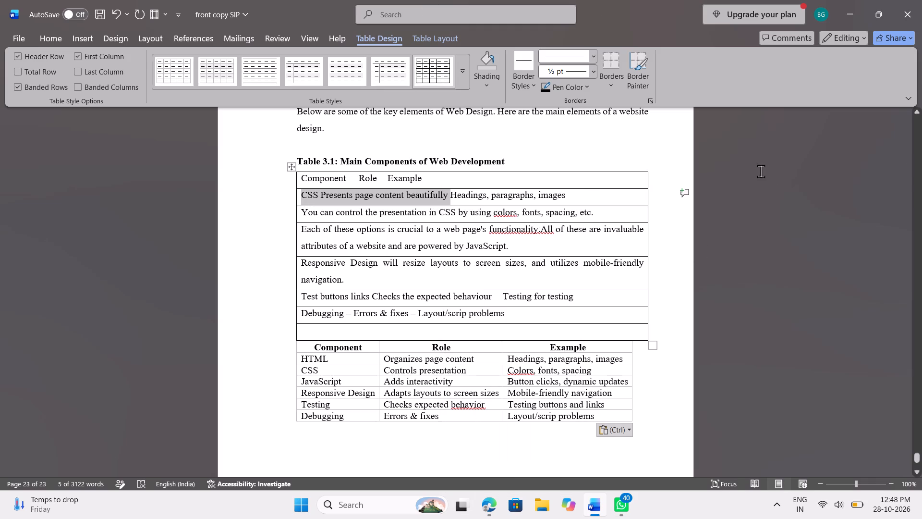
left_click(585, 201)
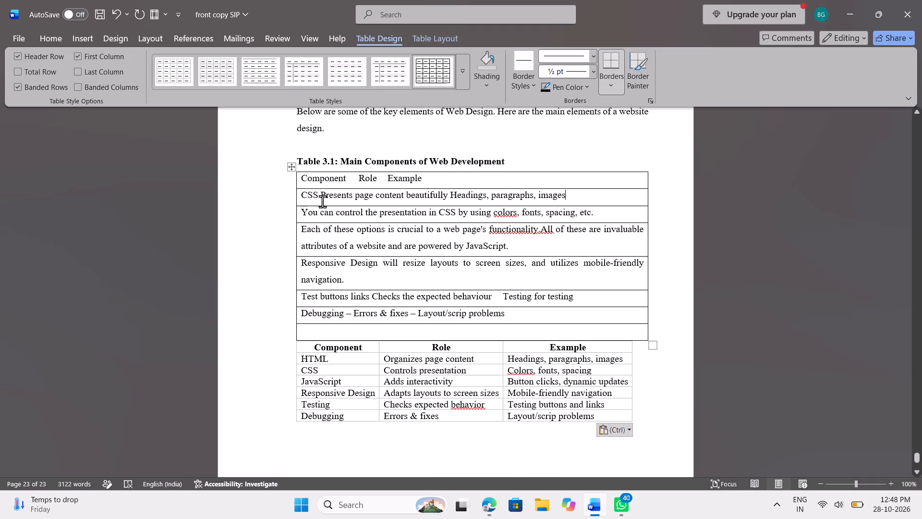
Replace the CSS row's Role text with "Presents page content beautifully" copied from the single-column table.
left_click_drag(322, 198, 436, 199)
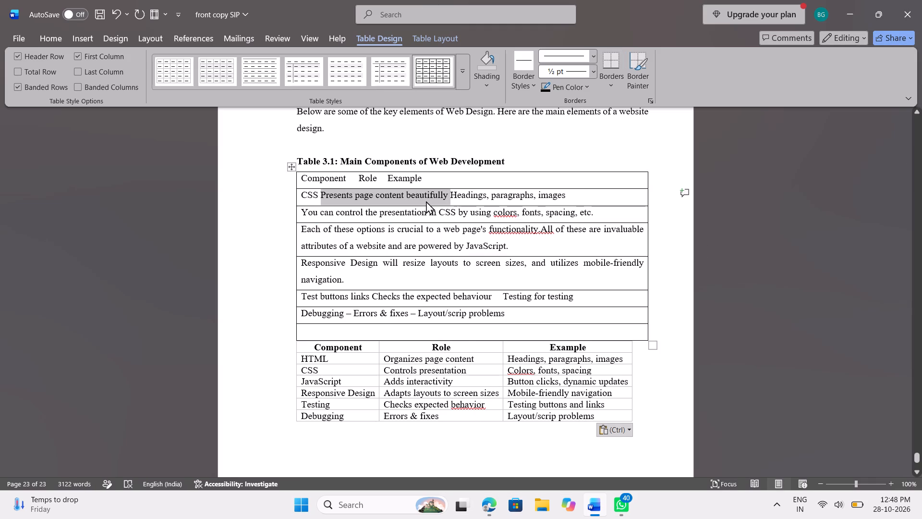
key("ctrl+c")
left_click(392, 373)
left_click_drag(385, 371, 456, 371)
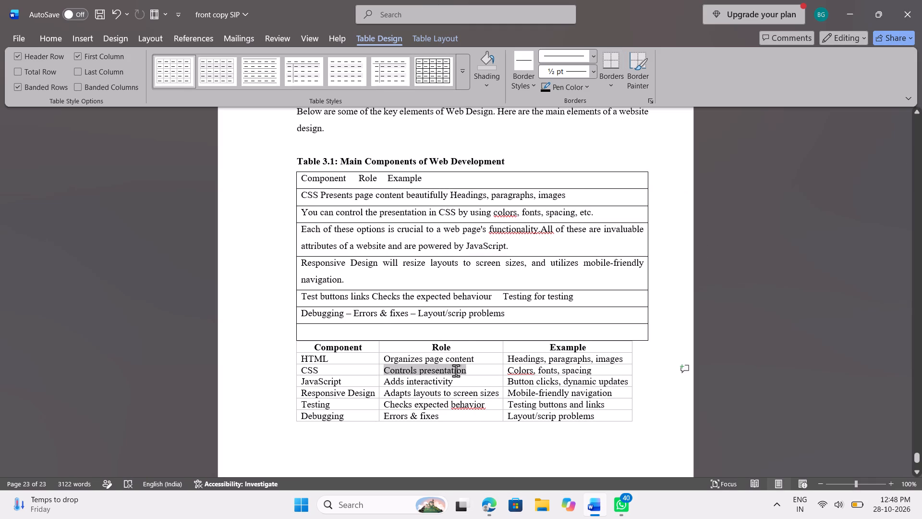
left_click_drag(456, 371, 458, 371)
key("ctrl+v")
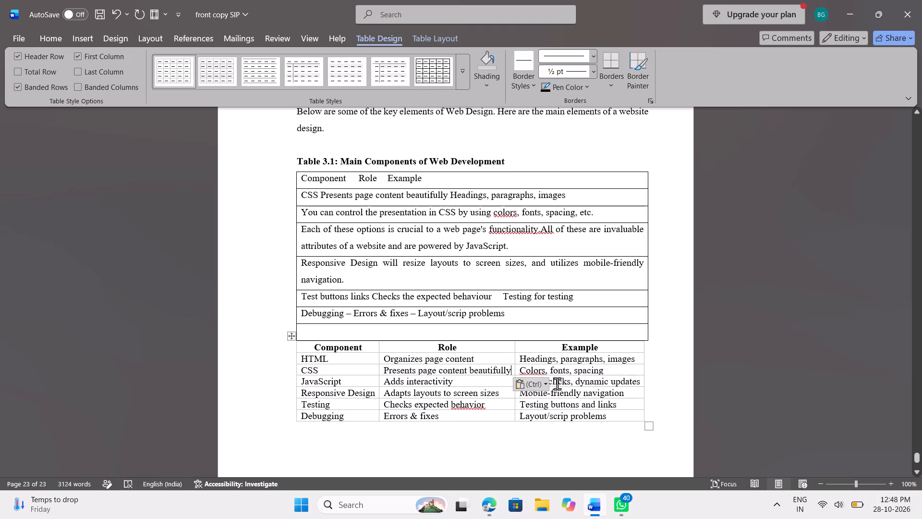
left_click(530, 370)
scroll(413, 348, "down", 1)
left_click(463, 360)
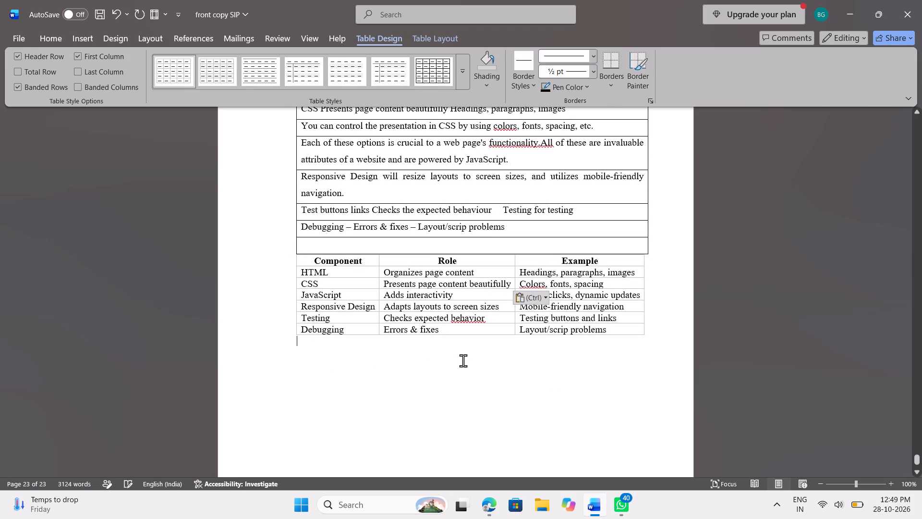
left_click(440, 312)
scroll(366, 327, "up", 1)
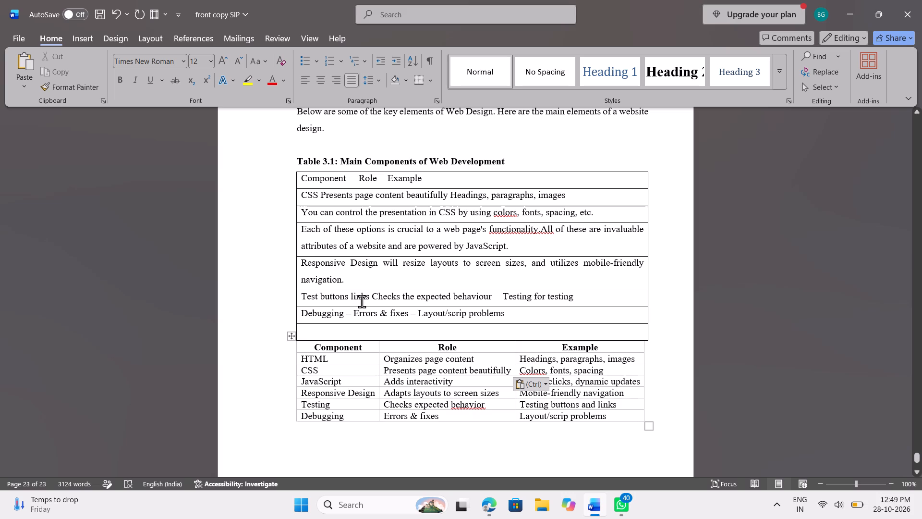
Replace the Responsive Design row's Role text with "resize layouts to screen sizes" copied from the single-column table, without the trailing comma.
left_click_drag(402, 263, 477, 285)
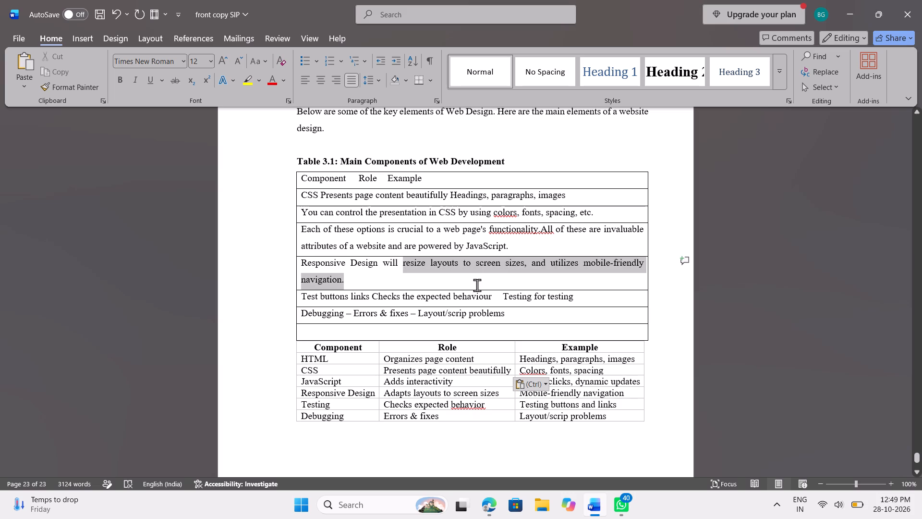
left_click_drag(477, 285, 527, 266)
key("ctrl+c")
key("ctrl+c")
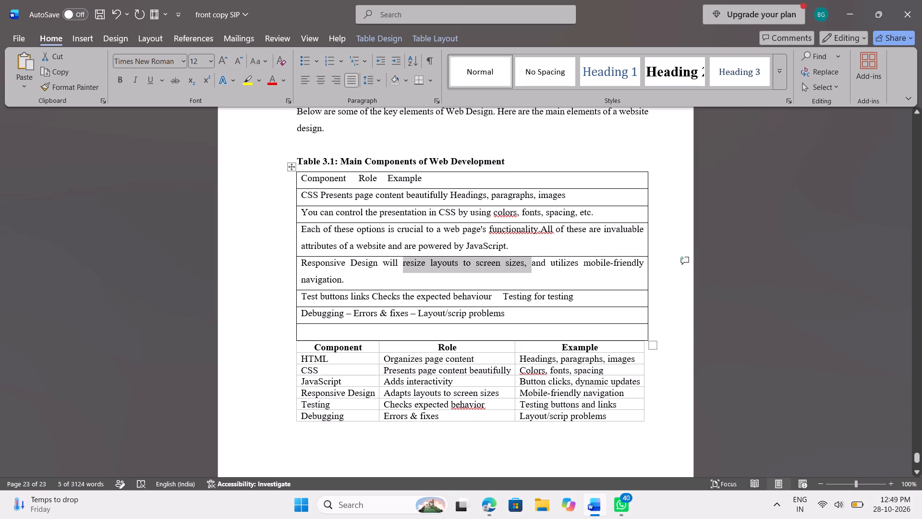
key("ctrl+c")
left_click(394, 397)
left_click_drag(499, 390, 396, 394)
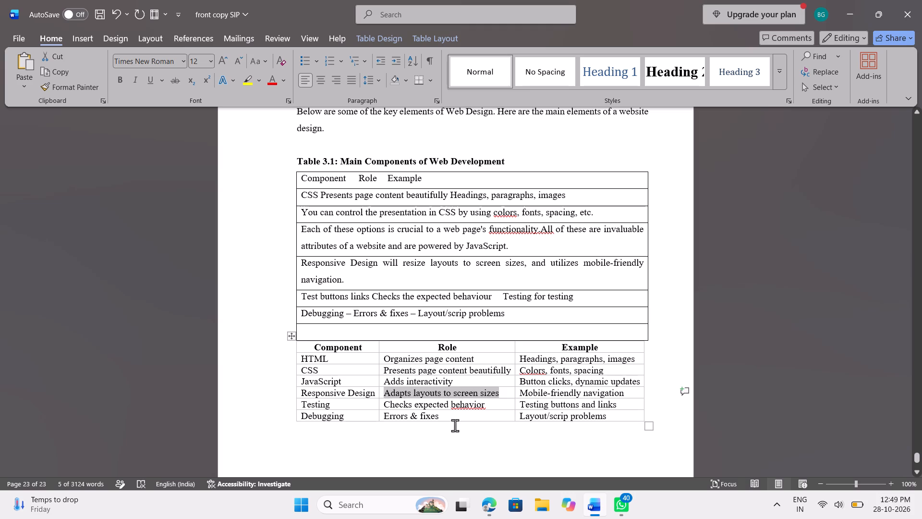
key("ctrl+v")
key("BackSpace")
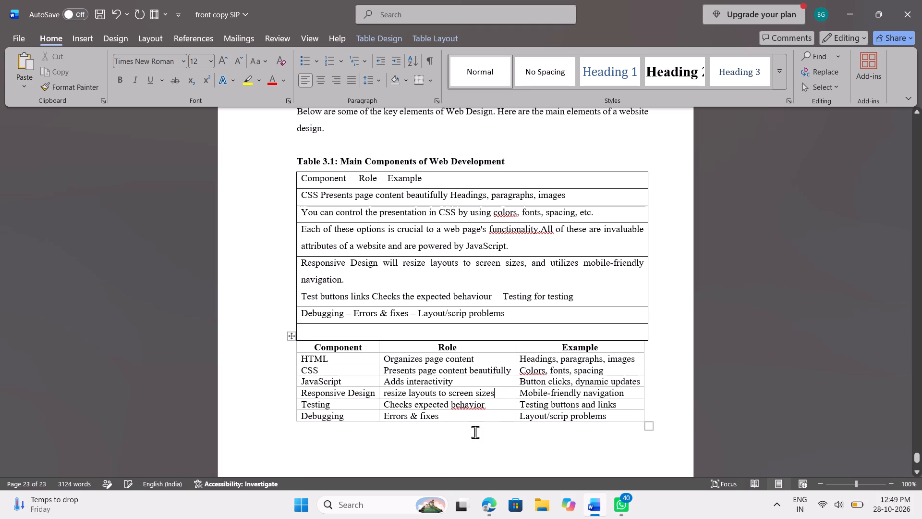
Replace the lowercase "re" at the start of the Responsive Design row's Role text with a capital "R".
left_click(390, 392)
key("Left")
key("BackSpace")
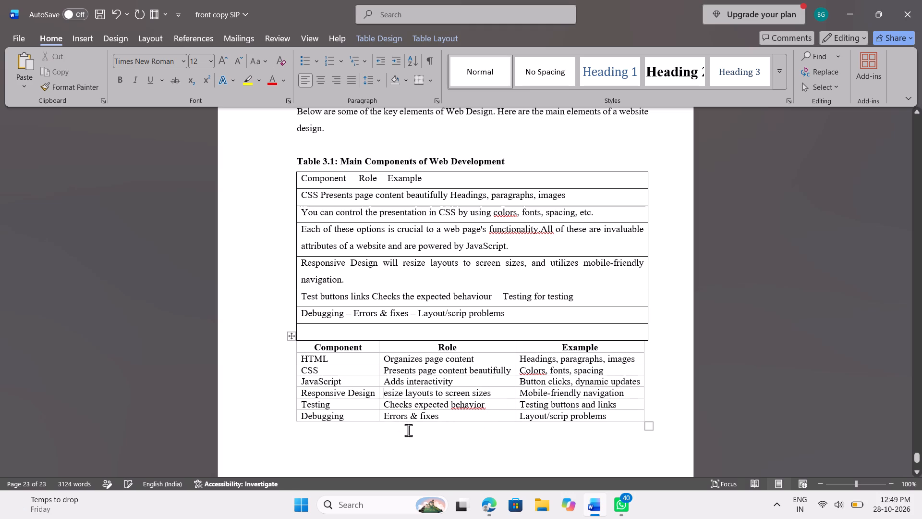
key("r")
key("BackSpace")
key("Delete")
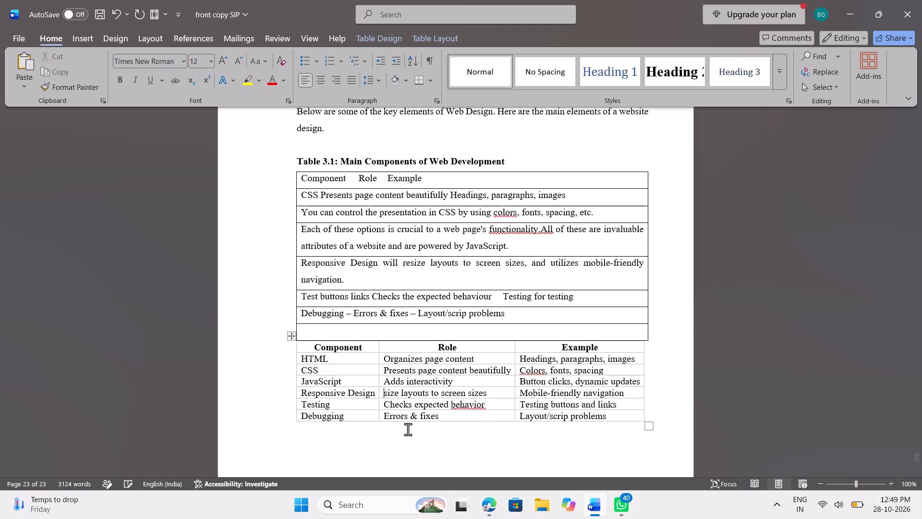
key("shift+r")
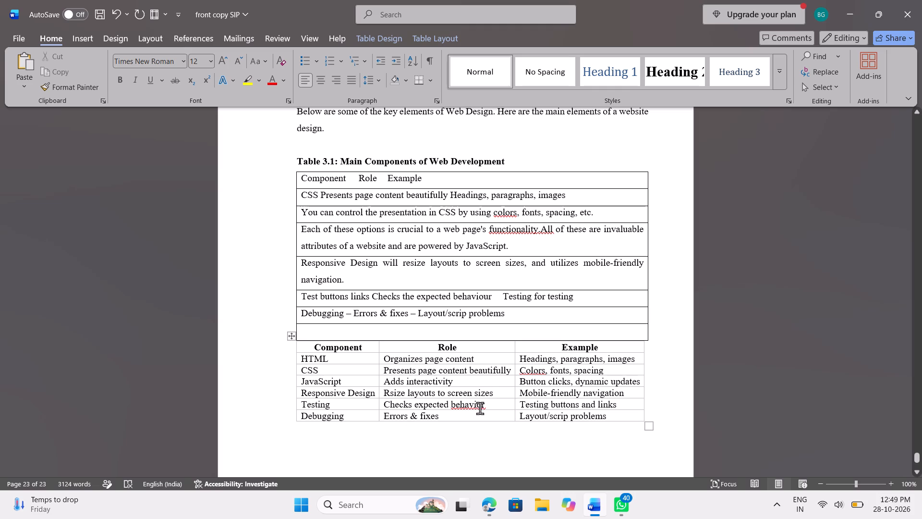
Insert the missing "e" in the Responsive Design row's Role text so it reads "Resize layouts to screen sizes".
key("e")
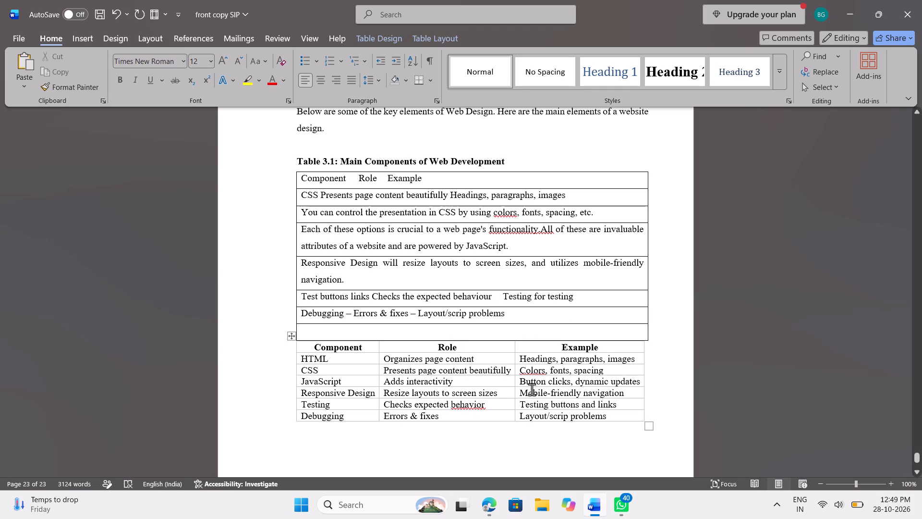
left_click(497, 395)
Remove the final "s" from the Testing row's Example text so it reads "Testing buttons and link".
left_click(619, 406)
key("BackSpace")
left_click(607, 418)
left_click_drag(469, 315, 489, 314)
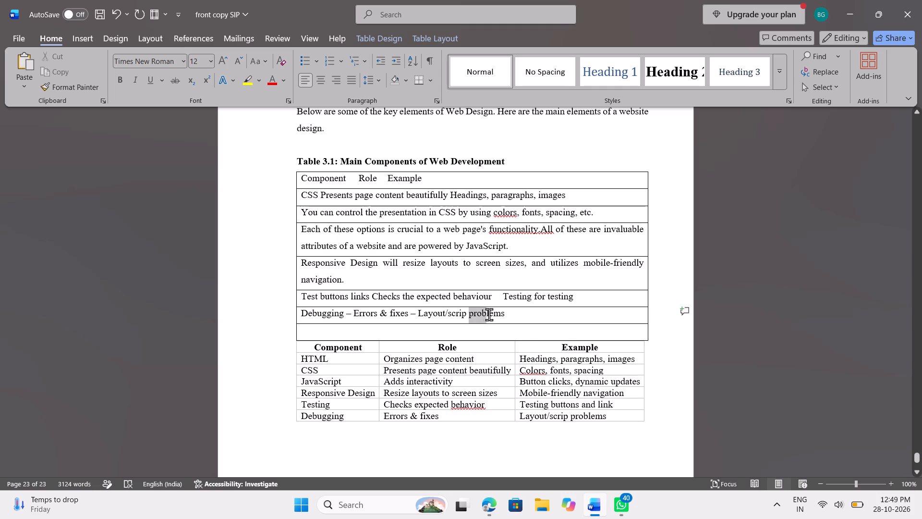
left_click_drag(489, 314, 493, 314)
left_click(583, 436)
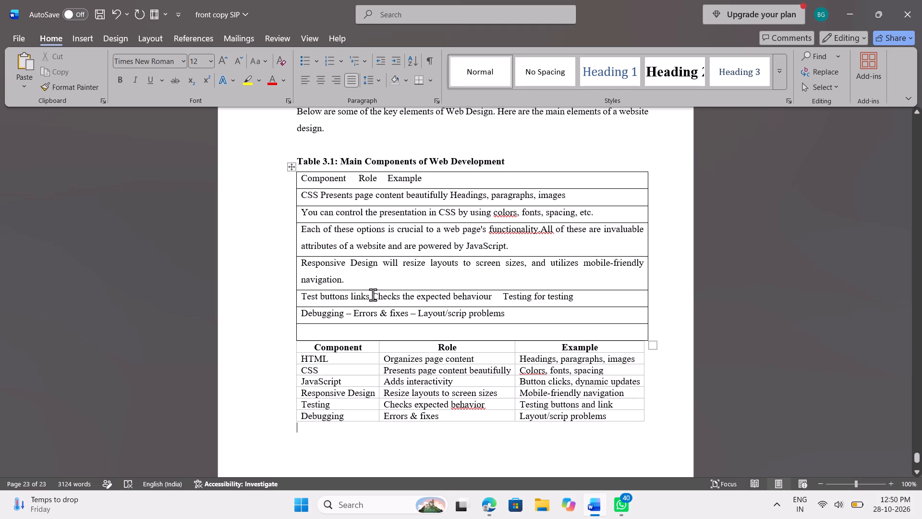
Replace the Testing row's Role text with "Checks the expected behaviour" copied from the single-column table.
left_click_drag(373, 297, 480, 297)
key("ctrl+c")
key("ctrl+c")
key("ctrl+c")
left_click(491, 397)
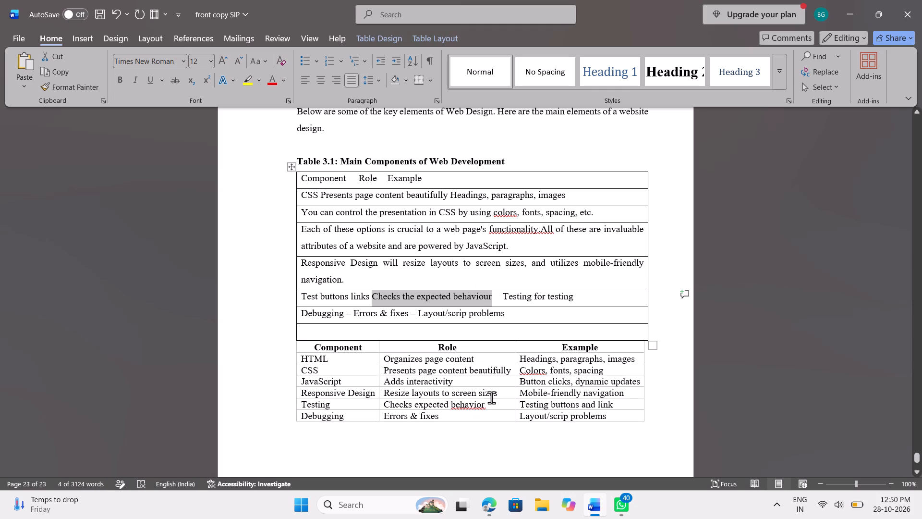
left_click_drag(488, 404, 388, 398)
key("ctrl+v")
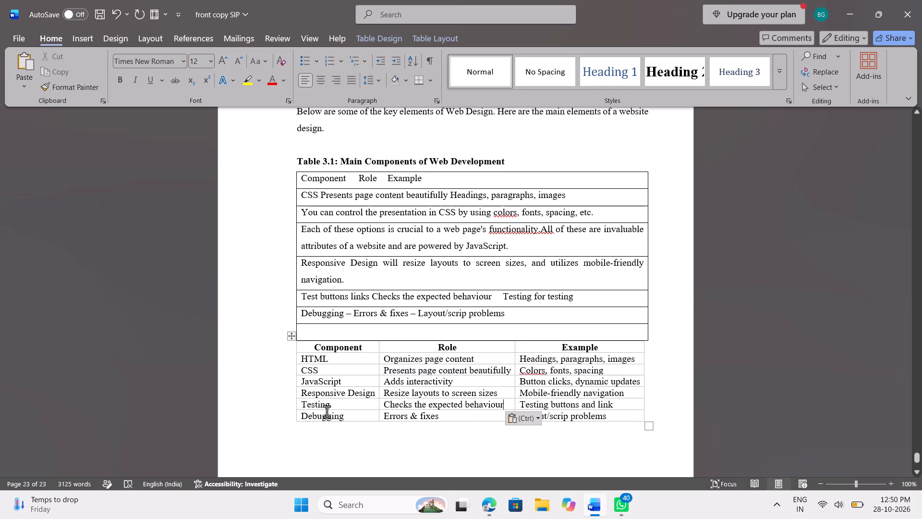
left_click(583, 402)
Clear all the text from the single-column table under the Table 3.1 caption.
left_click(521, 266)
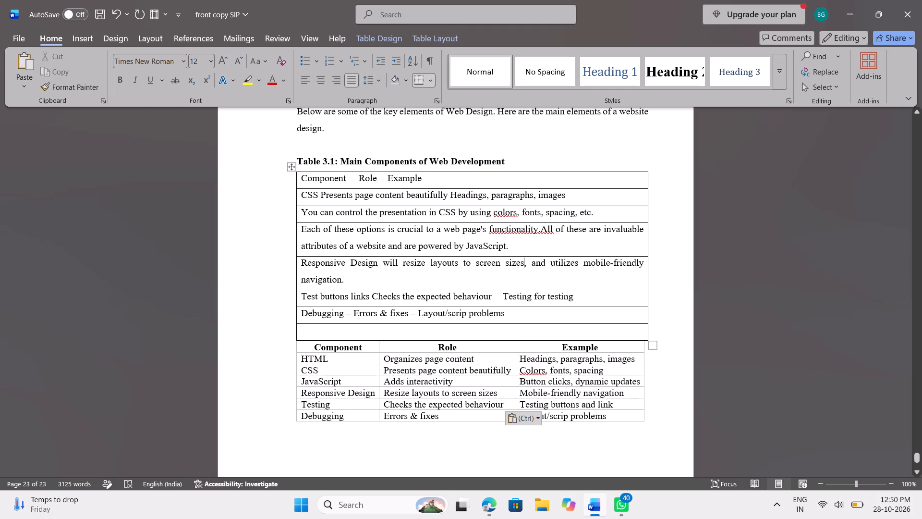
left_click(291, 167)
left_click_drag(299, 199, 303, 241)
key("Delete")
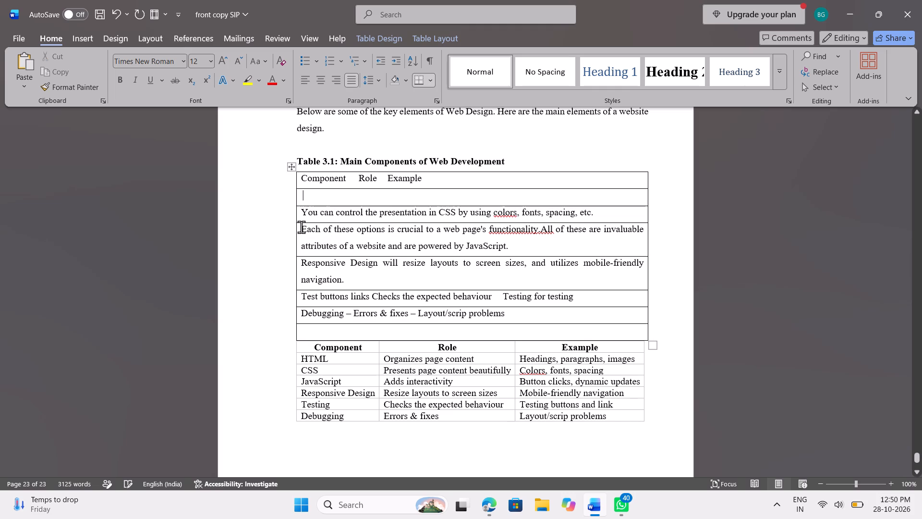
left_click(292, 168)
key("Delete")
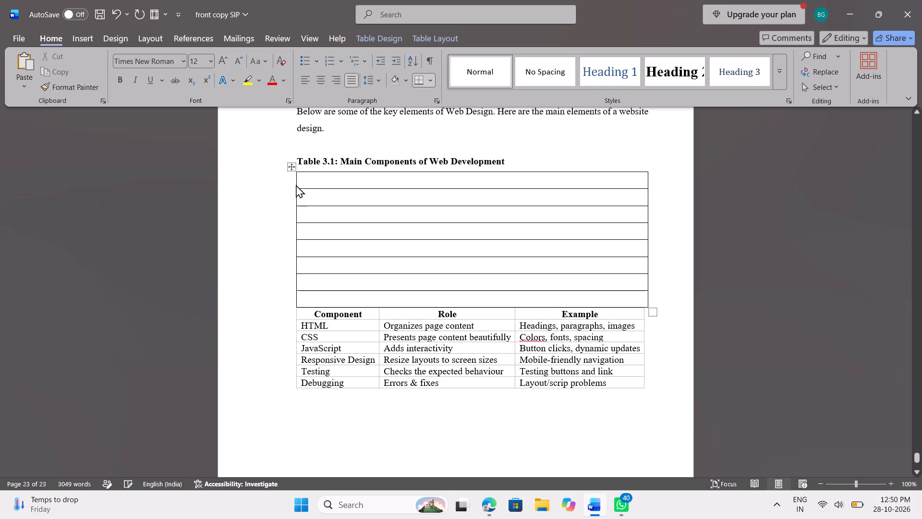
Delete the emptied single-column table so the three-column table sits directly under the Table 3.1 caption.
left_click(292, 169)
key("Delete")
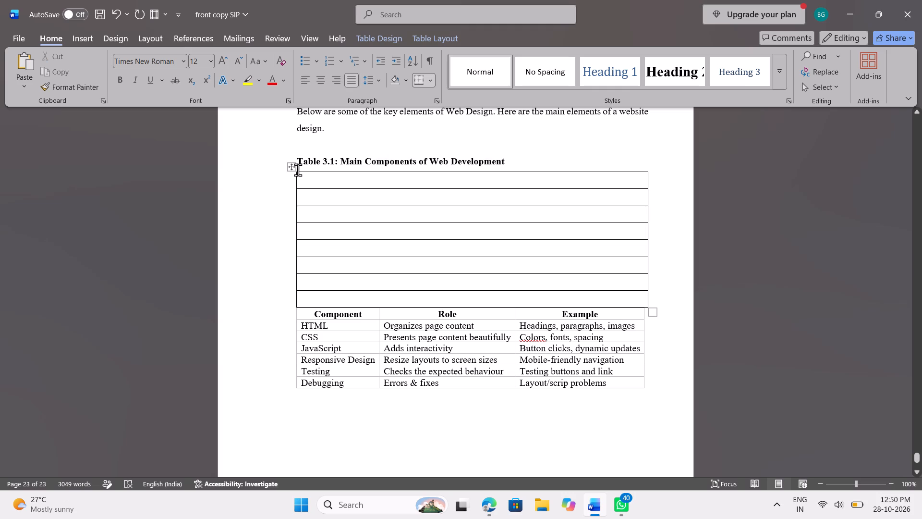
left_click(293, 170)
key("Delete")
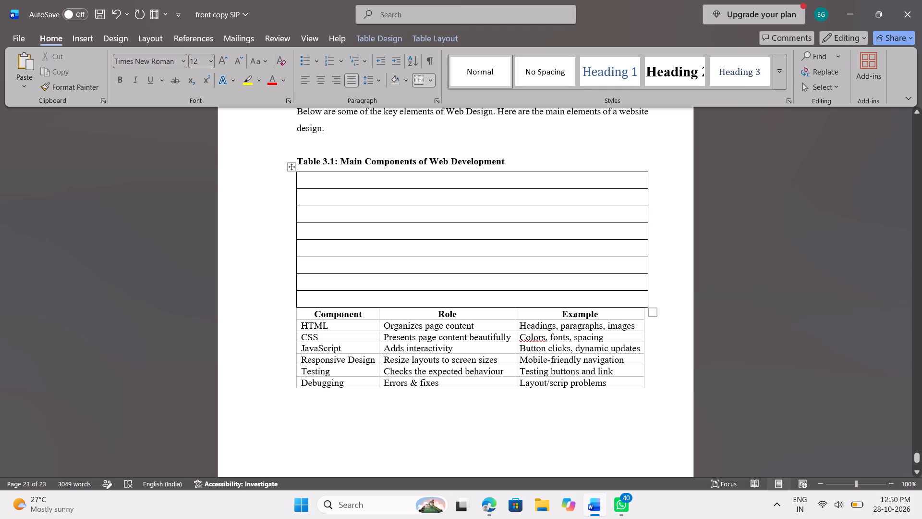
left_click(299, 173)
key("Delete")
right_click(349, 191)
left_click(334, 248)
double_click(323, 219)
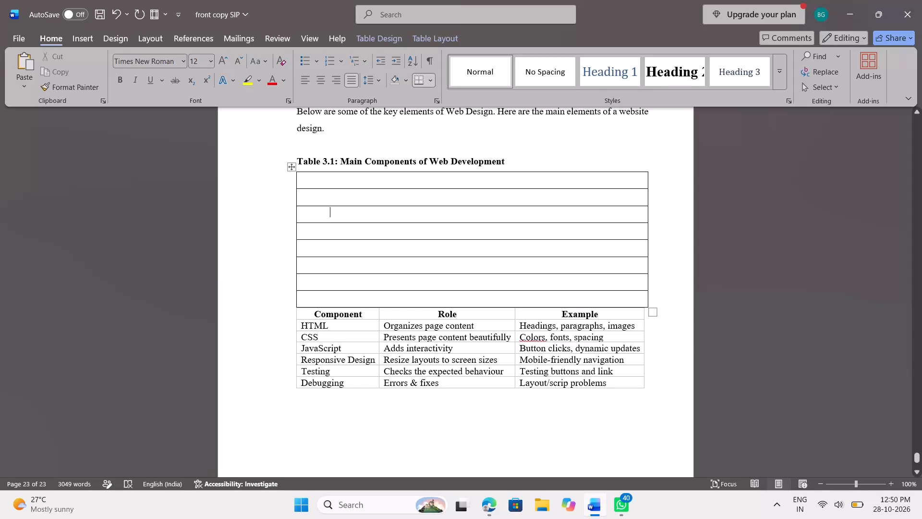
double_click(300, 173)
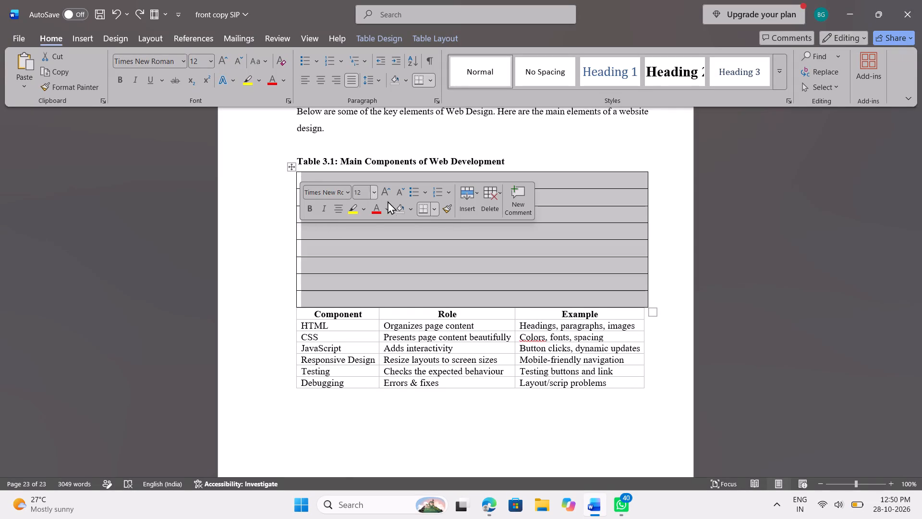
left_click(480, 198)
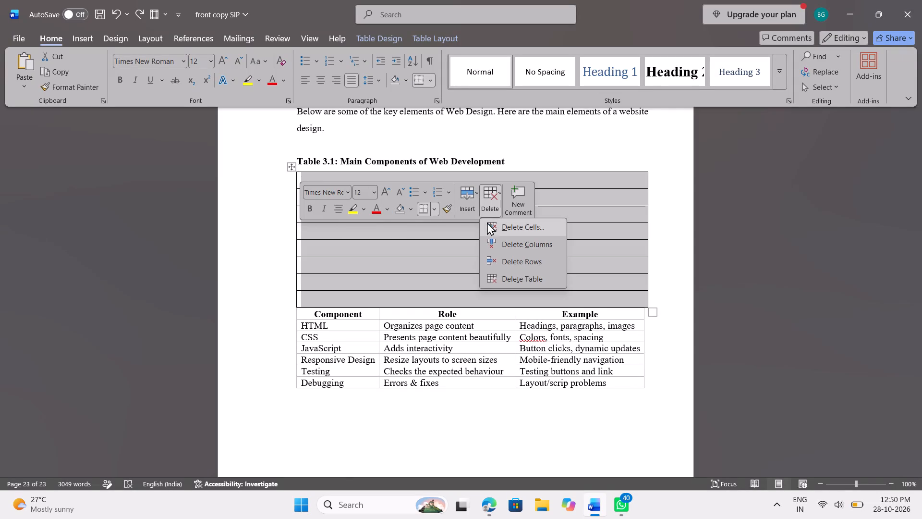
left_click(516, 281)
left_click(391, 305)
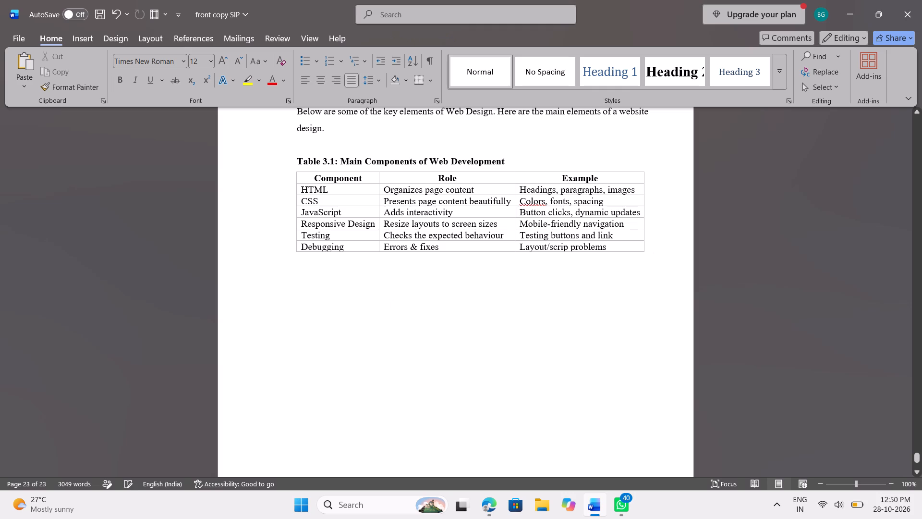
Enlarge the three-column table downward to increase its overall height, keeping its width about the same.
left_click_drag(650, 257, 643, 315)
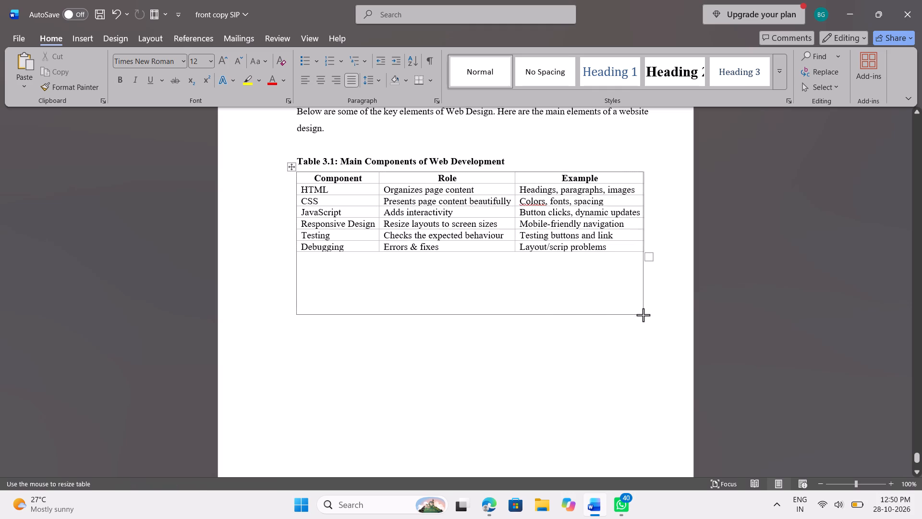
Stretch the three-column table under the Table 3.1 caption slightly further downward to make its rows taller, keeping its width about the same.
left_click_drag(643, 315, 643, 317)
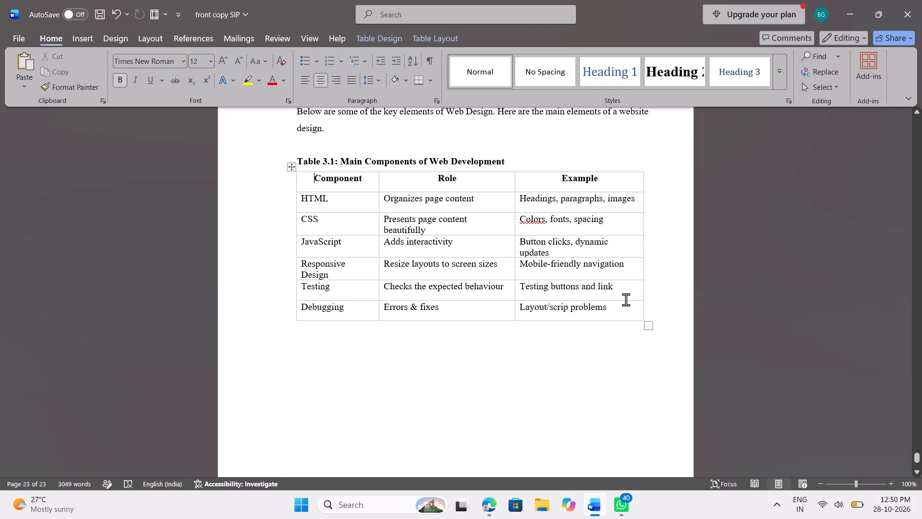
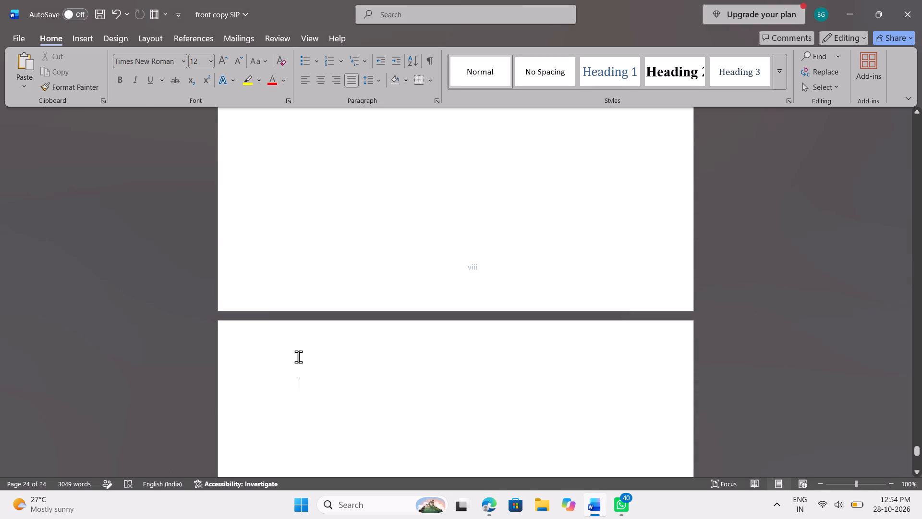
key("ctrl+v")
Look over the pasted Chapter 4 text and the Chapter 3 pages before it, back to the start of Chapter 3.
scroll(332, 366, "up", 1)
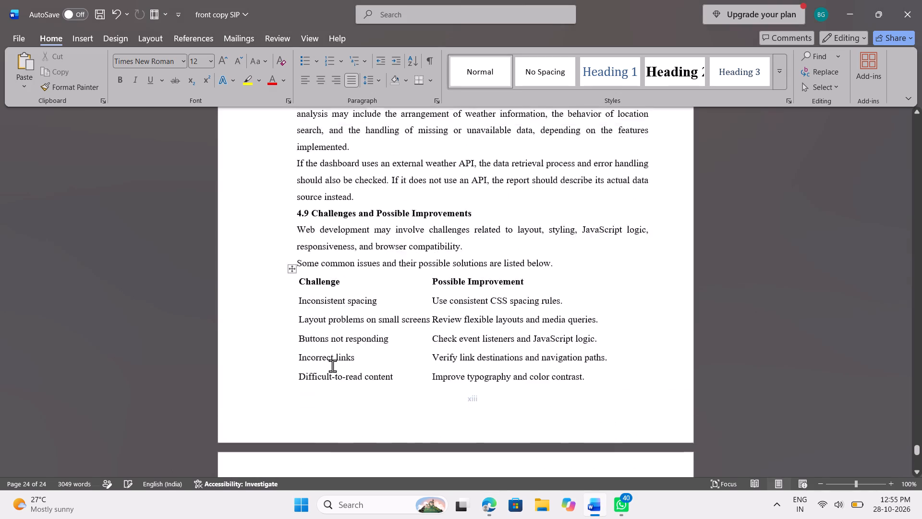
scroll(332, 366, "up", 5)
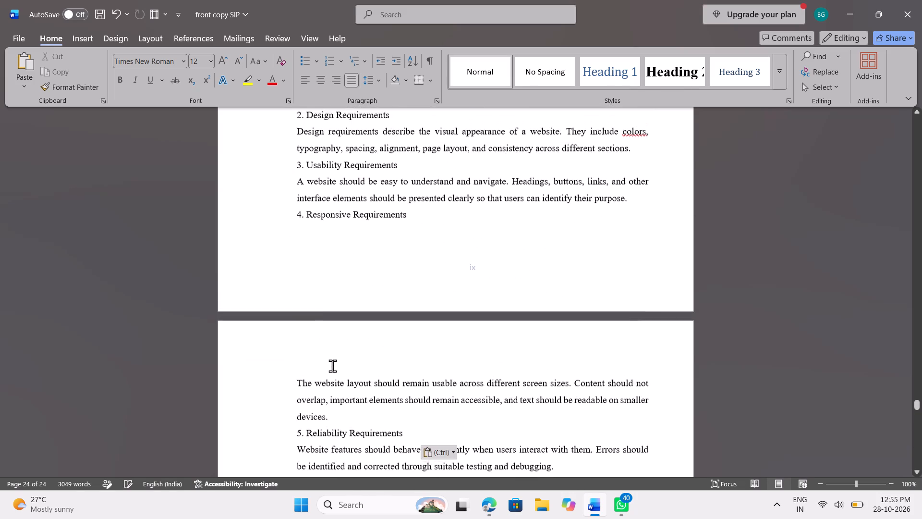
scroll(332, 366, "up", 3)
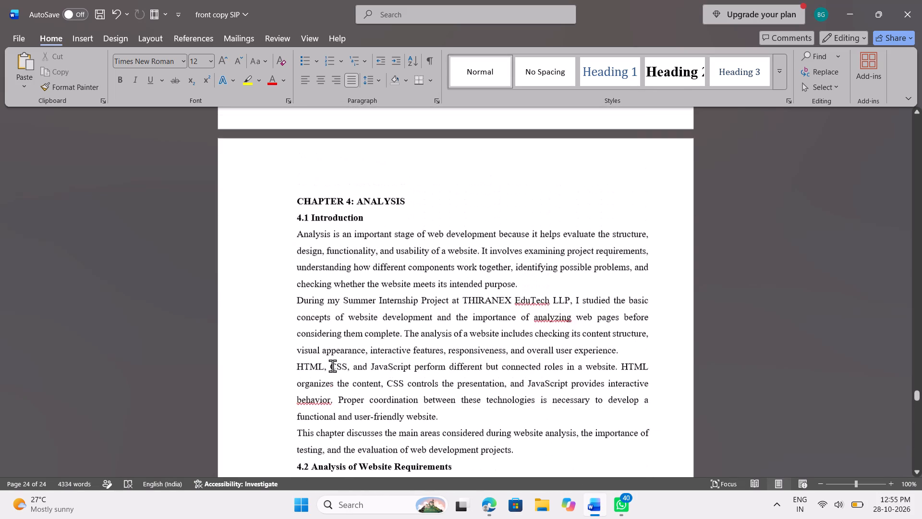
scroll(332, 366, "up", 1)
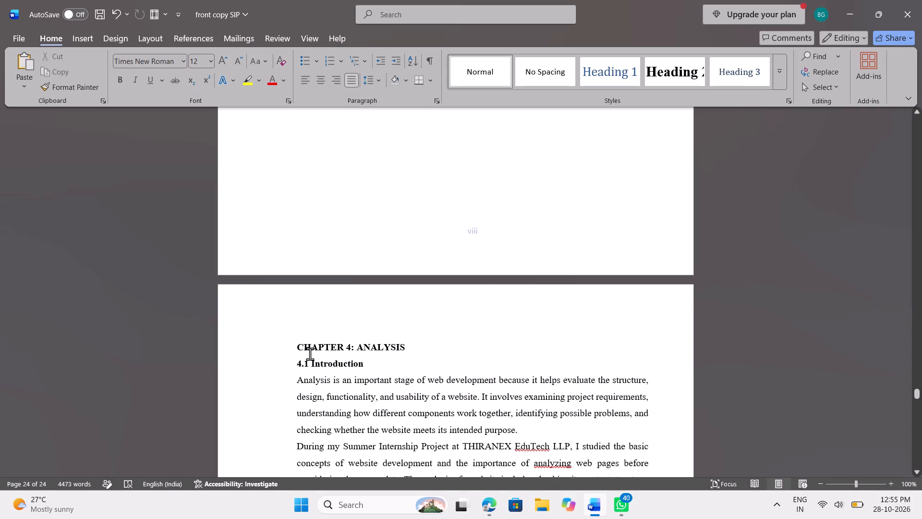
scroll(310, 354, "up", 4)
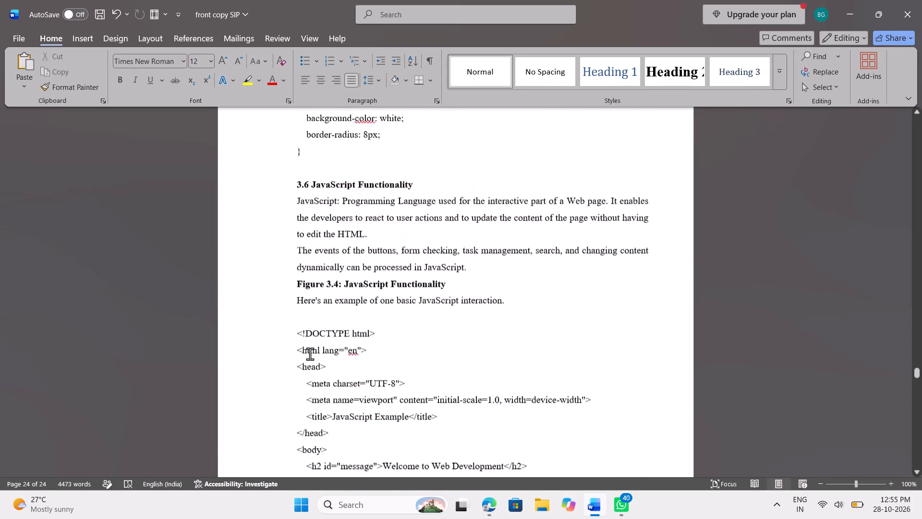
scroll(310, 354, "up", 4)
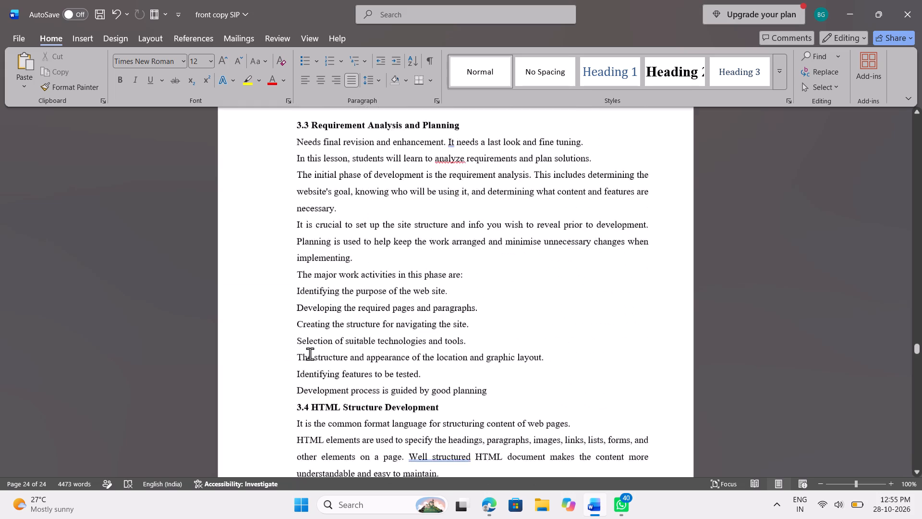
scroll(310, 354, "up", 2)
Increase the font size of the heading "CHAPTER 4: ANALYSIS" to 14.
scroll(310, 354, "down", 1)
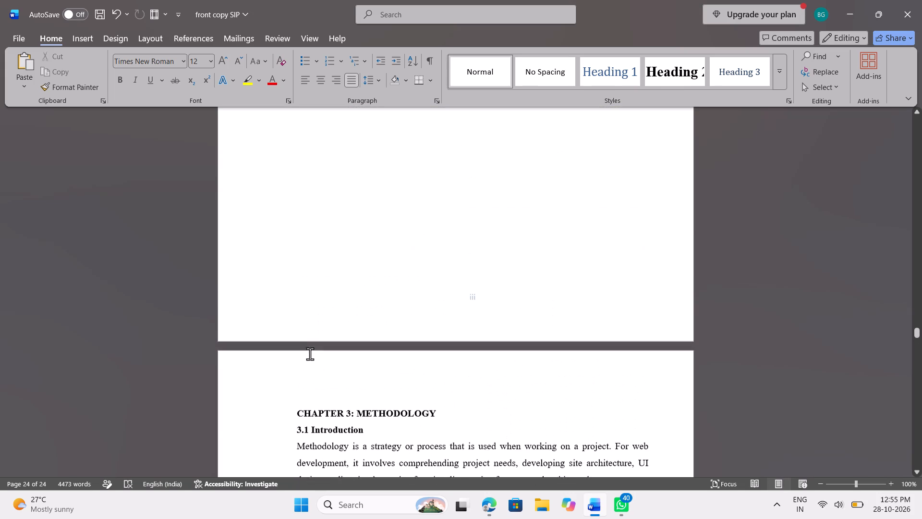
scroll(310, 354, "down", 3)
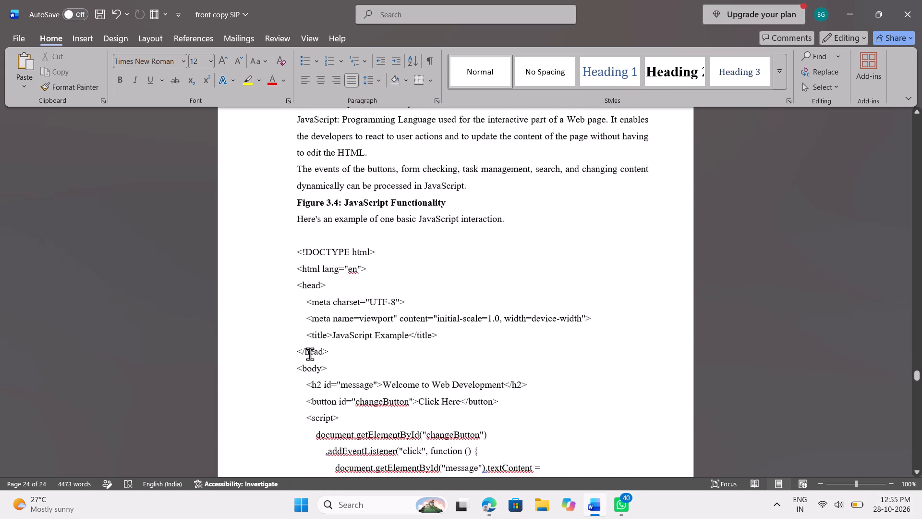
scroll(310, 354, "down", 4)
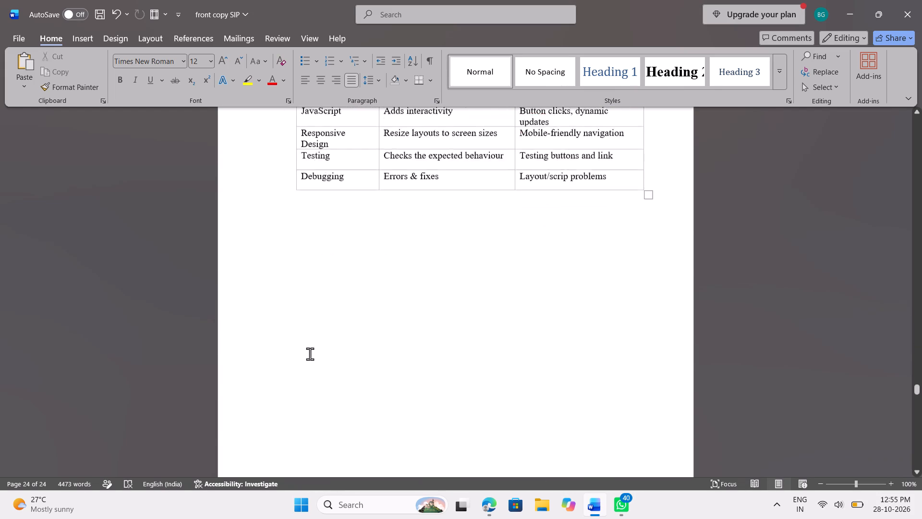
scroll(310, 354, "down", 1)
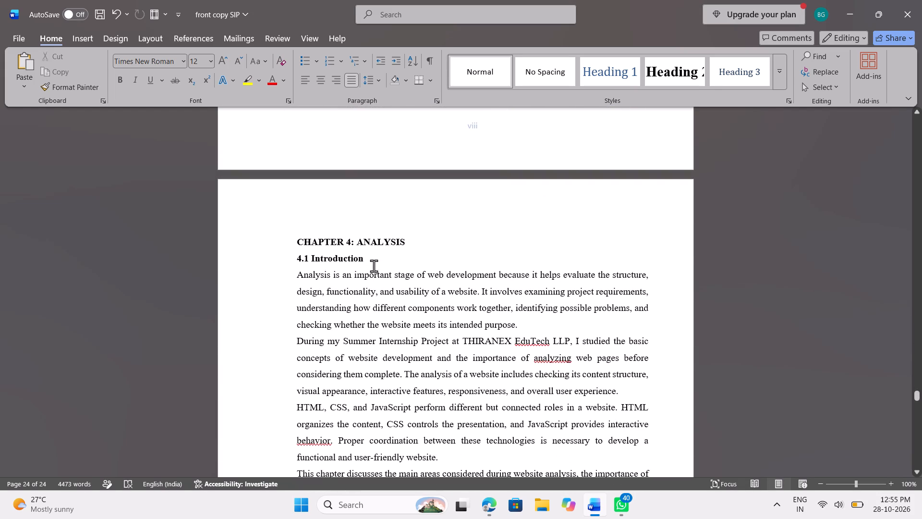
left_click(359, 258)
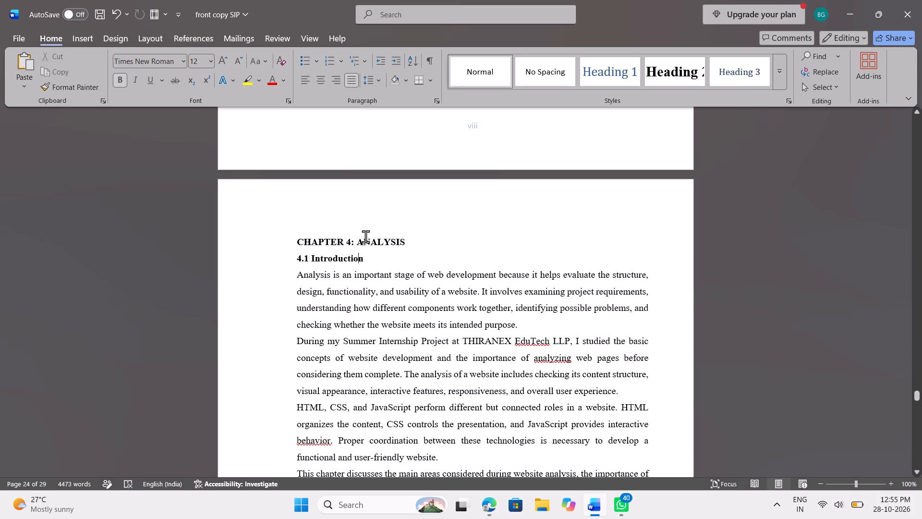
left_click(365, 236)
left_click(383, 236)
left_click_drag(297, 244, 412, 233)
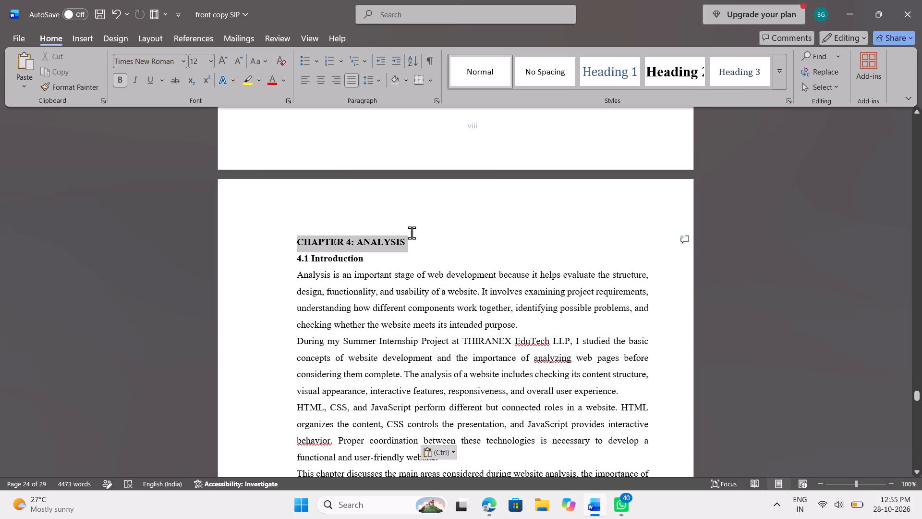
left_click(515, 197)
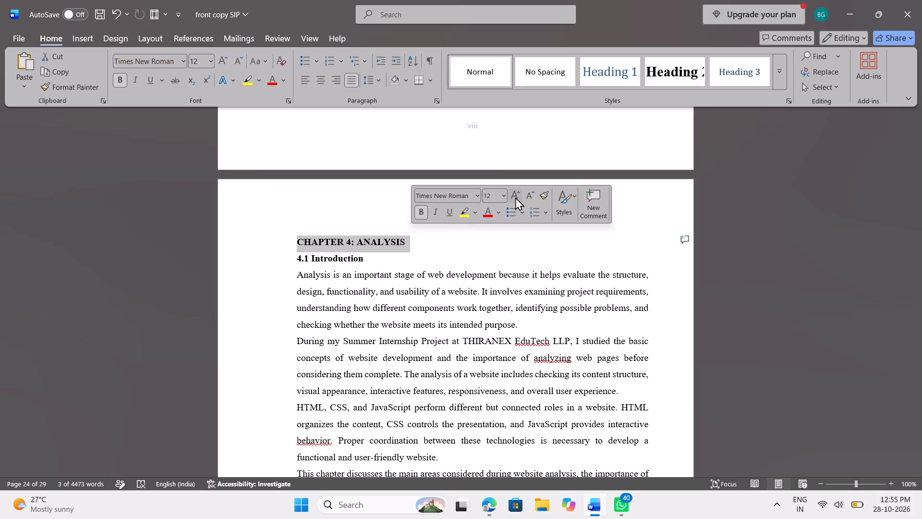
left_click(475, 244)
Increase the font size of the heading "CHAPTER 3: METHODOLOGY" to 14.
scroll(475, 244, "up", 1)
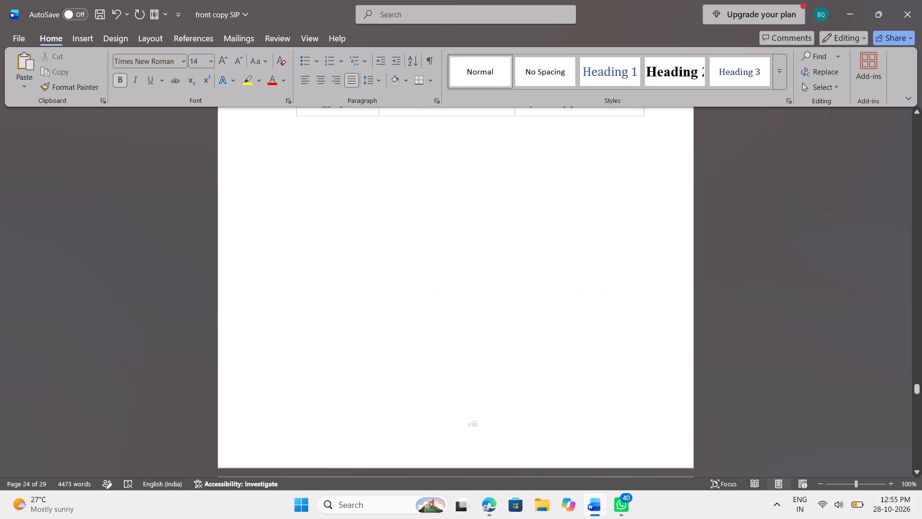
scroll(475, 244, "up", 5)
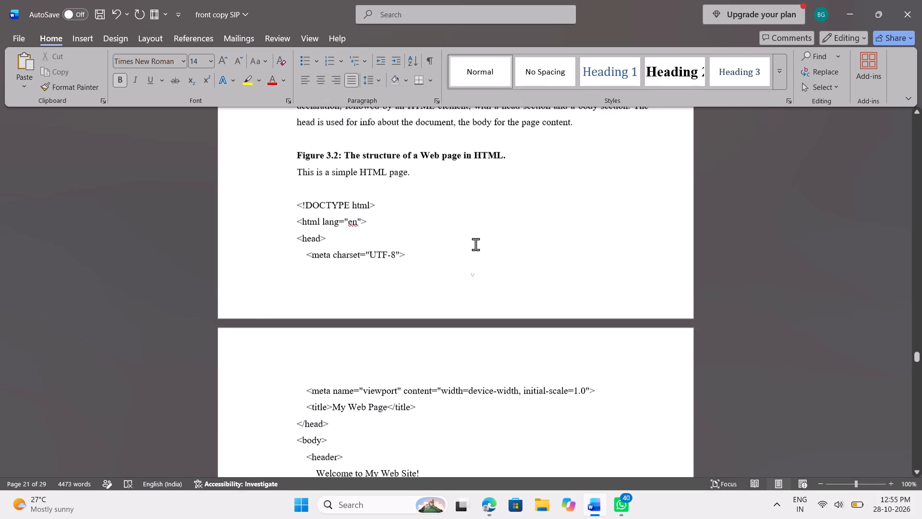
scroll(475, 244, "up", 2)
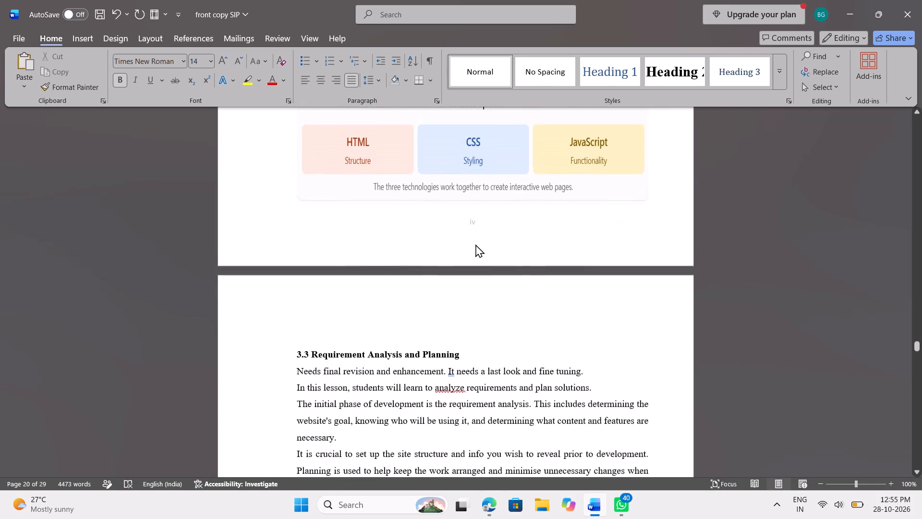
scroll(475, 244, "up", 3)
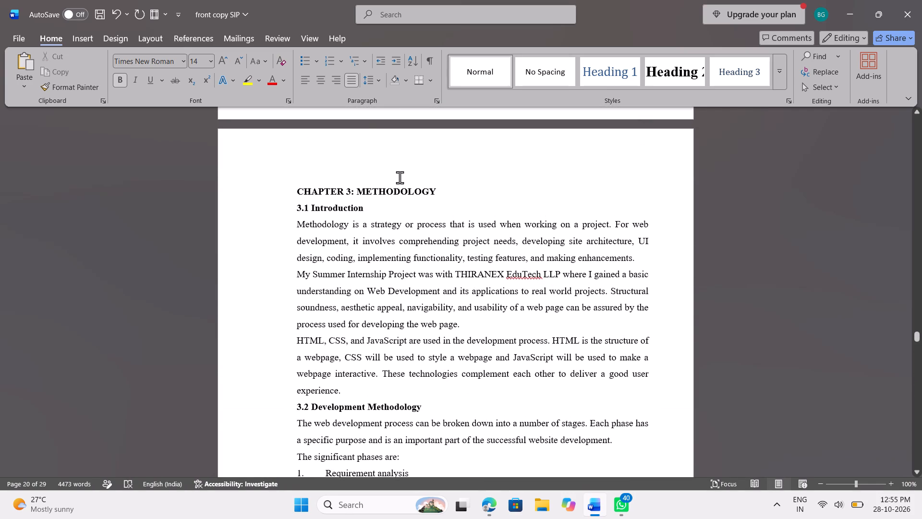
left_click(400, 190)
left_click_drag(294, 194, 443, 192)
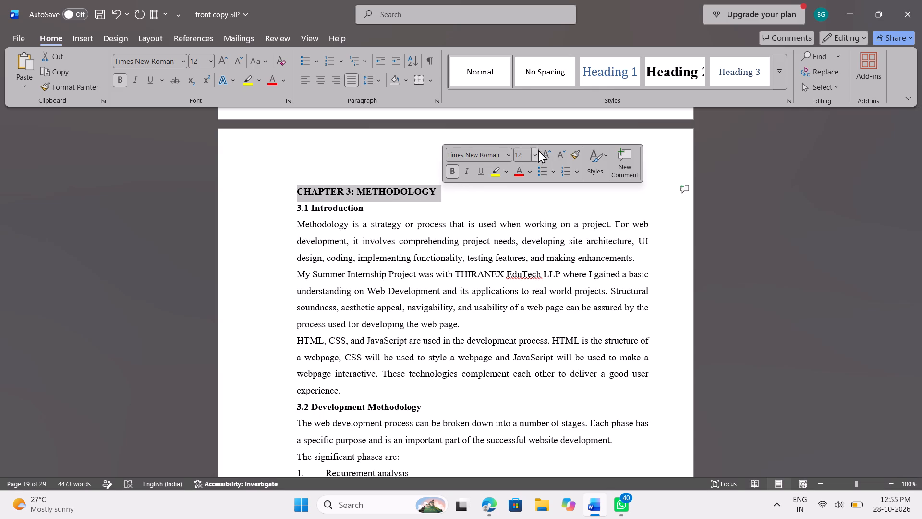
left_click(547, 151)
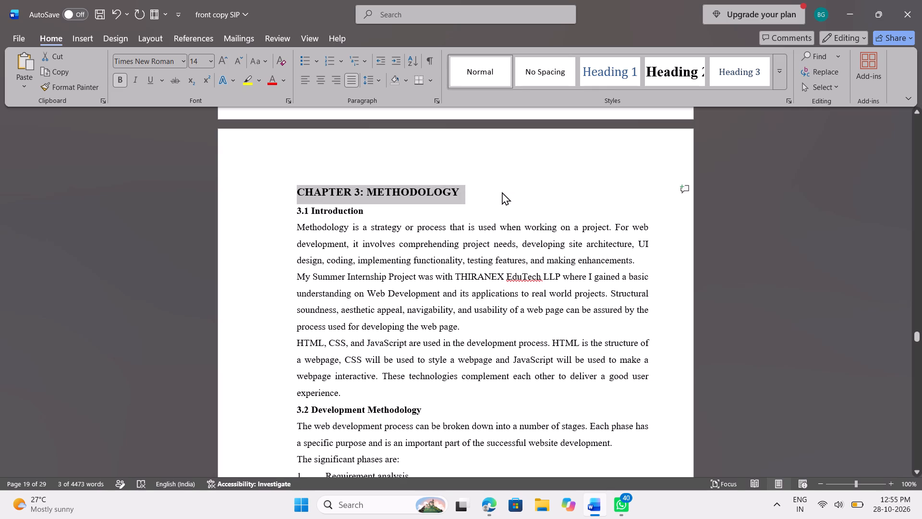
left_click(502, 192)
Increase the font size of the heading "CHAPTER 2: MODULAR DESCRIPTION OF JOB" to 14.
scroll(502, 192, "up", 5)
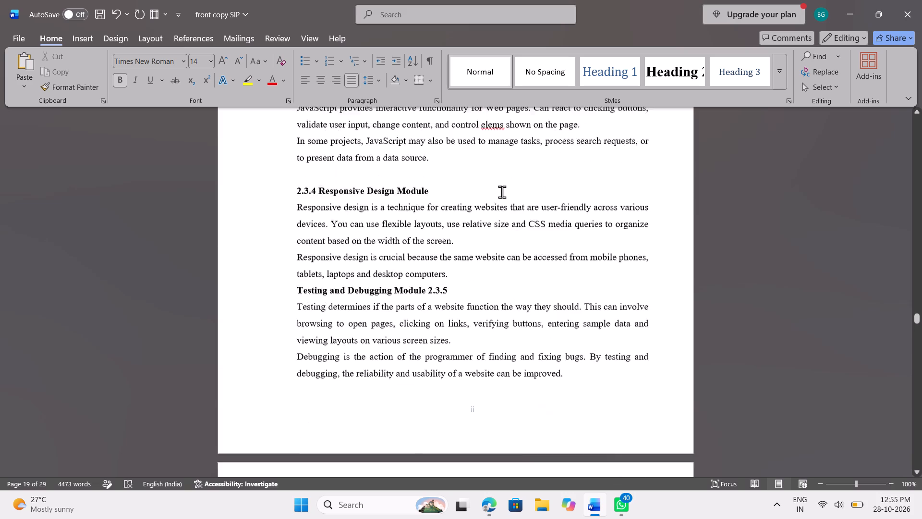
scroll(502, 192, "up", 3)
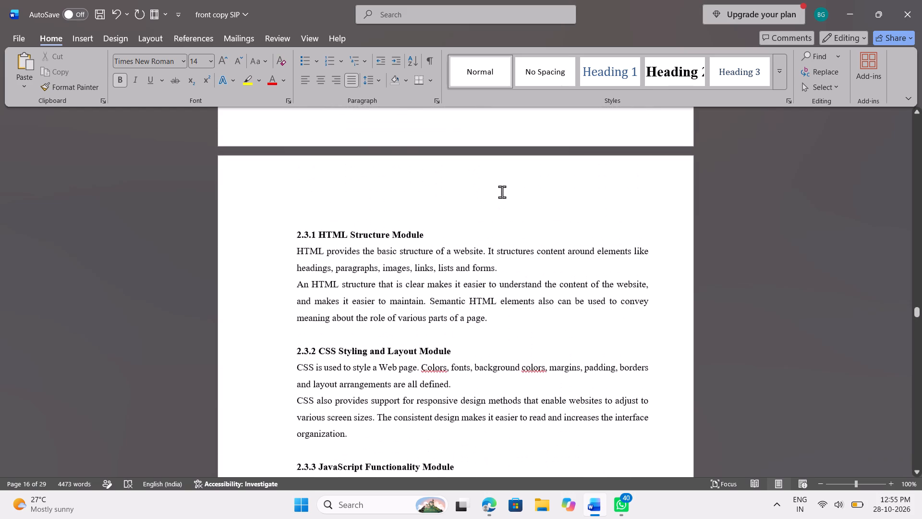
scroll(502, 192, "up", 3)
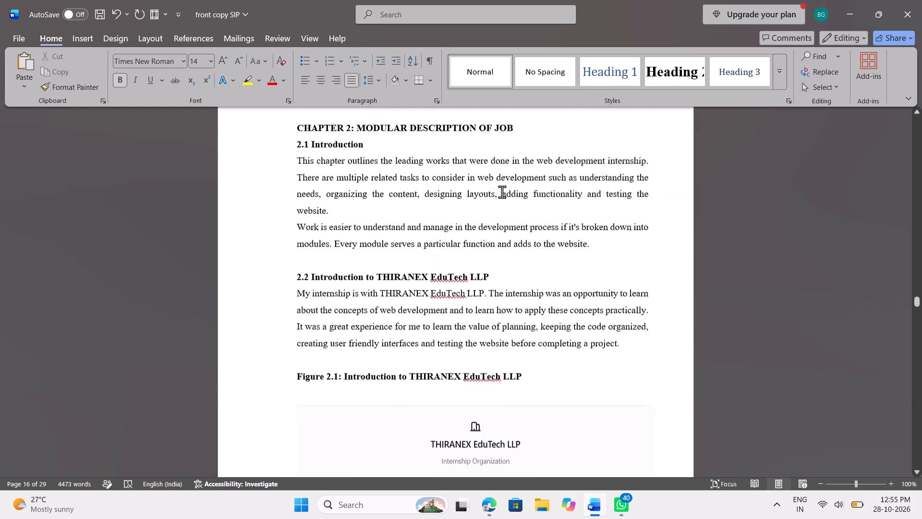
scroll(502, 192, "up", 2)
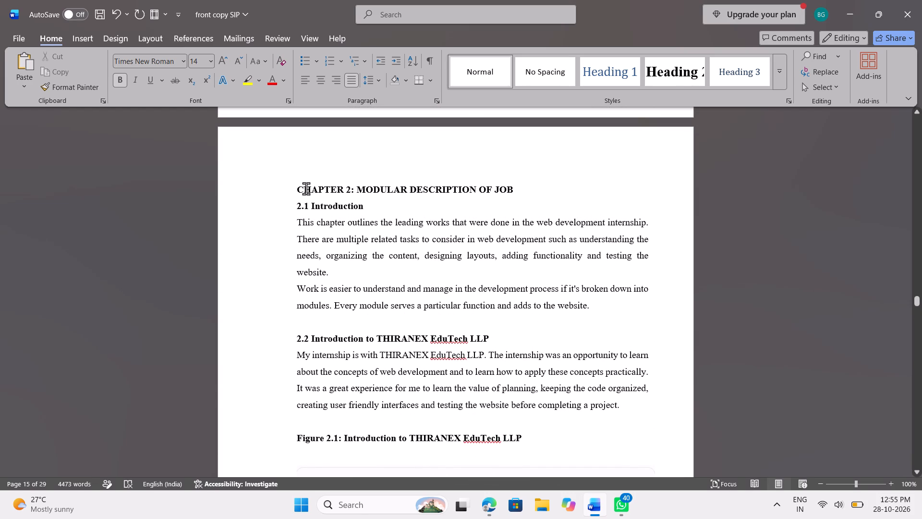
left_click_drag(297, 191, 530, 184)
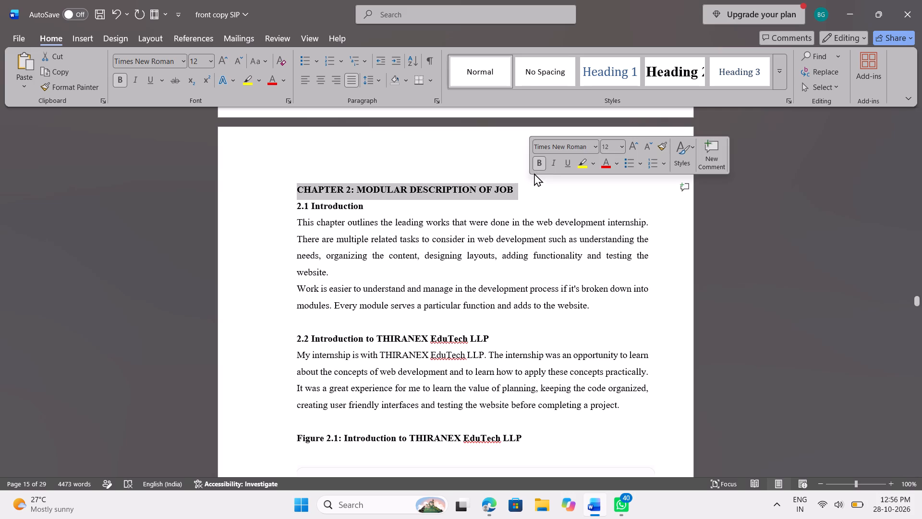
left_click(631, 147)
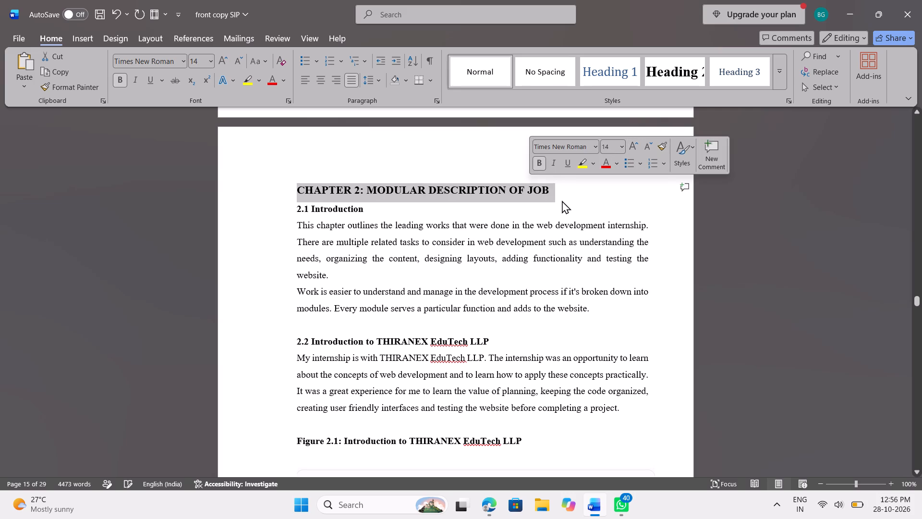
left_click(558, 204)
Increase the font size of the heading "CHAPTER 1: INTRODUCTION" to 16.
scroll(558, 204, "up", 2)
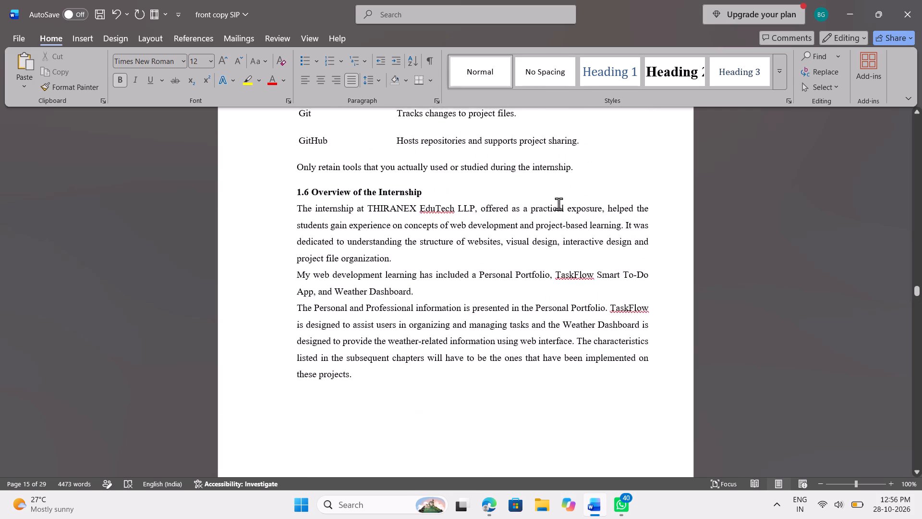
scroll(558, 204, "up", 2)
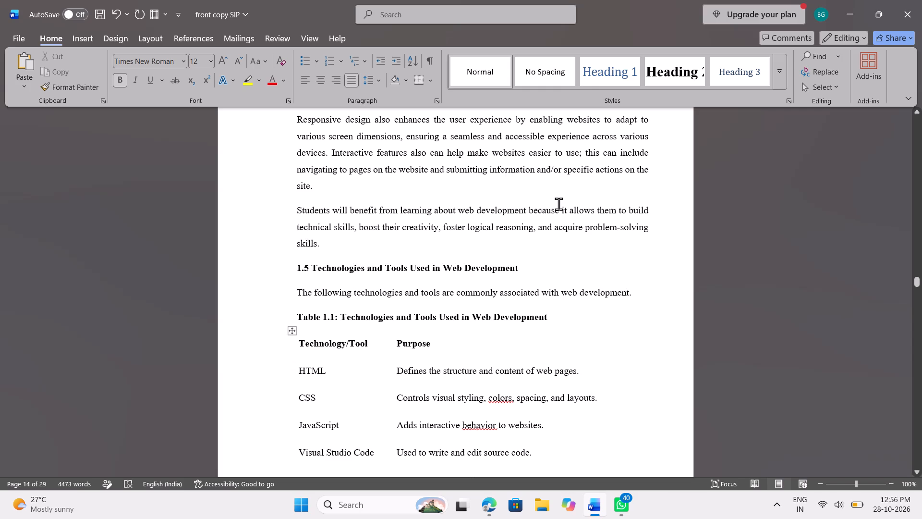
scroll(558, 204, "up", 4)
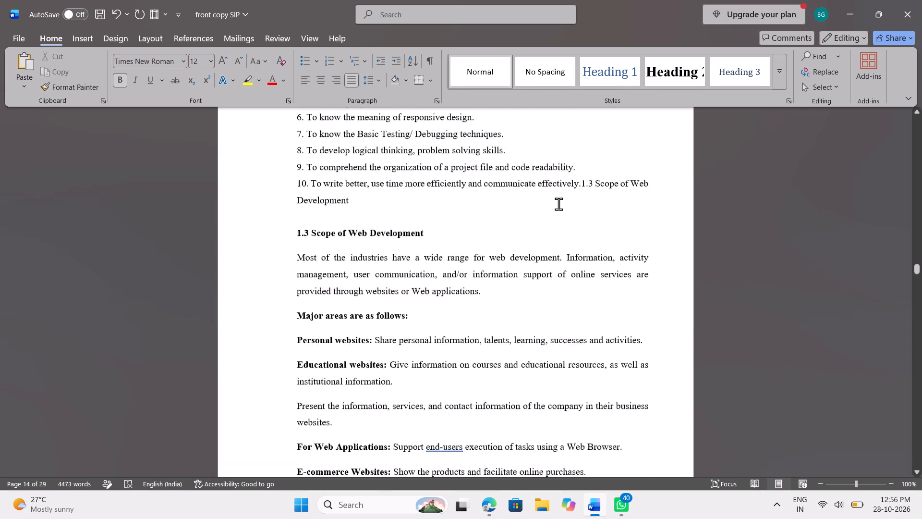
scroll(558, 204, "up", 4)
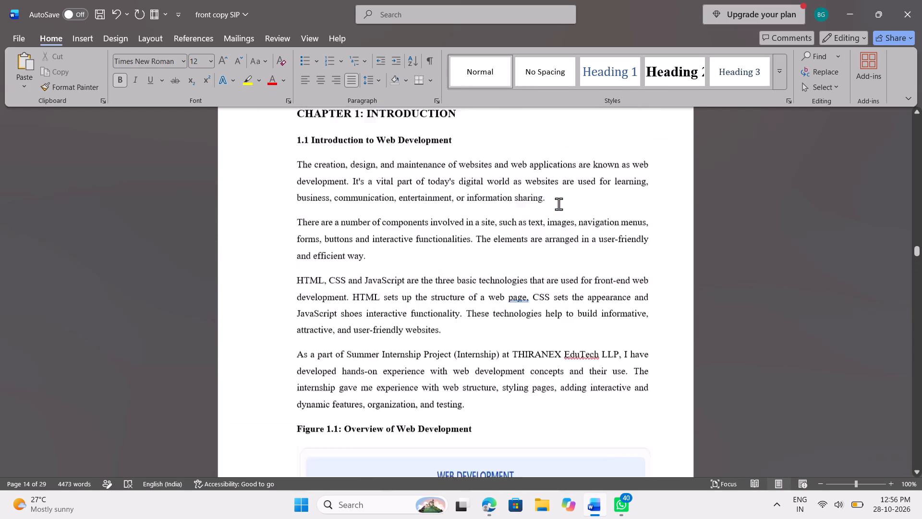
scroll(558, 204, "up", 1)
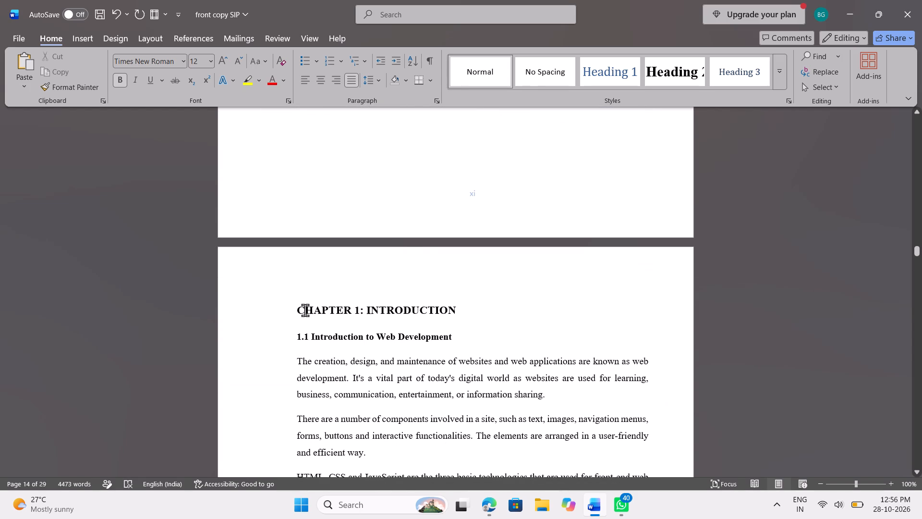
left_click_drag(296, 309, 451, 300)
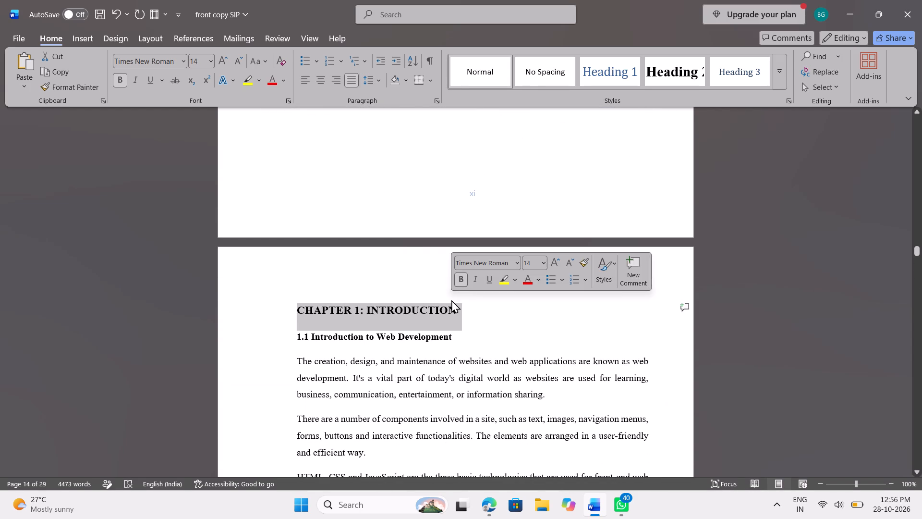
left_click(551, 259)
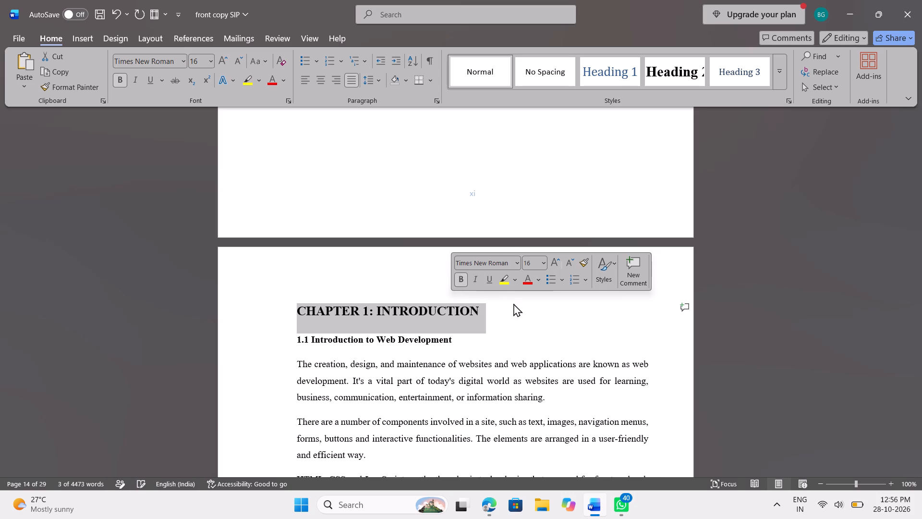
left_click(513, 324)
scroll(513, 324, "down", 2)
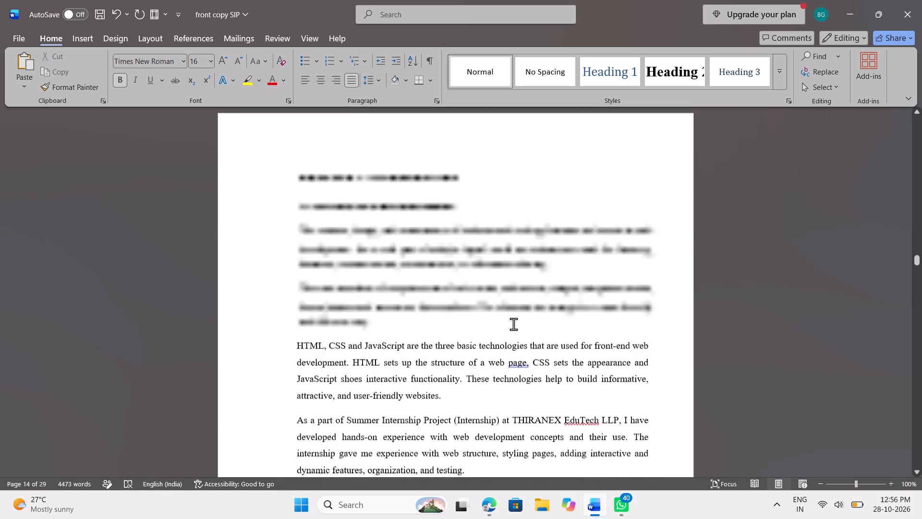
Look through the report from Chapter 2 to the end and back up through the Chapter 4 sections.
scroll(513, 324, "down", 7)
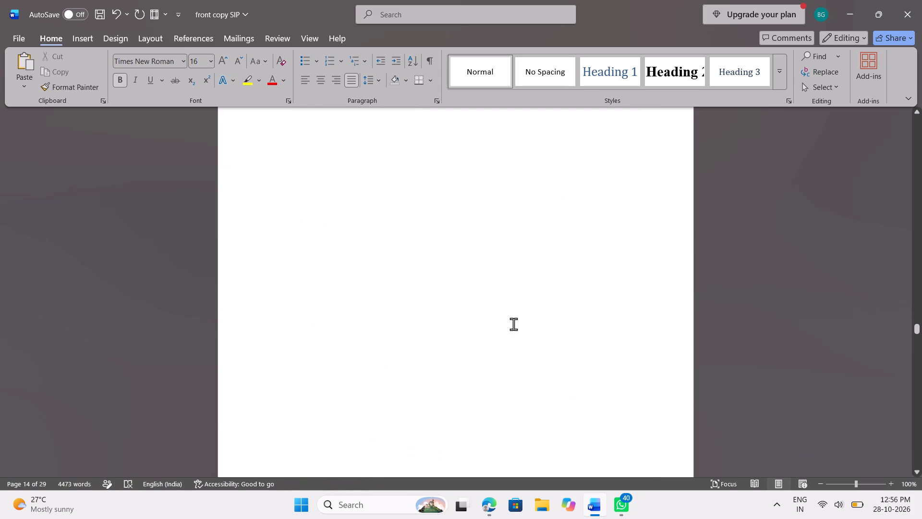
scroll(513, 324, "up", 2)
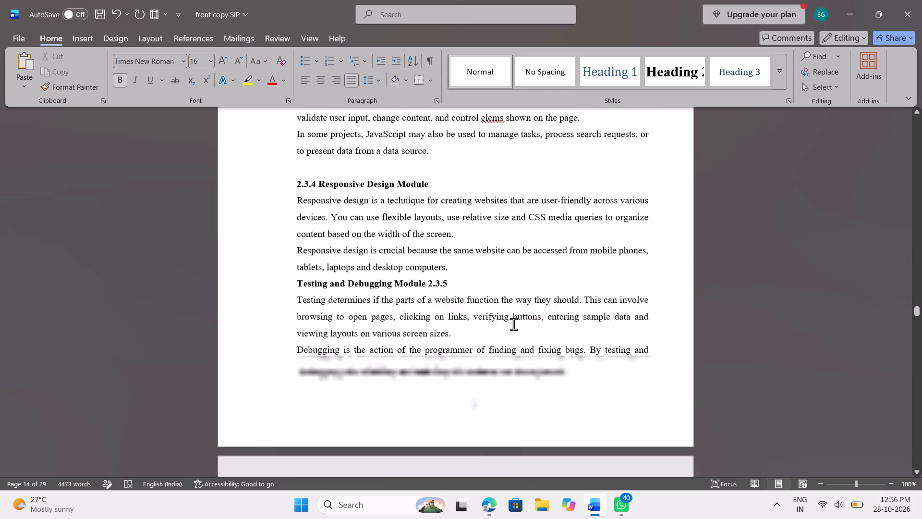
scroll(513, 324, "up", 2)
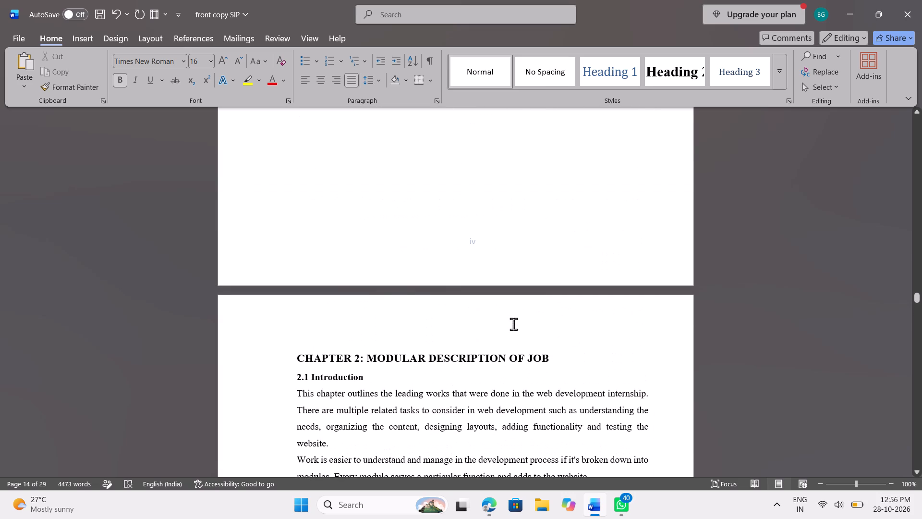
scroll(513, 324, "down", 12)
scroll(513, 324, "down", 19)
scroll(513, 324, "down", 18)
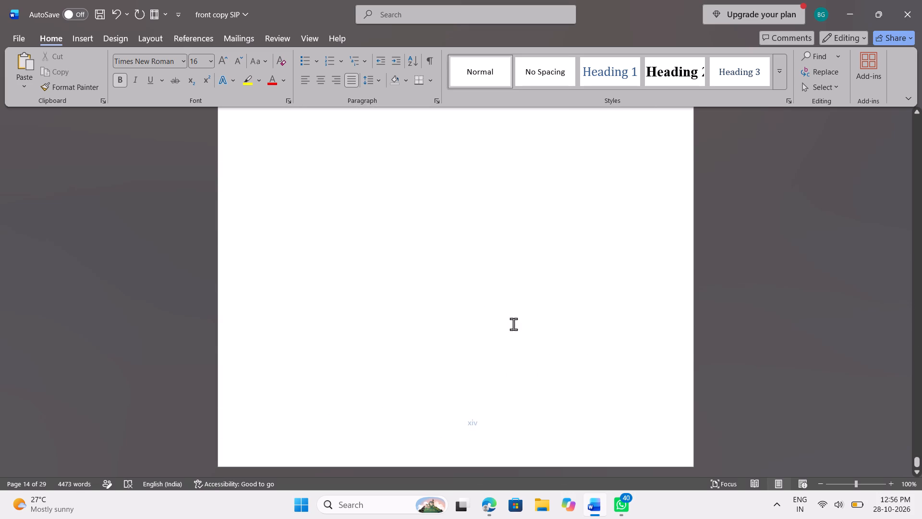
scroll(513, 324, "up", 2)
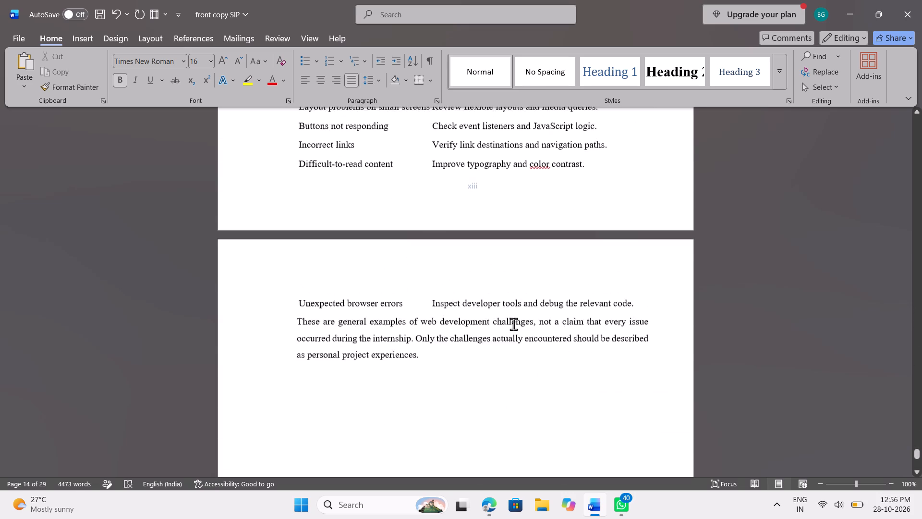
scroll(513, 324, "up", 4)
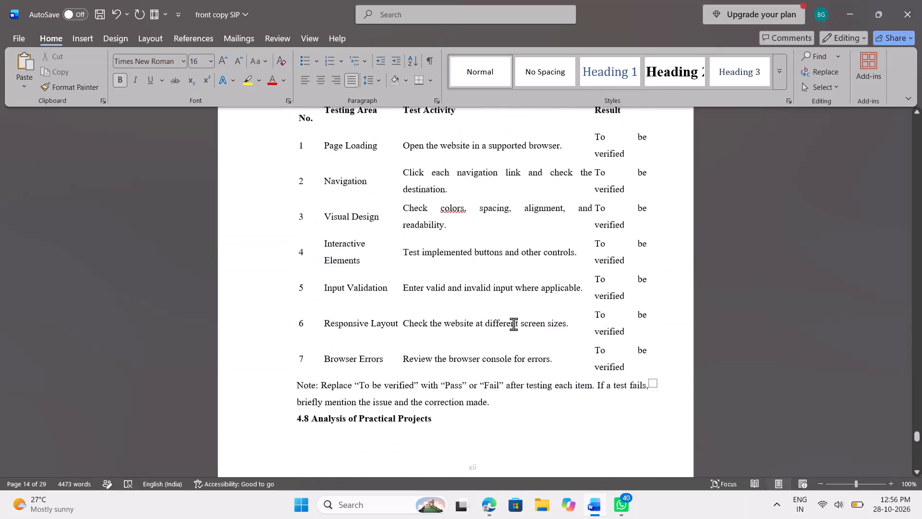
scroll(513, 324, "up", 4)
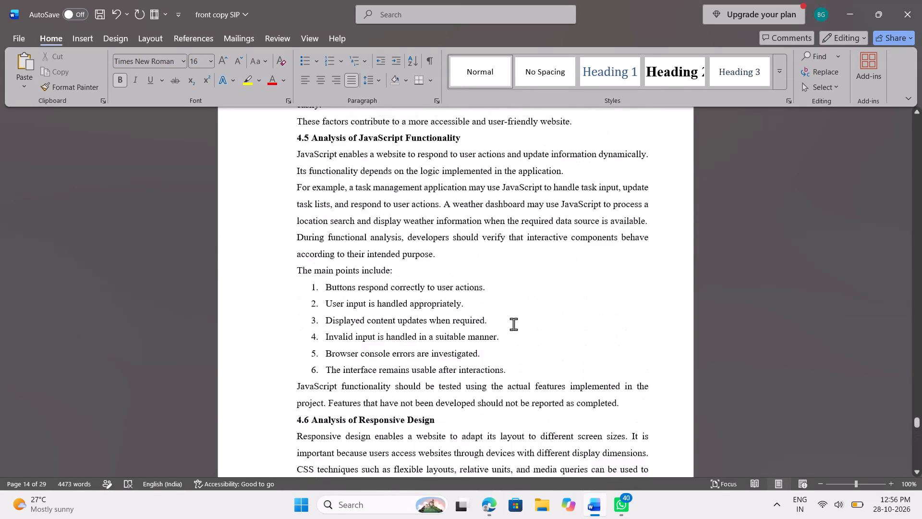
scroll(513, 324, "up", 4)
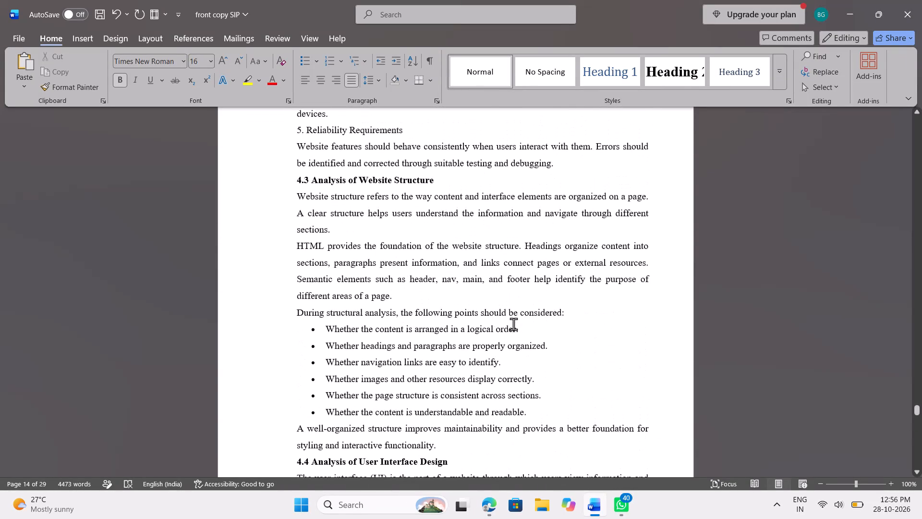
scroll(513, 324, "up", 4)
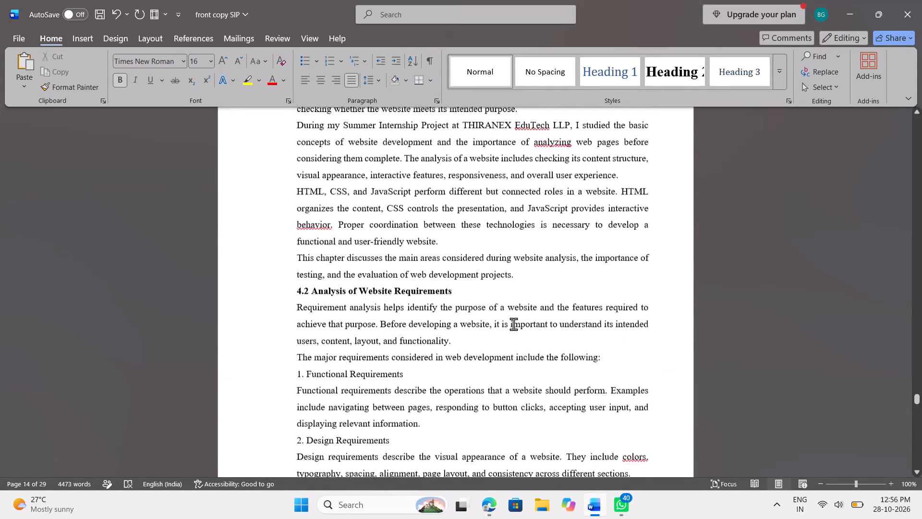
Delete the last paragraph of section 4.1 Introduction, beginning "This chapter discusses the main areas considered during website analysis".
scroll(513, 324, "up", 1)
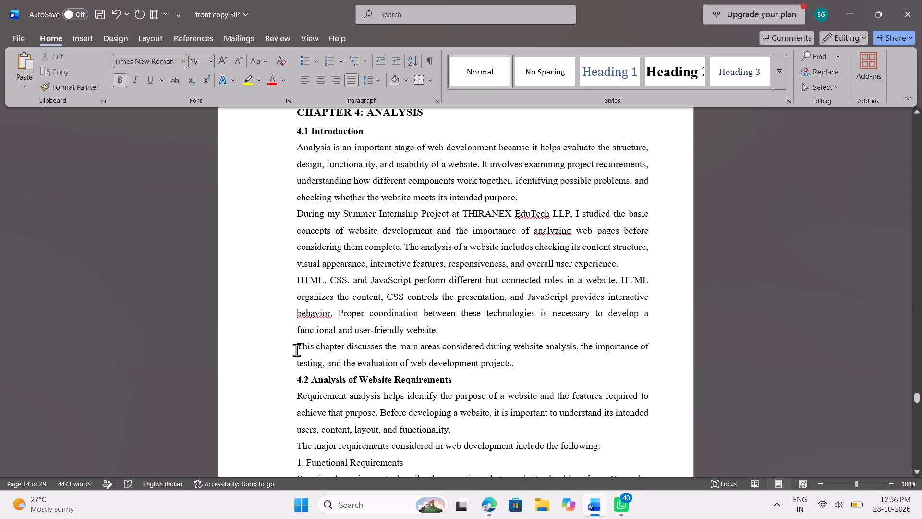
left_click_drag(296, 350, 514, 365)
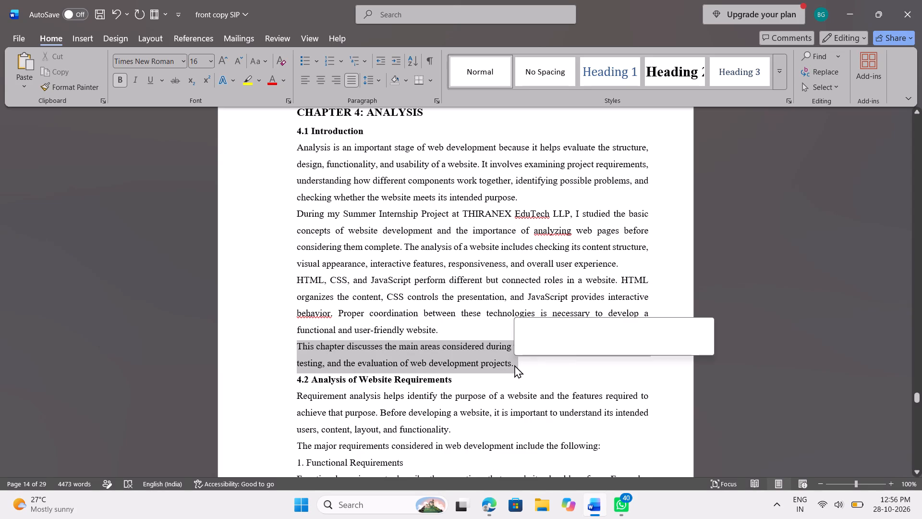
key("BackSpace")
Read through sections 4.2 to 4.4 of Chapter 4 for content that can be cut.
scroll(514, 365, "down", 1)
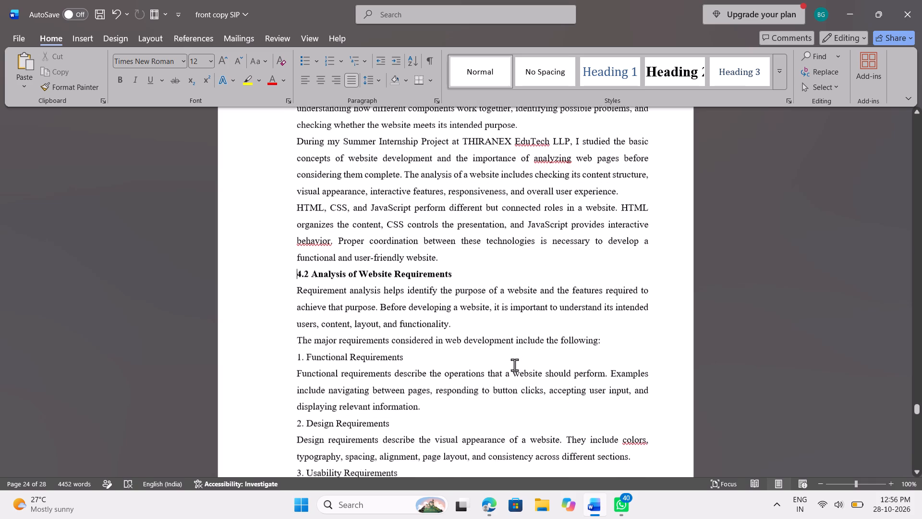
scroll(514, 365, "down", 1)
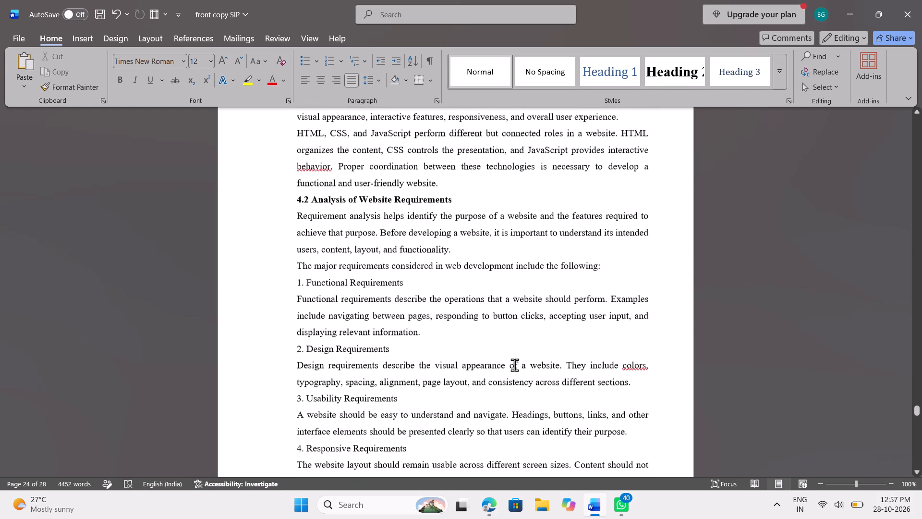
scroll(514, 365, "down", 1)
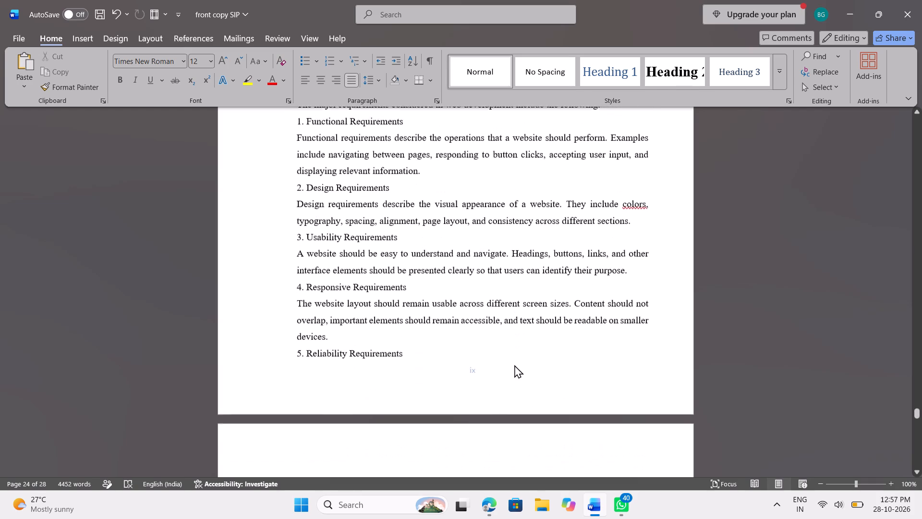
scroll(514, 365, "down", 5)
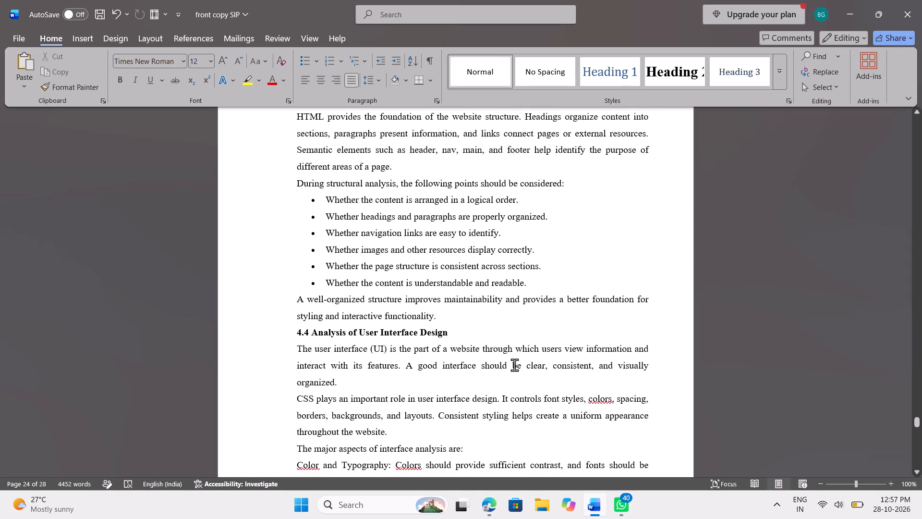
scroll(514, 365, "down", 2)
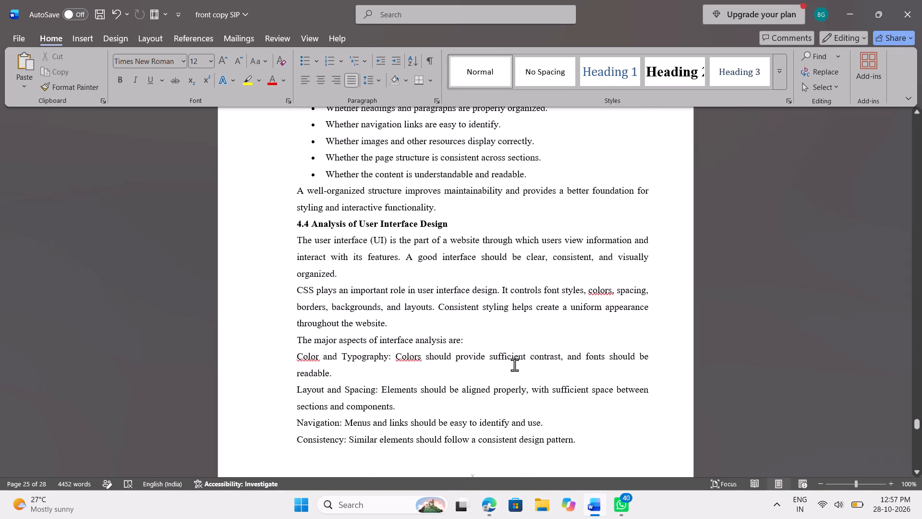
scroll(514, 359, "down", 2)
scroll(514, 359, "up", 1)
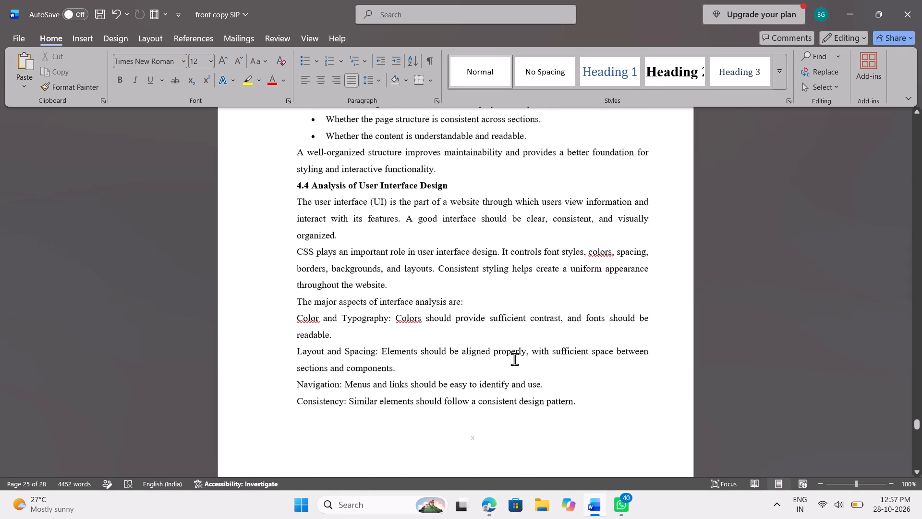
scroll(514, 359, "up", 1)
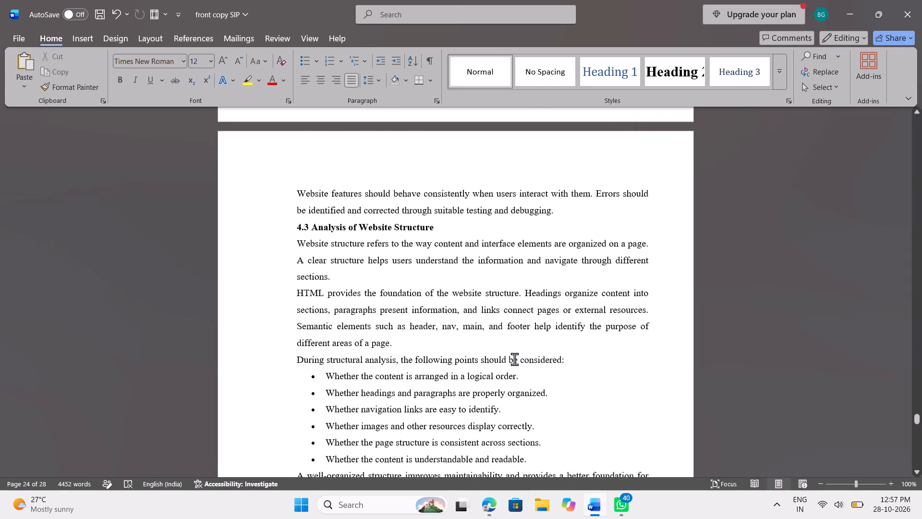
Delete the whole section "4.4 Analysis of User Interface Design", from its heading through its closing sentence on accessible, user-friendly websites.
scroll(412, 352, "down", 1)
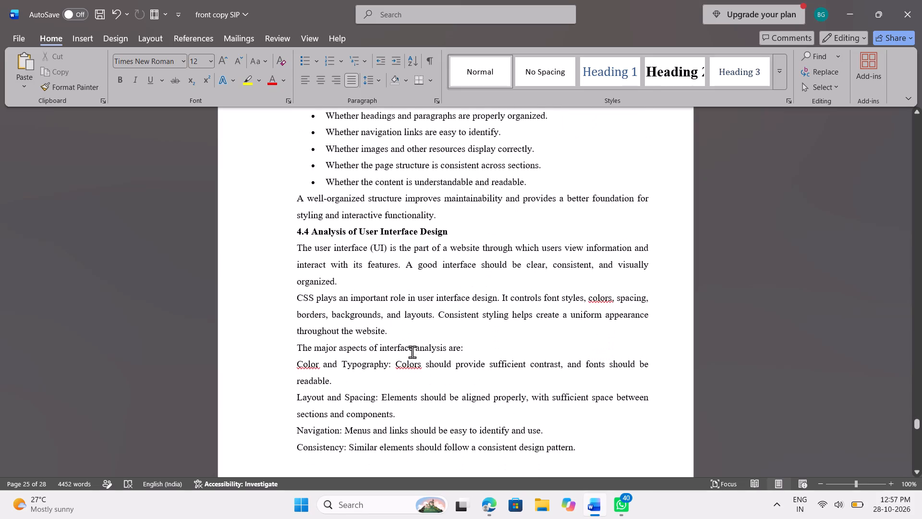
left_click_drag(295, 228, 350, 443)
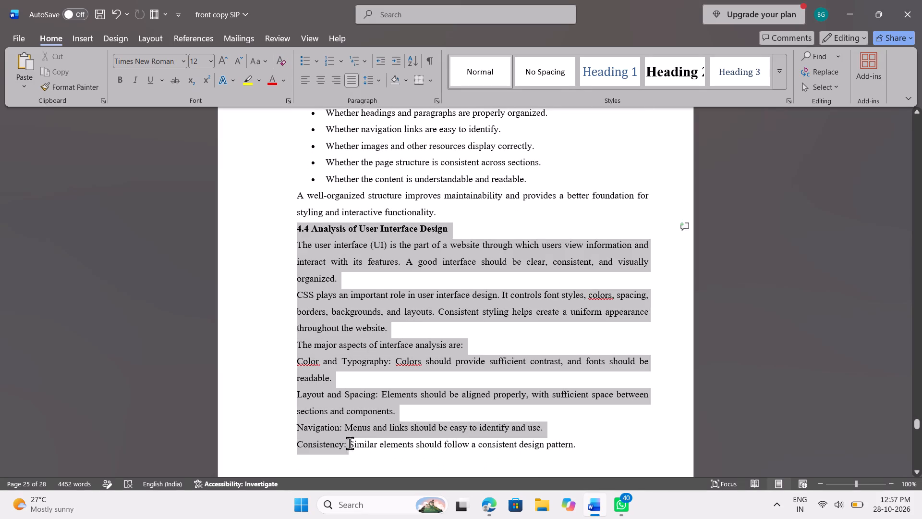
left_click_drag(350, 443, 370, 479)
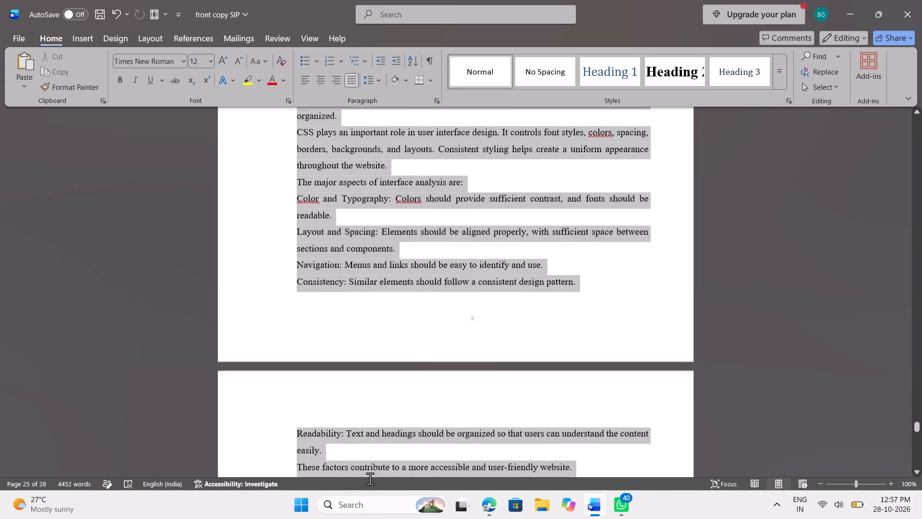
left_click_drag(370, 479, 406, 392)
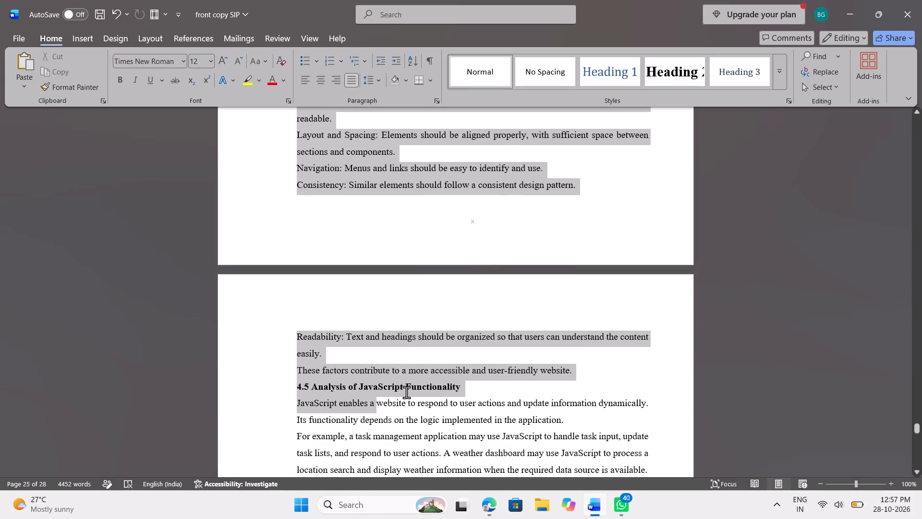
left_click_drag(406, 392, 543, 371)
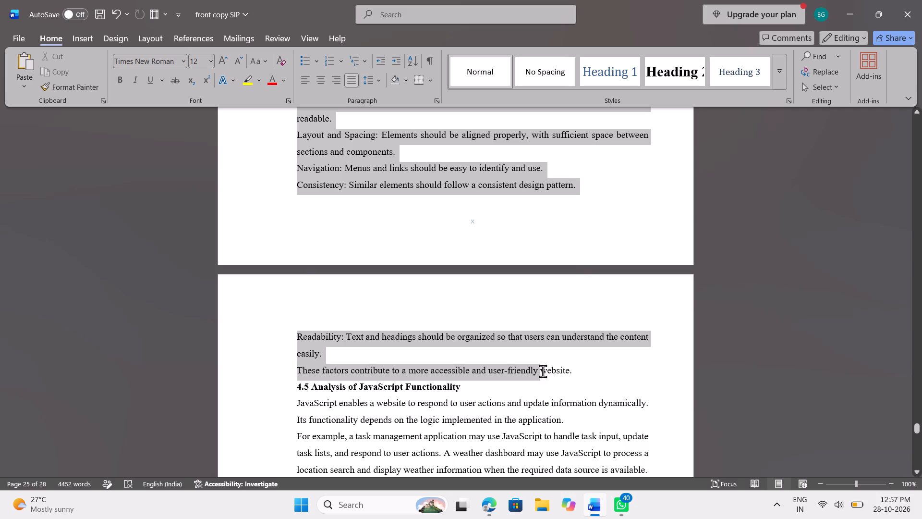
left_click_drag(543, 371, 616, 375)
key("BackSpace")
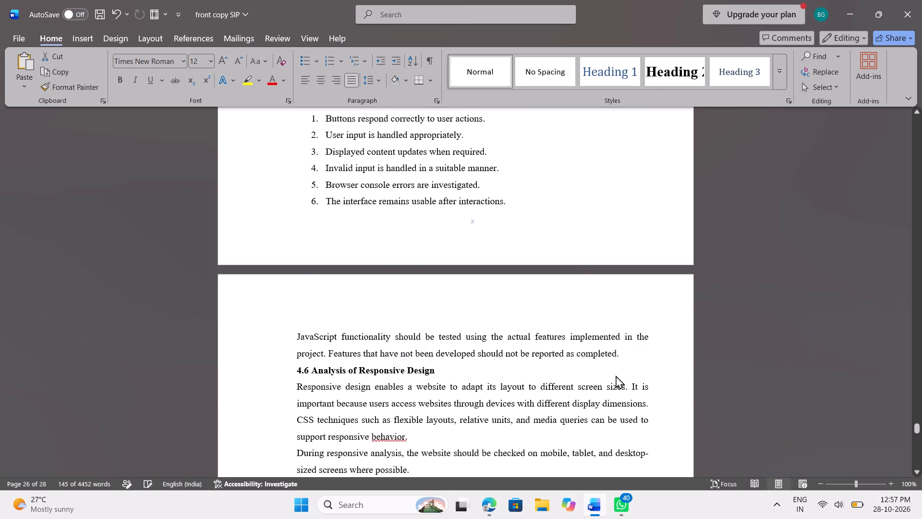
Renumber the heading "Analysis of JavaScript Functionality" as 4.4.
scroll(616, 375, "up", 1)
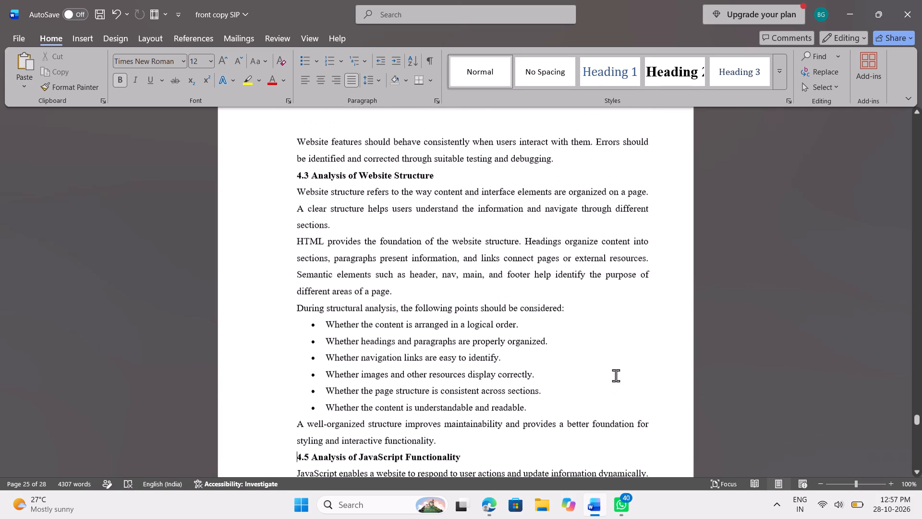
scroll(616, 375, "up", 1)
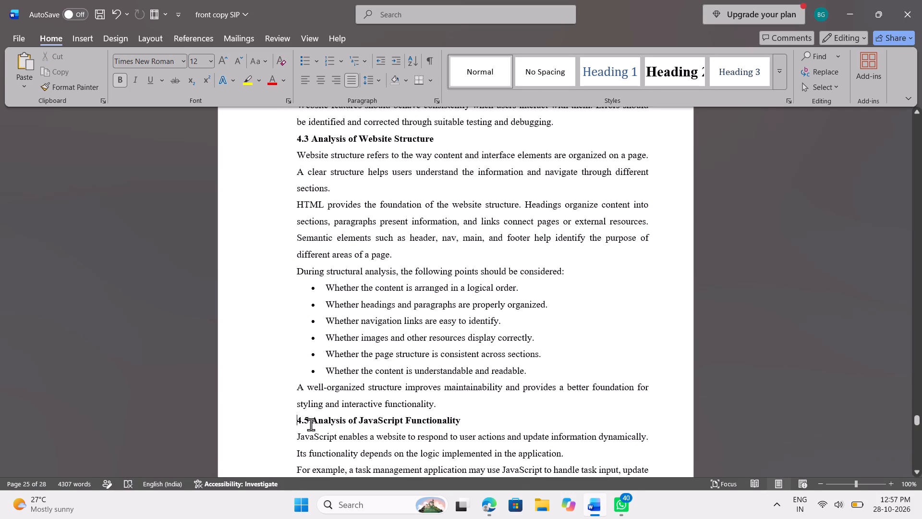
left_click(309, 424)
key("BackSpace")
key("4")
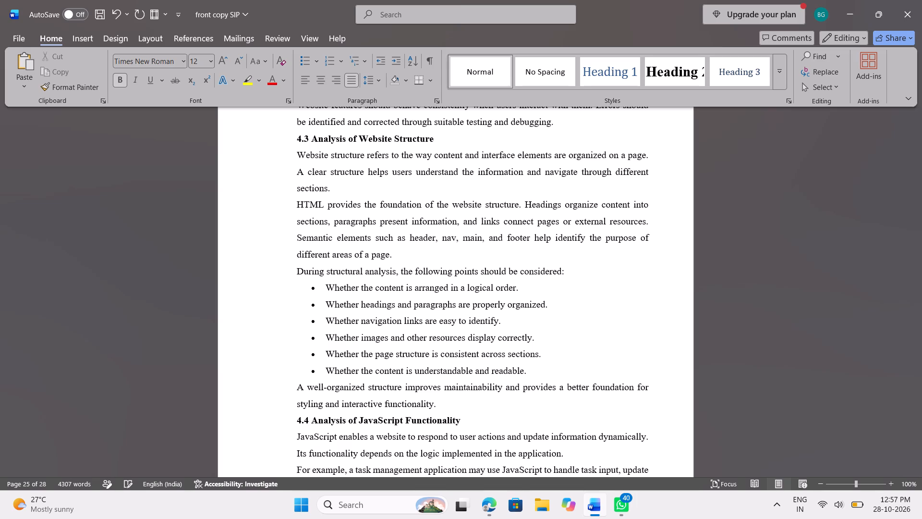
Delete the whole section "4.6 Analysis of Responsive Design", including its bulleted list and closing paragraph.
scroll(314, 450, "down", 2)
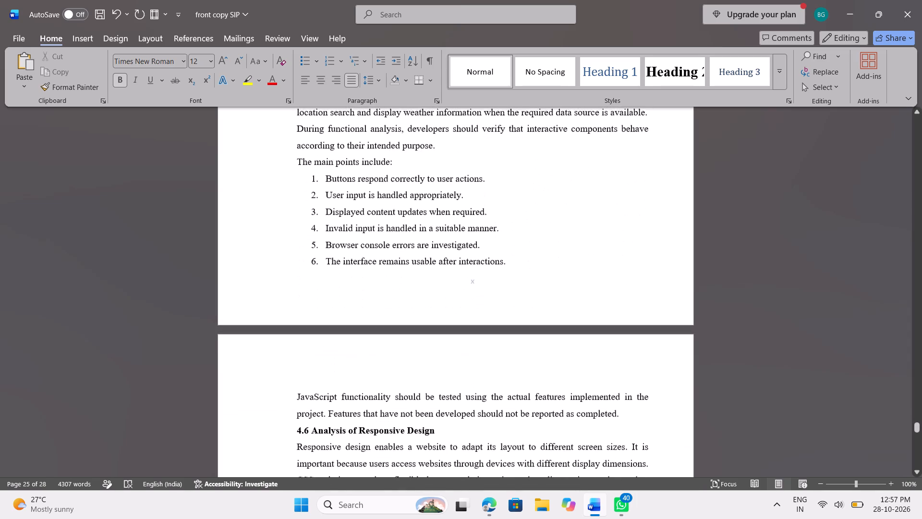
scroll(314, 450, "down", 2)
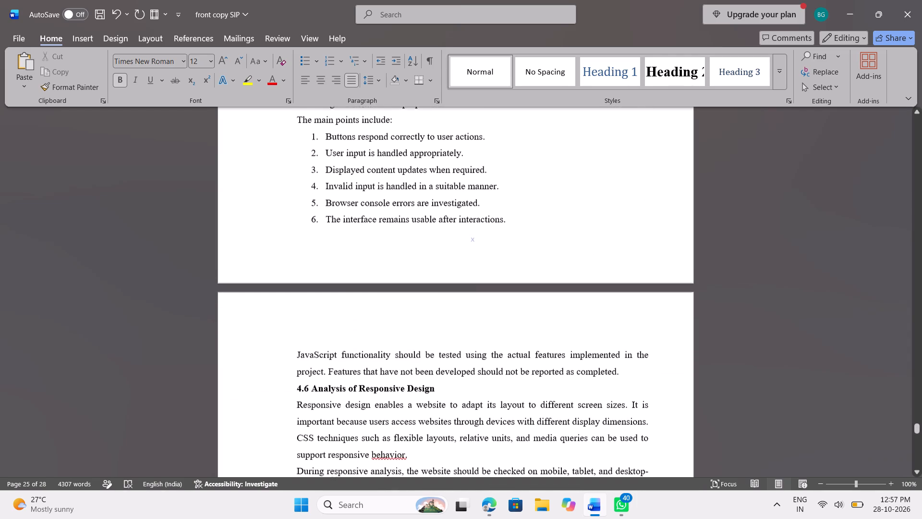
scroll(314, 450, "down", 1)
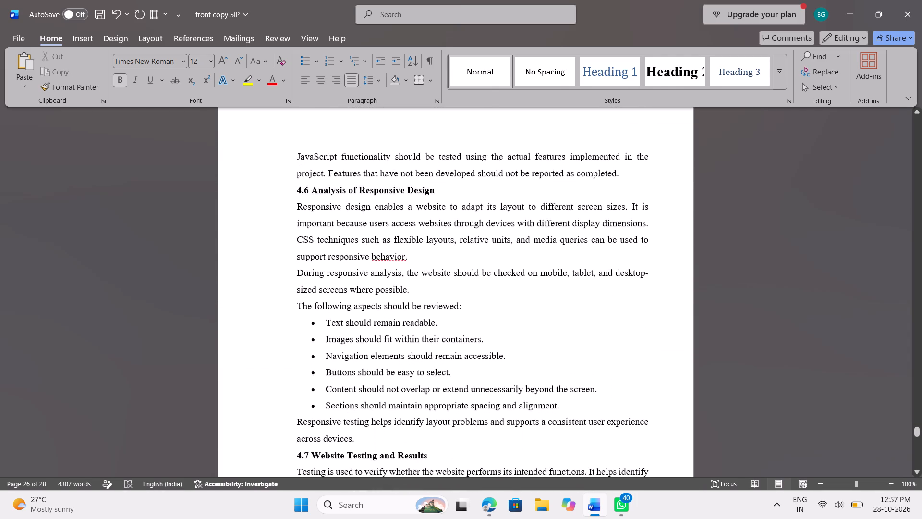
scroll(314, 450, "down", 1)
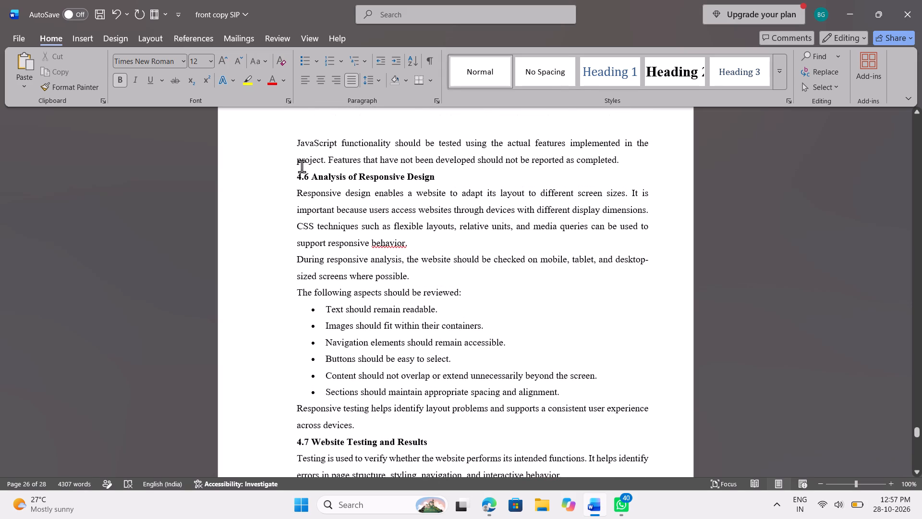
left_click_drag(295, 179, 355, 424)
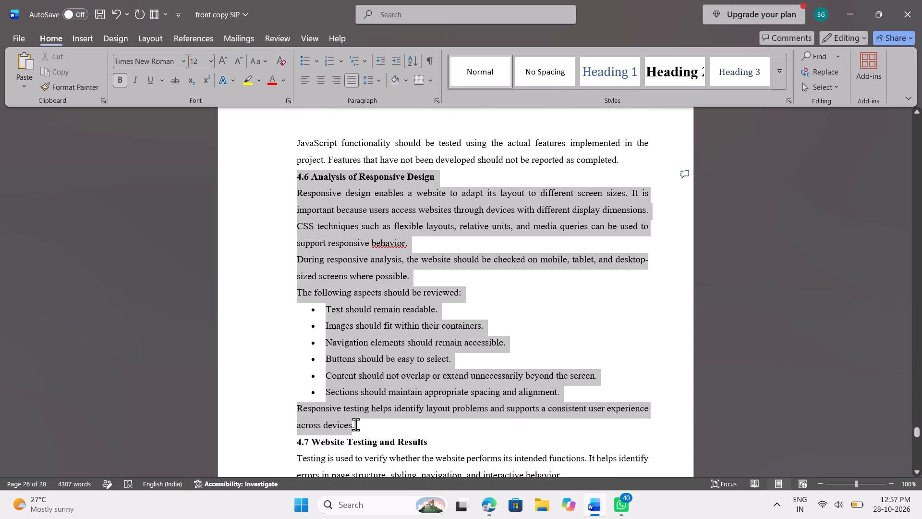
left_click_drag(355, 424, 357, 425)
key("BackSpace")
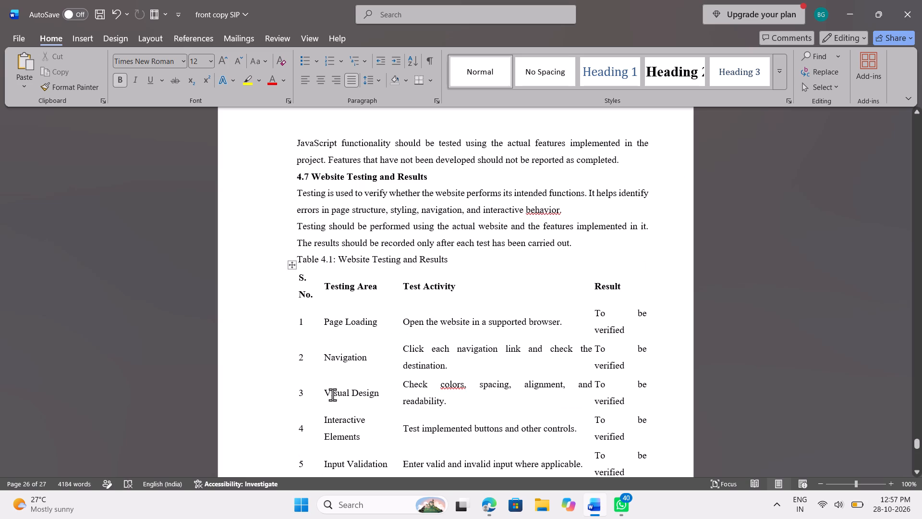
Renumber the heading "Website Testing and Results" as 4.5, keeping a space before its title.
left_click(311, 176)
key("BackSpace")
key("BackSpace")
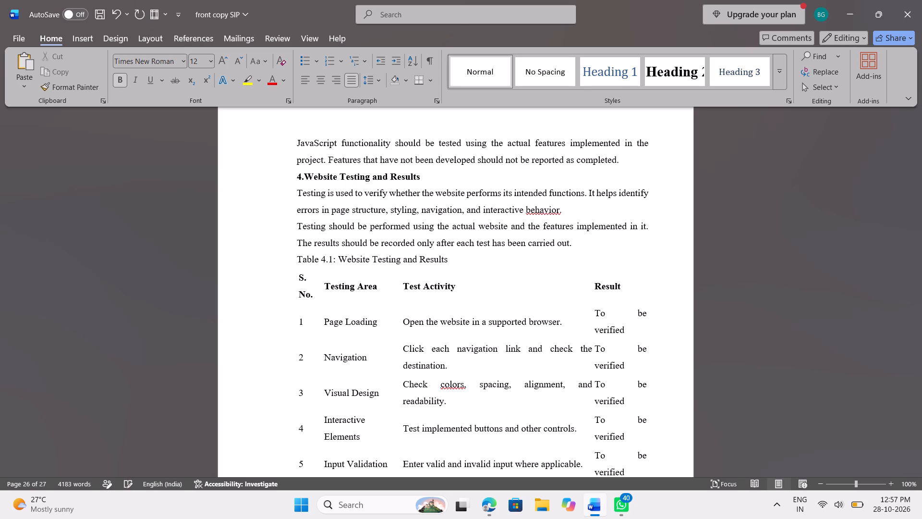
type("6")
key("space")
scroll(325, 205, "up", 2)
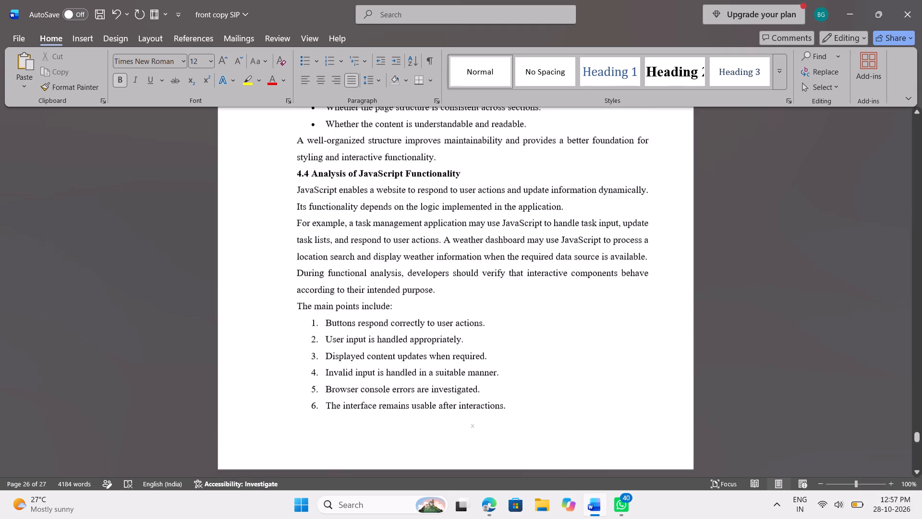
key("BackSpace")
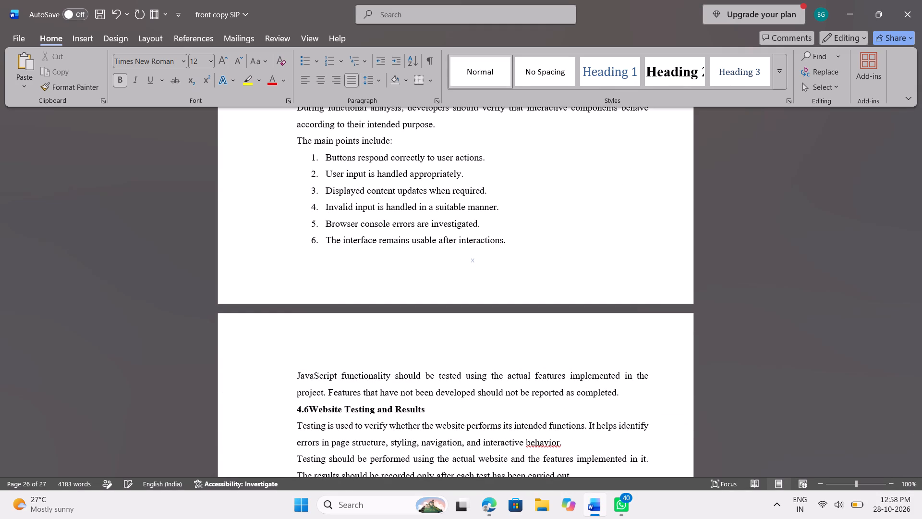
key("BackSpace")
type("5")
key("space")
Delete the note below Table 4.1 about replacing "To be verified" with "Pass" or "Fail".
scroll(377, 322, "up", 1)
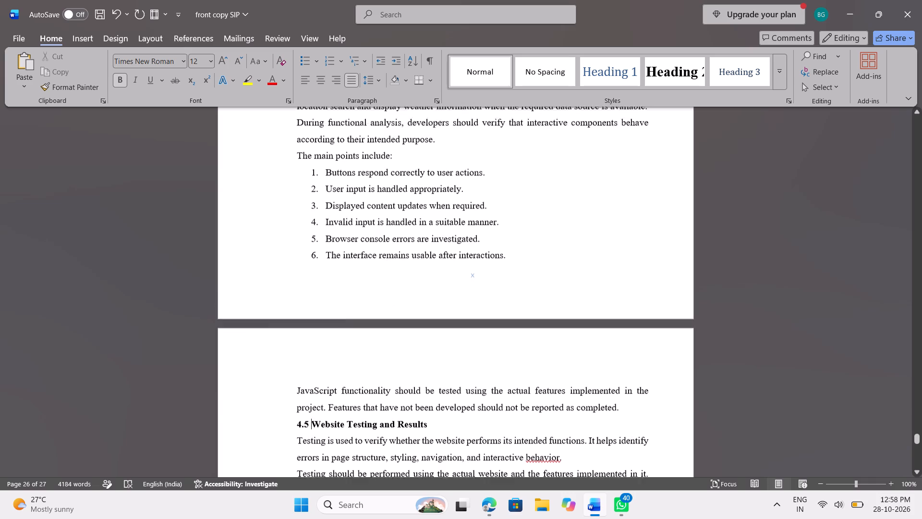
scroll(377, 322, "up", 2)
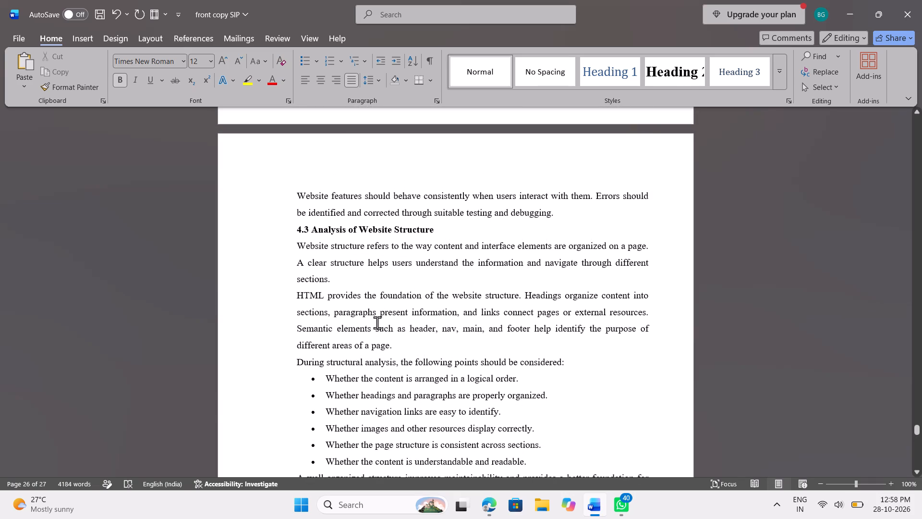
scroll(377, 322, "down", 2)
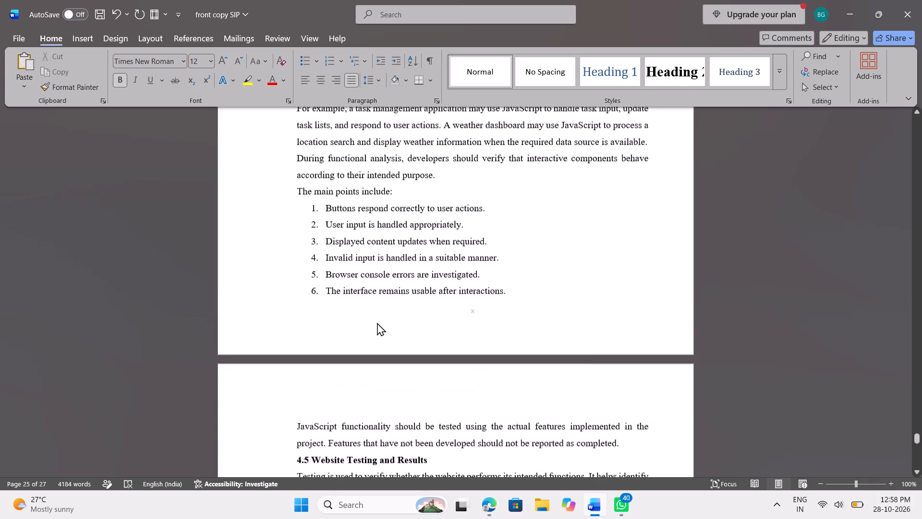
scroll(377, 322, "down", 1)
scroll(377, 322, "up", 1)
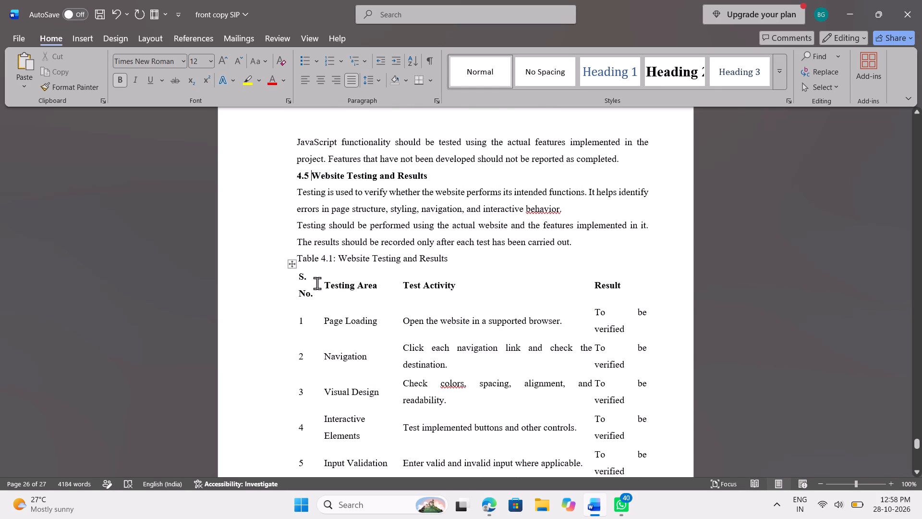
scroll(421, 326, "down", 1)
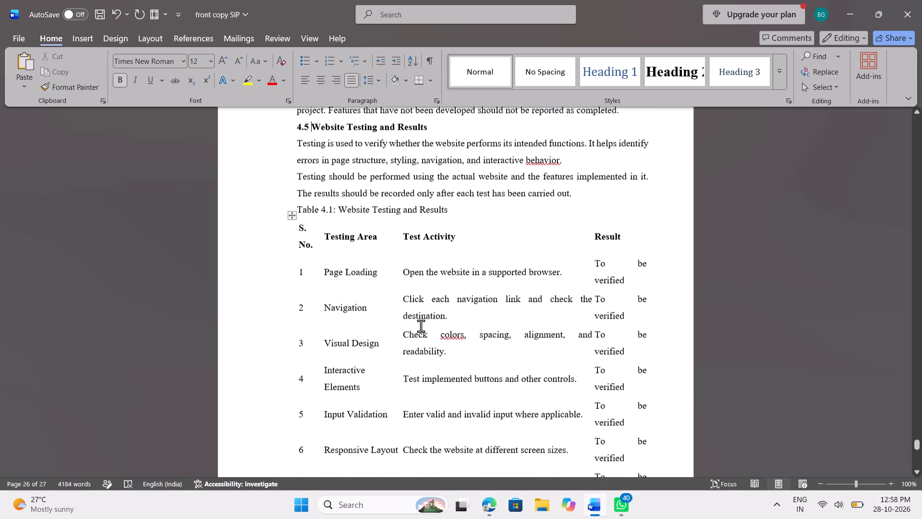
scroll(421, 326, "down", 2)
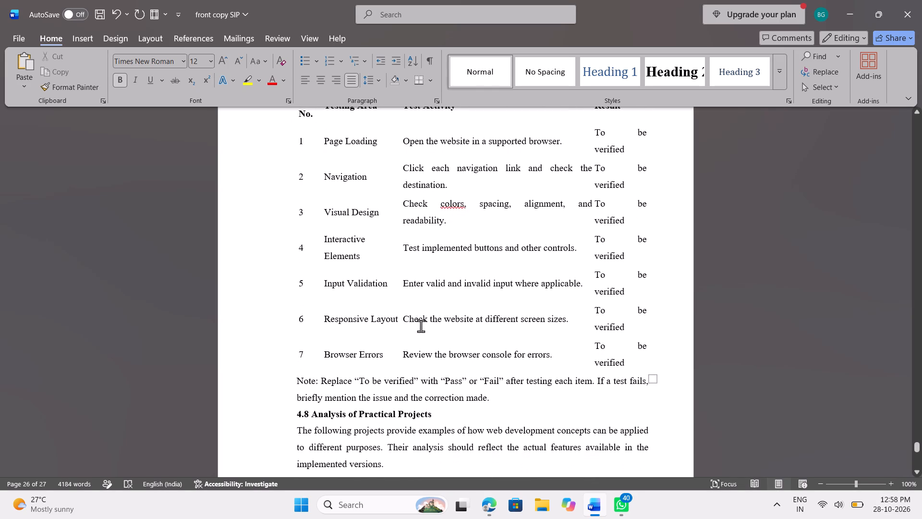
scroll(421, 326, "down", 2)
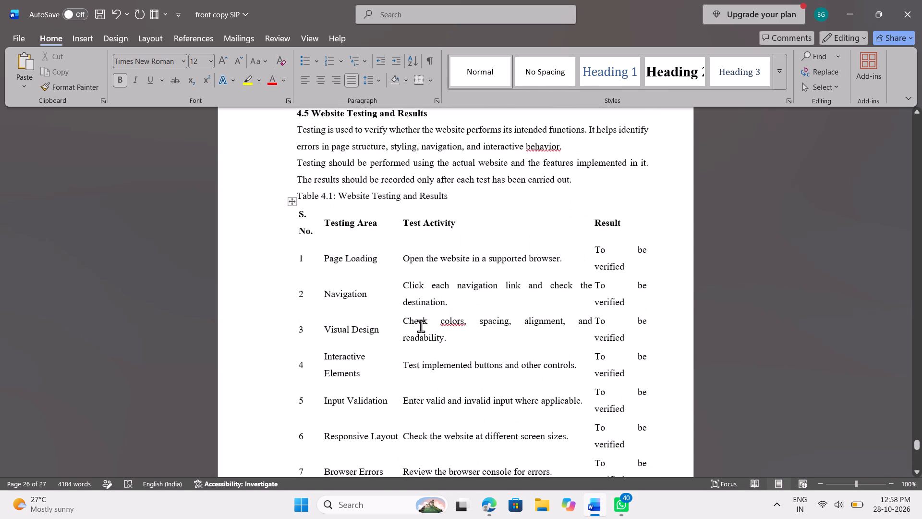
scroll(421, 326, "down", 1)
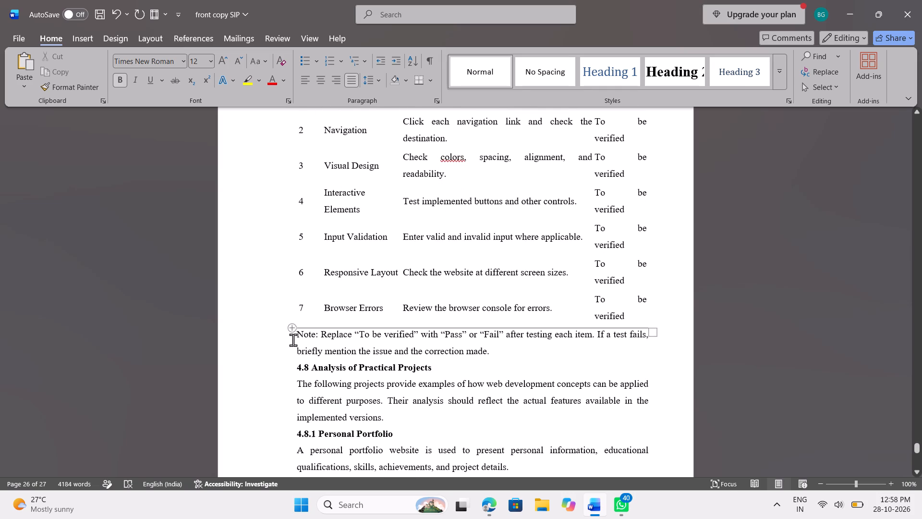
left_click(292, 337)
left_click_drag(292, 337, 461, 349)
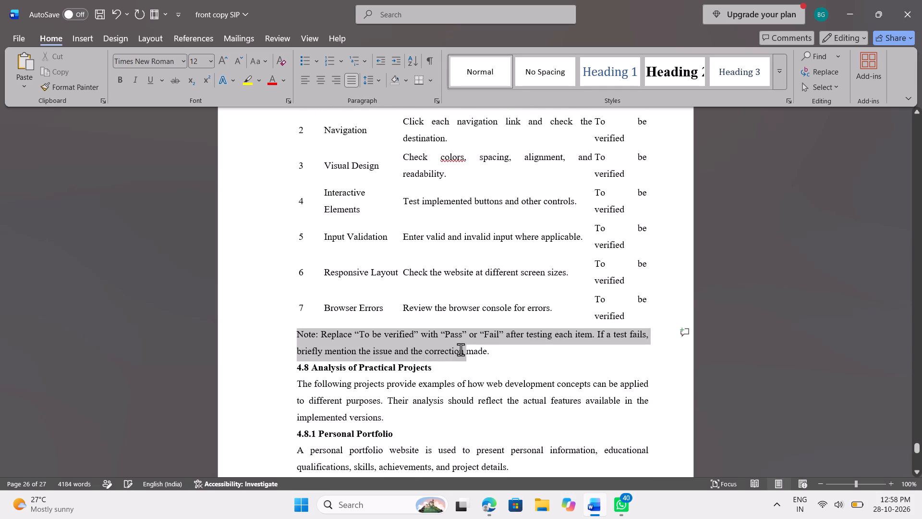
left_click_drag(461, 349, 490, 350)
key("BackSpace")
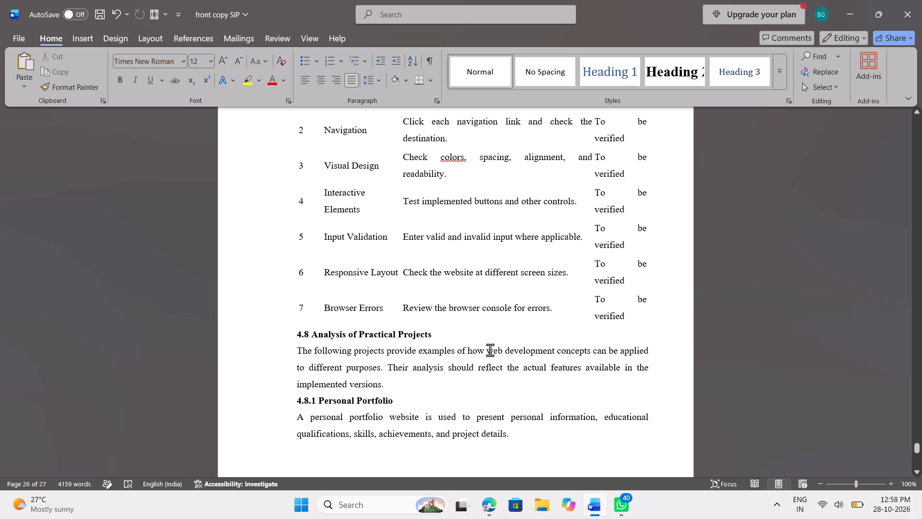
Delete the whole section "4.9 Challenges and Possible Improvements", including its table and closing paragraph.
scroll(484, 388, "down", 3)
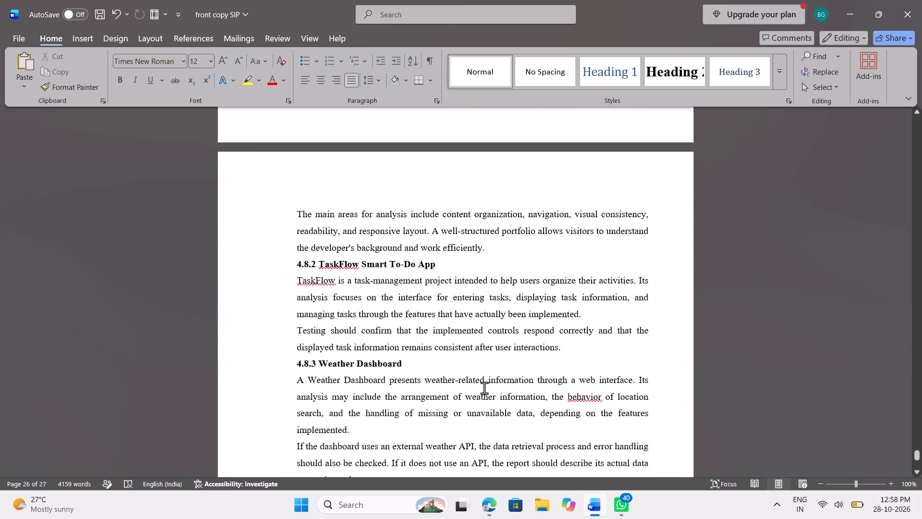
scroll(484, 388, "down", 2)
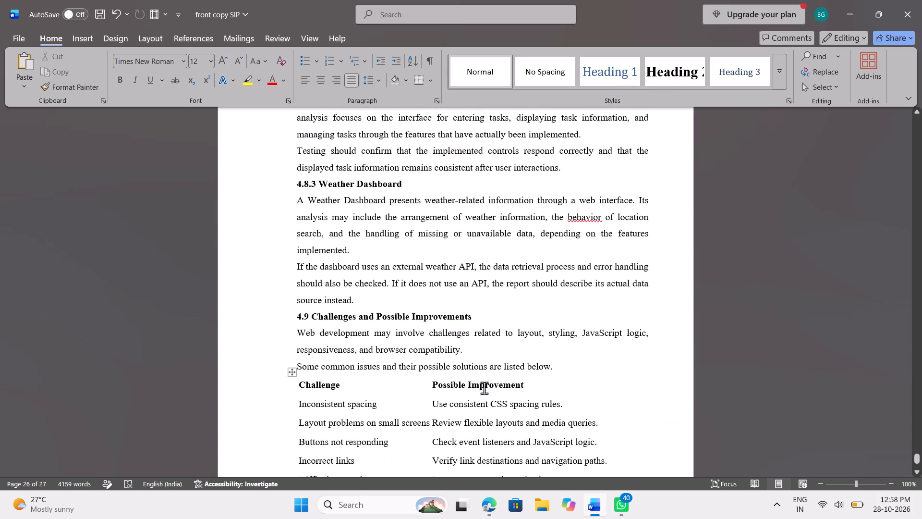
scroll(484, 388, "down", 1)
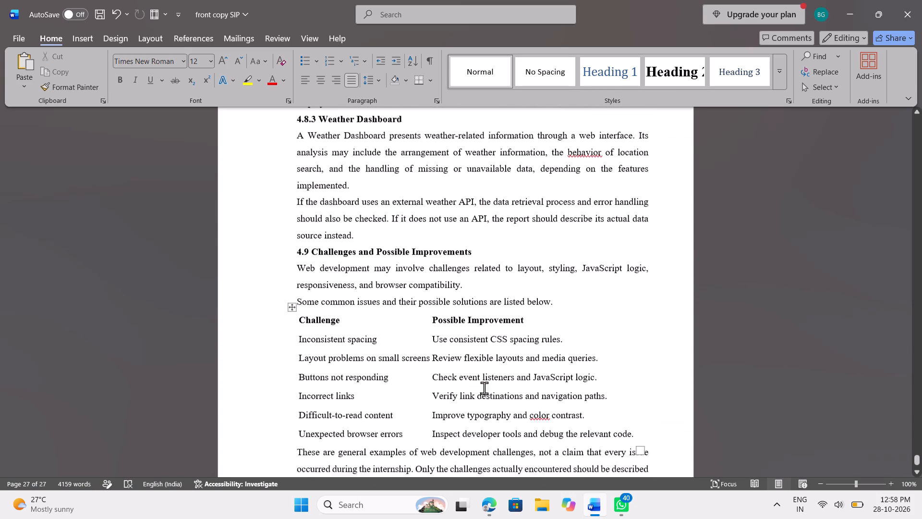
scroll(484, 388, "down", 1)
left_click_drag(295, 233, 346, 299)
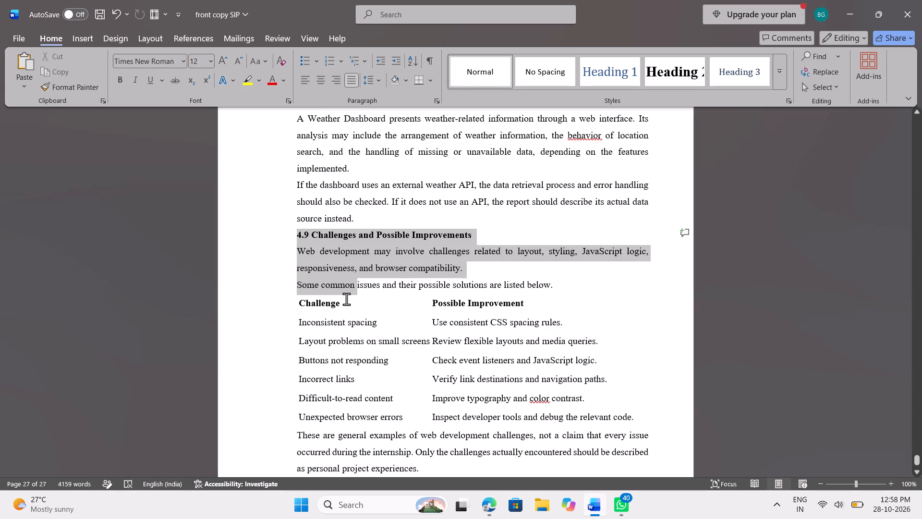
left_click_drag(346, 299, 408, 482)
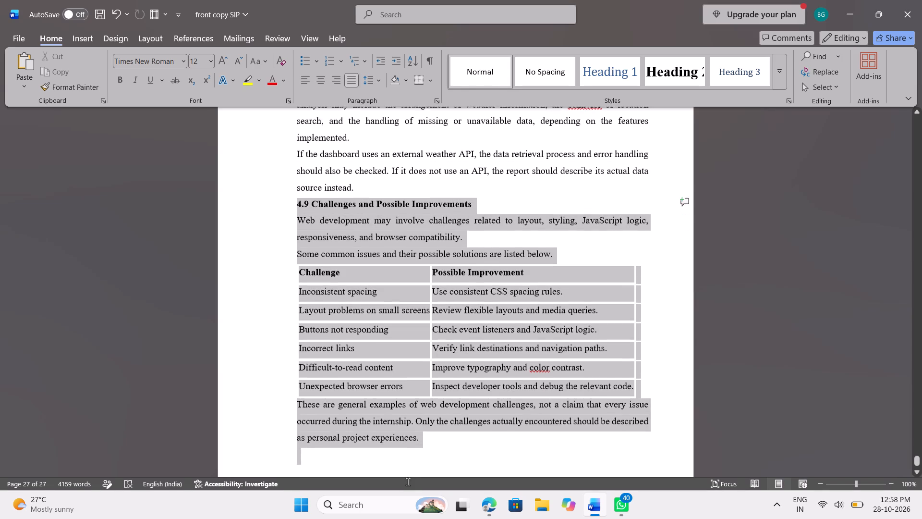
left_click_drag(408, 482, 423, 418)
key("BackSpace")
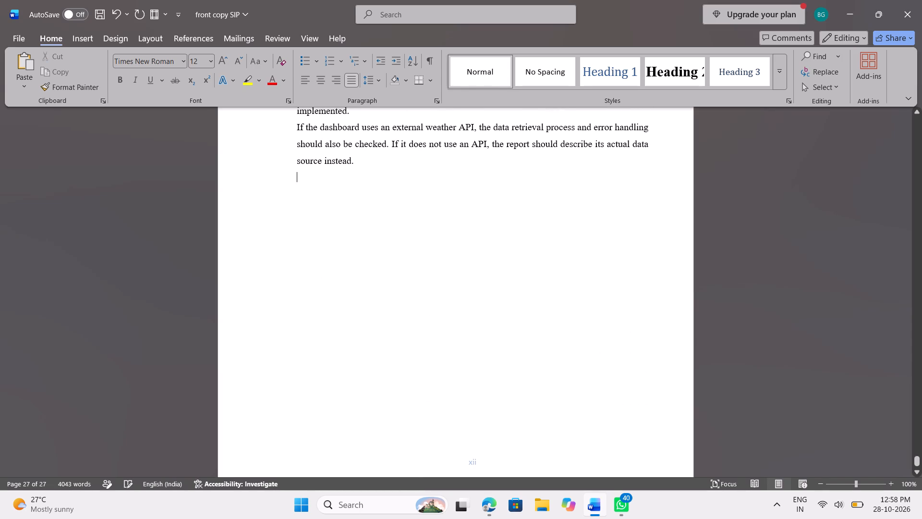
Bold the subheadings "1. Functional Requirements", "2. Design Requirements" and "3. Usability Requirements" in section 4.2.
scroll(423, 418, "up", 4)
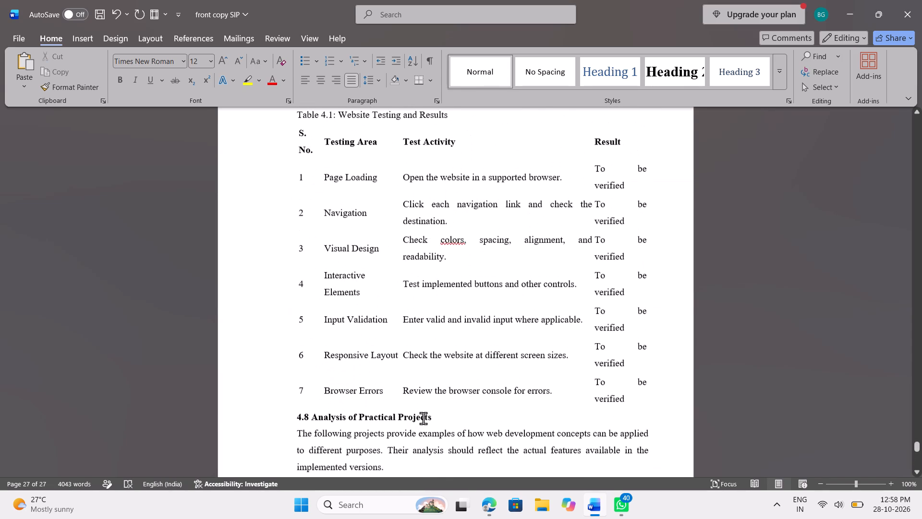
scroll(423, 418, "up", 2)
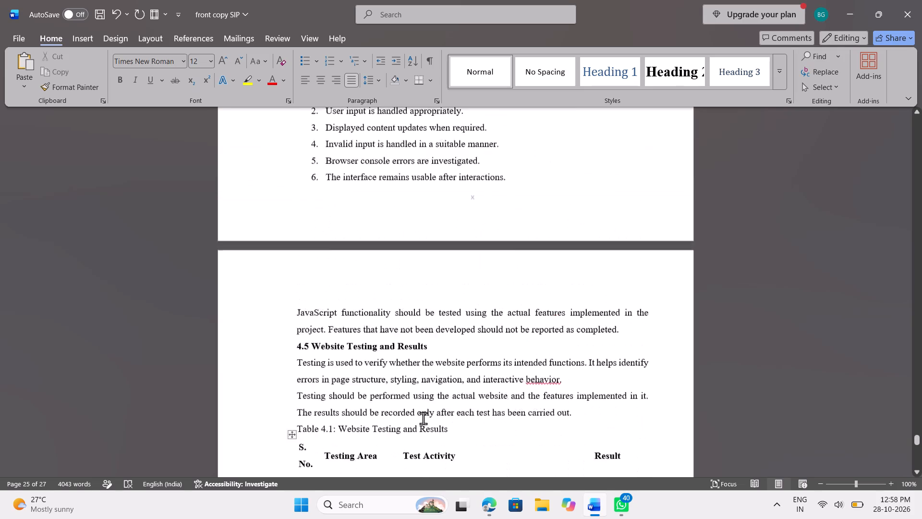
scroll(423, 418, "up", 4)
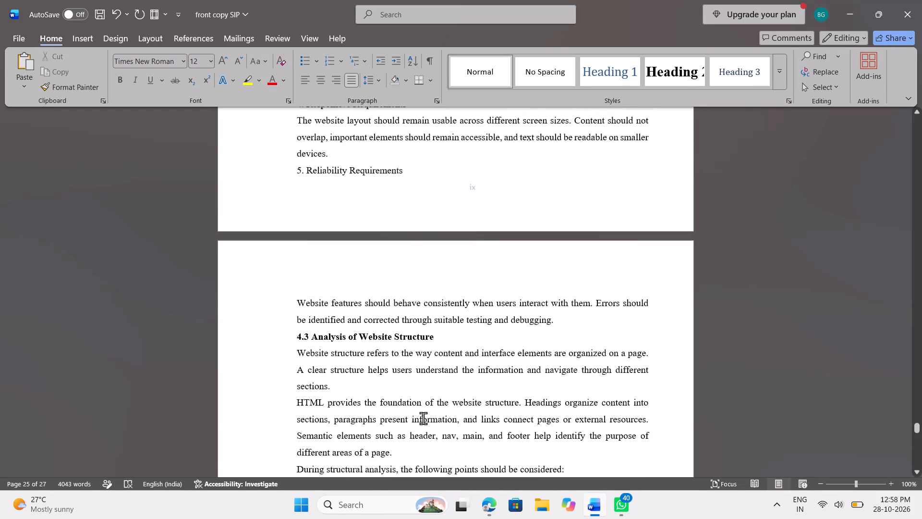
scroll(423, 418, "up", 1)
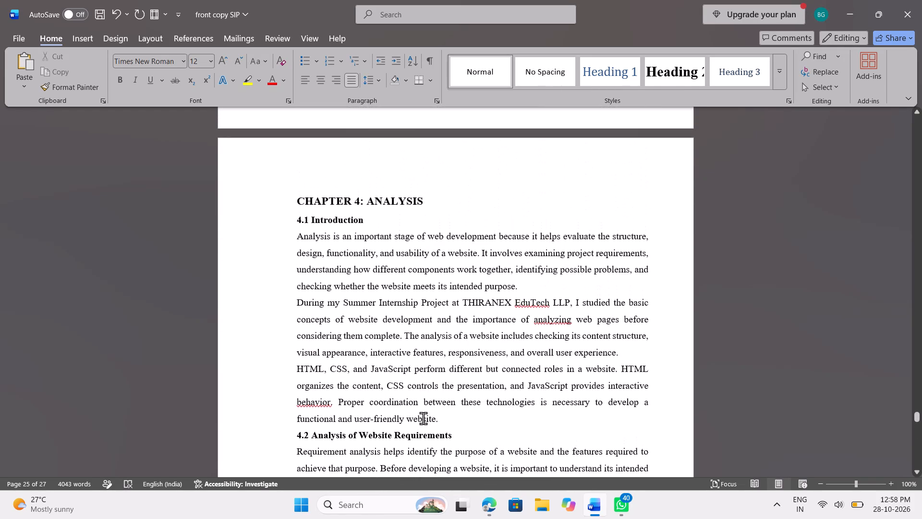
scroll(423, 418, "up", 1)
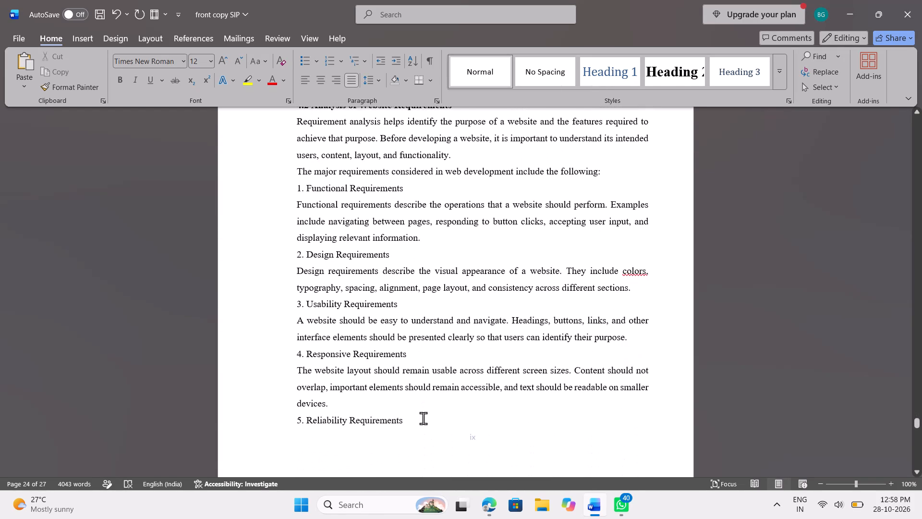
scroll(423, 418, "up", 2)
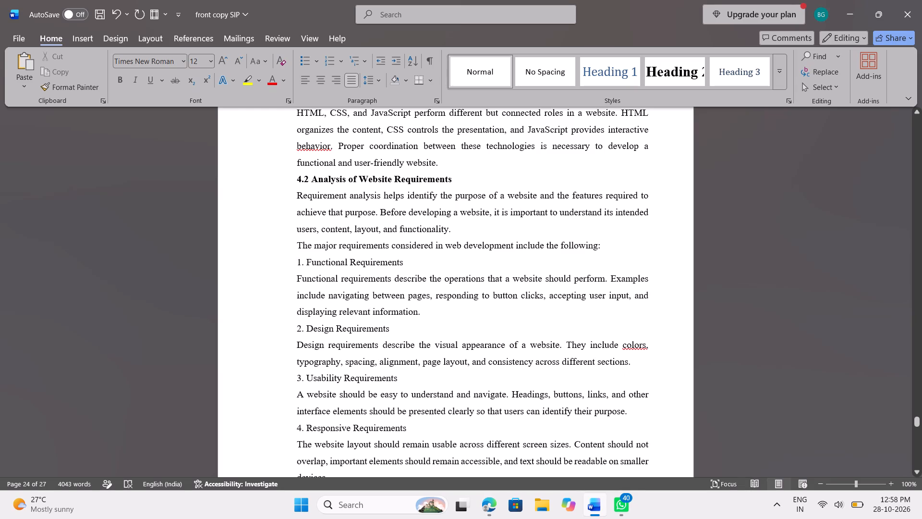
left_click_drag(292, 259, 402, 270)
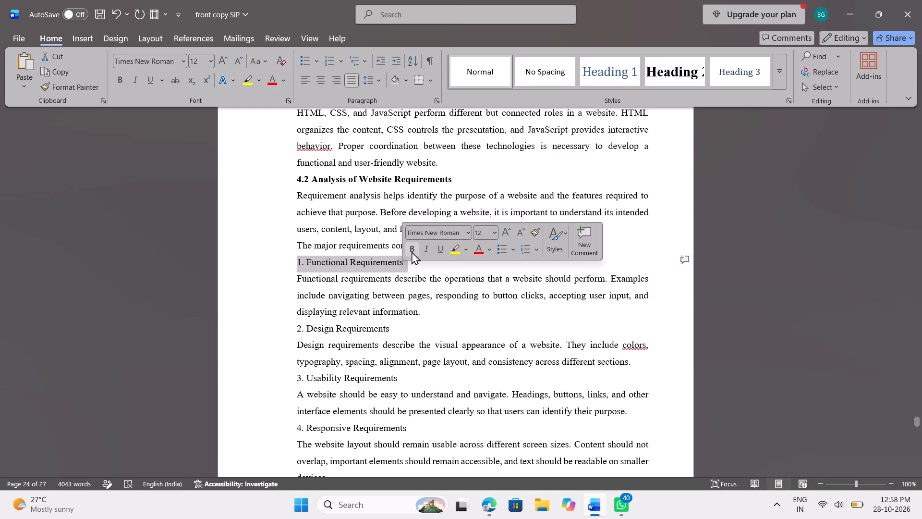
left_click(412, 251)
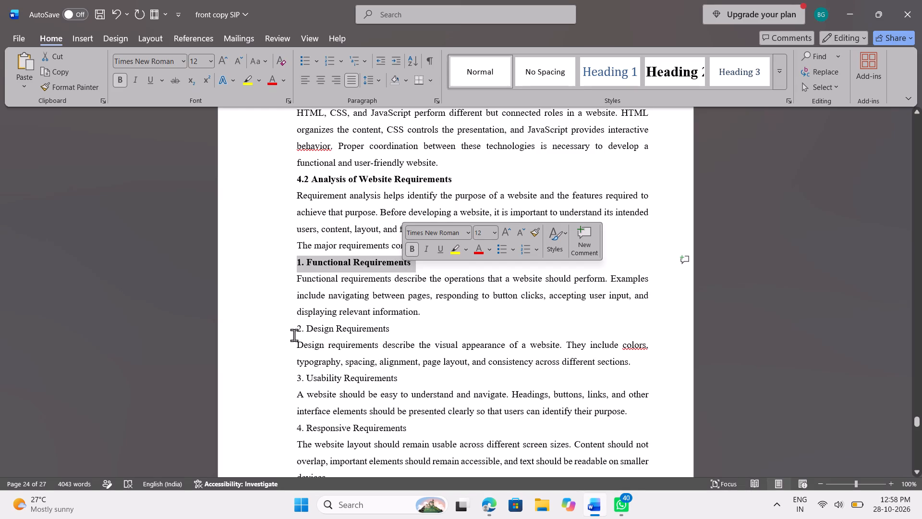
left_click(294, 335)
left_click_drag(294, 335, 400, 329)
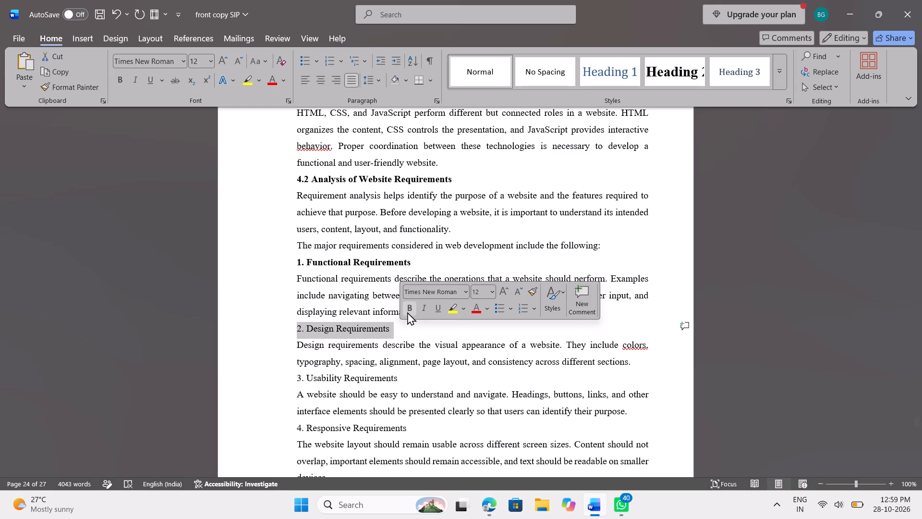
left_click(407, 312)
left_click_drag(294, 378, 379, 373)
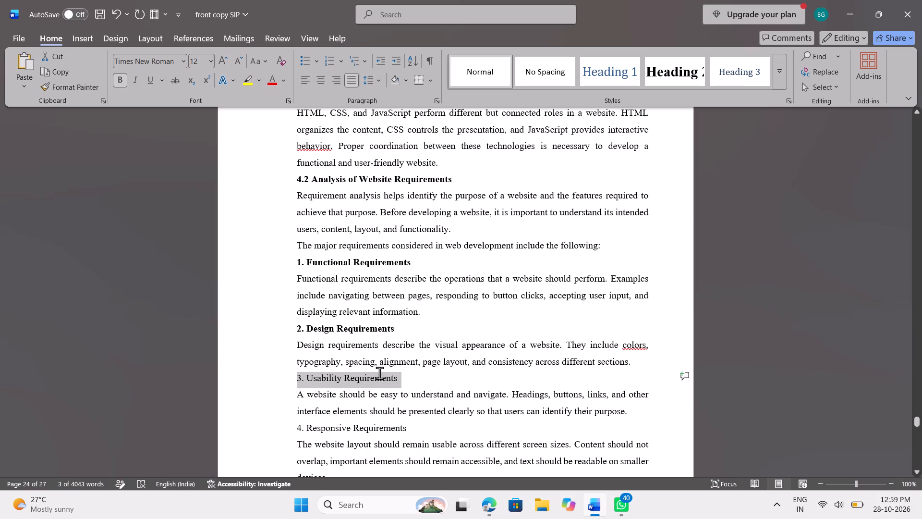
left_click_drag(379, 373, 392, 372)
left_click(401, 353)
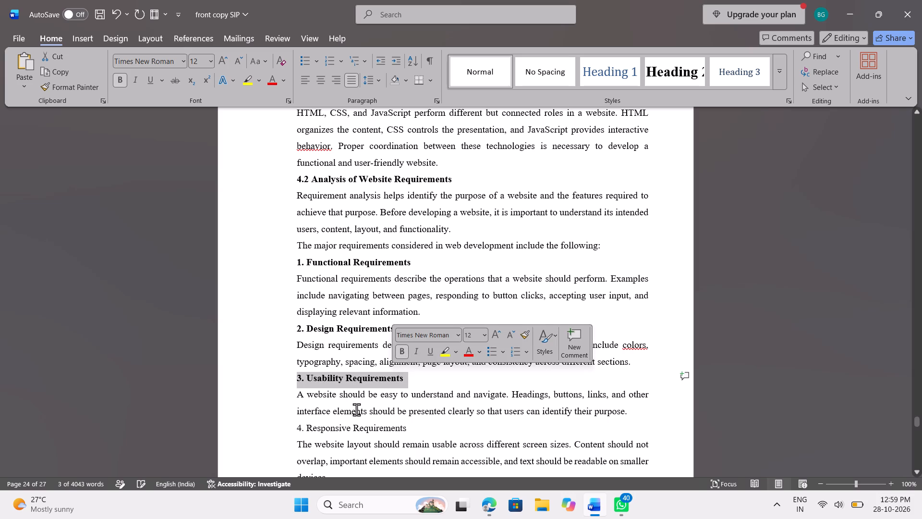
Bold the subheadings "4. Responsive Requirements" and "5. Reliability Requirements" in section 4.2.
scroll(356, 409, "down", 1)
left_click_drag(296, 353, 397, 349)
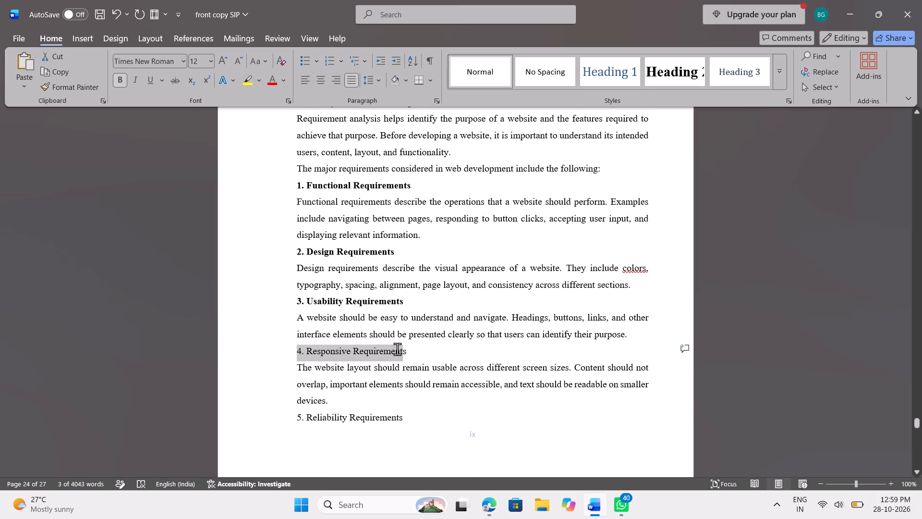
left_click_drag(397, 349, 429, 350)
left_click(438, 332)
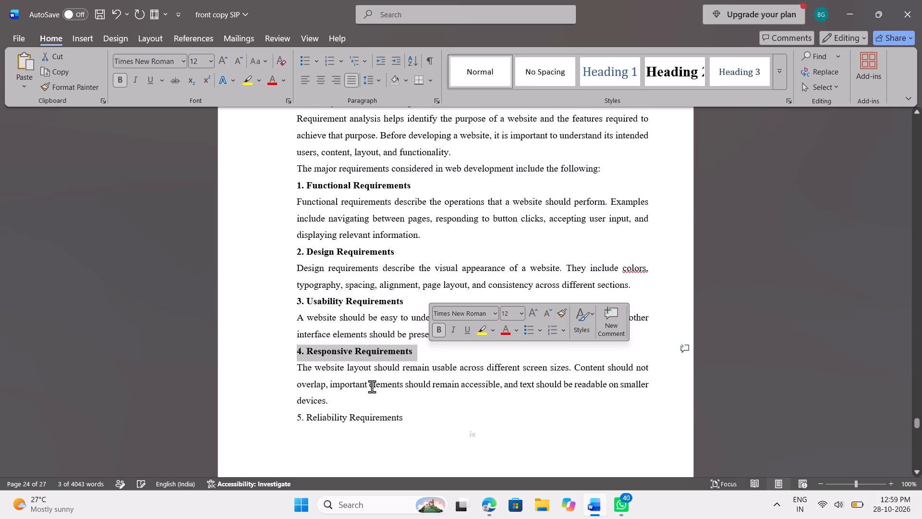
left_click_drag(294, 416, 420, 418)
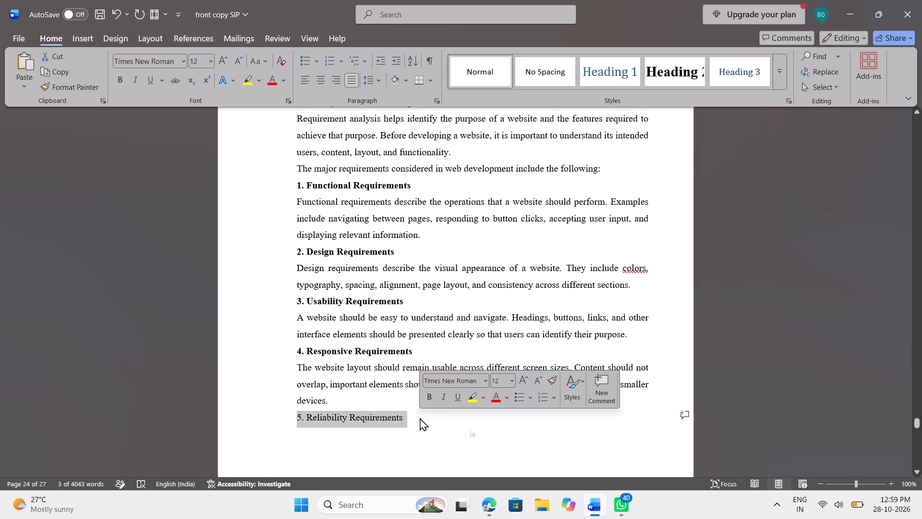
left_click(429, 396)
left_click(418, 434)
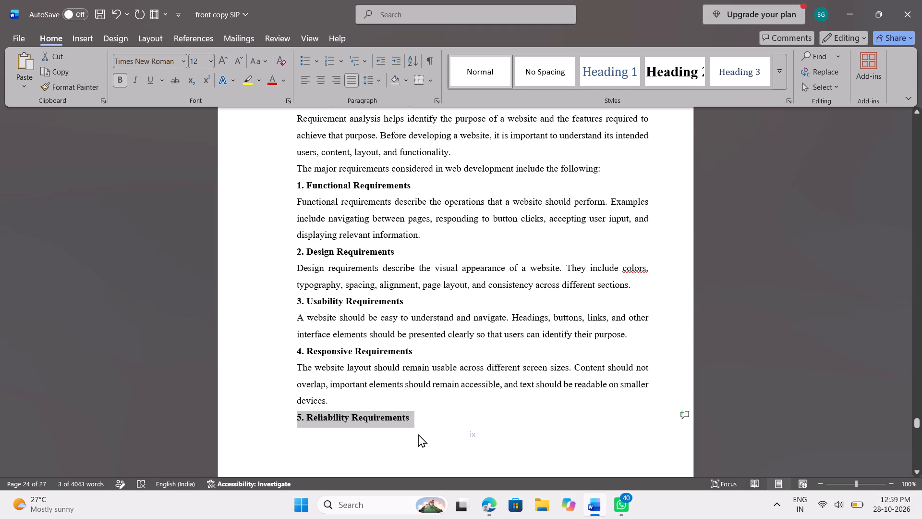
Delete the closing paragraph of section 4.3 about a well-organized structure improving maintainability, below the bulleted list.
scroll(418, 434, "down", 3)
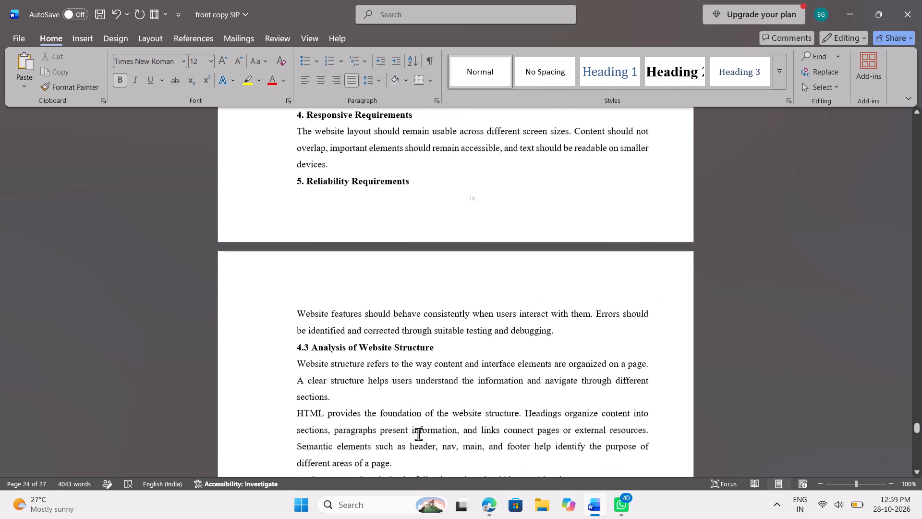
scroll(418, 434, "down", 1)
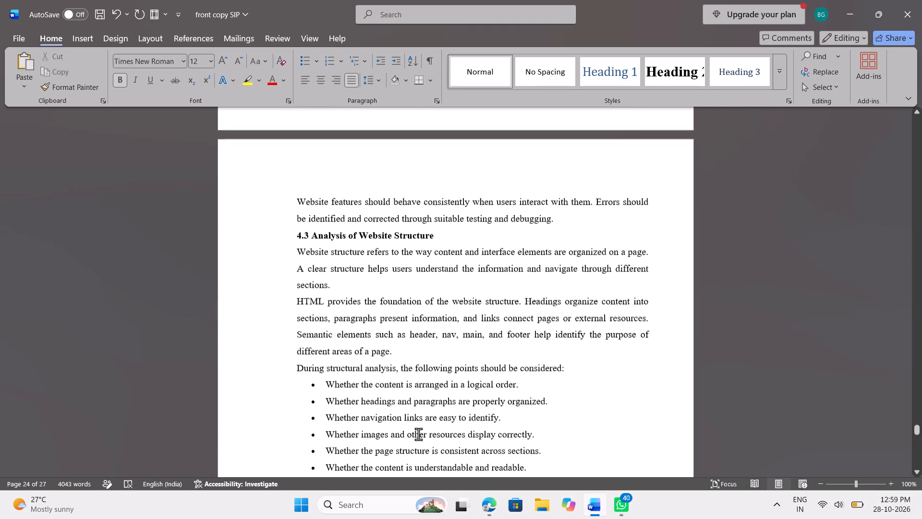
scroll(418, 434, "down", 1)
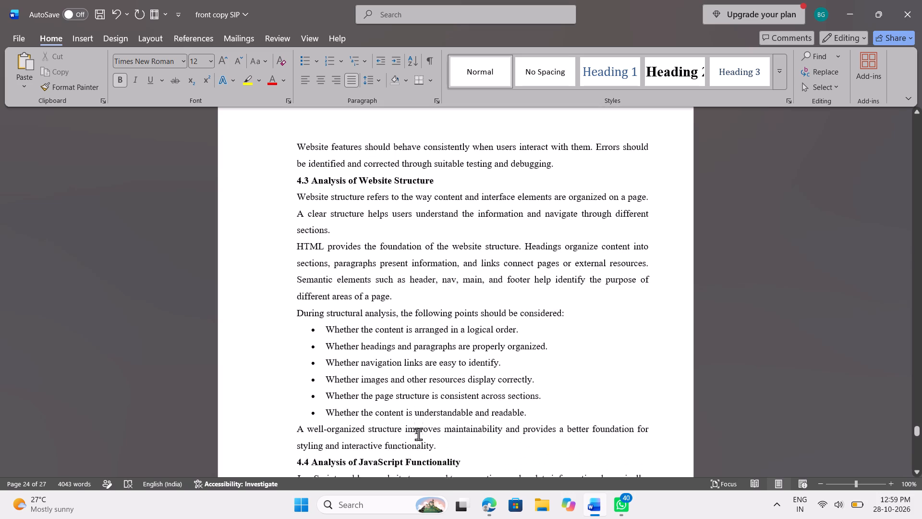
scroll(418, 434, "down", 1)
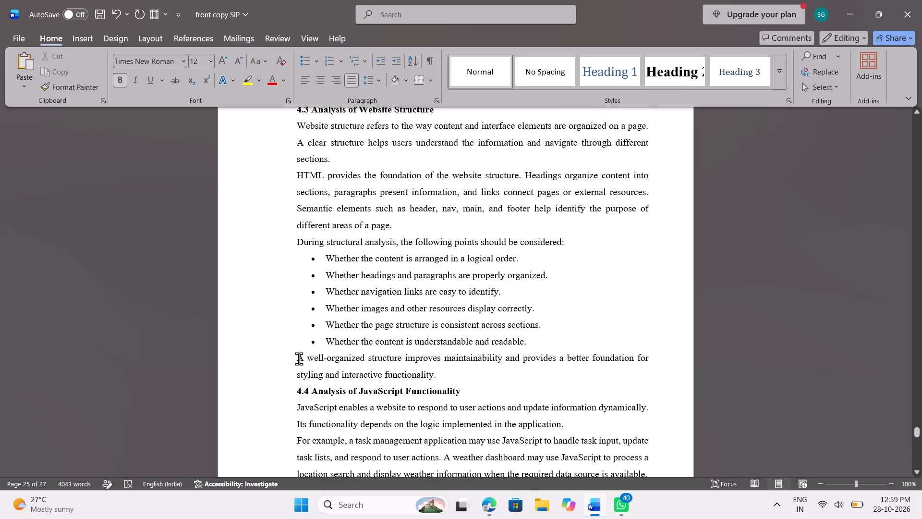
left_click_drag(298, 358, 433, 375)
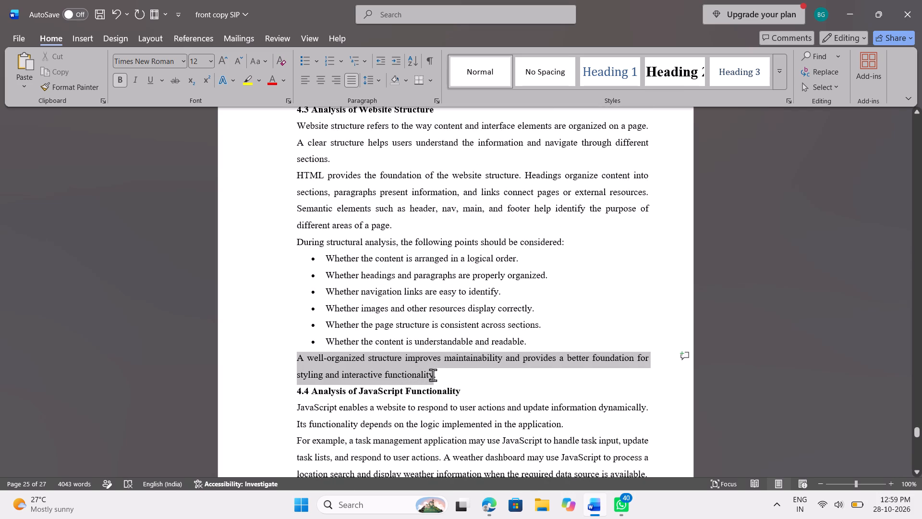
left_click_drag(433, 375, 438, 374)
key("BackSpace")
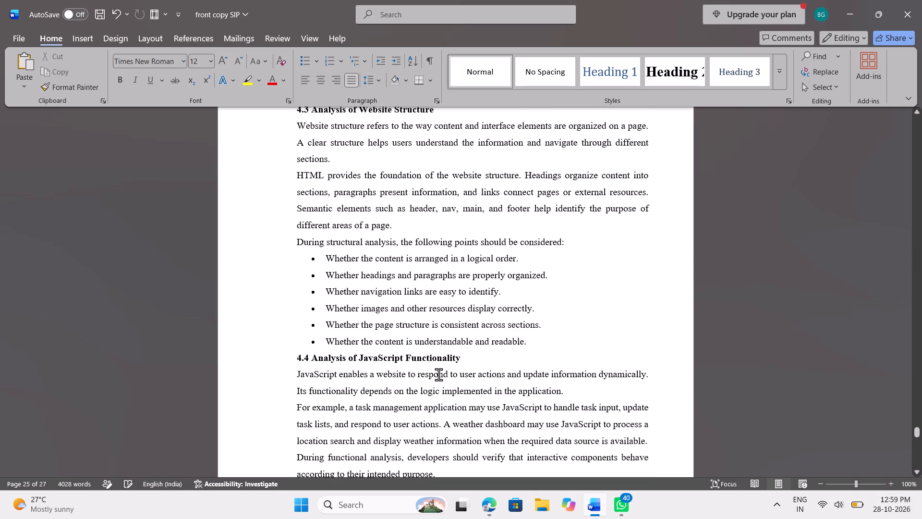
Delete the closing paragraph of section 4.4 about testing JavaScript functionality with the actual implemented features, below the numbered list.
scroll(438, 374, "down", 1)
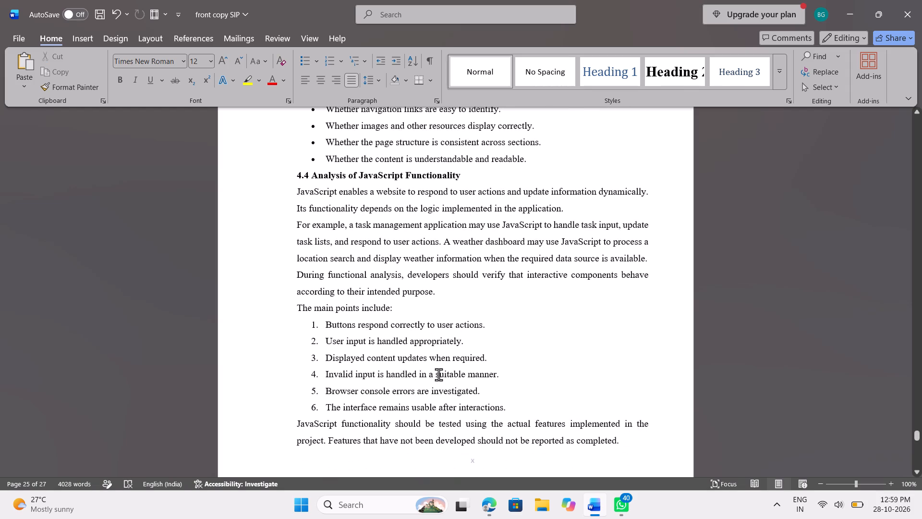
scroll(438, 374, "down", 1)
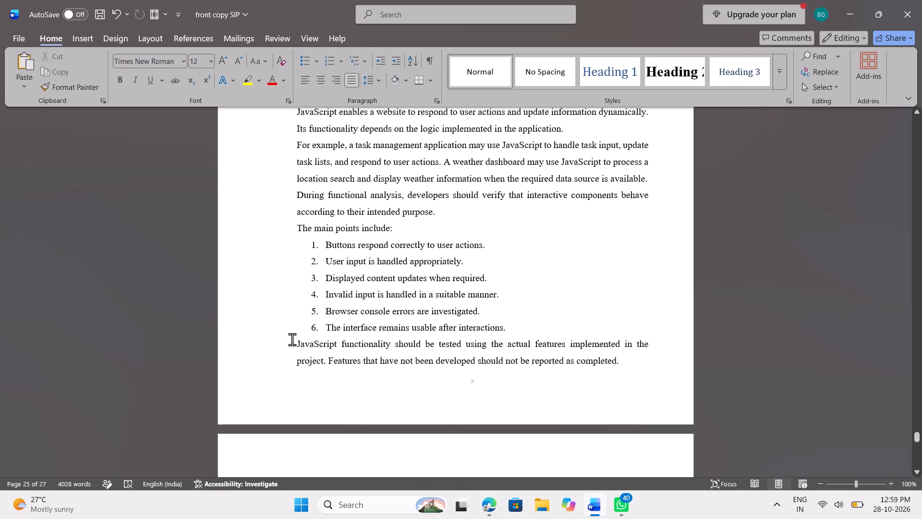
left_click_drag(292, 339, 513, 366)
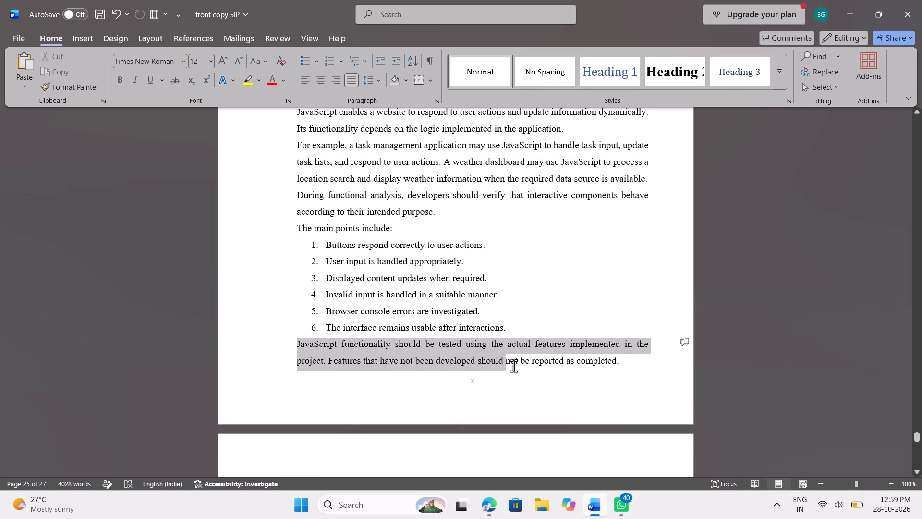
left_click_drag(513, 366, 666, 356)
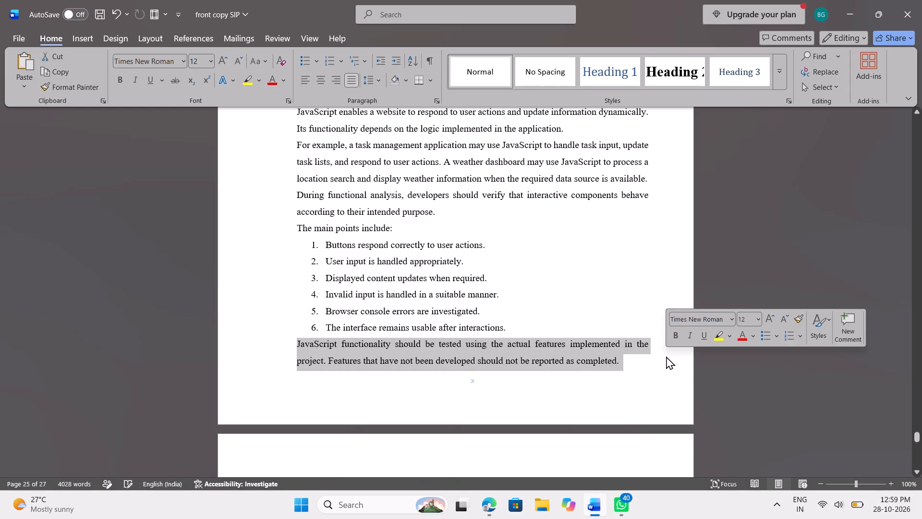
key("BackSpace")
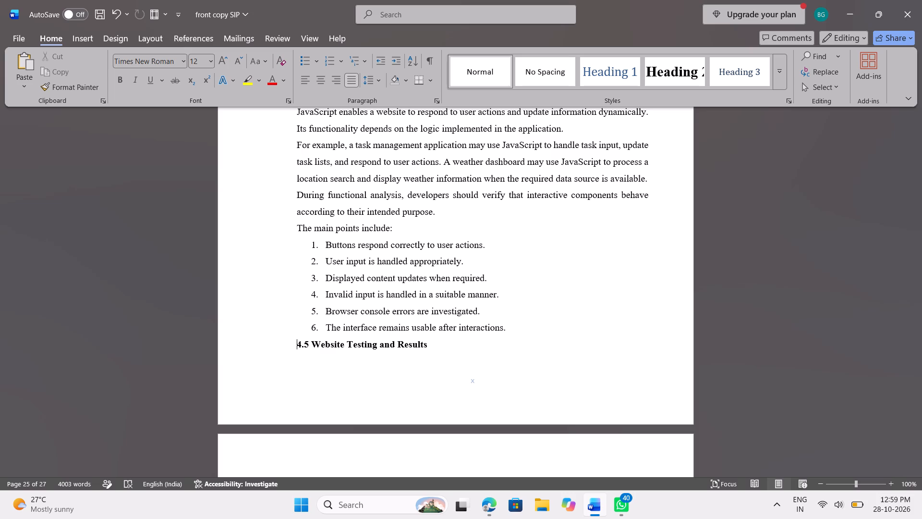
Save the report document.
key("ctrl+s")
key("ctrl+s")
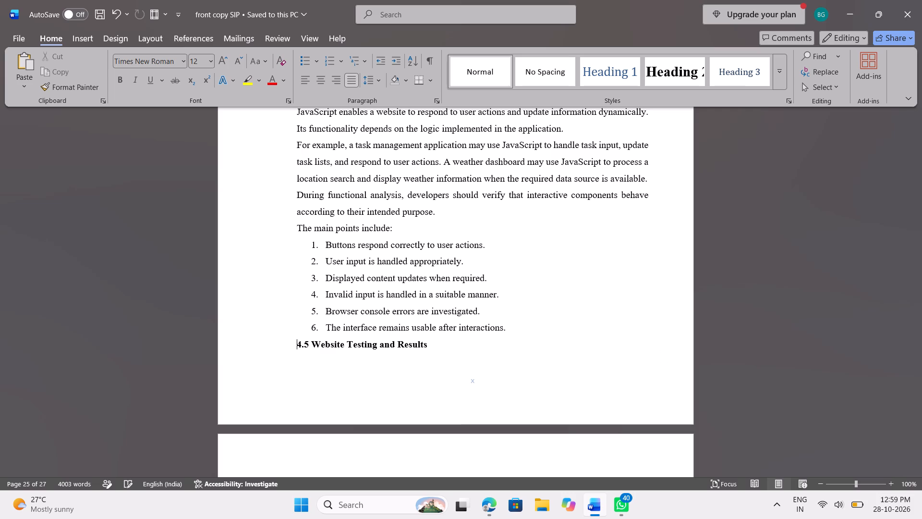
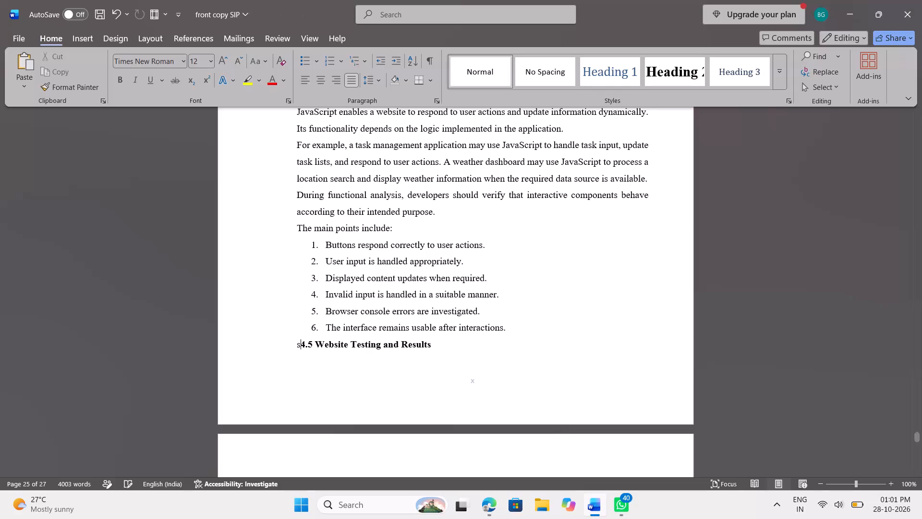
Save the report and clear the stray letters "s" in front of the 4.5 Website Testing and Results heading.
key("ctrl+s")
key("ctrl+s")
key("ctrl+s")
key("ctrl+s")
type("ss")
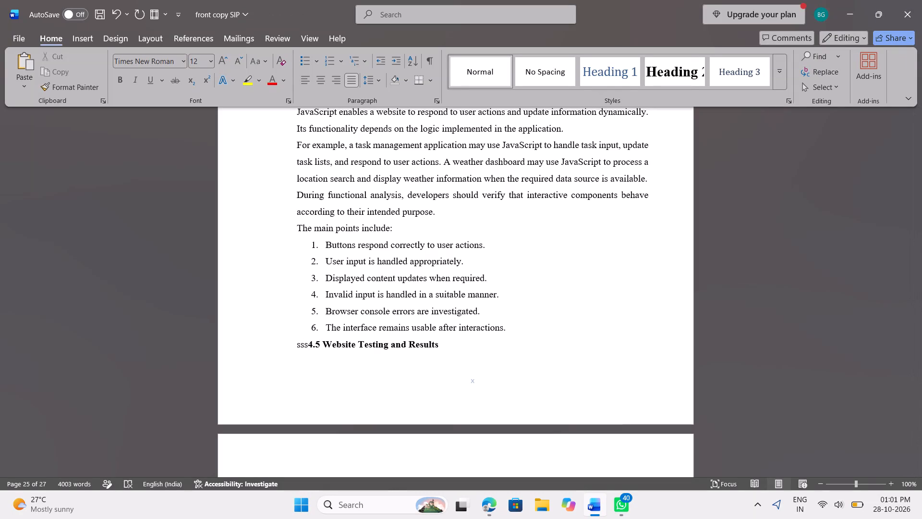
key("BackSpace")
key("BackSpace")
key("BackSpace")
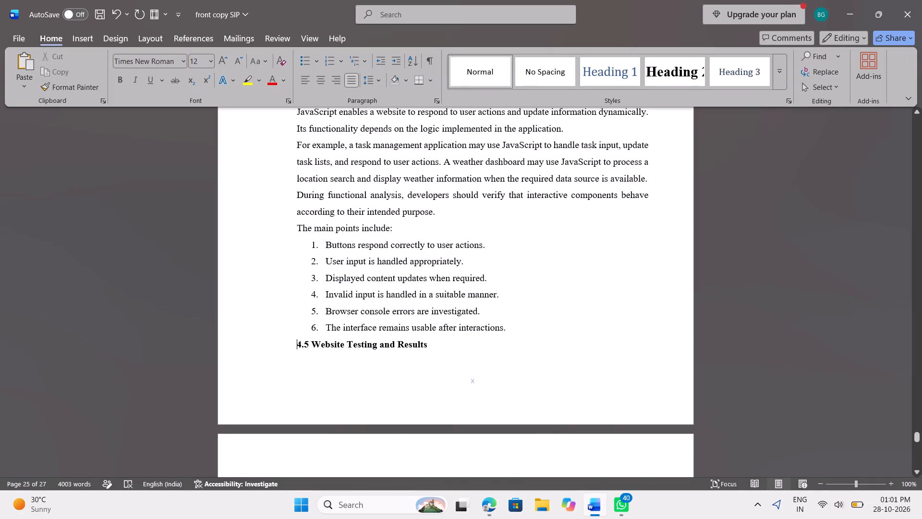
Review the layout and headings of Chapter 4 from its introduction through the start of section 4.5.
scroll(610, 425, "up", 1)
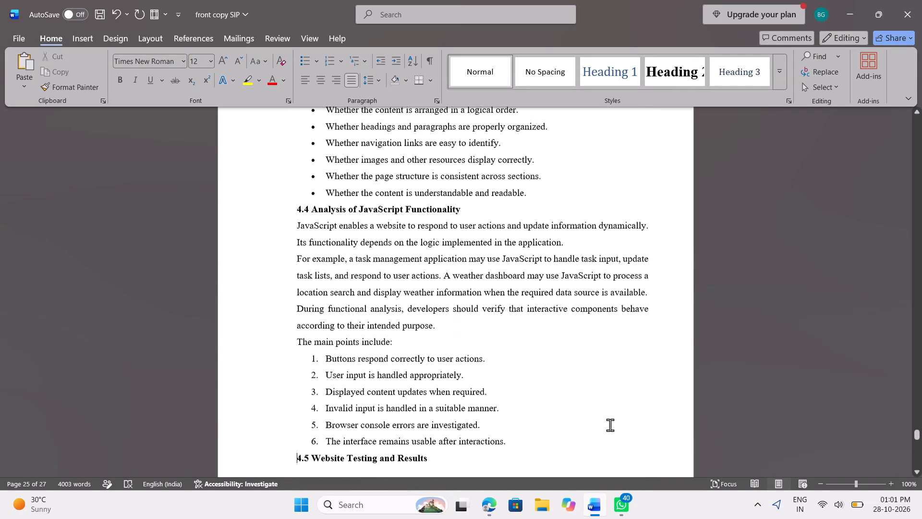
scroll(610, 425, "up", 3)
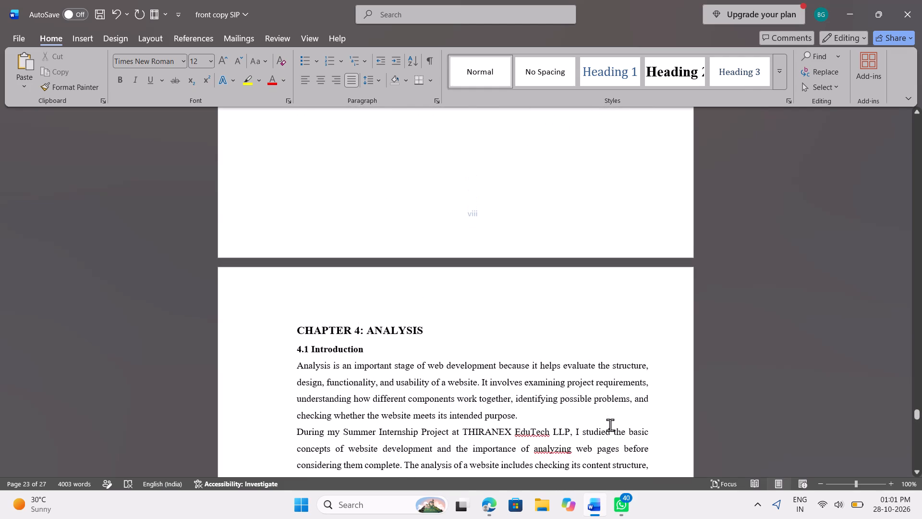
scroll(454, 393, "down", 2)
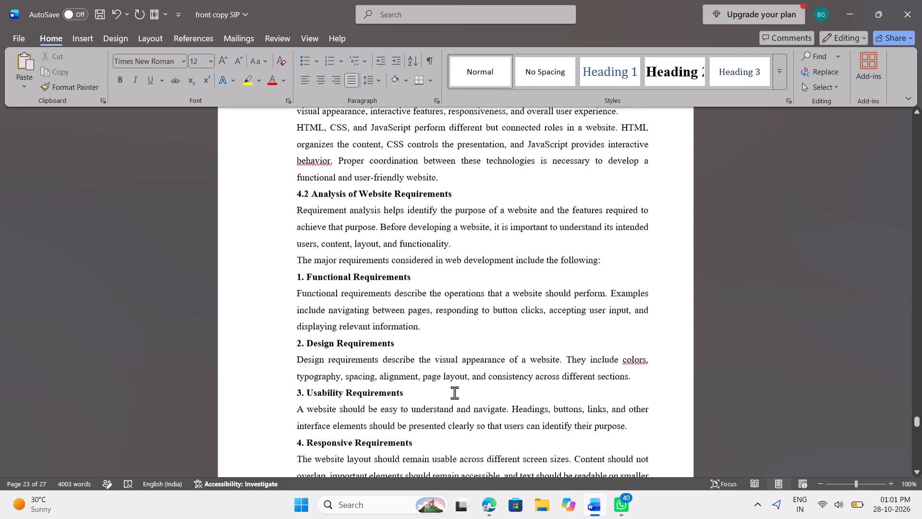
scroll(454, 393, "down", 2)
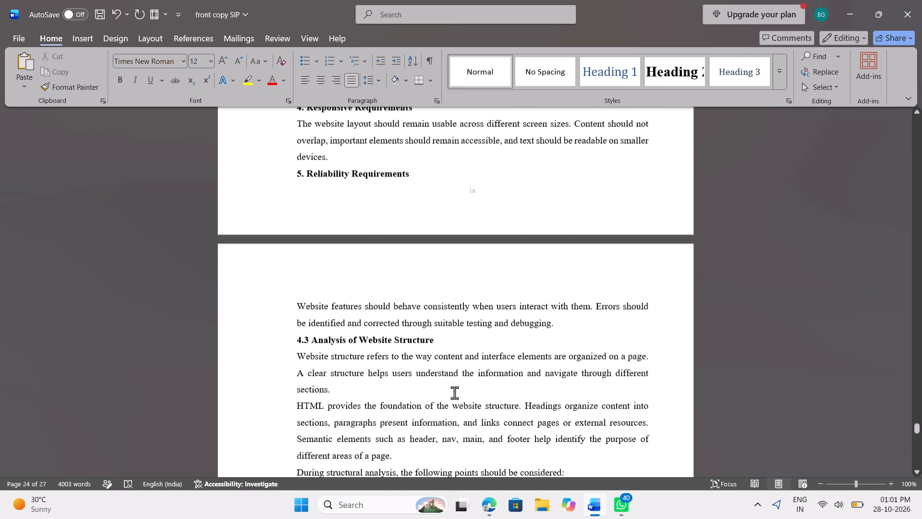
scroll(454, 393, "down", 3)
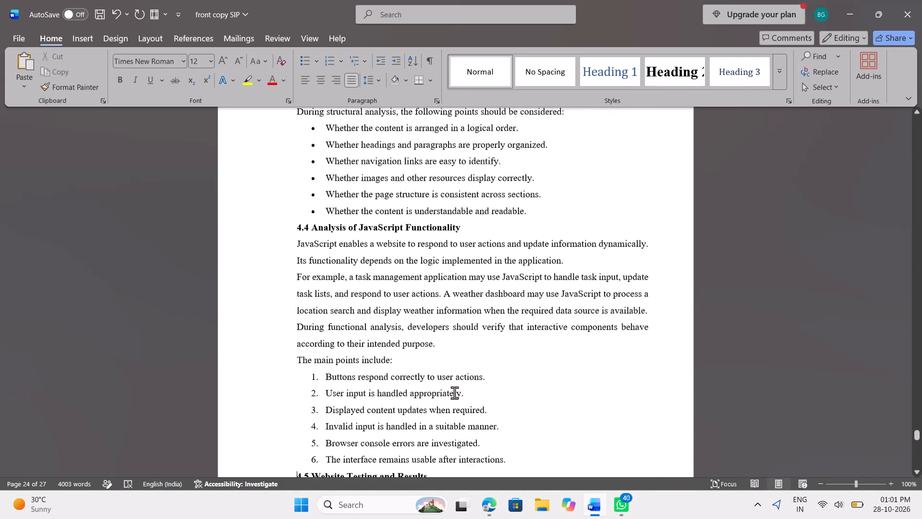
scroll(454, 393, "down", 2)
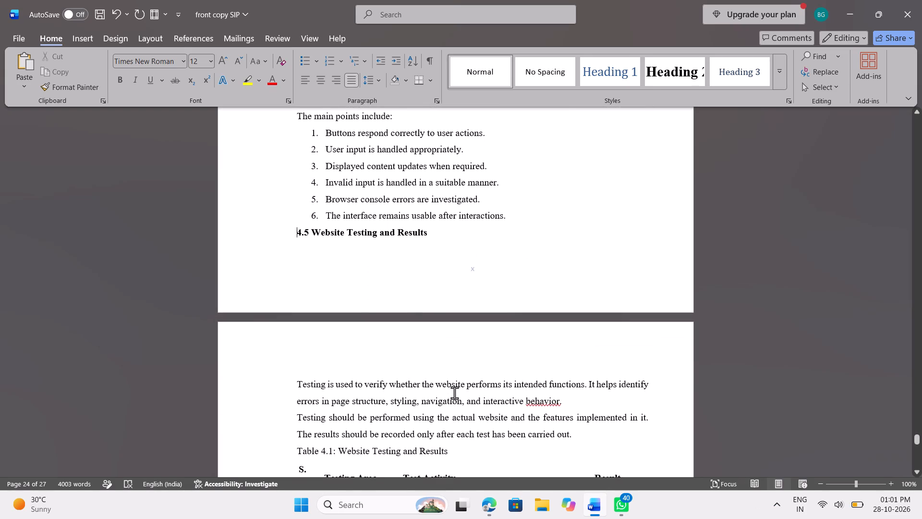
Add blank lines after the numbered list in section 4.4 to push the 4.5 heading onto the following page.
scroll(454, 393, "down", 1)
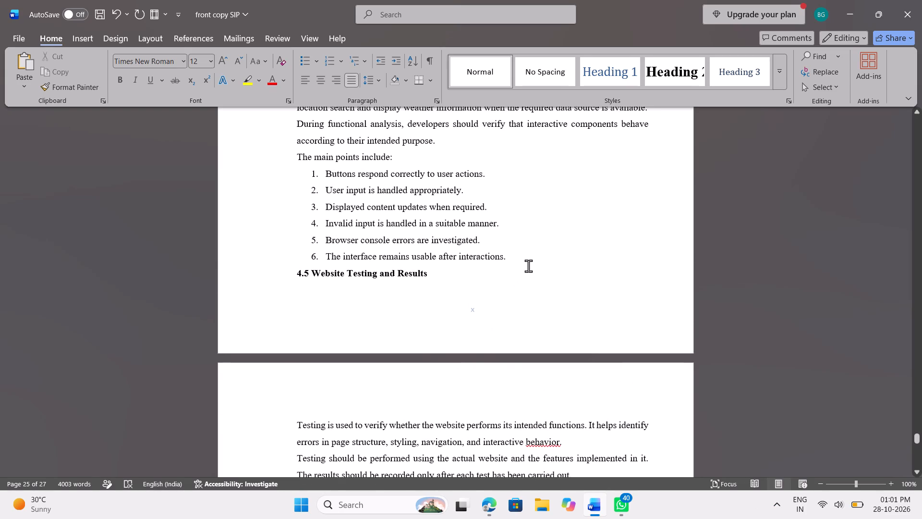
left_click(528, 260)
key("Return")
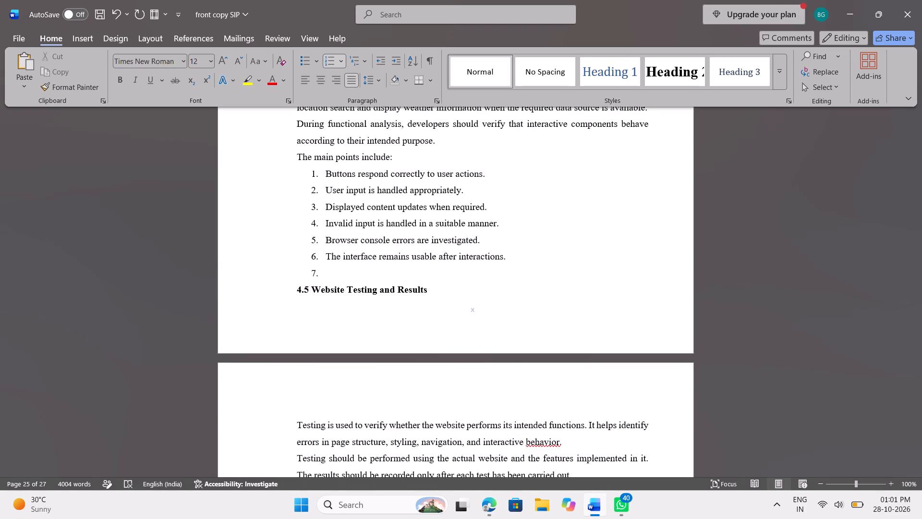
key("BackSpace")
key("BackSpace")
key("Return")
Widen Table 4.1: Website Testing and Results slightly beyond the text margin so each entry fits on one line.
scroll(528, 260, "down", 1)
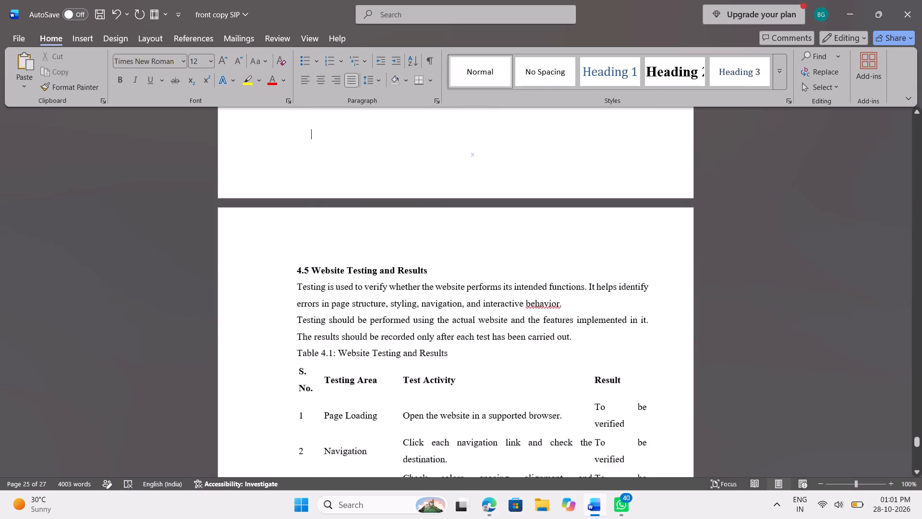
scroll(528, 260, "down", 1)
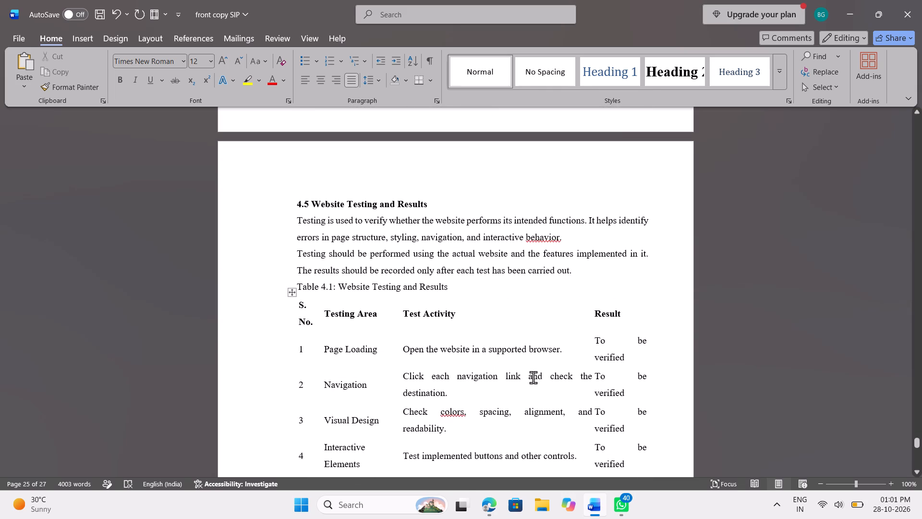
scroll(533, 377, "down", 1)
left_click_drag(650, 381, 670, 373)
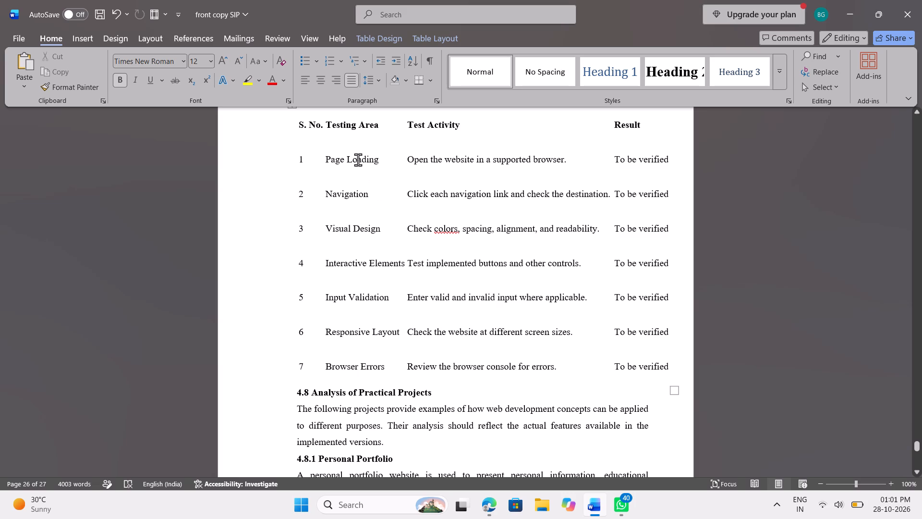
left_click(327, 162)
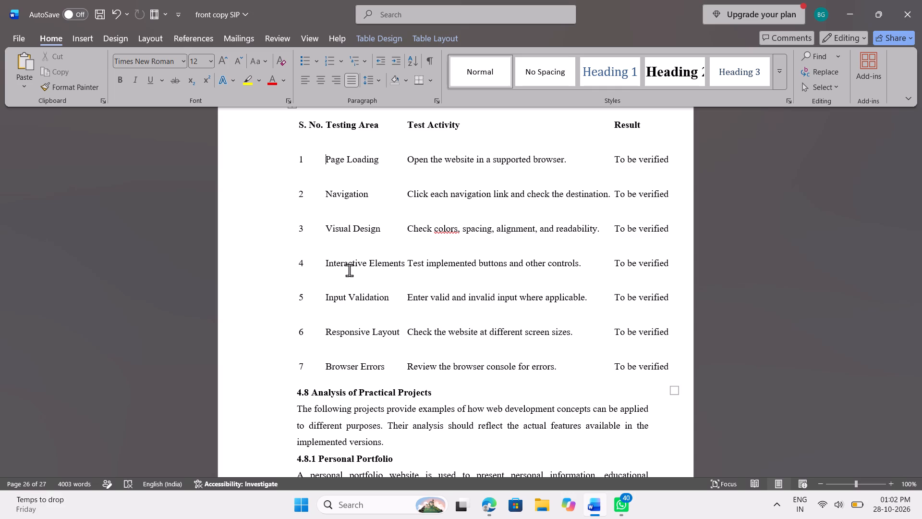
Insert a blank line after the 4.8.1 Personal Portfolio text to move the 4.8.2 TaskFlow heading onto the following page.
scroll(349, 270, "down", 1)
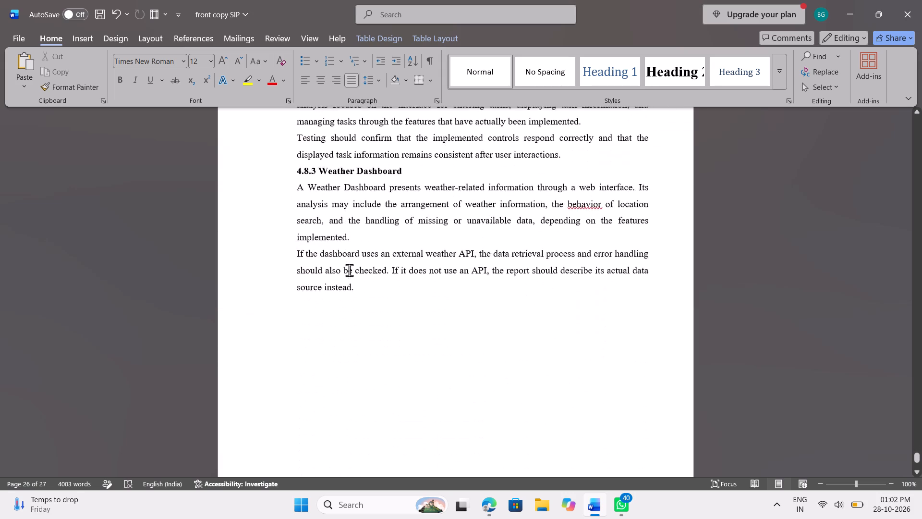
scroll(349, 270, "down", 1)
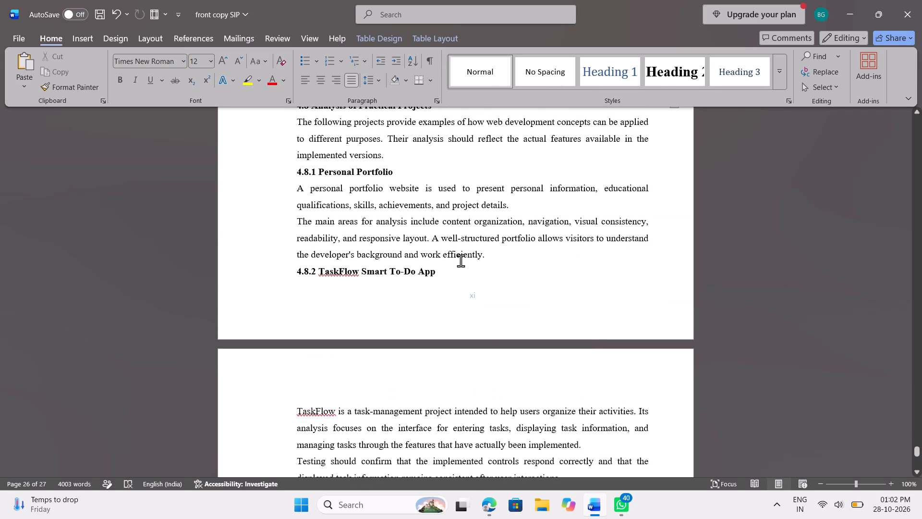
left_click(495, 255)
key("Return")
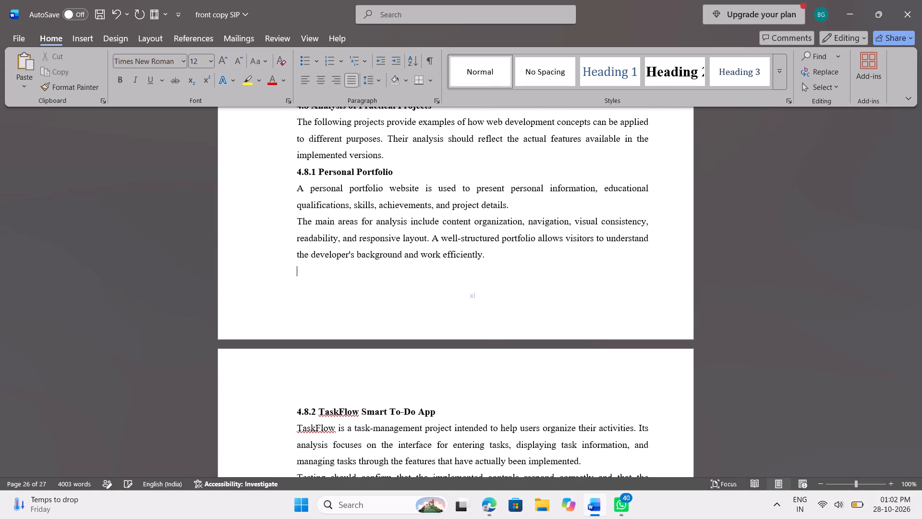
Save the report, leaving no stray letter on the blank line before the 4.8.2 heading.
scroll(495, 255, "down", 1)
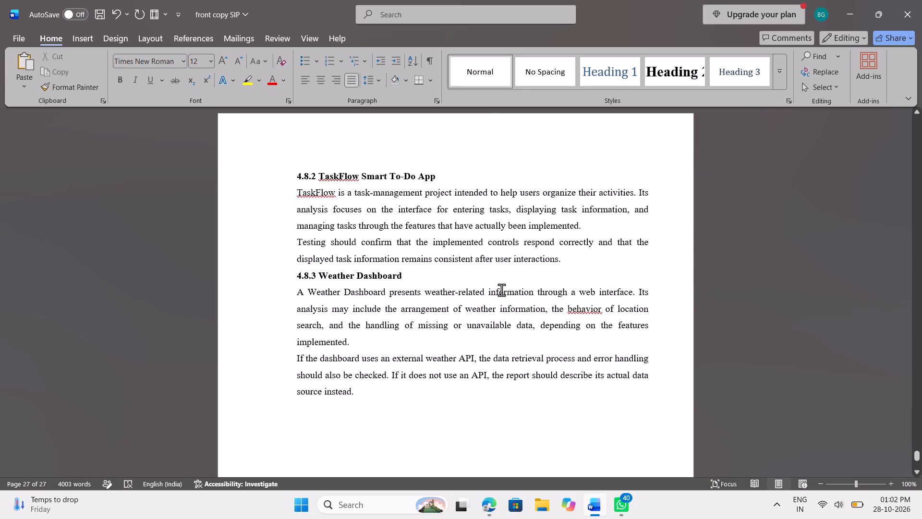
key("ctrl+s")
key("ctrl+s")
key("s")
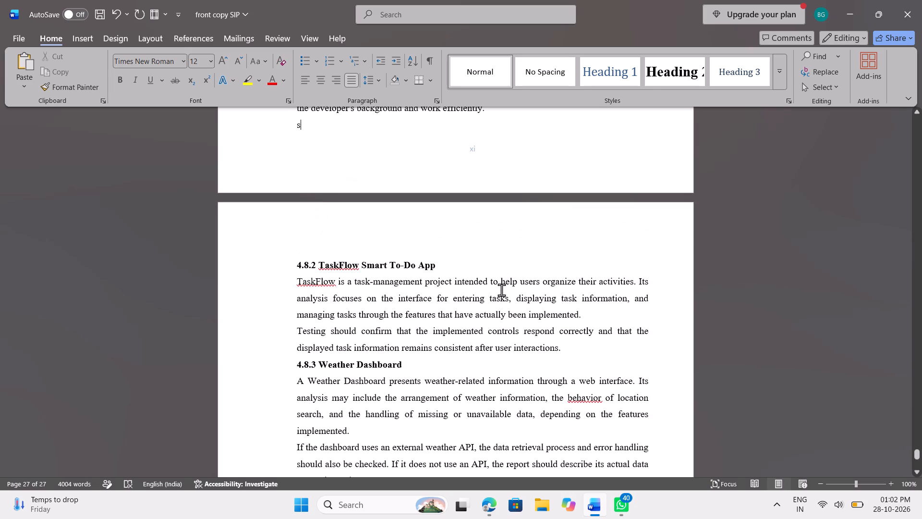
key("BackSpace")
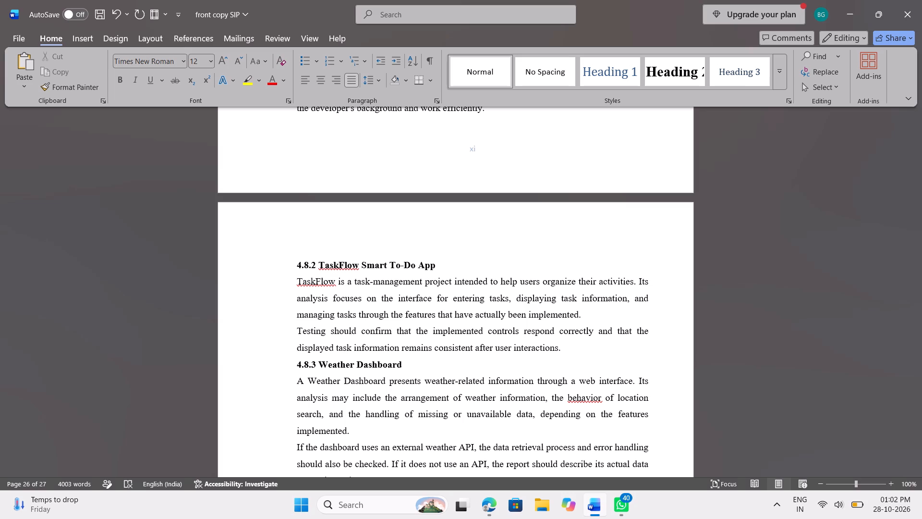
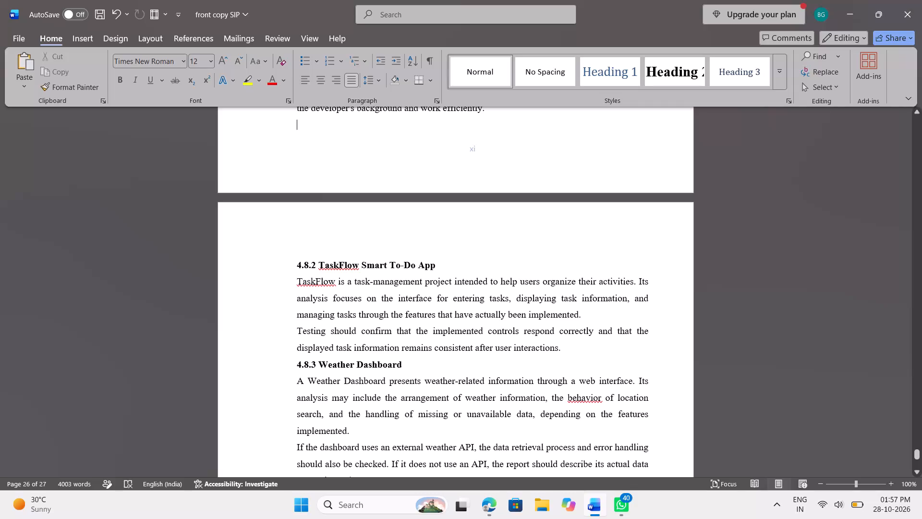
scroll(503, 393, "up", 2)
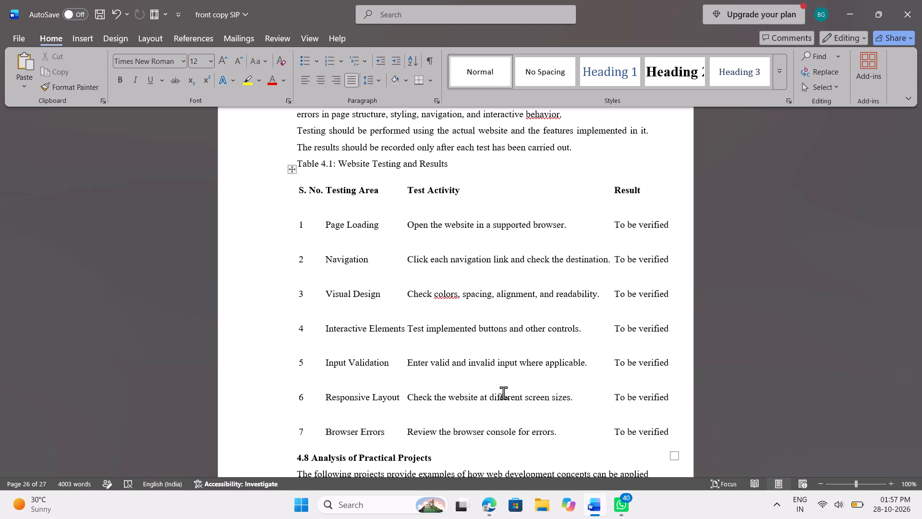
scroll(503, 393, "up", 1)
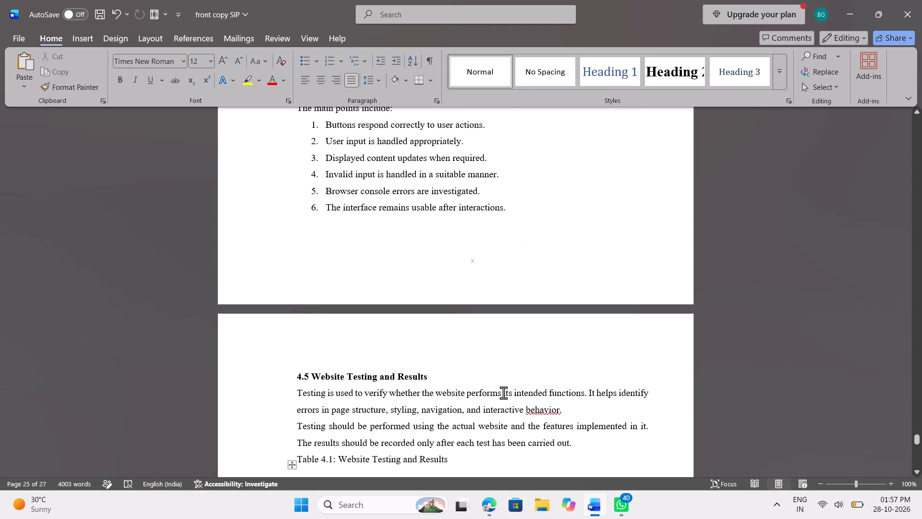
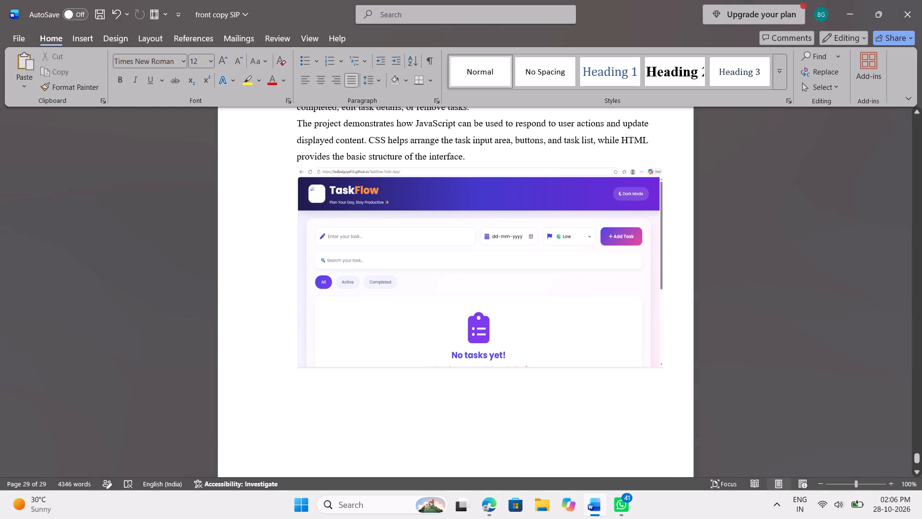
key("ctrl+v")
Delete the hyperlinked TaskFlow Smart To-Do App text after the Project link label in section 5.4.2.
scroll(366, 390, "up", 1)
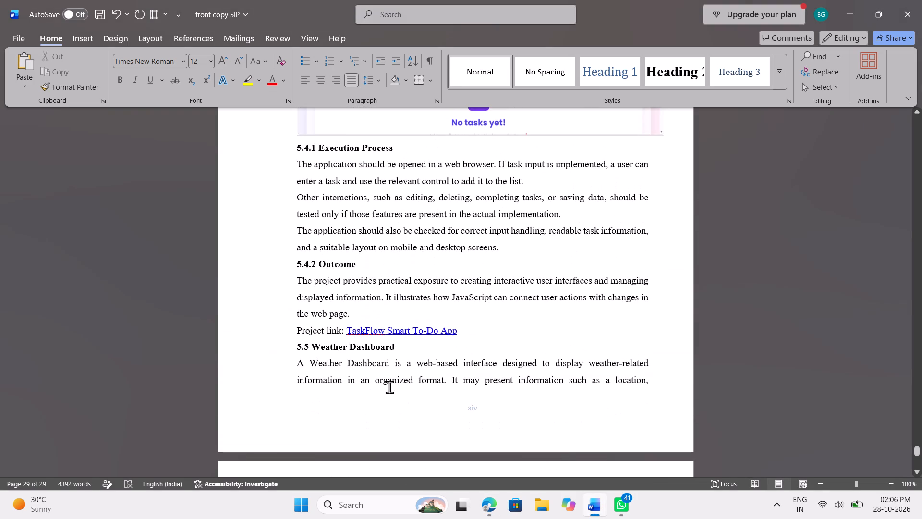
left_click_drag(462, 331, 358, 326)
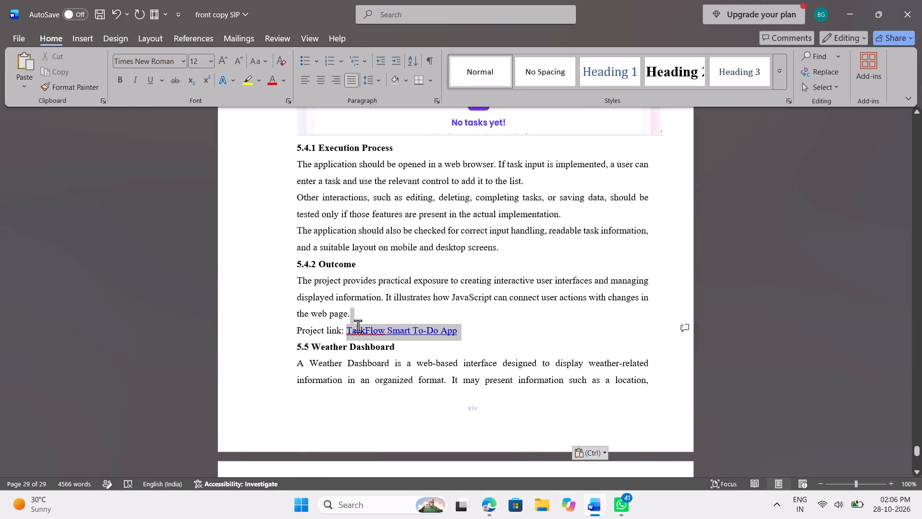
left_click_drag(358, 326, 354, 328)
key("BackSpace")
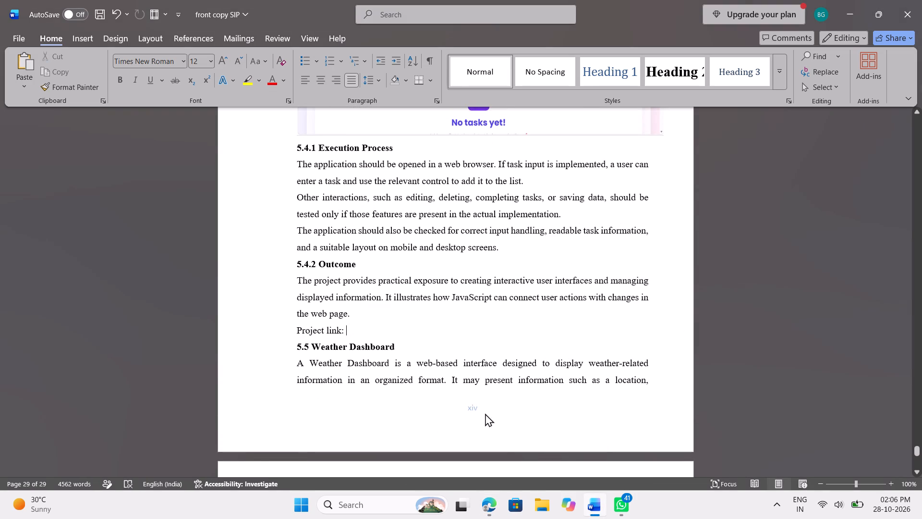
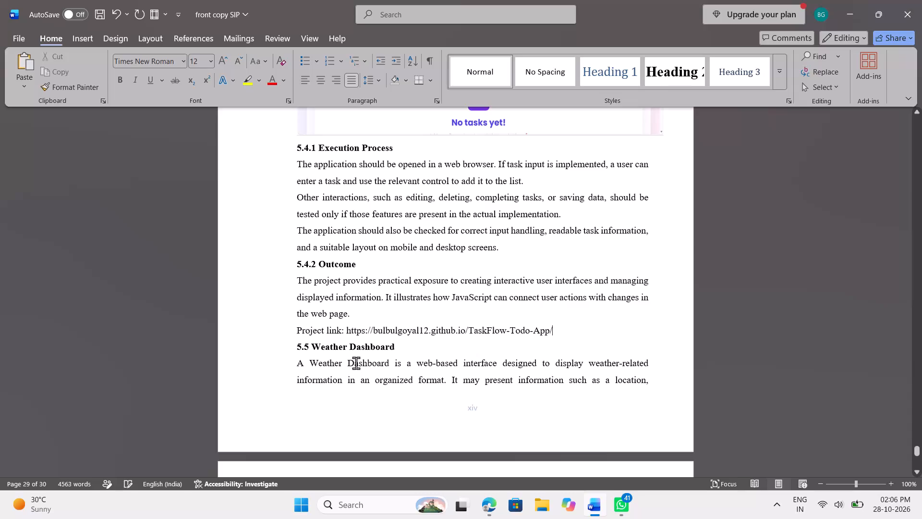
Make the TaskFlow project address in section 5.4.2 a live hyperlink and add a blank line before the 5.5 Weather Dashboard heading.
key("space")
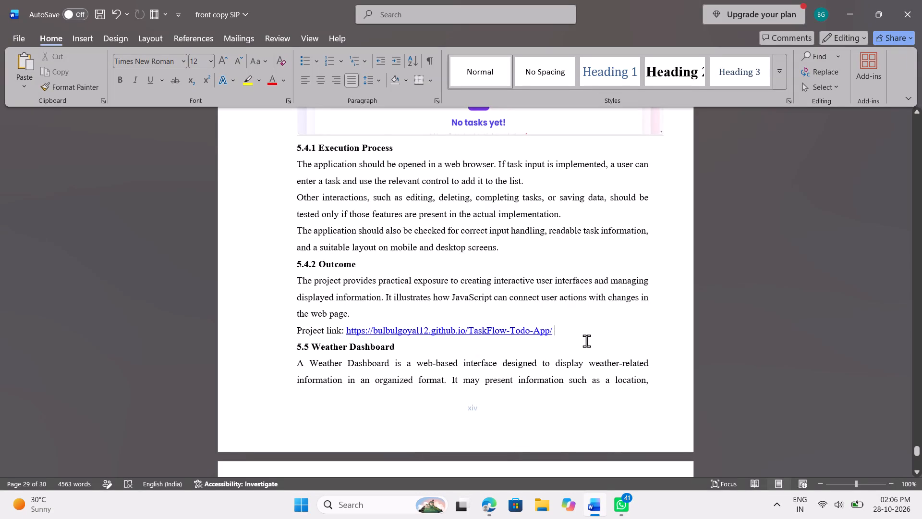
key("Return")
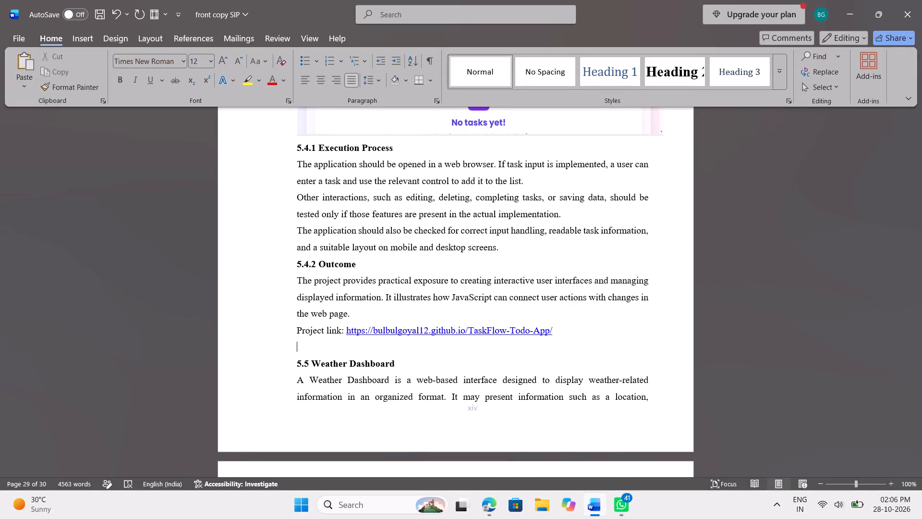
Place the cursor on the empty line below the introductory paragraphs of section 5.5 Weather Dashboard.
scroll(586, 341, "down", 2)
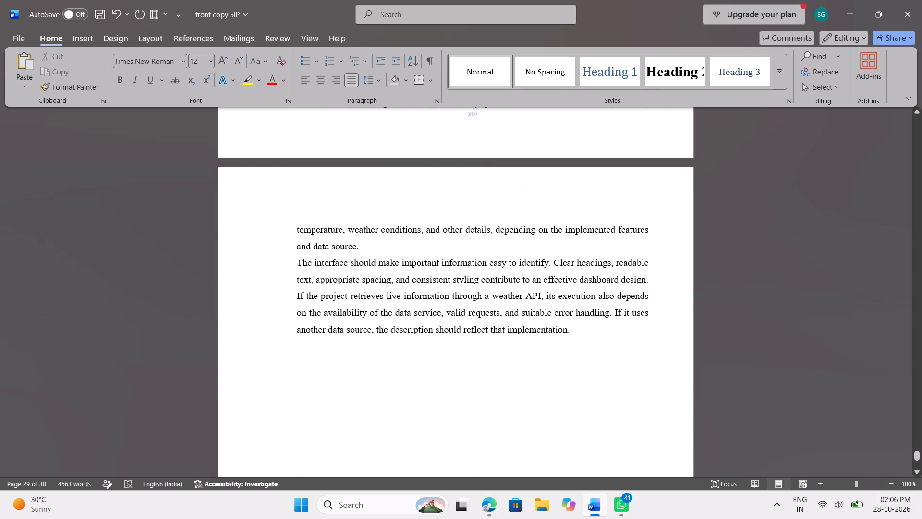
left_click(591, 344)
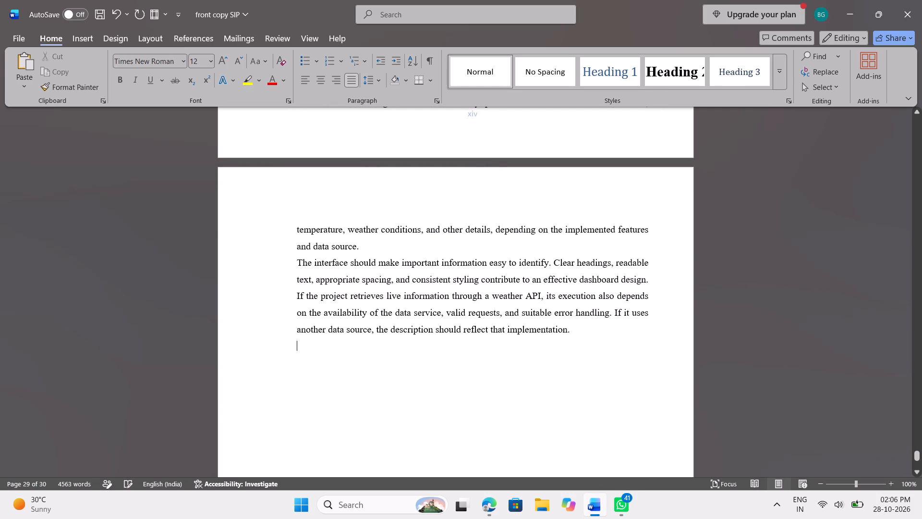
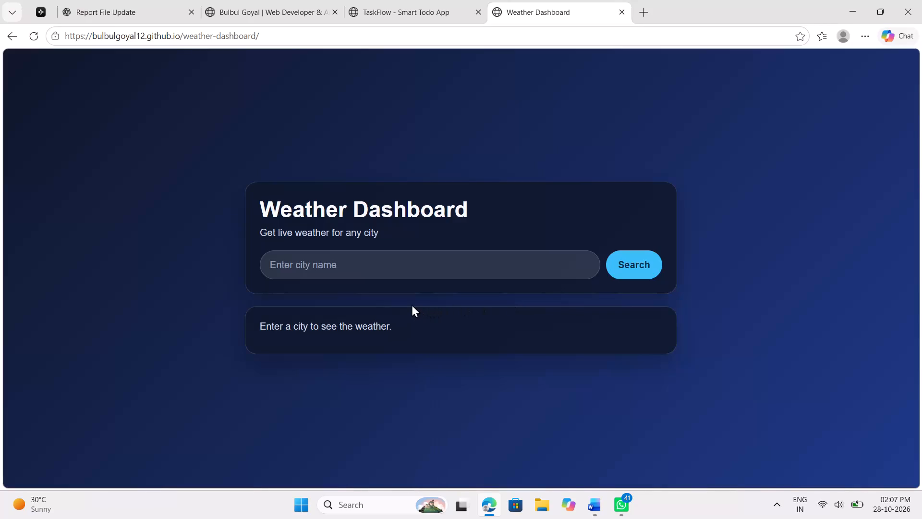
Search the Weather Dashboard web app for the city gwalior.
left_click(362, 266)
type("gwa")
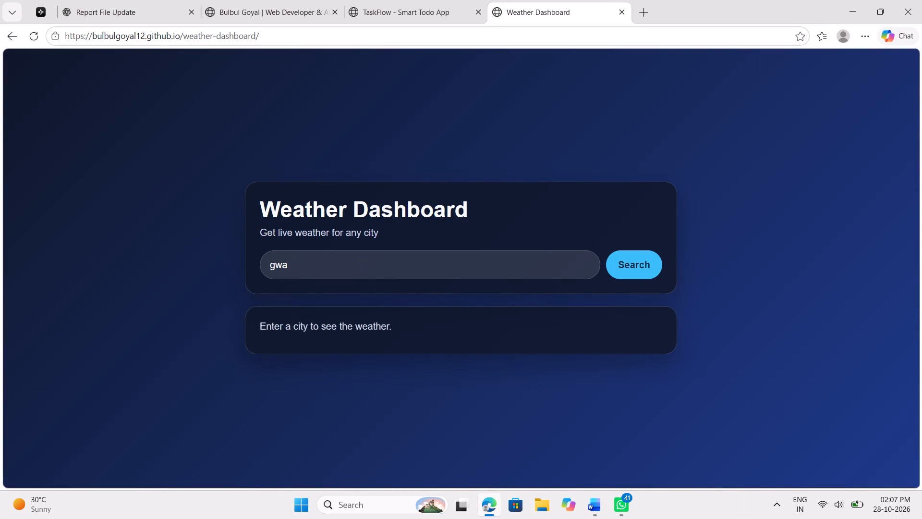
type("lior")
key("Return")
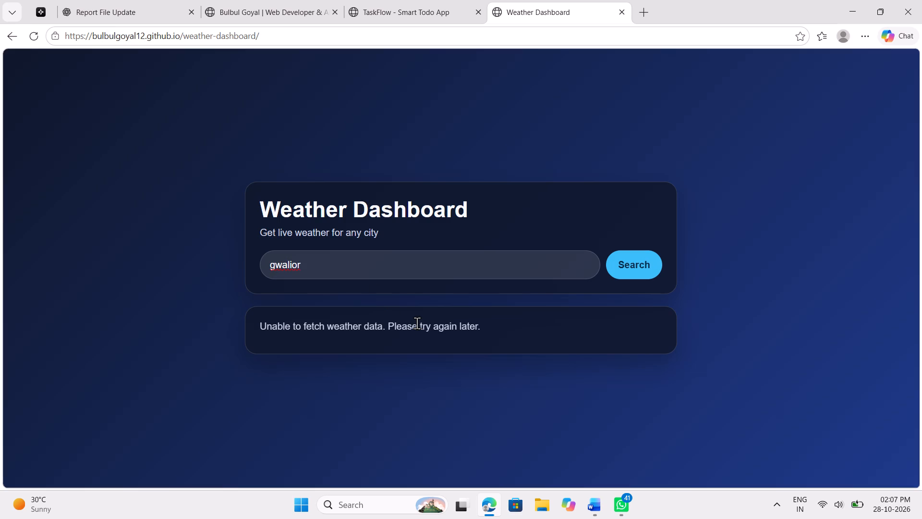
Replace the city in the Weather Dashboard search with delhi and fetch its weather.
left_click(386, 262)
key("BackSpace")
key("BackSpace")
key("BackSpace")
key("BackSpace")
key("BackSpace")
key("BackSpace")
key("BackSpace")
key("BackSpace")
key("BackSpace")
key("BackSpace")
key("BackSpace")
key("BackSpace")
key("BackSpace")
key("BackSpace")
key("BackSpace")
key("BackSpace")
key("BackSpace")
key("BackSpace")
key("BackSpace")
key("BackSpace")
key("BackSpace")
key("BackSpace")
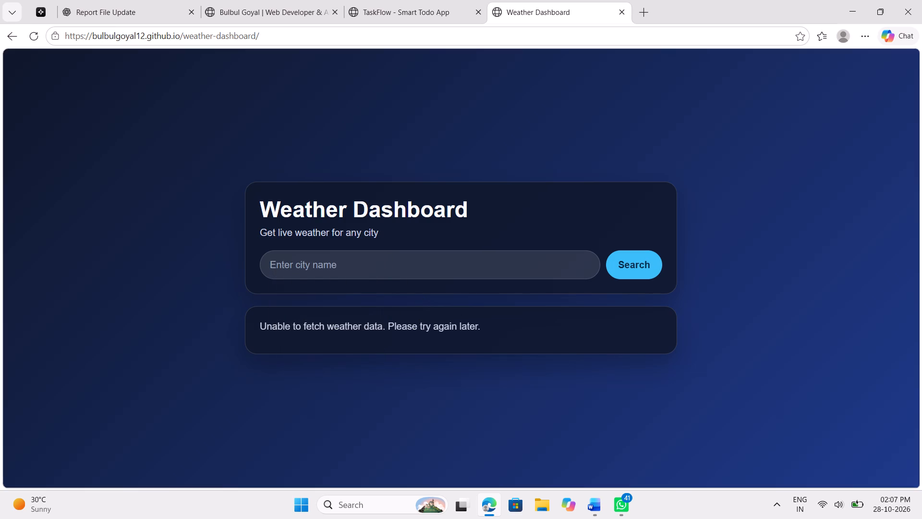
type("delhi")
key("Return")
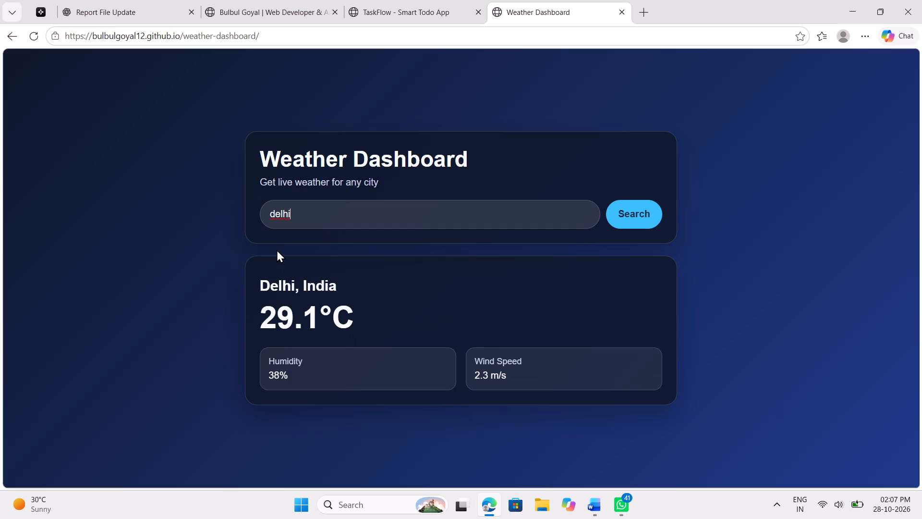
Capture a screenshot of the browser's address bar and the whole Weather Dashboard page showing the Delhi weather.
key("shift+super+s")
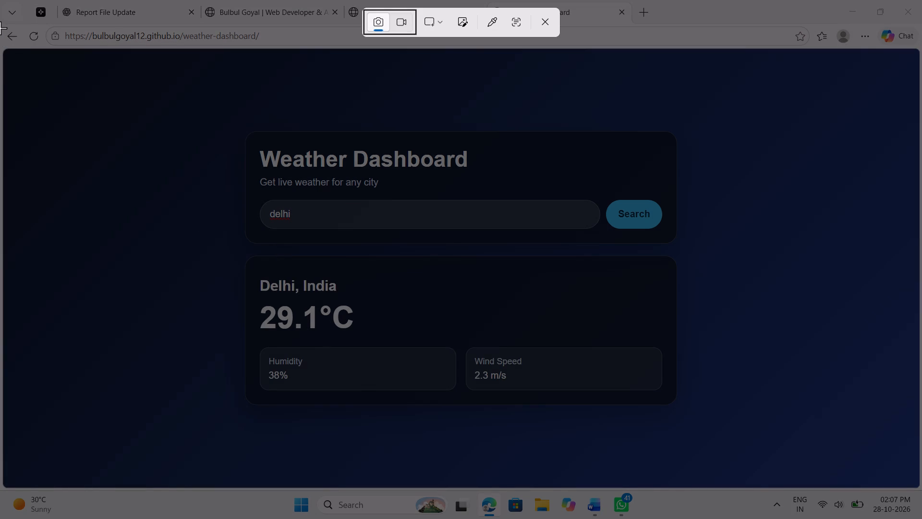
left_click_drag(0, 27, 909, 447)
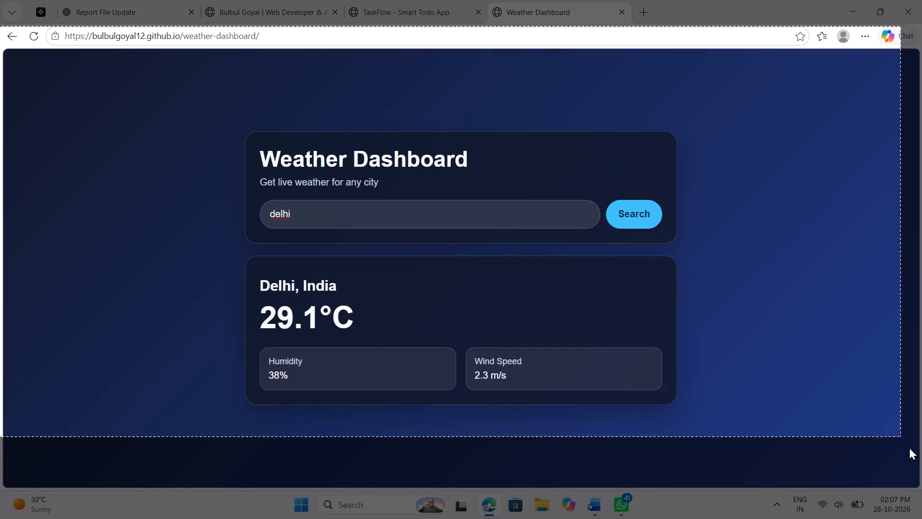
left_click_drag(909, 447, 921, 484)
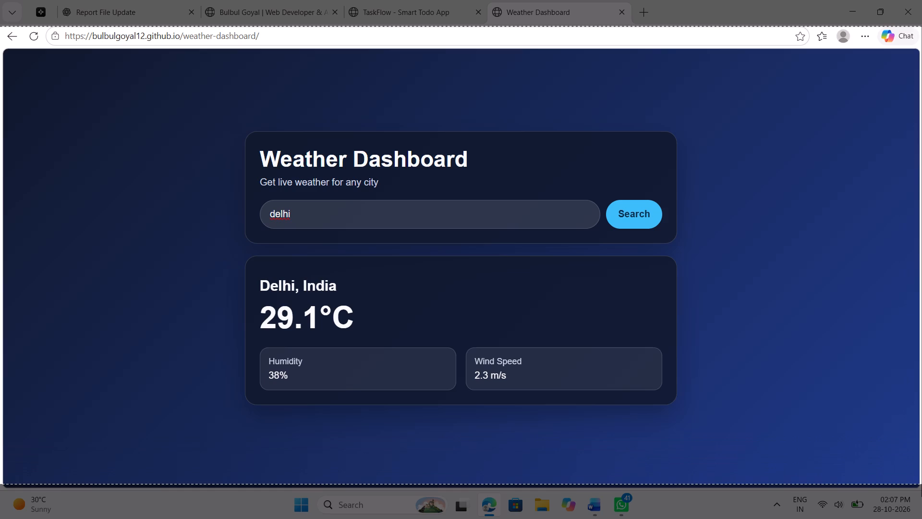
left_click_drag(921, 484, 921, 487)
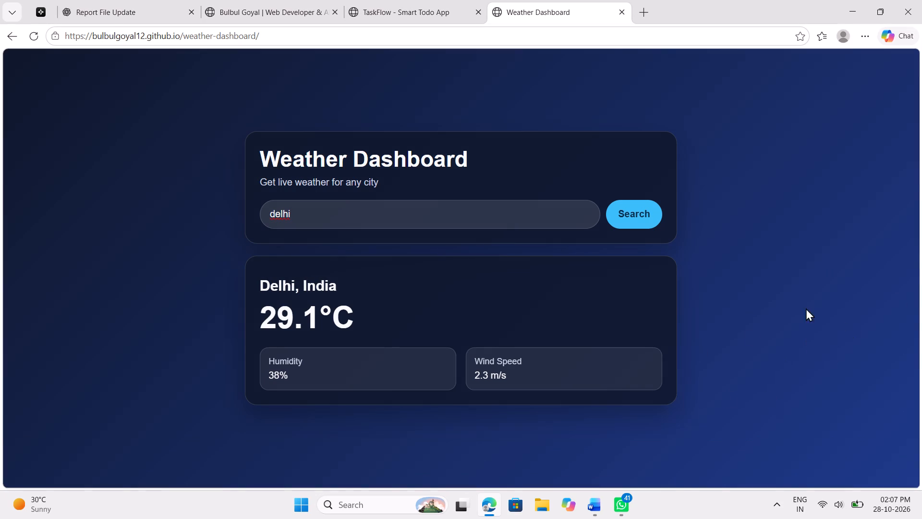
key("ctrl+c")
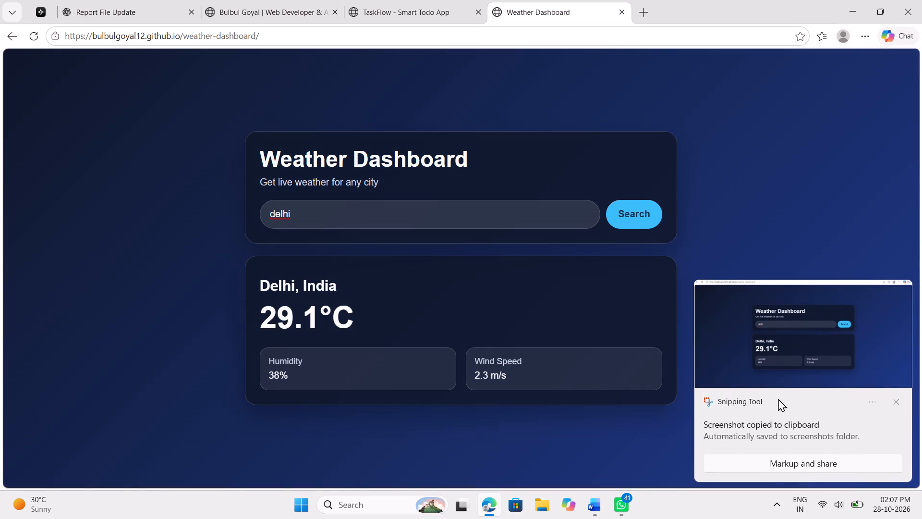
Switch to the Word report and paste the Weather Dashboard screenshot on the empty line below the section 5.5 introductory paragraphs.
left_click(582, 466)
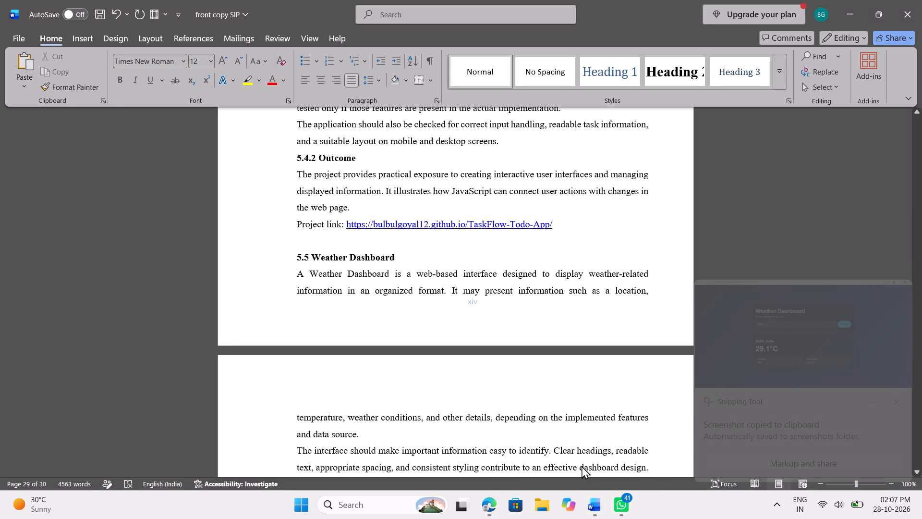
scroll(568, 444, "down", 2)
scroll(568, 444, "up", 1)
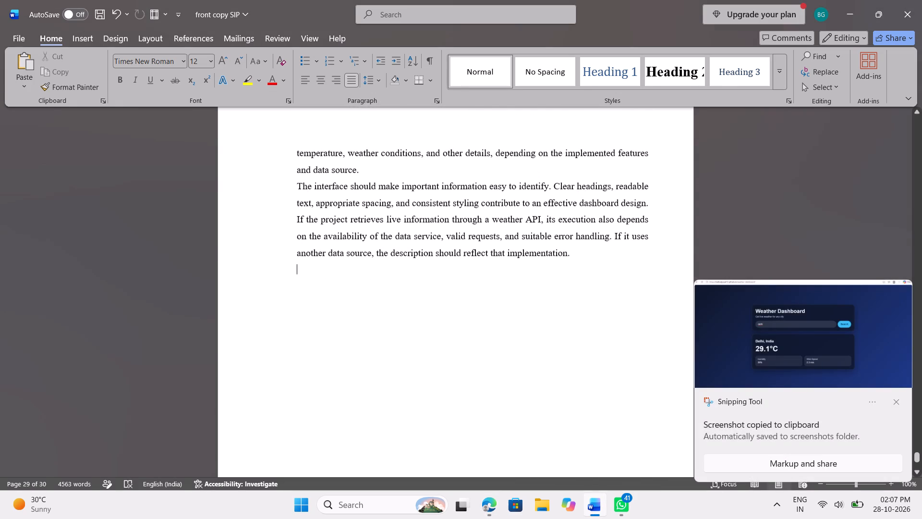
key("ctrl+v")
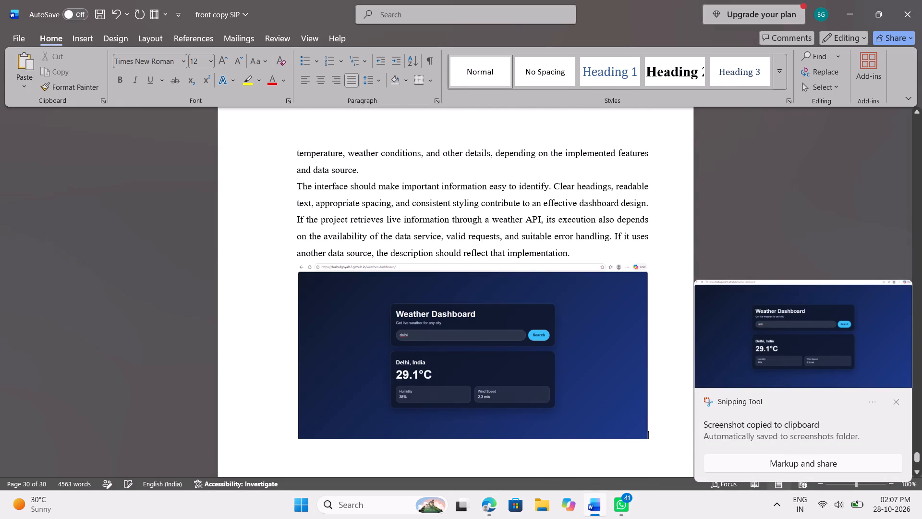
Stretch the Weather Dashboard picture slightly taller by its bottom edge, keeping its width at the text margins.
scroll(443, 367, "down", 1)
left_click(498, 316)
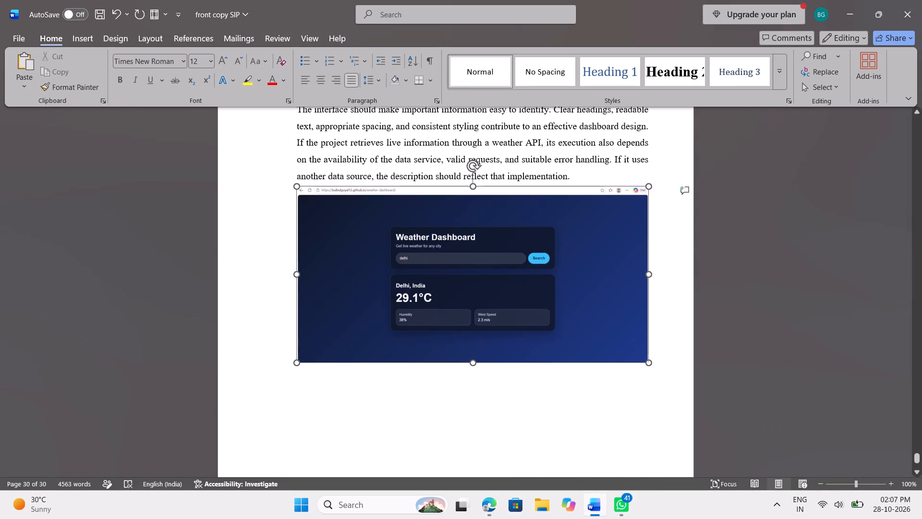
left_click_drag(474, 366, 476, 375)
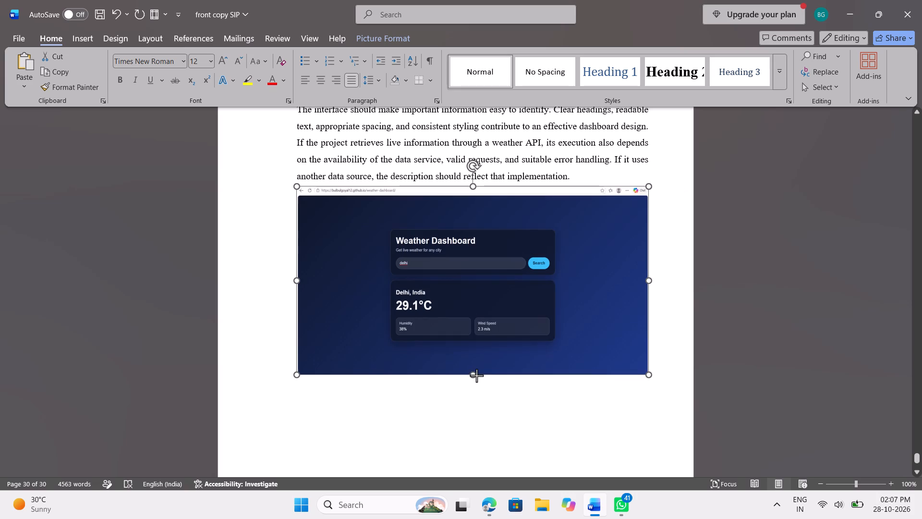
left_click_drag(476, 375, 478, 386)
left_click(489, 435)
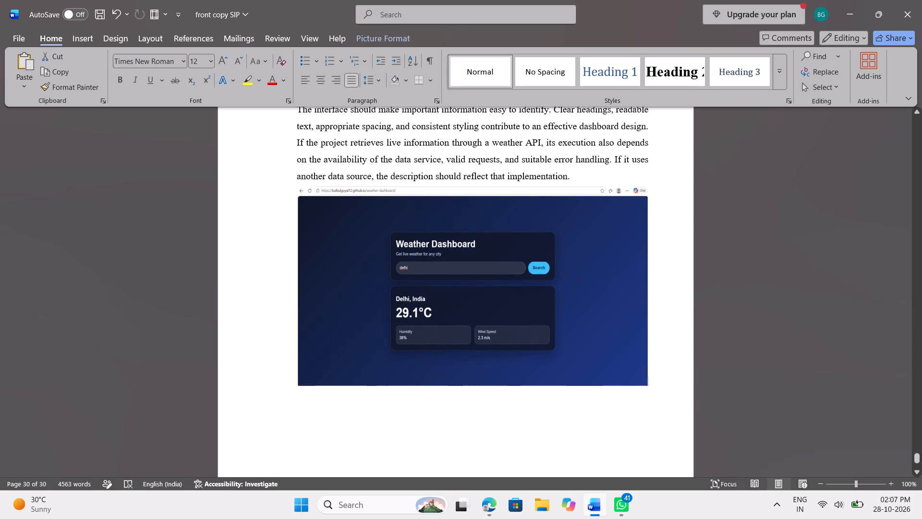
Add a new empty line directly below the Weather Dashboard picture.
scroll(489, 435, "down", 1)
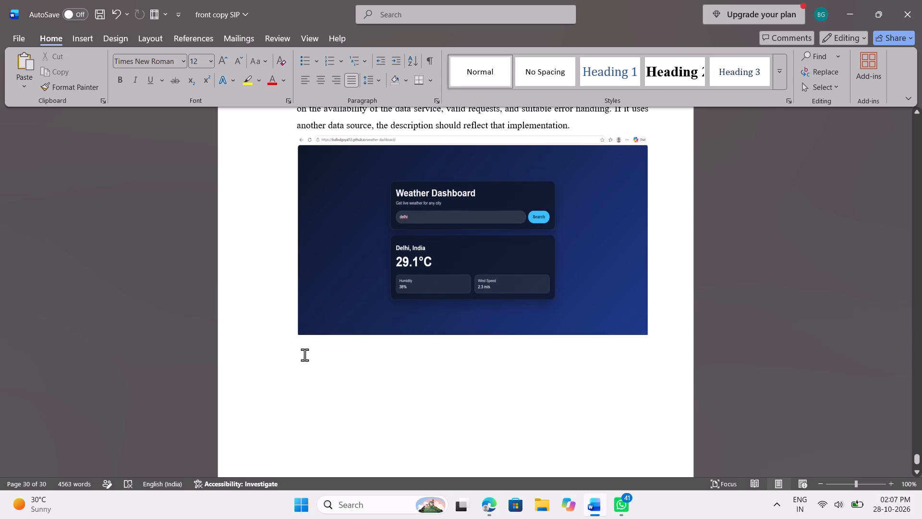
left_click(304, 355)
left_click(309, 346)
left_click(655, 330)
key("Return")
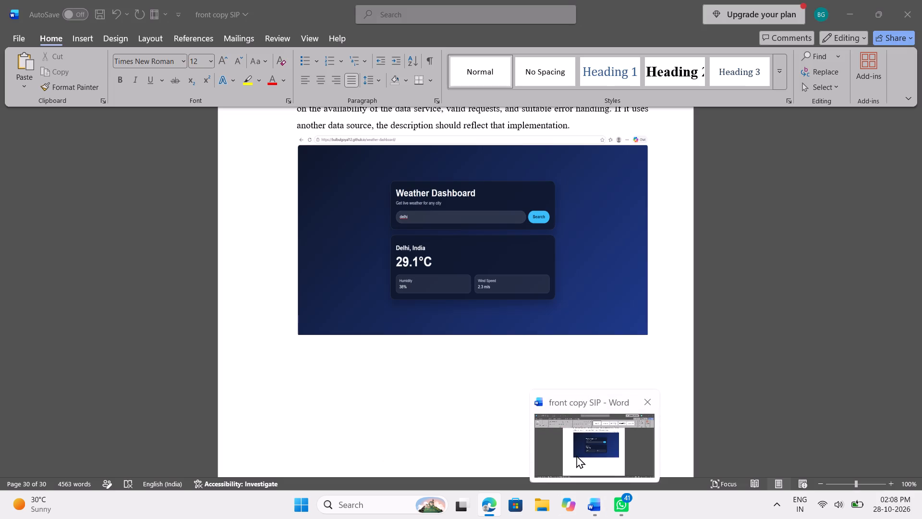
Switch to the Word report and paste the copied sections 5.5.1 through 5.6 on the empty line below the Weather Dashboard picture.
left_click(575, 453)
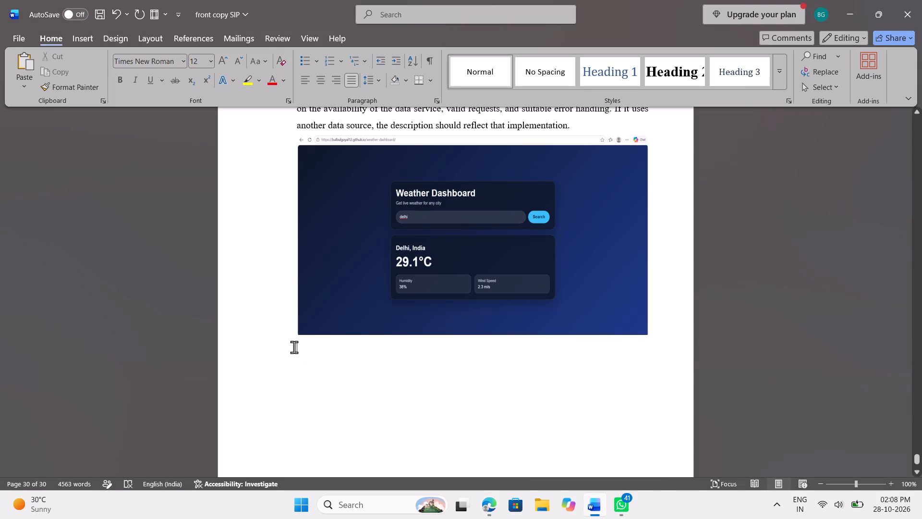
key("ctrl+v")
Delete the Weather Dashboard hyperlink text after "Project link:" at the end of section 5.5.2 Outcome.
scroll(400, 365, "up", 1)
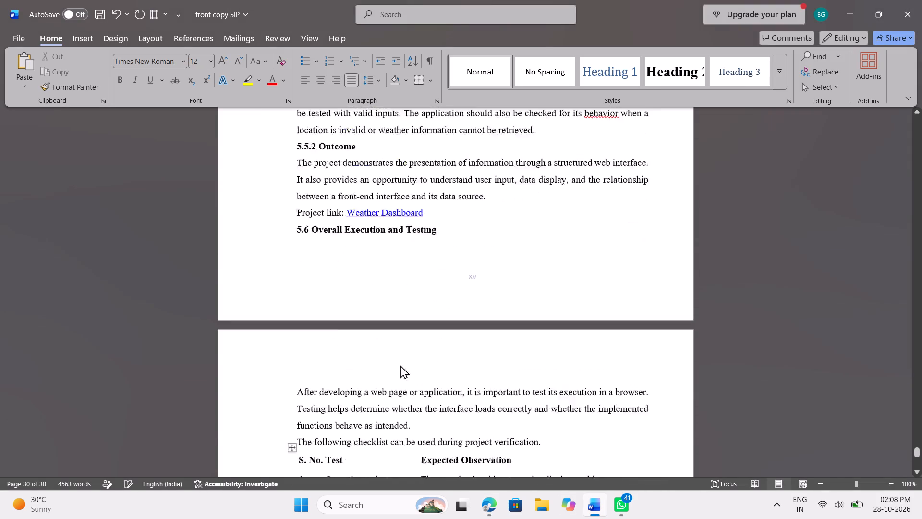
scroll(400, 365, "up", 2)
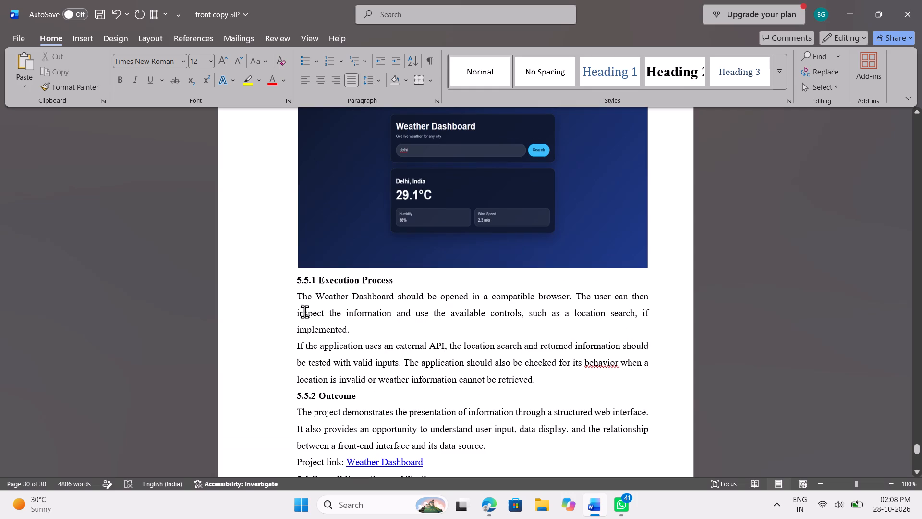
scroll(394, 372, "down", 1)
left_click_drag(432, 326, 352, 323)
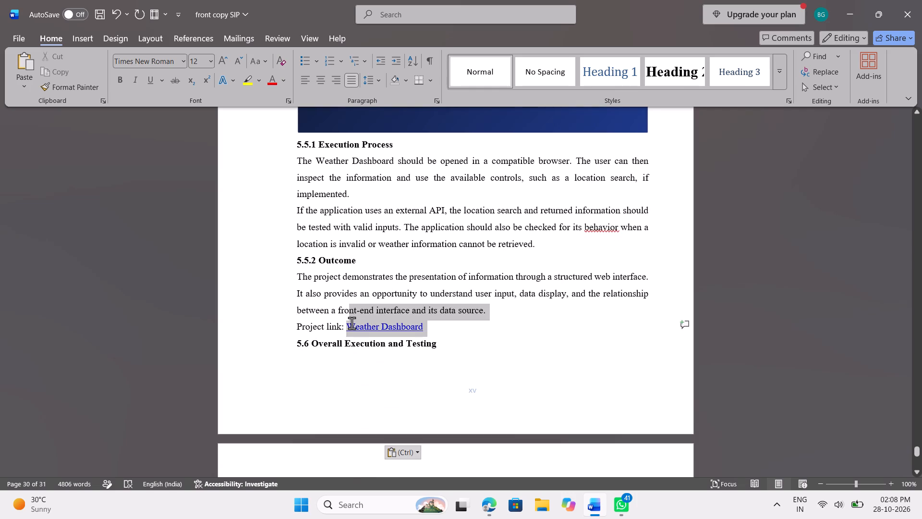
left_click_drag(352, 323, 351, 324)
key("BackSpace")
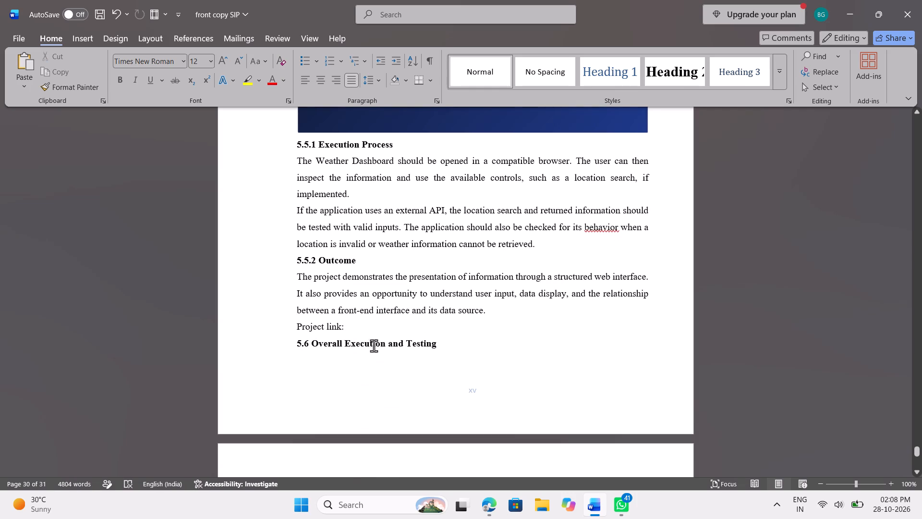
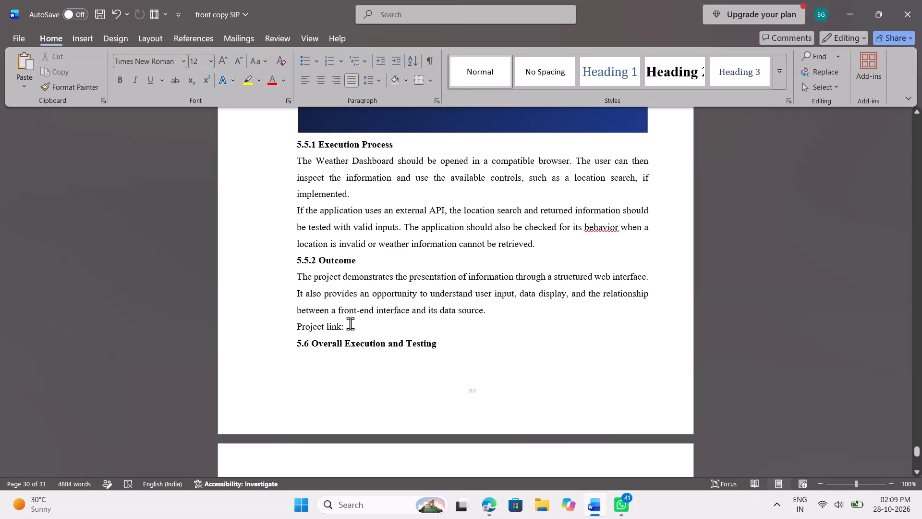
Paste the copied Weather Dashboard web address after "Project link:" in section 5.5.2 as a live hyperlink.
key("ctrl+v")
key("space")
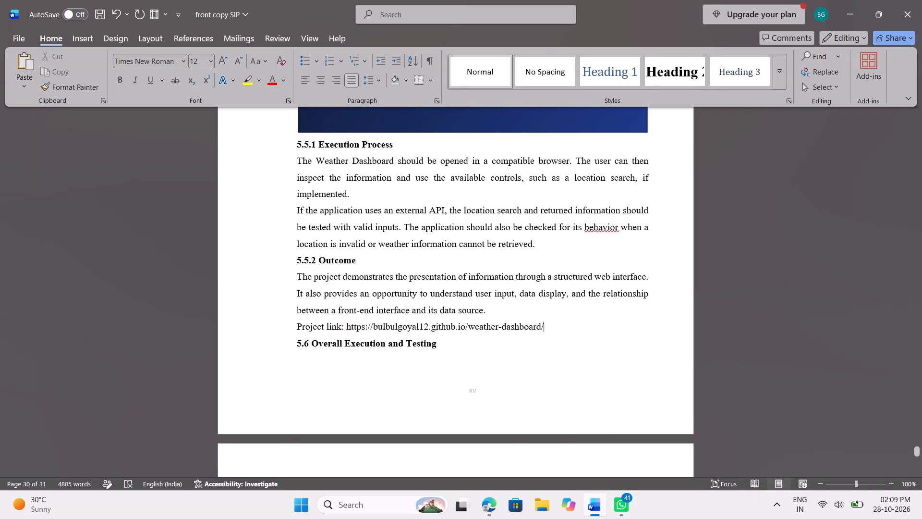
Insert three empty lines after the Weather Dashboard project link to push heading 5.6 Overall Execution and Testing onto the next page.
scroll(425, 440, "right", 1)
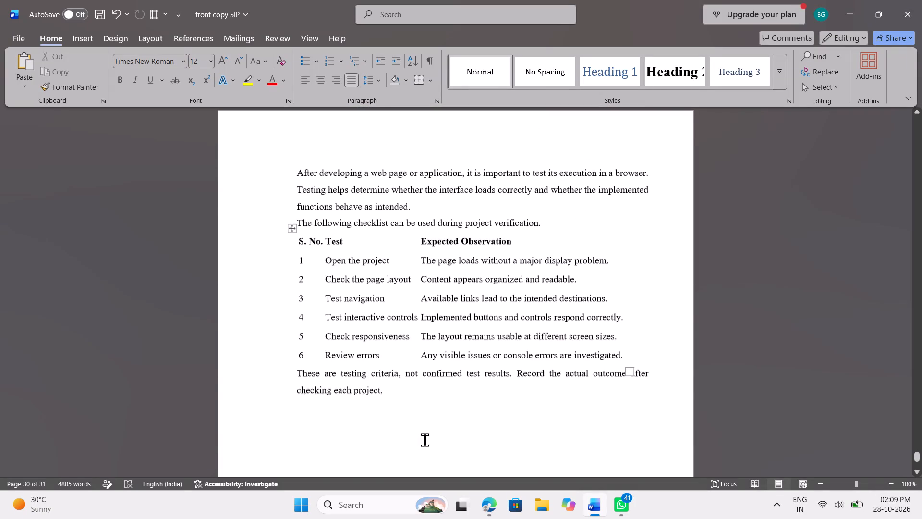
scroll(425, 440, "right", 1)
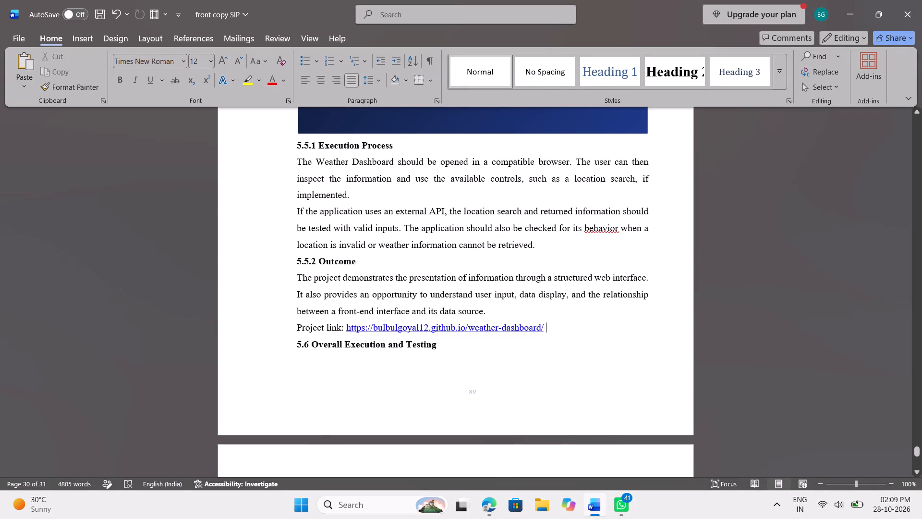
key("Return")
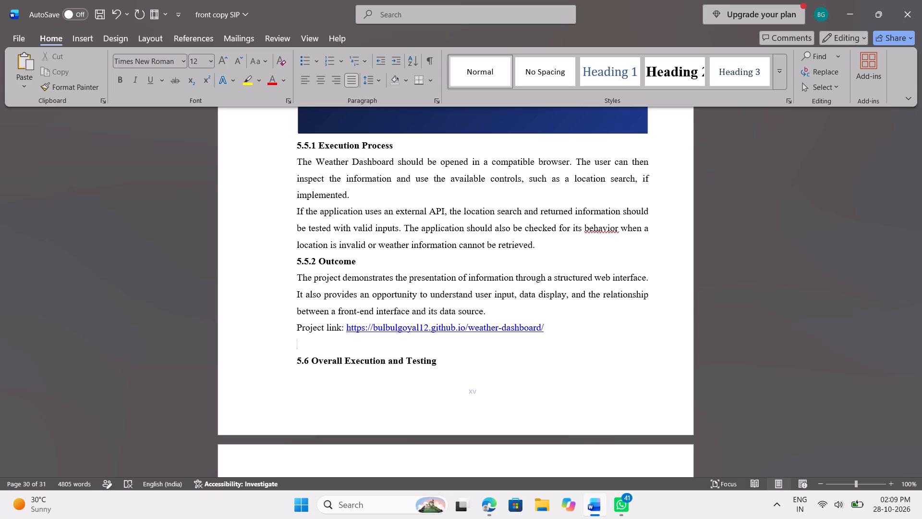
key("Return")
key("Return")
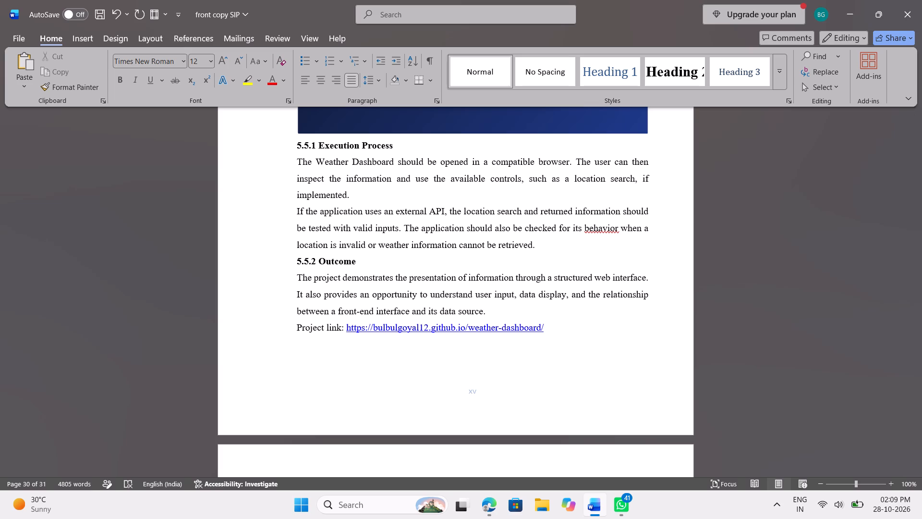
Enlarge the section 5.6 checklist table by its bottom corner, making rows slightly taller and extending it just past the right text margin.
scroll(582, 334, "down", 1)
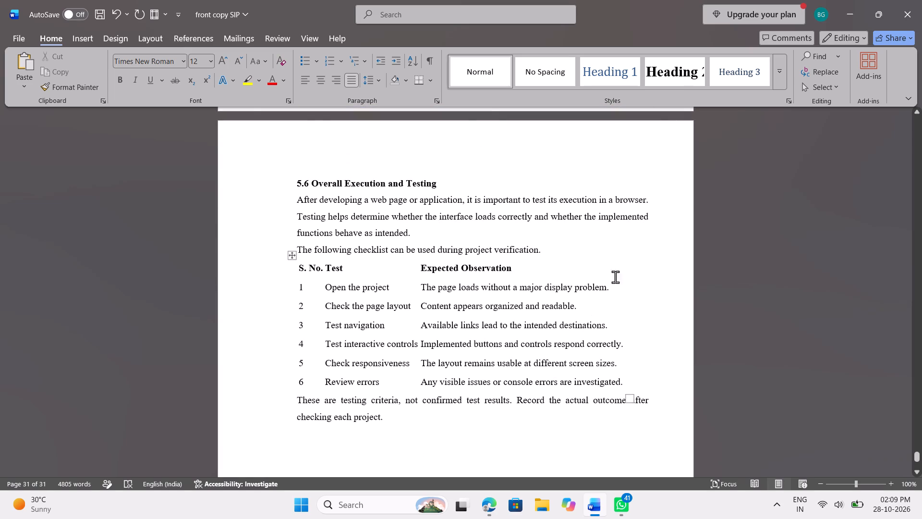
left_click(584, 370)
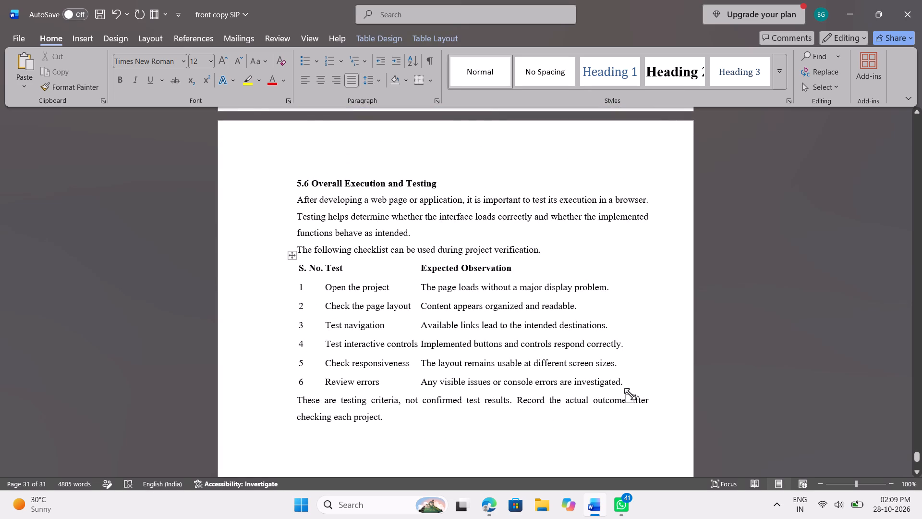
left_click_drag(630, 400, 640, 406)
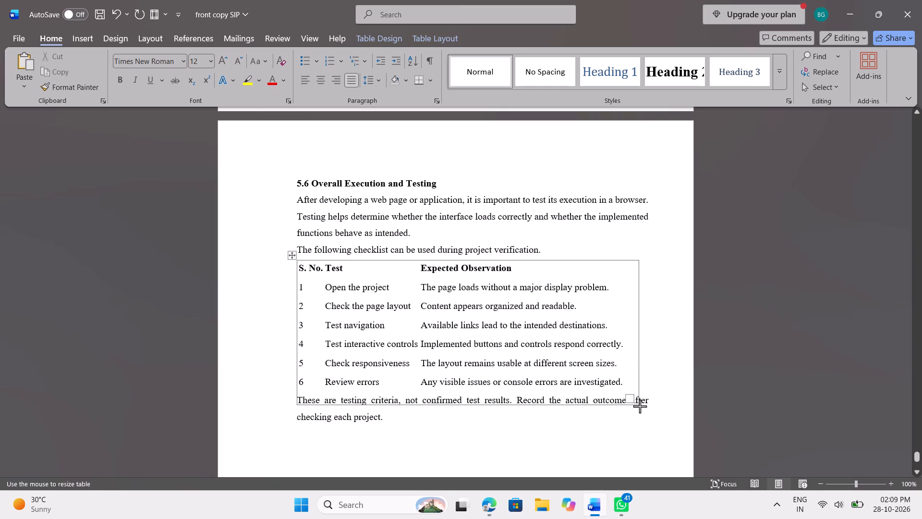
left_click_drag(640, 406, 669, 424)
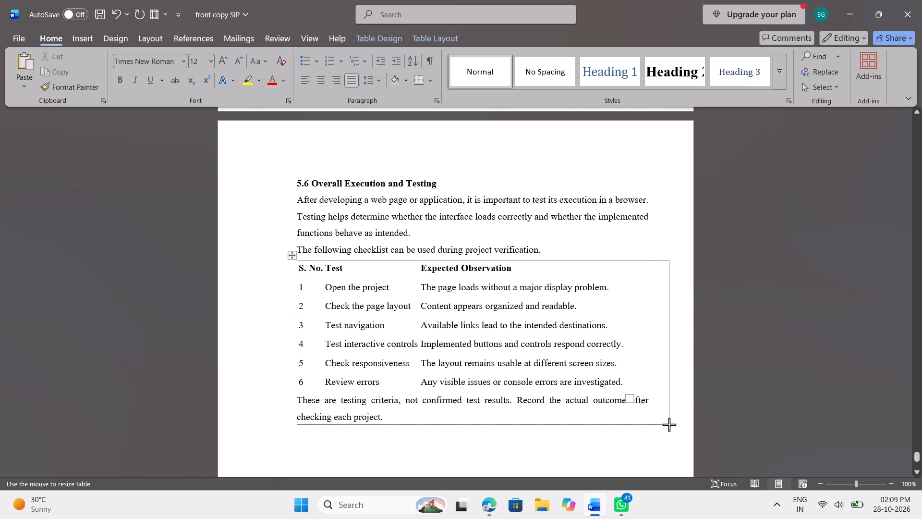
left_click_drag(669, 424, 669, 425)
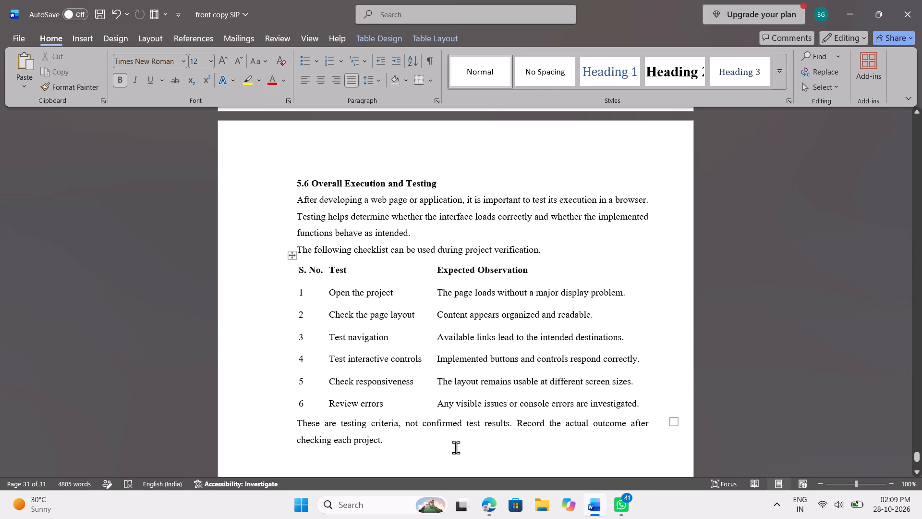
Delete the closing paragraph below the checklist table, from "These are testing criteria" to "checking each project.".
left_click_drag(296, 424, 319, 428)
left_click_drag(319, 428, 384, 448)
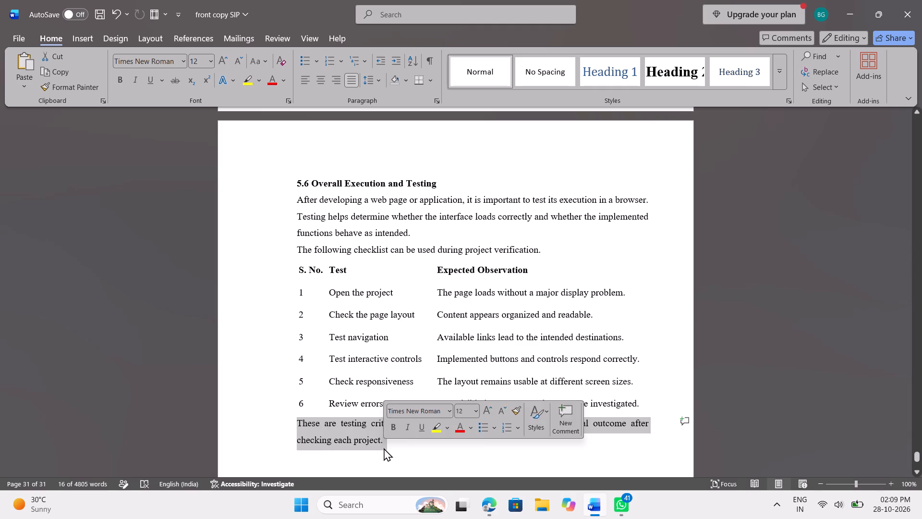
key("BackSpace")
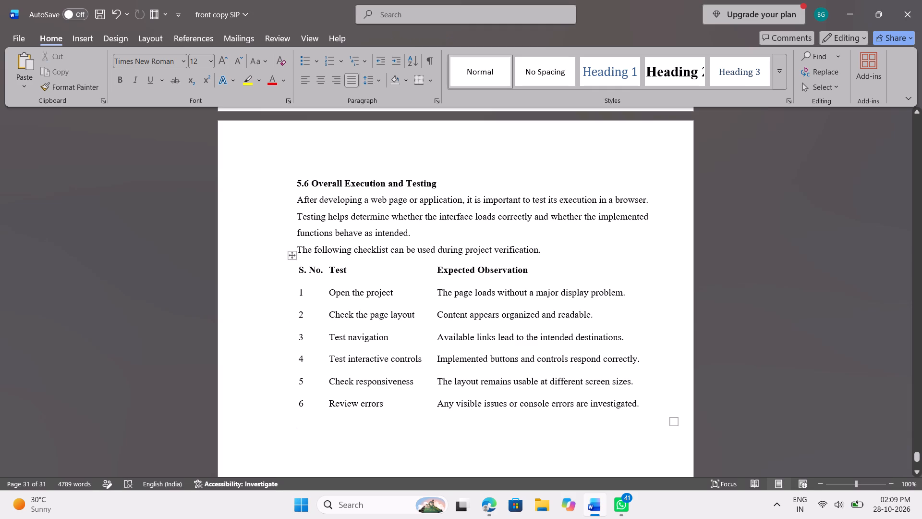
left_click(284, 312)
left_click(363, 451)
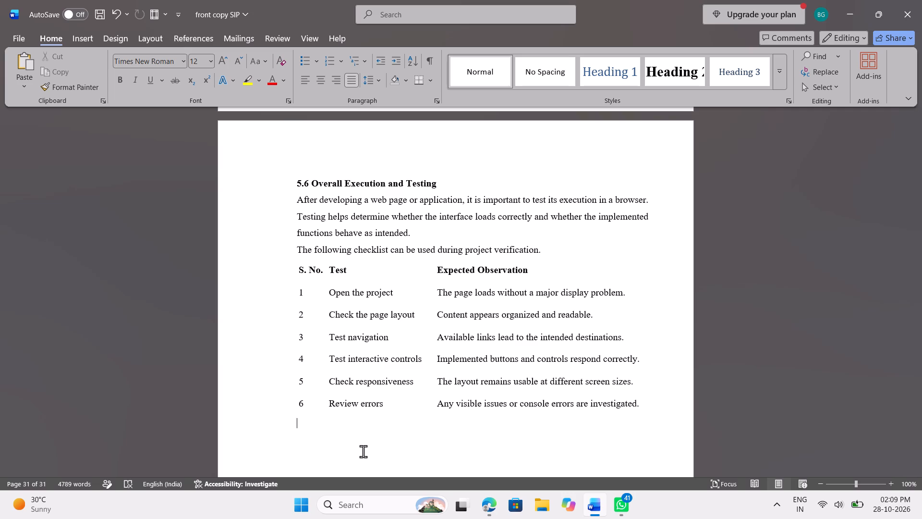
Review the report's pages, checking Chapter 5 from its introduction through the project sections to the 5.5 project link.
scroll(363, 451, "up", 8)
scroll(363, 451, "up", 19)
scroll(363, 451, "up", 5)
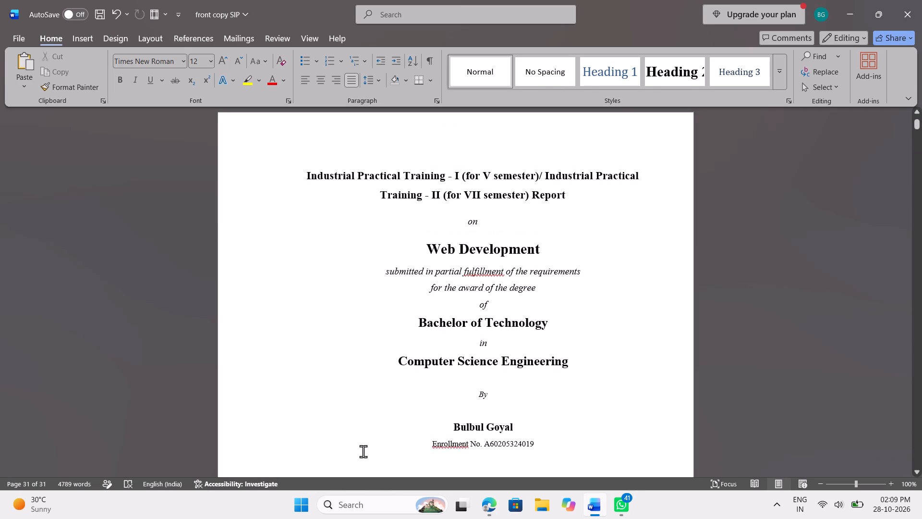
scroll(363, 451, "up", 3)
scroll(363, 451, "down", 19)
scroll(363, 451, "down", 7)
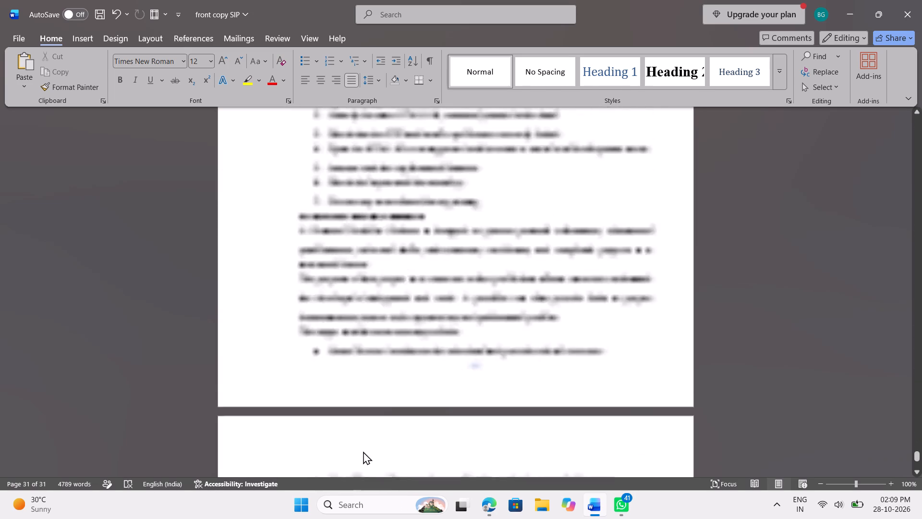
scroll(383, 313, "right", 1)
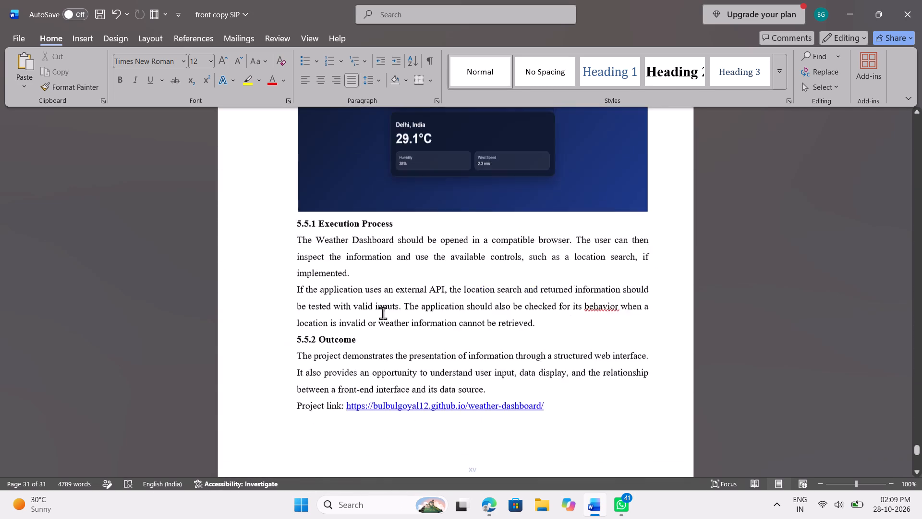
scroll(383, 313, "right", 1)
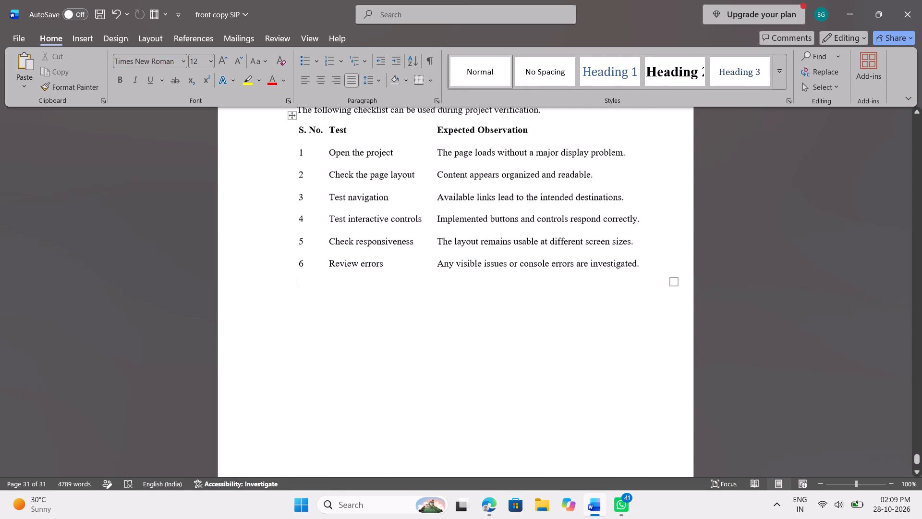
scroll(383, 313, "up", 5)
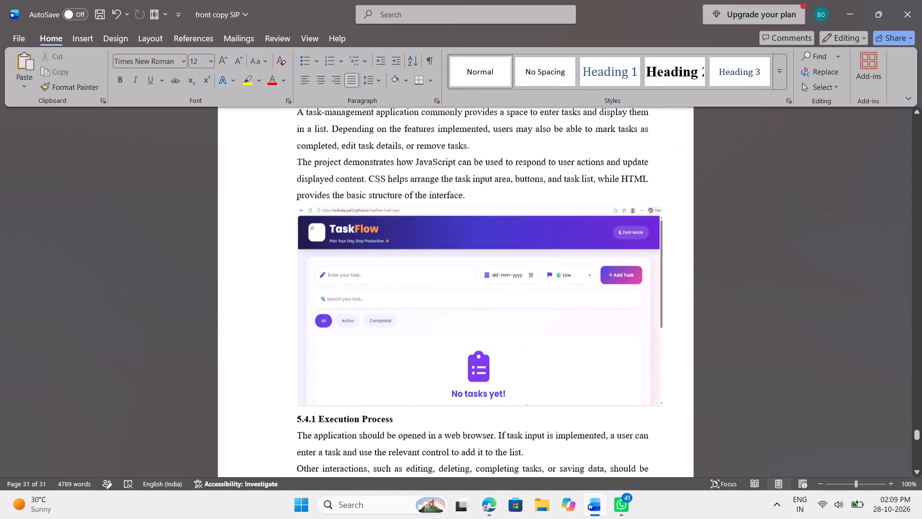
scroll(383, 313, "up", 3)
scroll(383, 313, "down", 2)
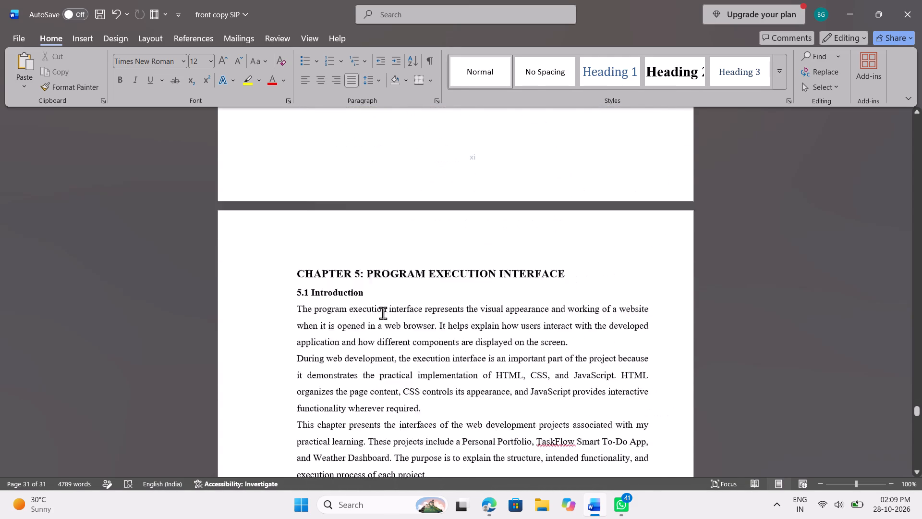
scroll(383, 313, "down", 4)
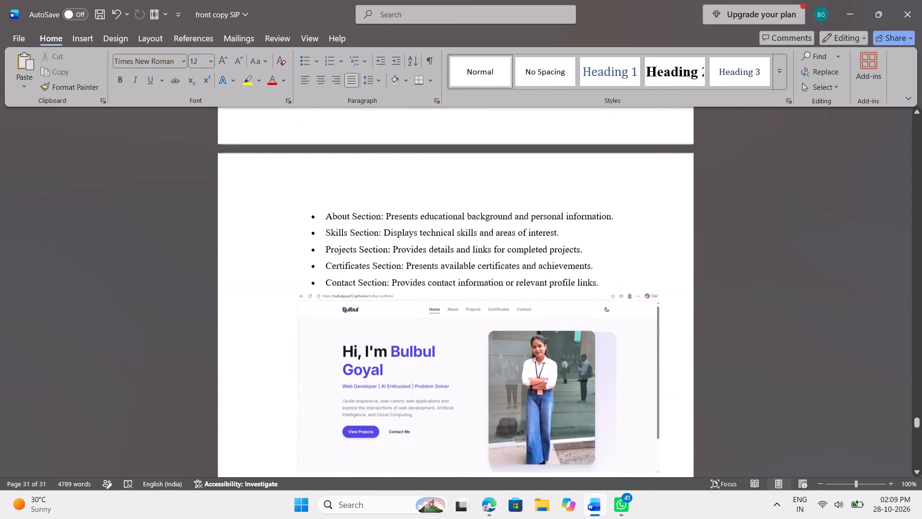
scroll(383, 309, "down", 4)
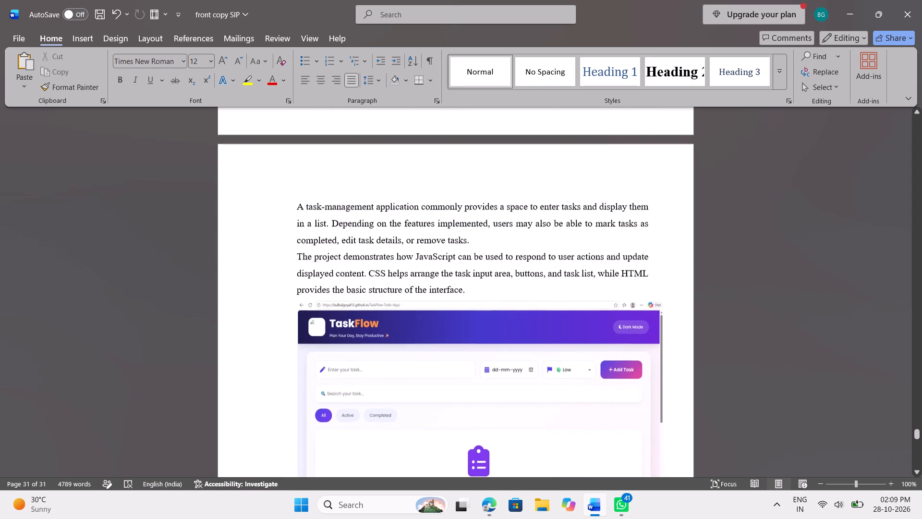
scroll(383, 309, "down", 2)
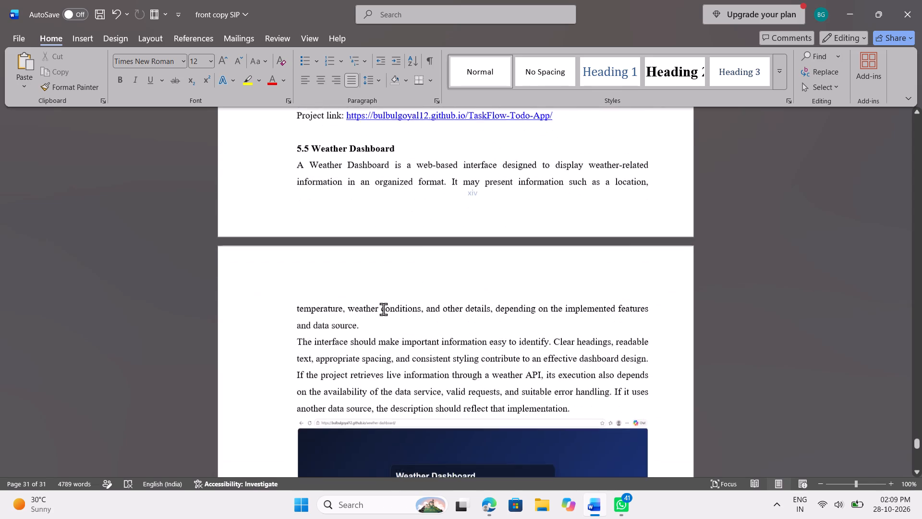
scroll(383, 309, "down", 3)
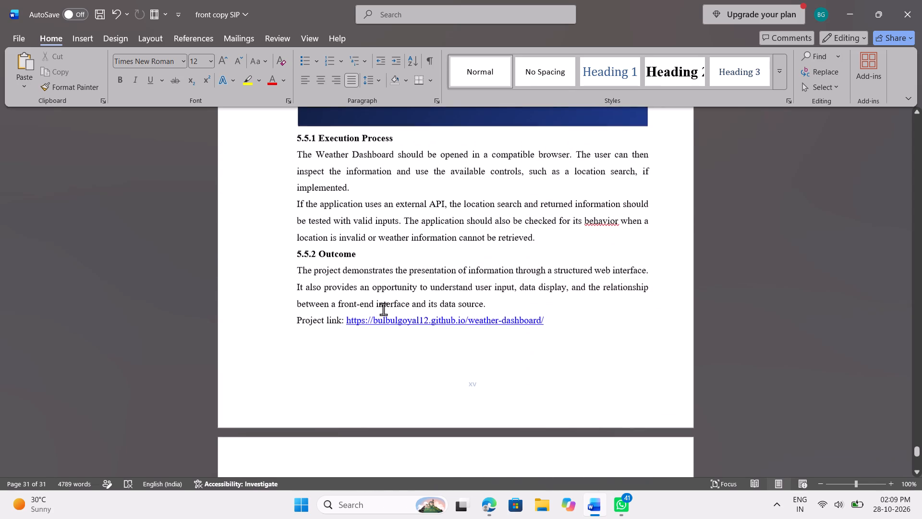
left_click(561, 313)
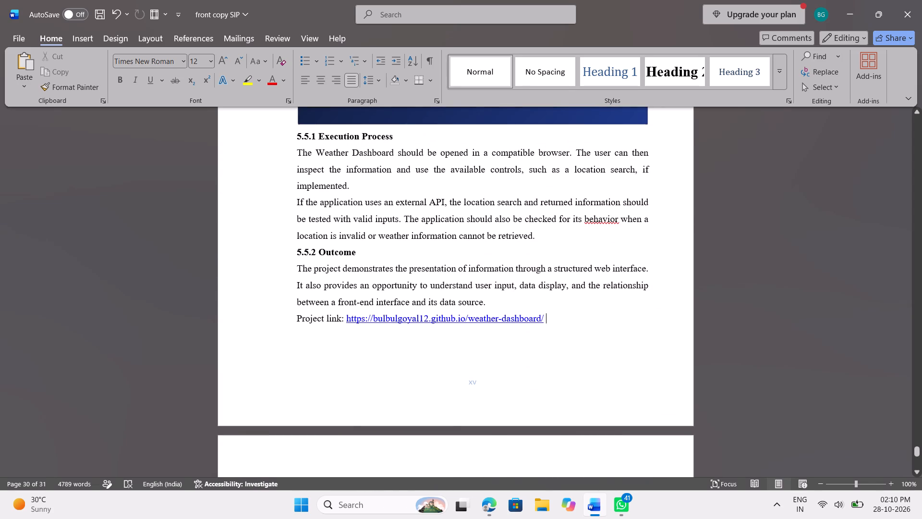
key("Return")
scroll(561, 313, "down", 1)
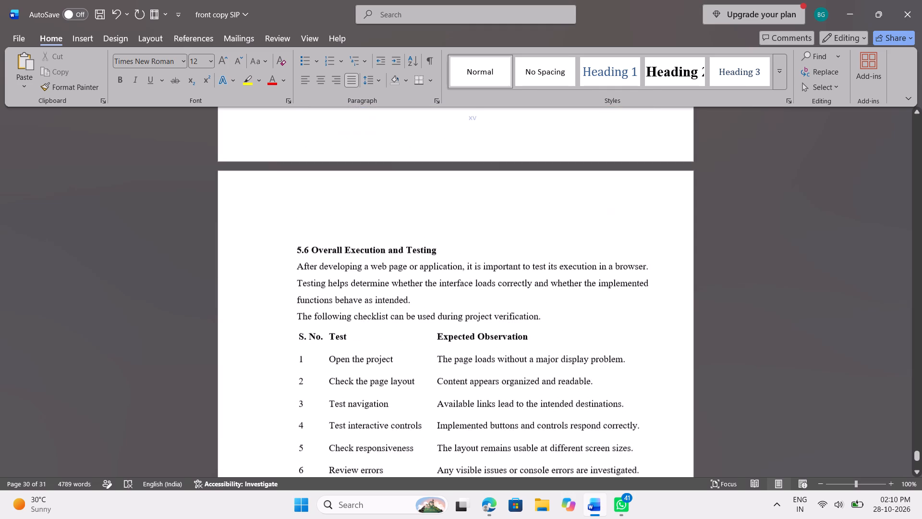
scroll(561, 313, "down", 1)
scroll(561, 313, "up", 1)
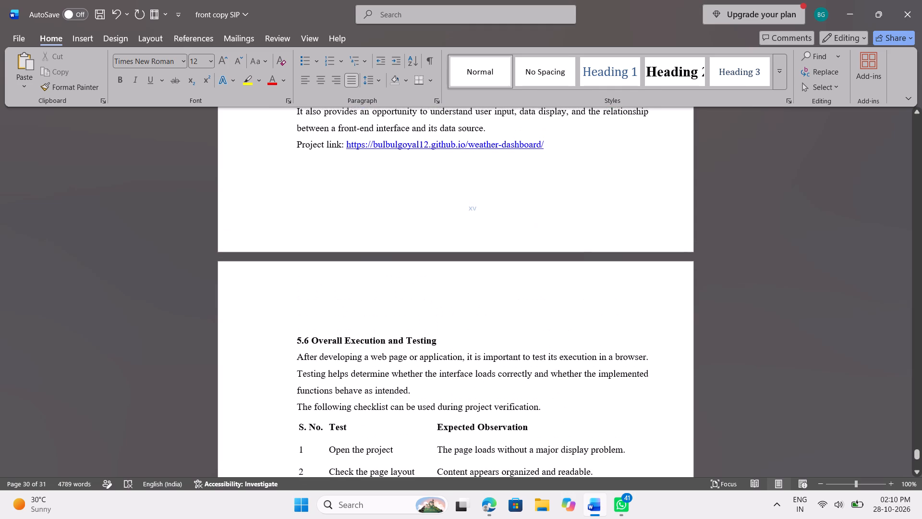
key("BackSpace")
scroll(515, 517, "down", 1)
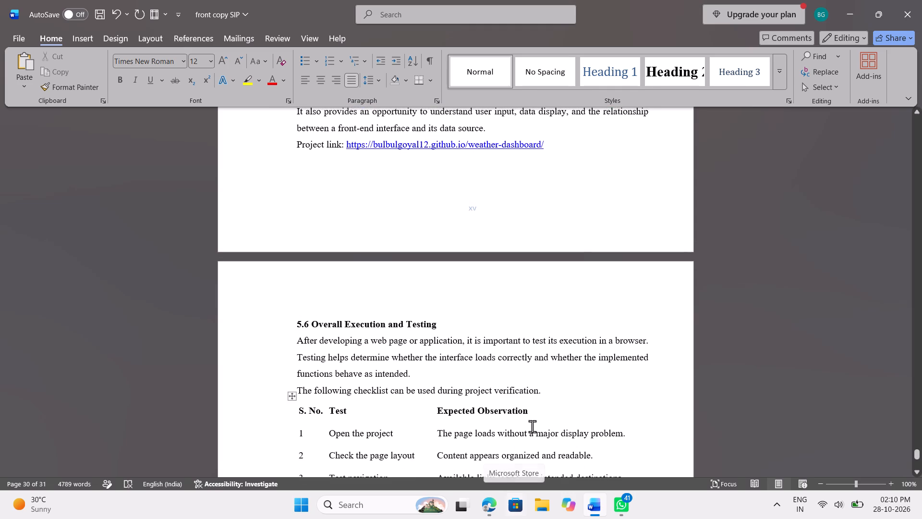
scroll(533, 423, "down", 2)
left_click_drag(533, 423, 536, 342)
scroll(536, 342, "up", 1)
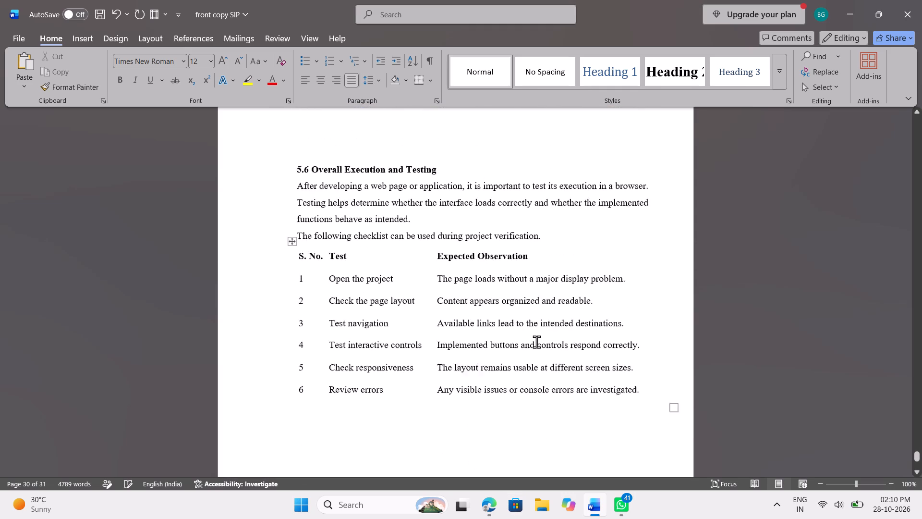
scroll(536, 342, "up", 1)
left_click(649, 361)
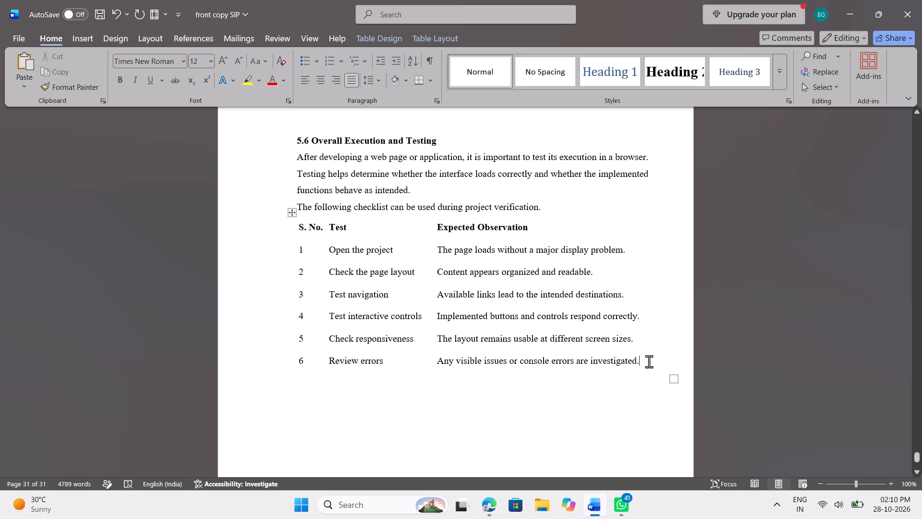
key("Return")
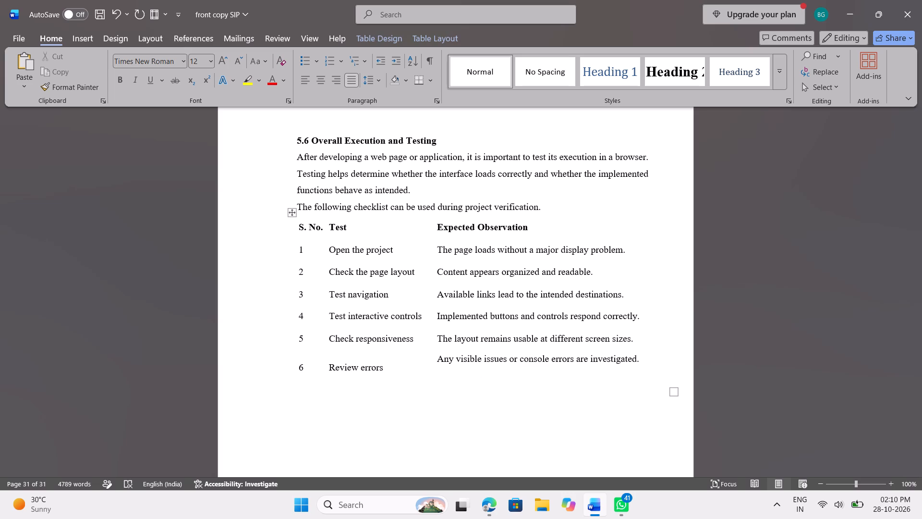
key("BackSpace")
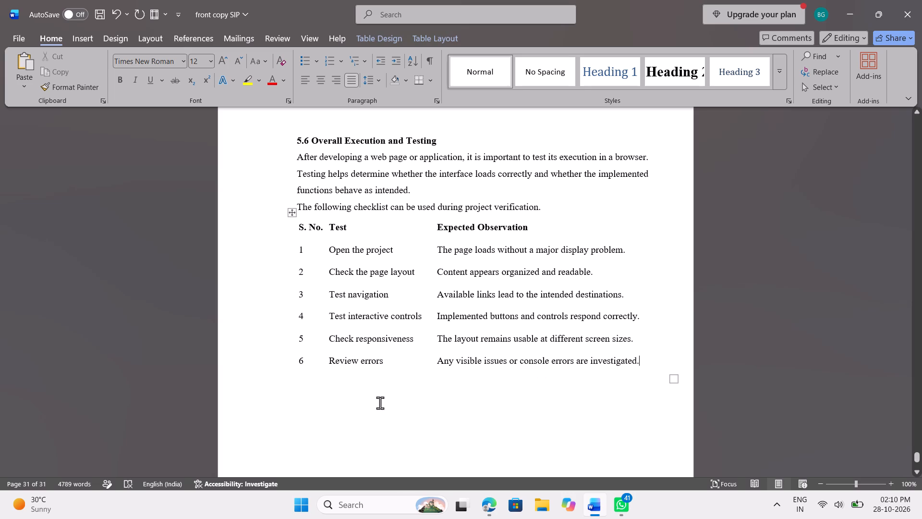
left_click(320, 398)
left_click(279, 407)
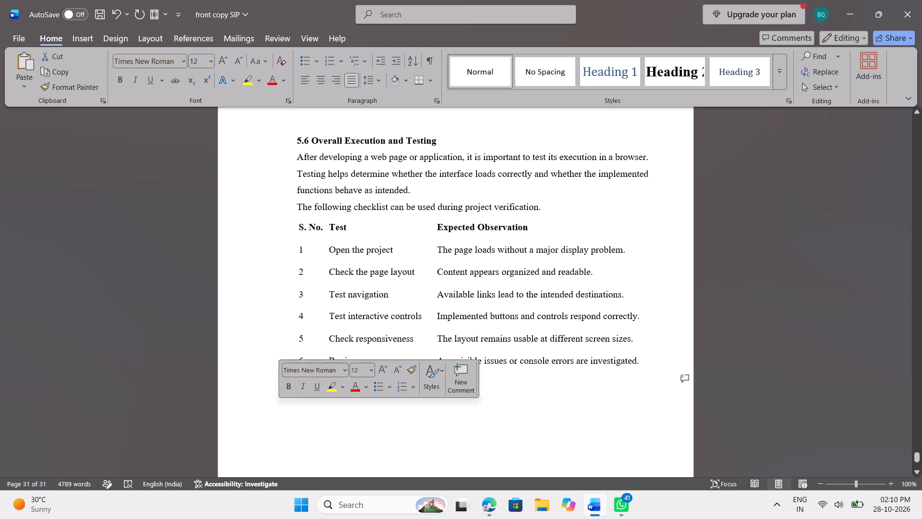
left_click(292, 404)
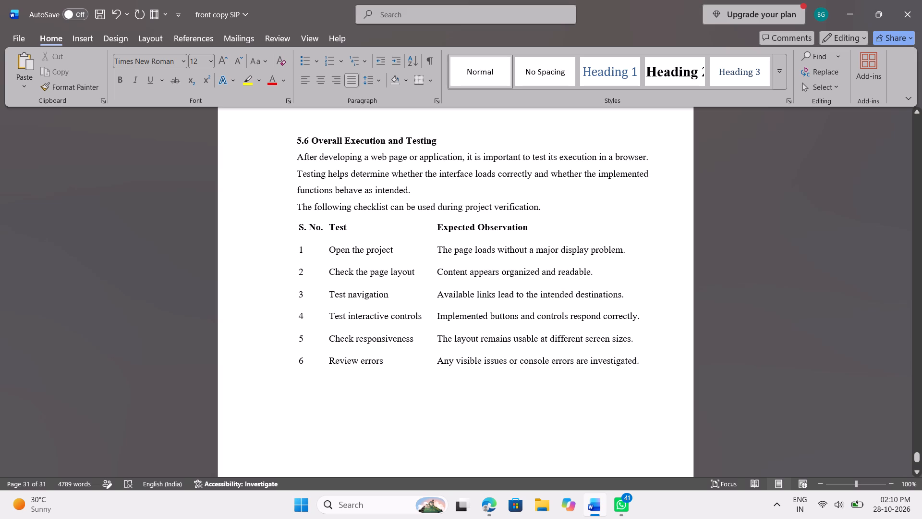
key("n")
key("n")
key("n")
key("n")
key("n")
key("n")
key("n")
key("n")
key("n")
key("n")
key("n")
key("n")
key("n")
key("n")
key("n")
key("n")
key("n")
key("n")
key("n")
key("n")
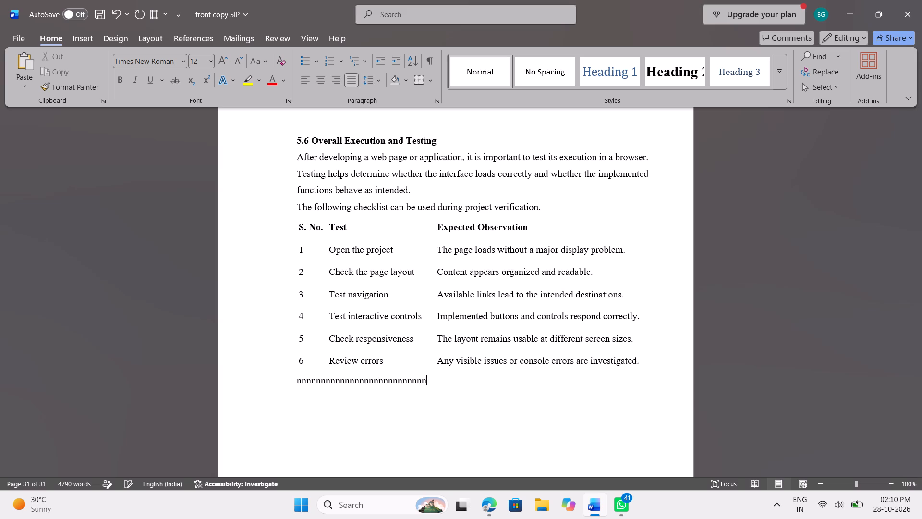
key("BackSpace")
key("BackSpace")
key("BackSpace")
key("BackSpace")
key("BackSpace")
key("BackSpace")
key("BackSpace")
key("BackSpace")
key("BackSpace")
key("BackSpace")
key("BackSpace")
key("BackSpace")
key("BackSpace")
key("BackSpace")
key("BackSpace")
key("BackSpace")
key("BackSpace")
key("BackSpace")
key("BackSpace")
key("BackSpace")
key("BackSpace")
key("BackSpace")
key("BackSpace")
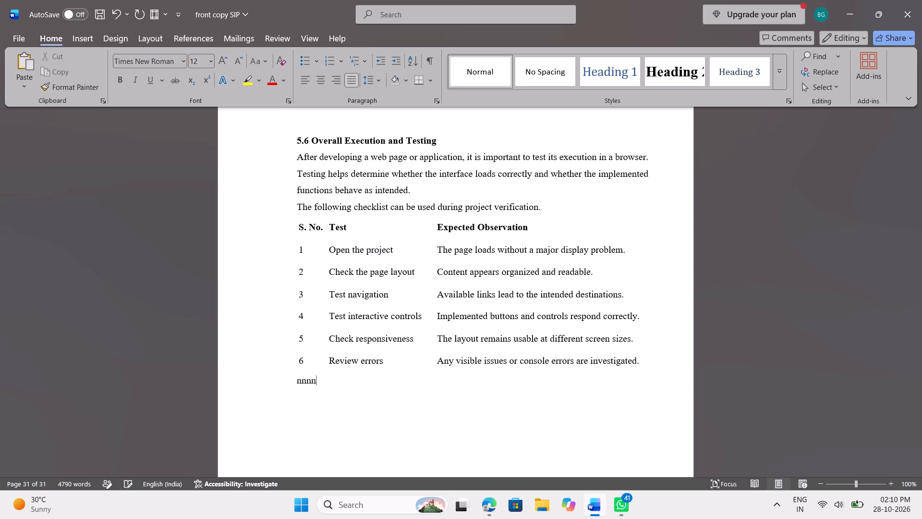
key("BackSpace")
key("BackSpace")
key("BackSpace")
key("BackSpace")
key("Return")
key("Return")
key("Return")
key("Return")
key("Return")
scroll(292, 404, "down", 1)
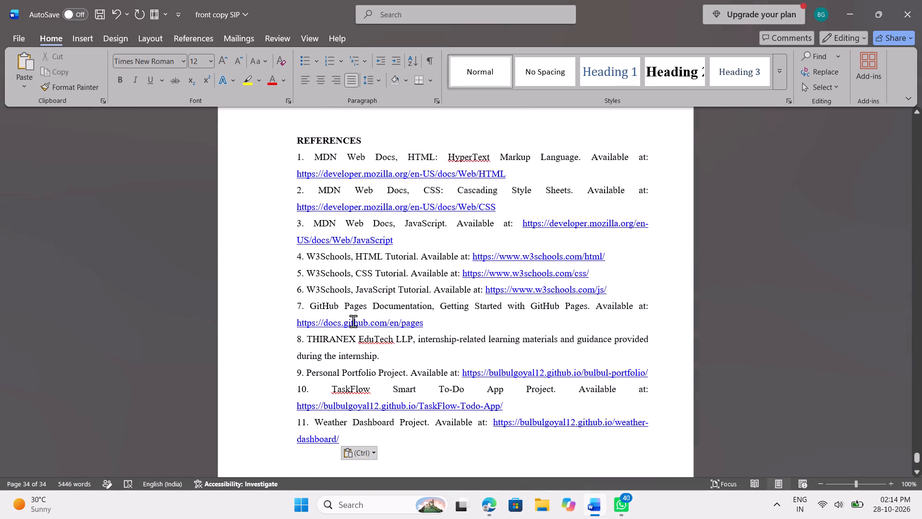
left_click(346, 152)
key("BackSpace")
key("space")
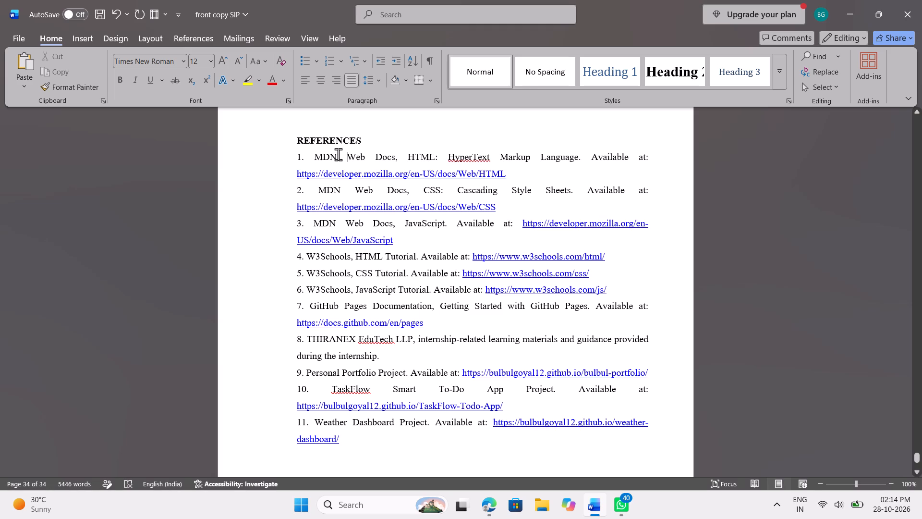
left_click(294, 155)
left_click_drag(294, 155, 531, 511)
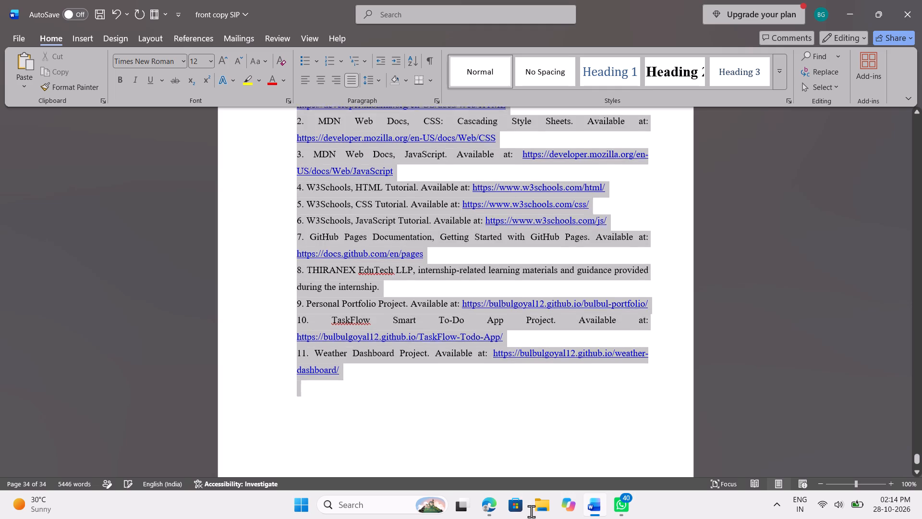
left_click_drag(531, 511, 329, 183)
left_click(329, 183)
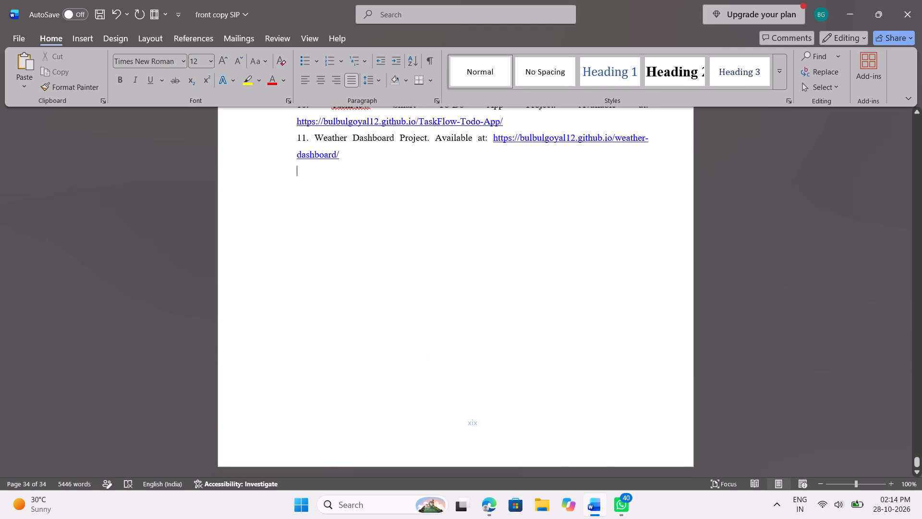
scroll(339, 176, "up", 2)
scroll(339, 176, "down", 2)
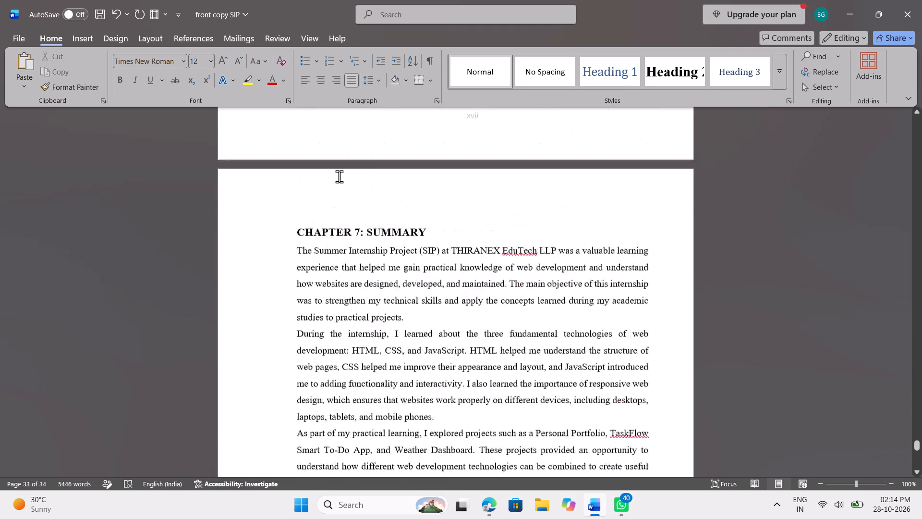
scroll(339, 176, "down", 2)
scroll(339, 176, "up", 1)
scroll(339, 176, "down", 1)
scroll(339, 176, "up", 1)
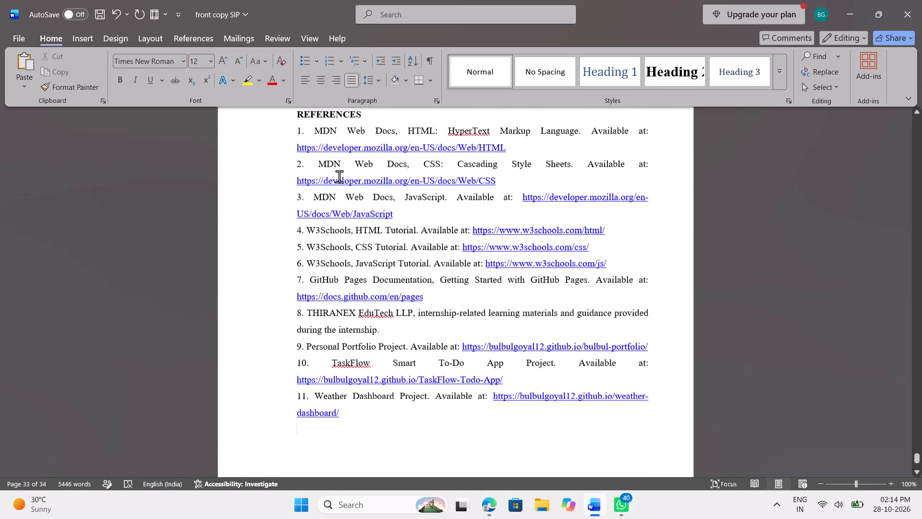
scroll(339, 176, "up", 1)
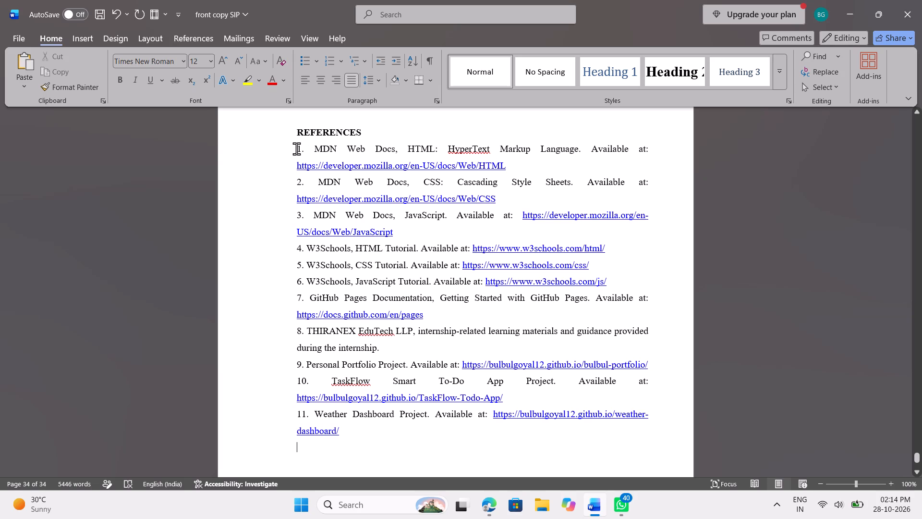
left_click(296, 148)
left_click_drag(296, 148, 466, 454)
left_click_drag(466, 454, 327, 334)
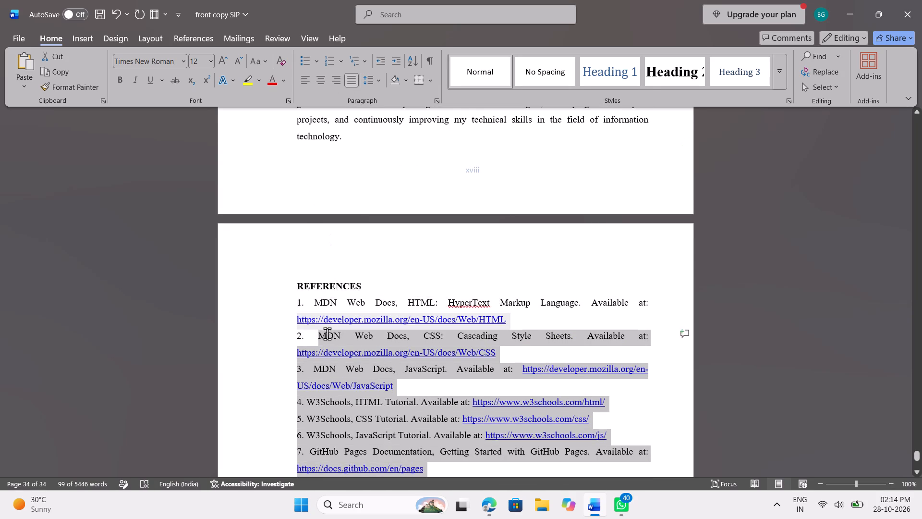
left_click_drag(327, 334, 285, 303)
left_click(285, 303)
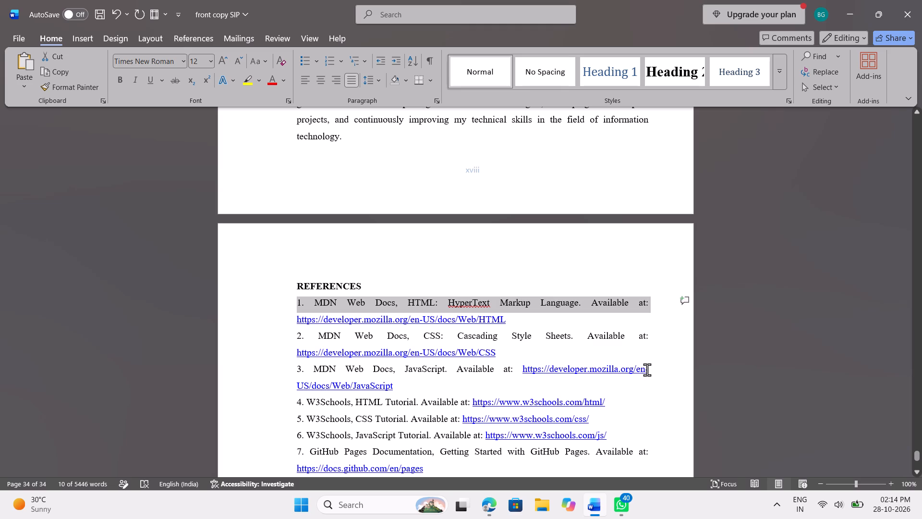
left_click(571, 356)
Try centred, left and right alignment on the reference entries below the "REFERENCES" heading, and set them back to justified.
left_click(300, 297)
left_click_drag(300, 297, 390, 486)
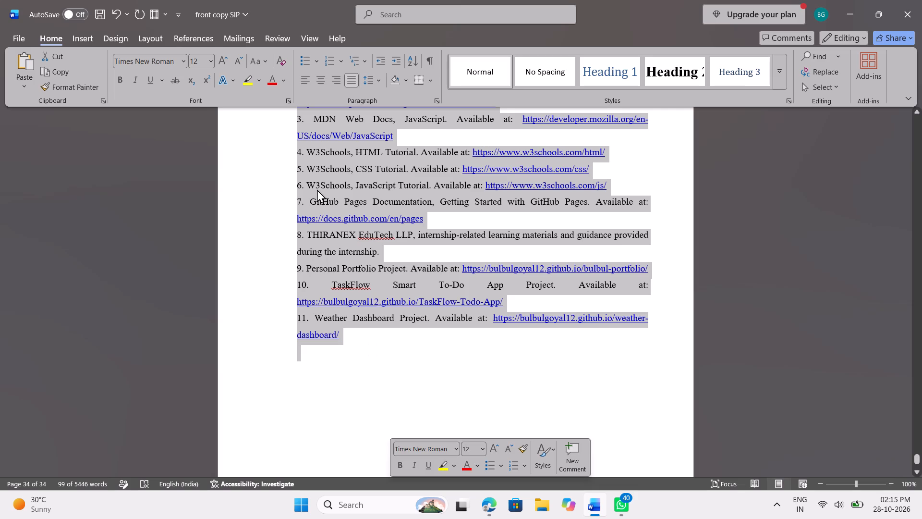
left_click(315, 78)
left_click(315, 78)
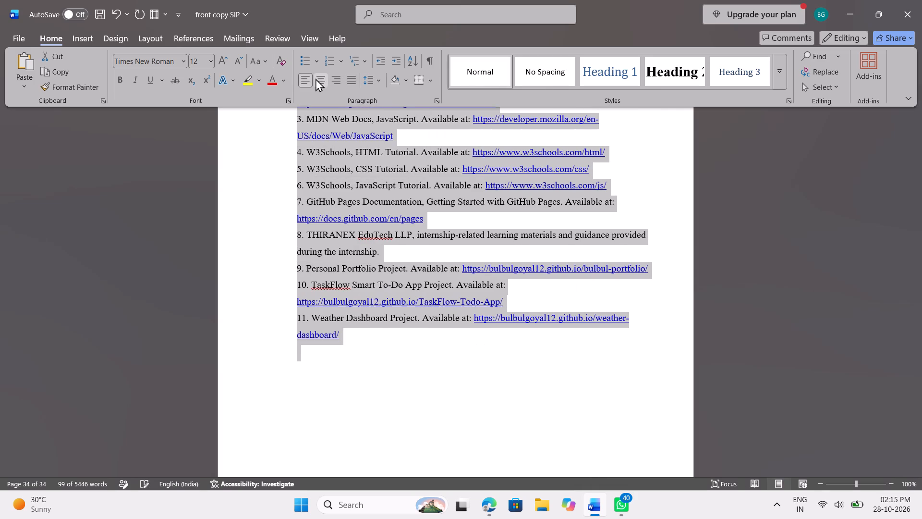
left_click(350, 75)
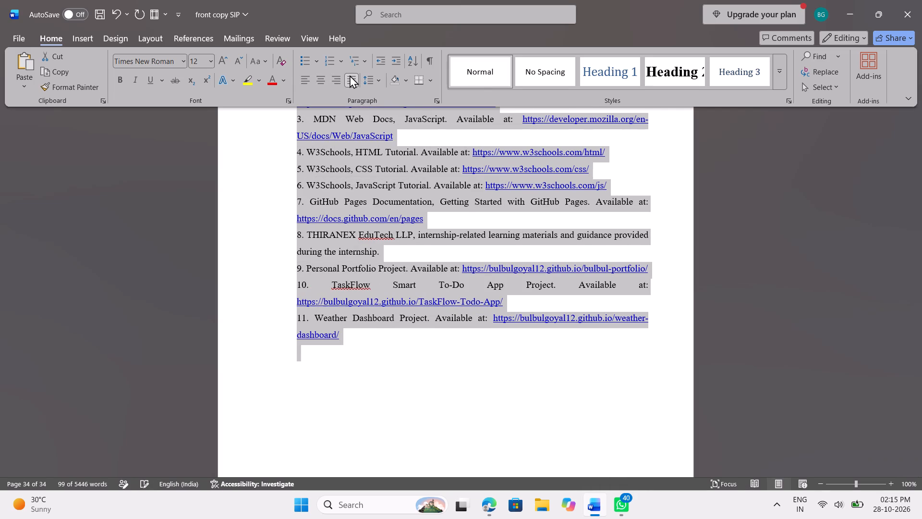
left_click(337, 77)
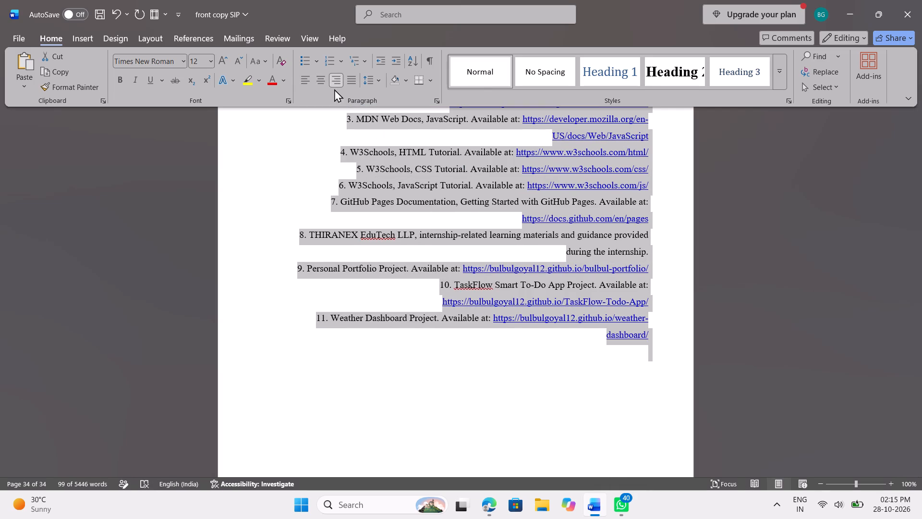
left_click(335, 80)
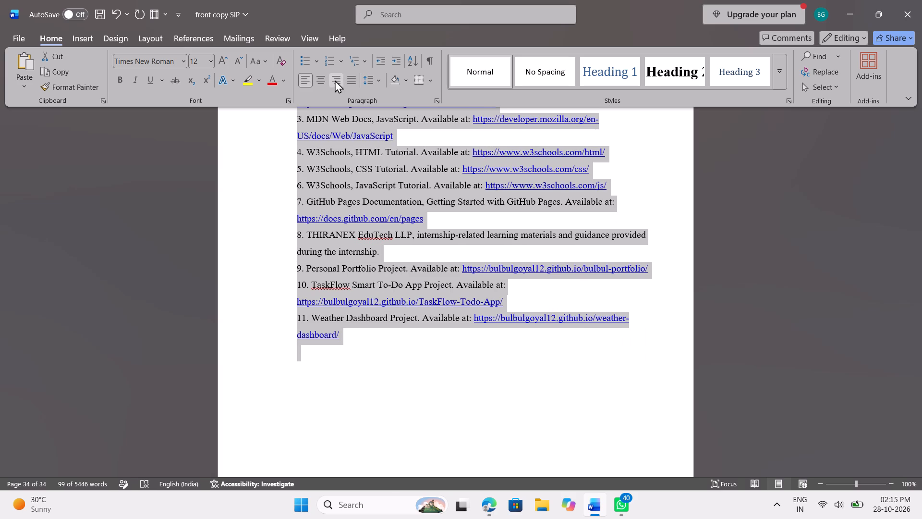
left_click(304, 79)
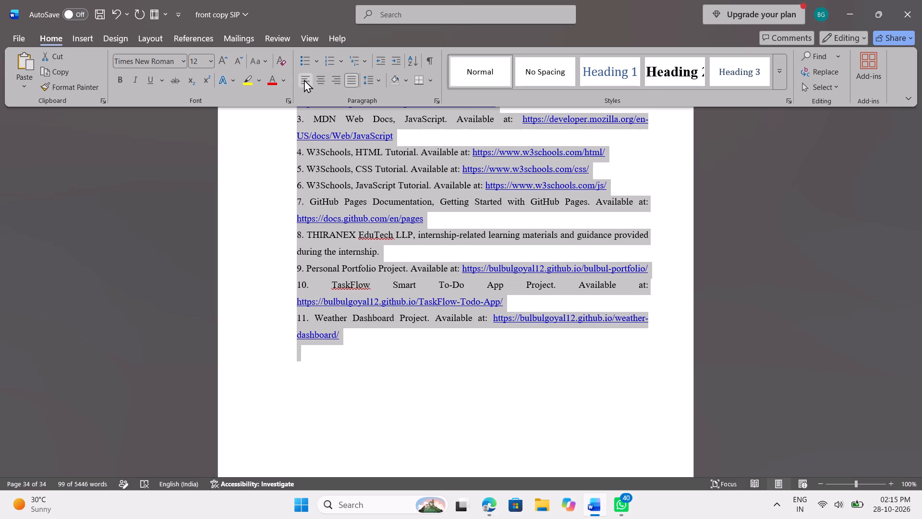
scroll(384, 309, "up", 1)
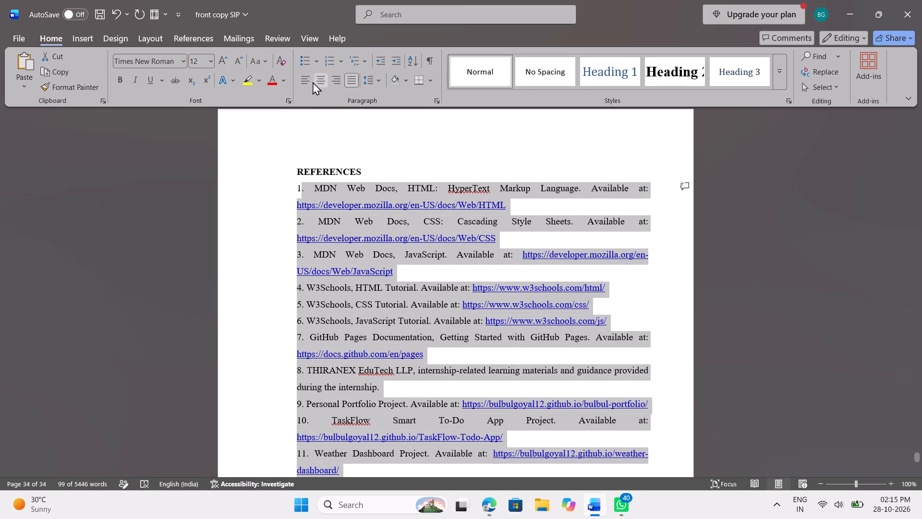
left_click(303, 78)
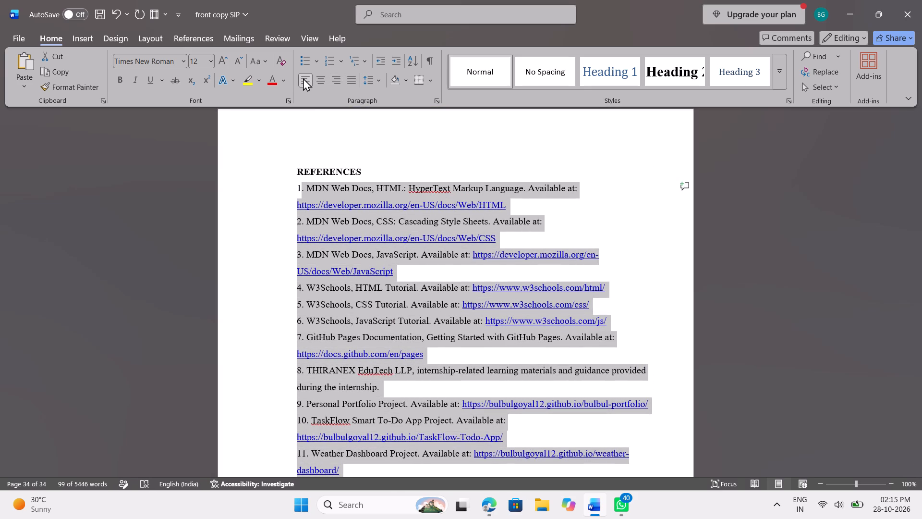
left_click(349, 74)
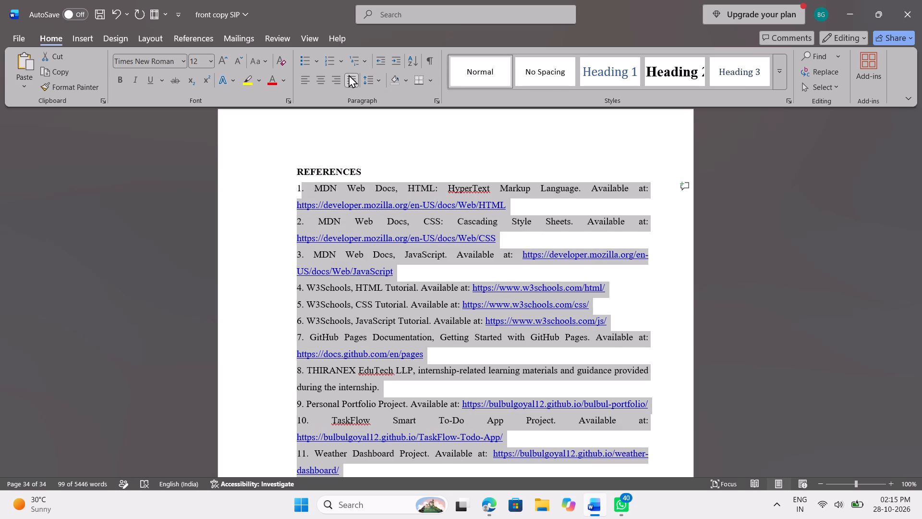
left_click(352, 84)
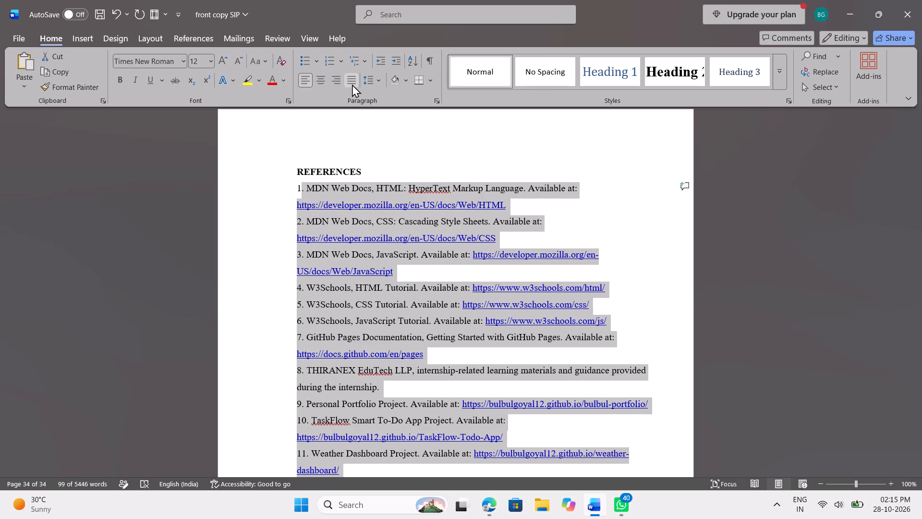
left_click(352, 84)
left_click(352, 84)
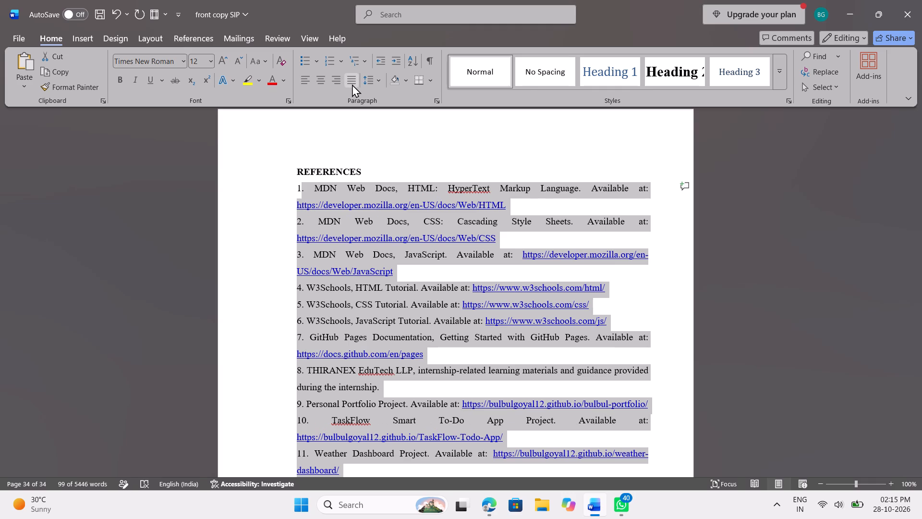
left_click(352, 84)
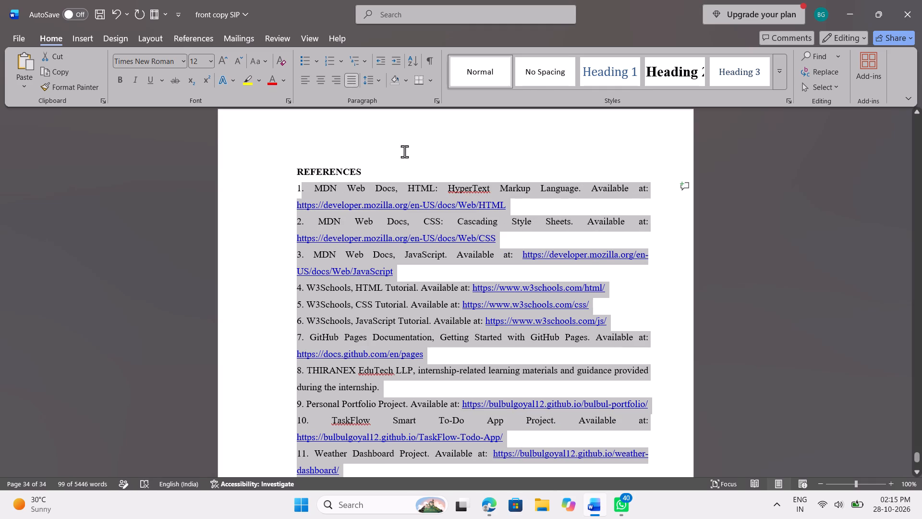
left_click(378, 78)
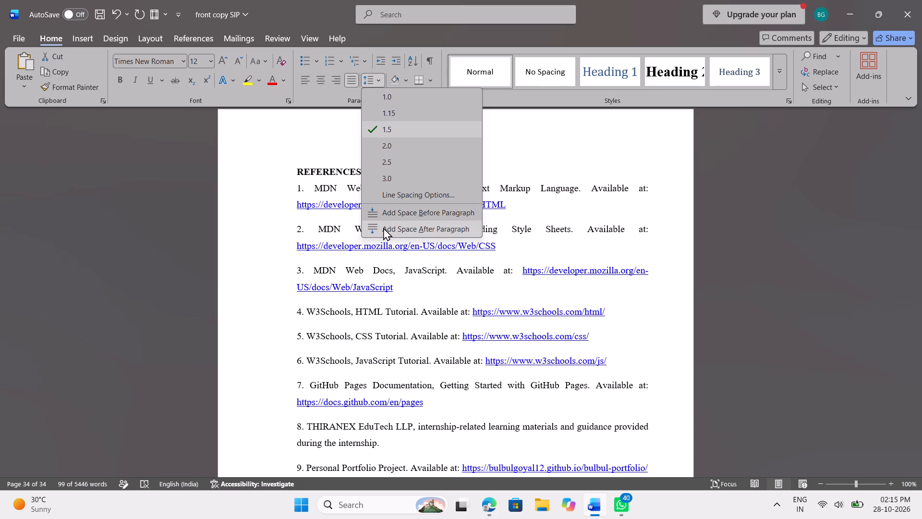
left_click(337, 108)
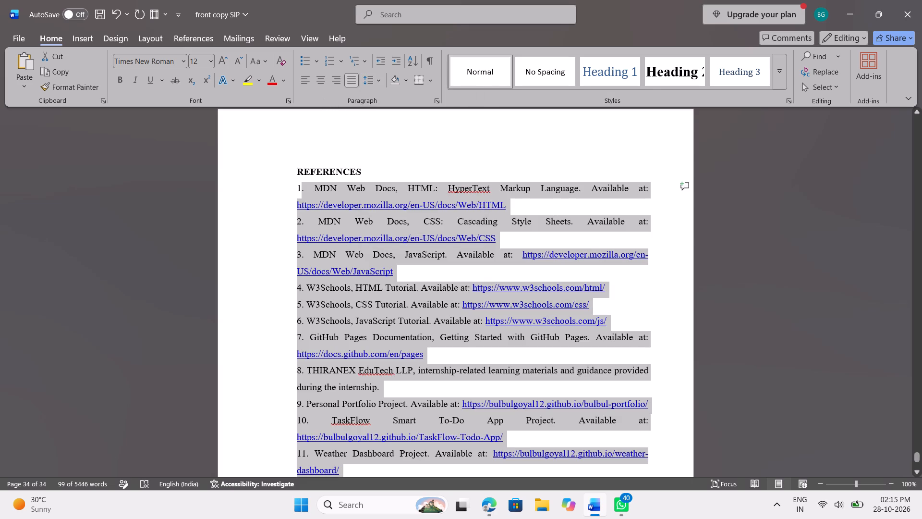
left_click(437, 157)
Go back from the references page through chapter 6 to the report's title page to review the document.
scroll(437, 157, "up", 8)
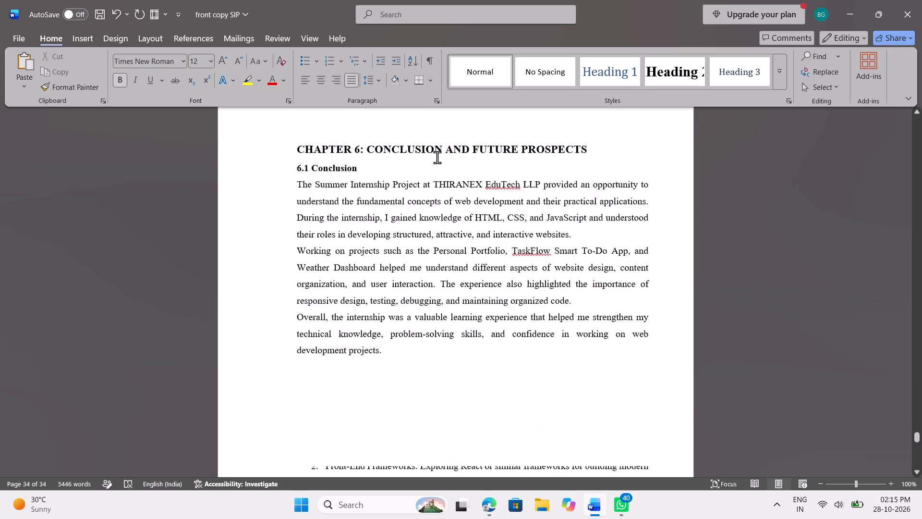
scroll(437, 157, "up", 20)
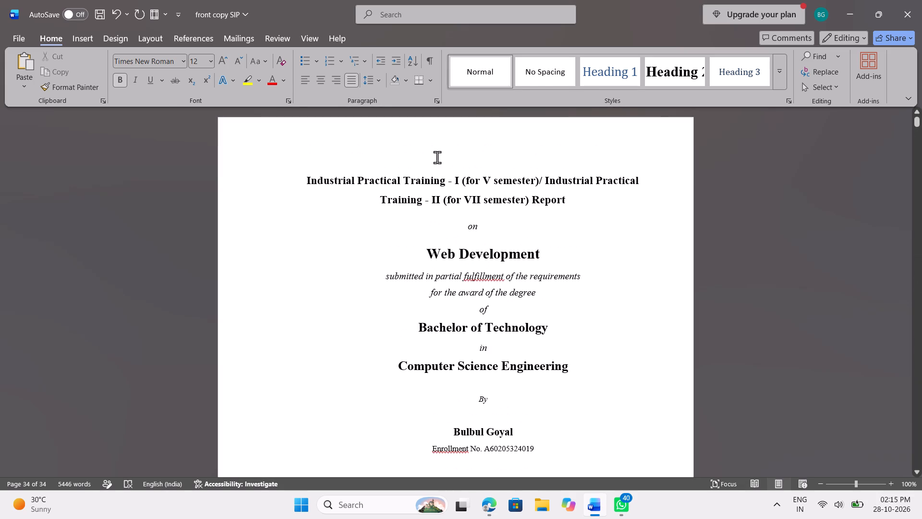
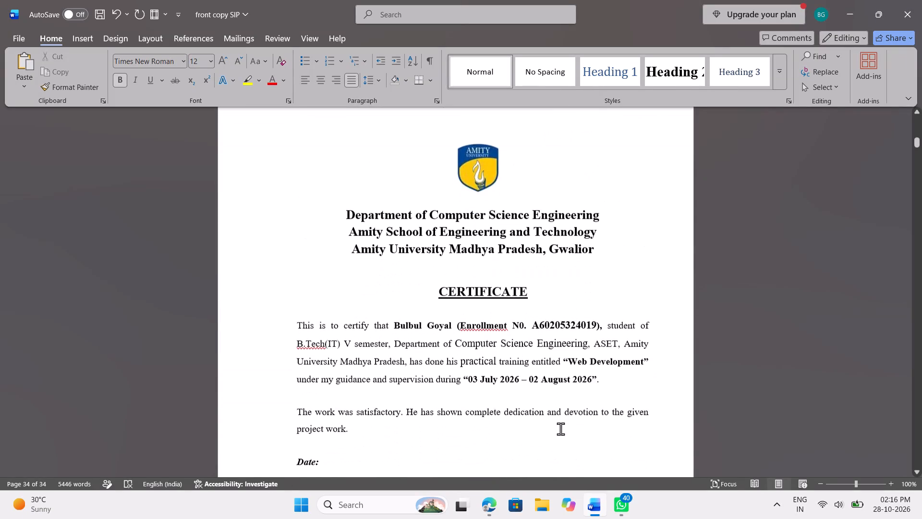
Review the report's front pages from the certificate through the abstract to the list of tables.
scroll(560, 429, "down", 4)
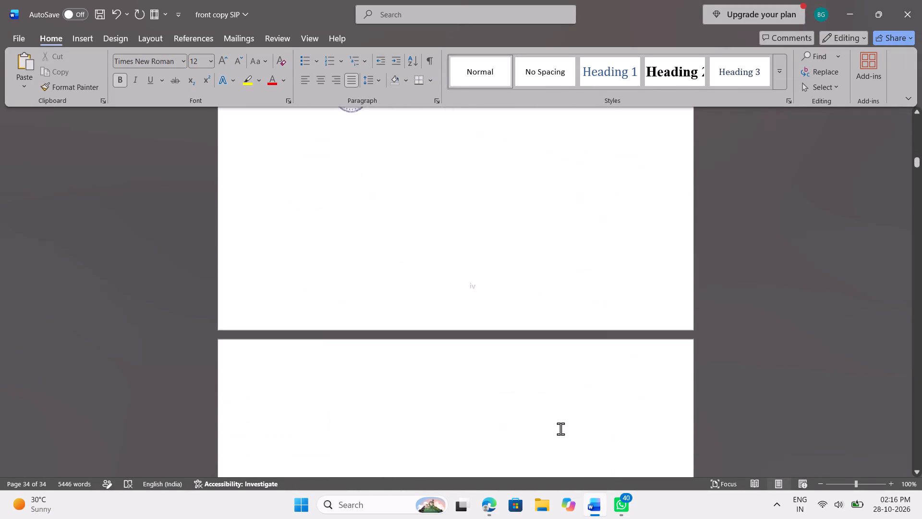
scroll(560, 429, "down", 3)
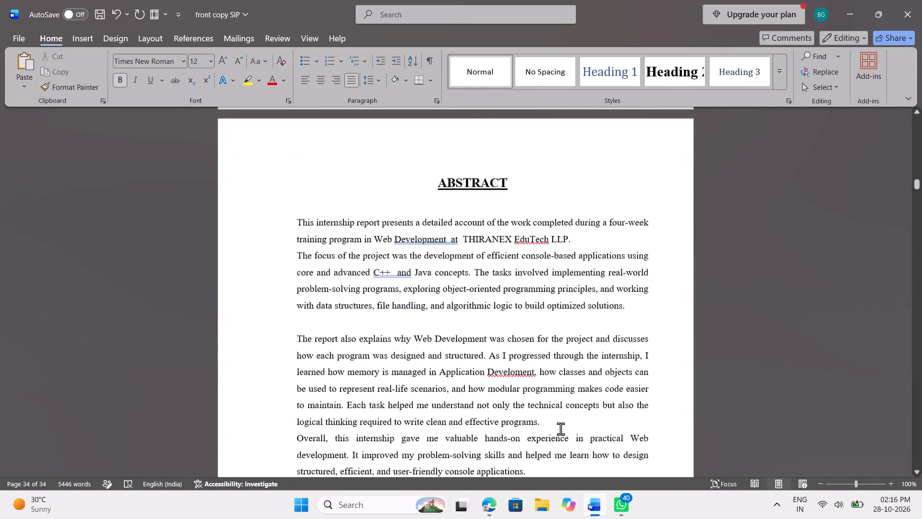
scroll(560, 429, "down", 2)
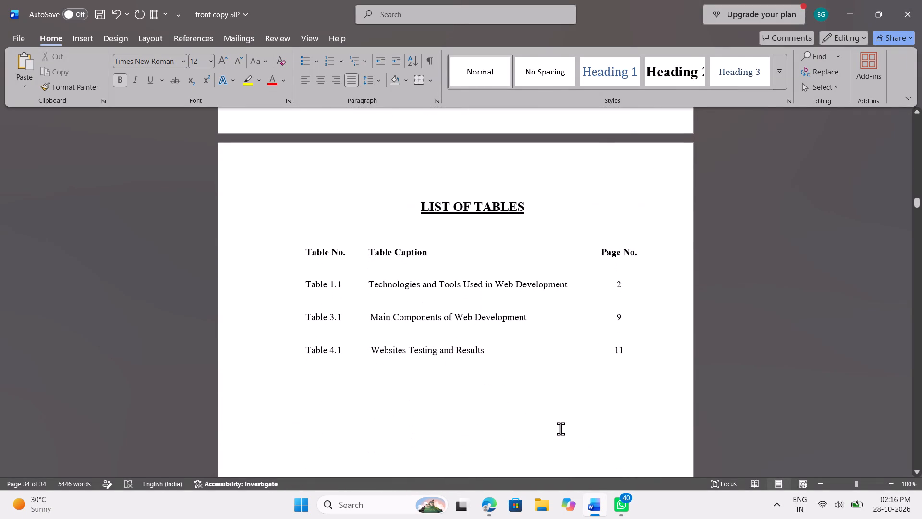
Review the report's pages from the List of Tables through Chapters 1 to 3 to the start of Chapter 4, examining content and layout.
scroll(560, 429, "down", 3)
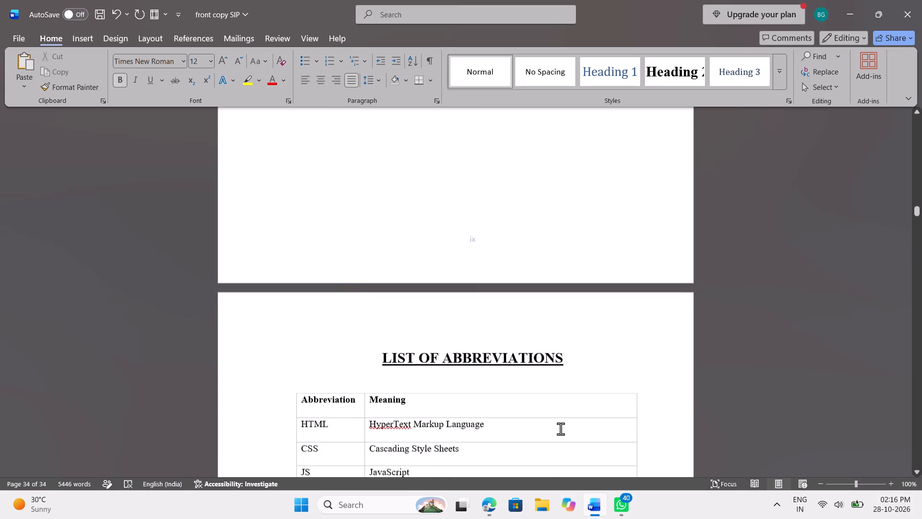
scroll(560, 429, "down", 7)
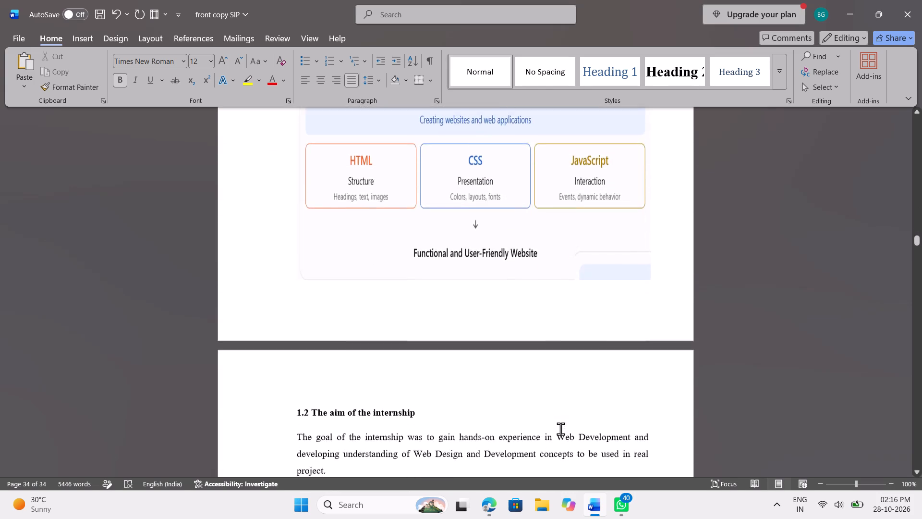
scroll(560, 429, "down", 4)
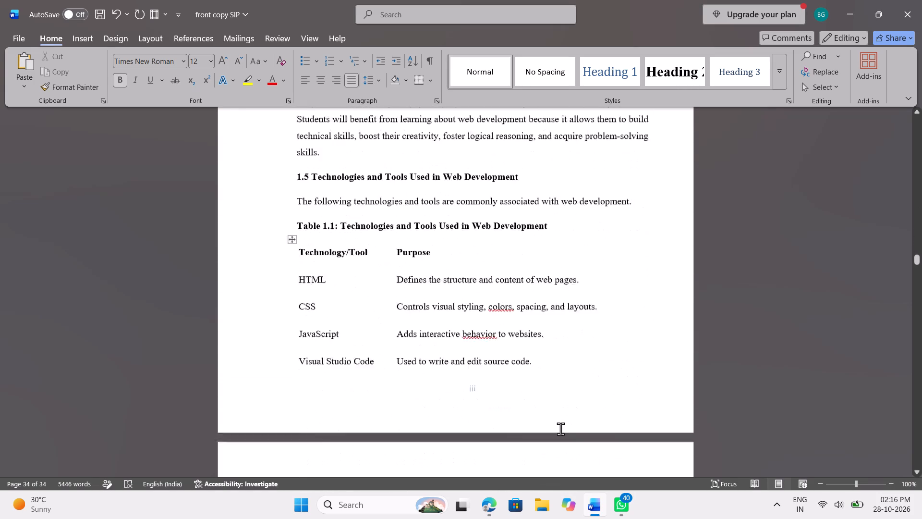
scroll(560, 429, "down", 3)
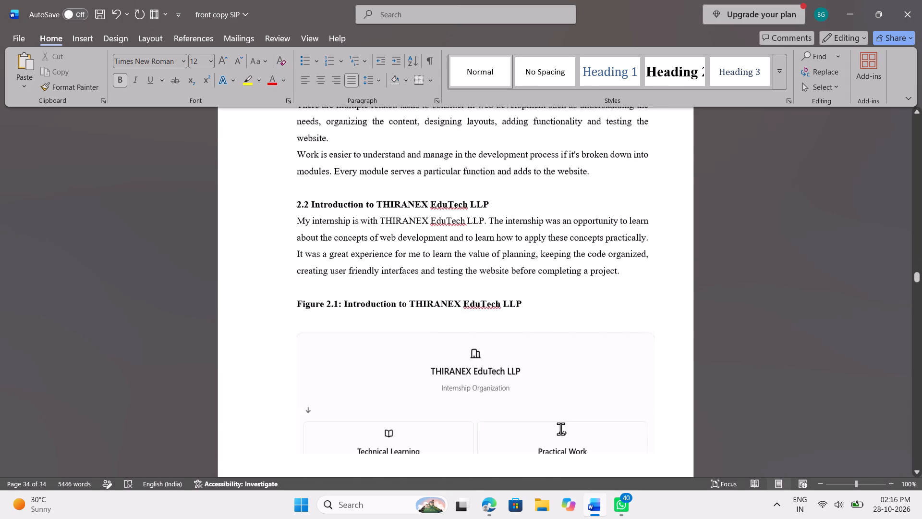
scroll(560, 429, "down", 4)
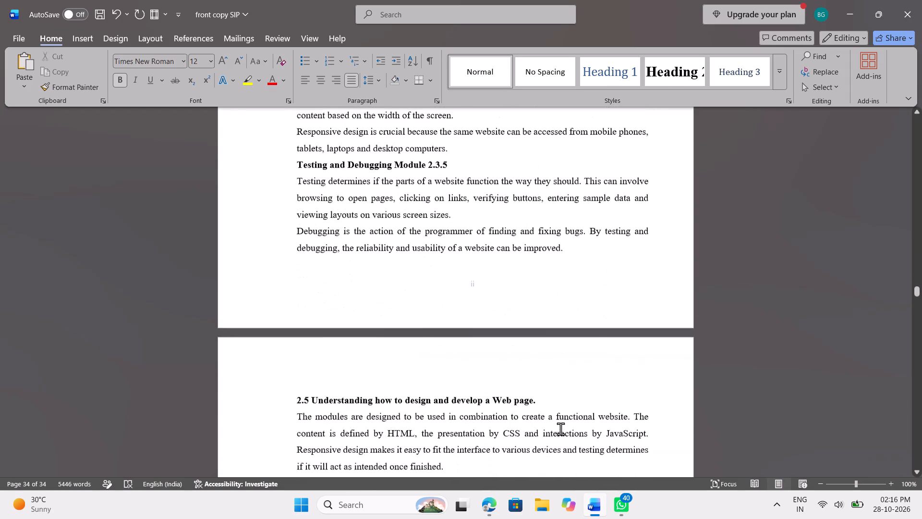
scroll(560, 429, "down", 3)
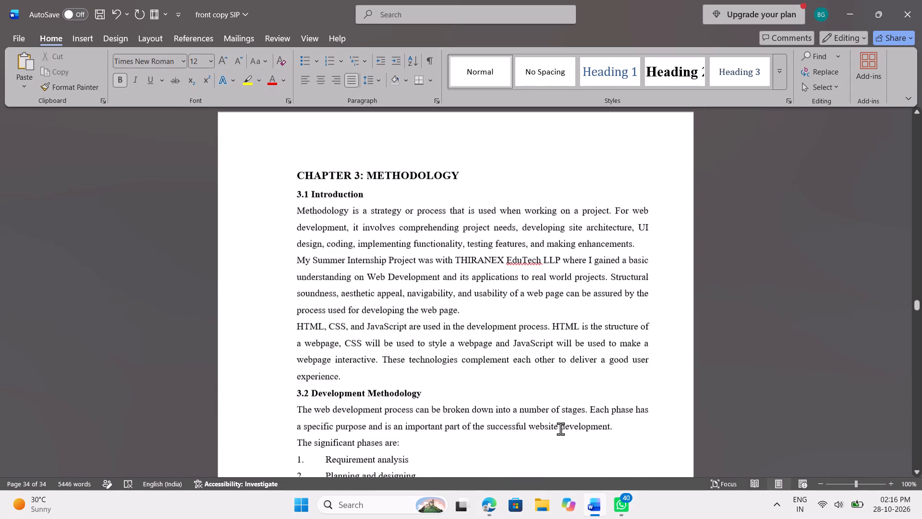
scroll(560, 429, "down", 3)
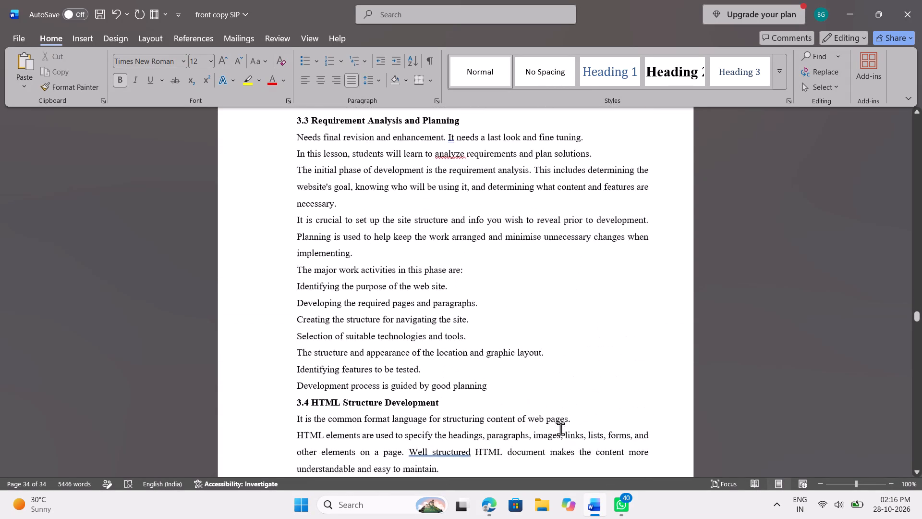
scroll(560, 429, "down", 4)
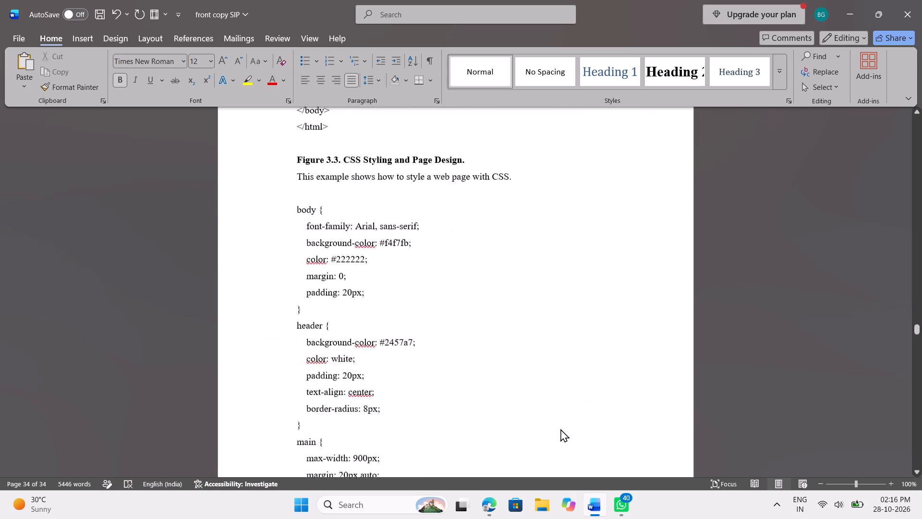
scroll(560, 429, "down", 4)
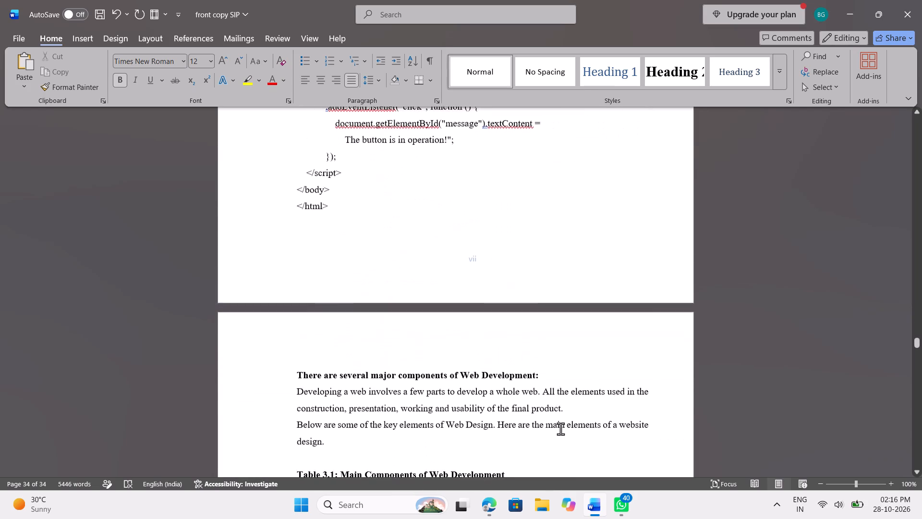
scroll(560, 429, "down", 3)
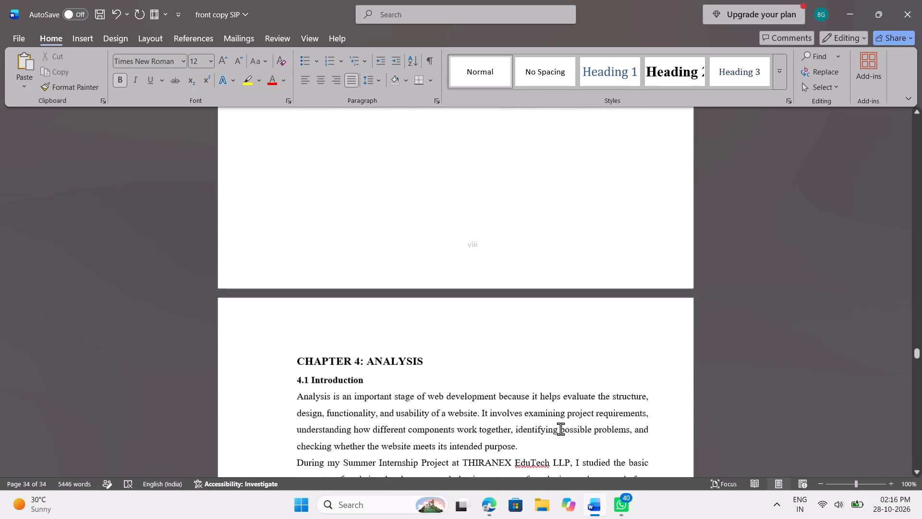
scroll(560, 429, "down", 1)
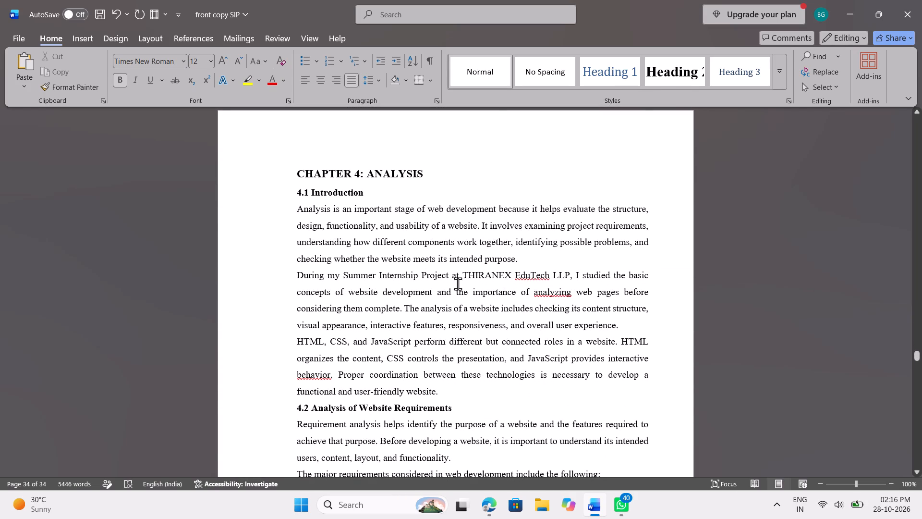
scroll(301, 178, "up", 1)
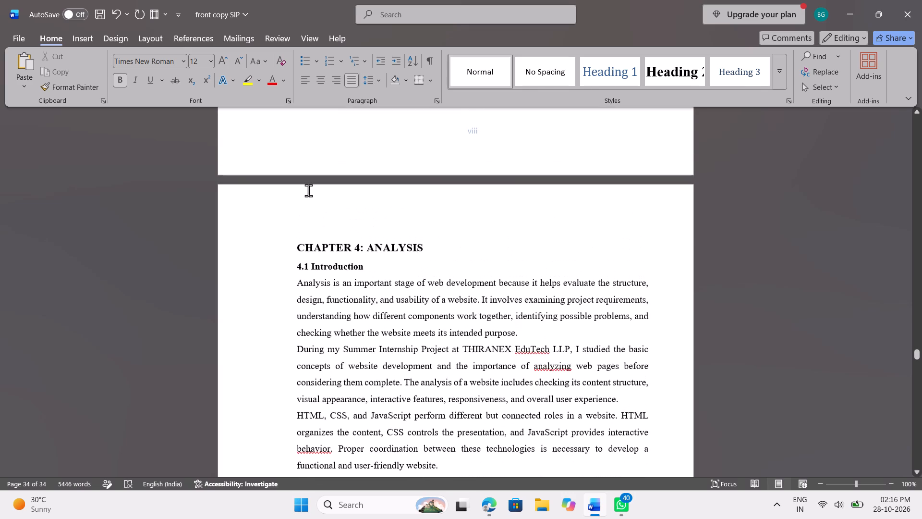
Place the text cursor at the start of the "CHAPTER 4: ANALYSIS" heading.
left_click(321, 212)
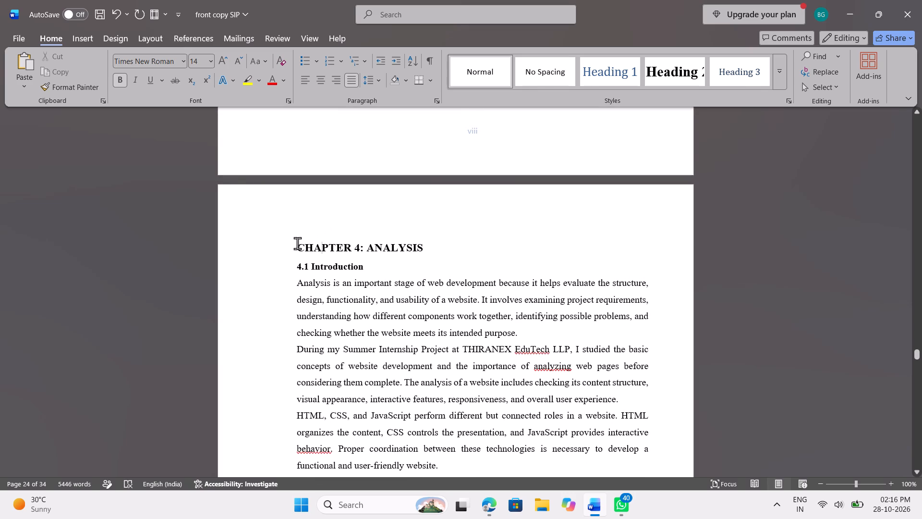
Copy all of Chapter 4, from the "CHAPTER 4: ANALYSIS" heading through the last row of the Website Testing and Results table.
left_click_drag(297, 243, 337, 518)
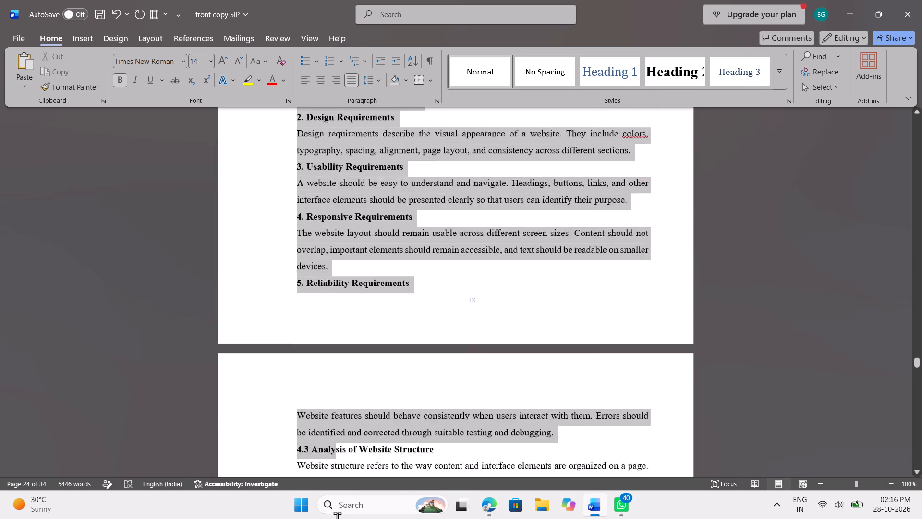
left_click_drag(337, 518, 333, 485)
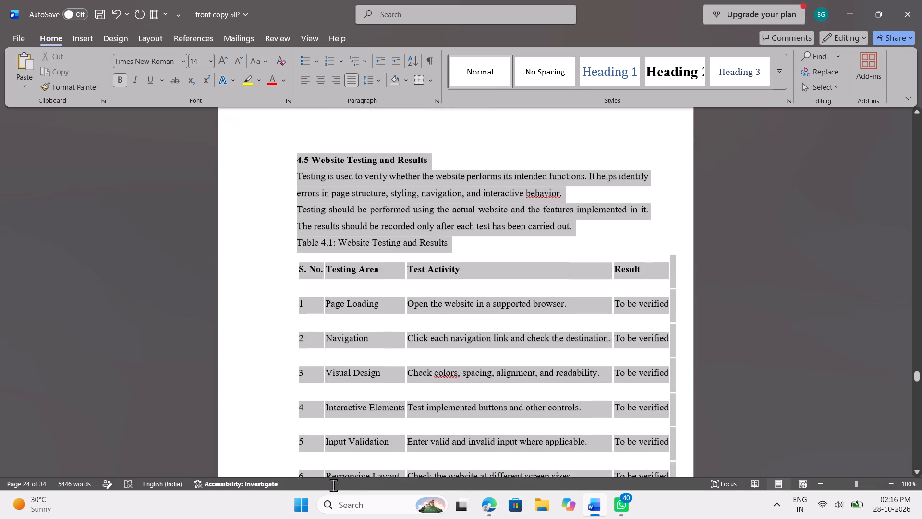
left_click_drag(333, 485, 490, 330)
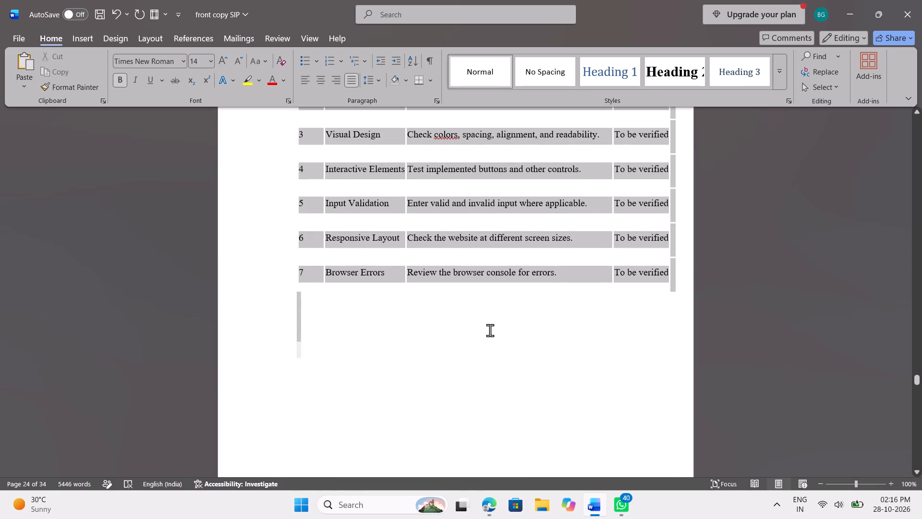
left_click_drag(490, 330, 330, 478)
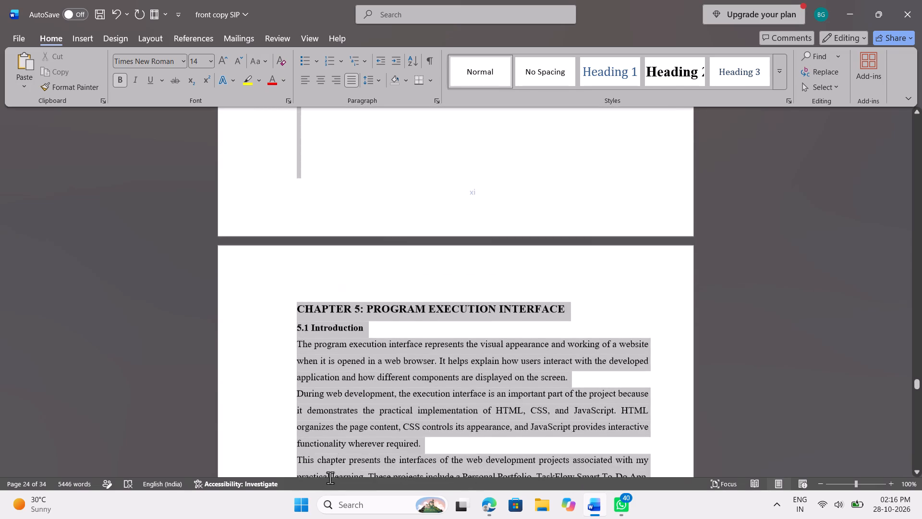
left_click_drag(330, 478, 522, 185)
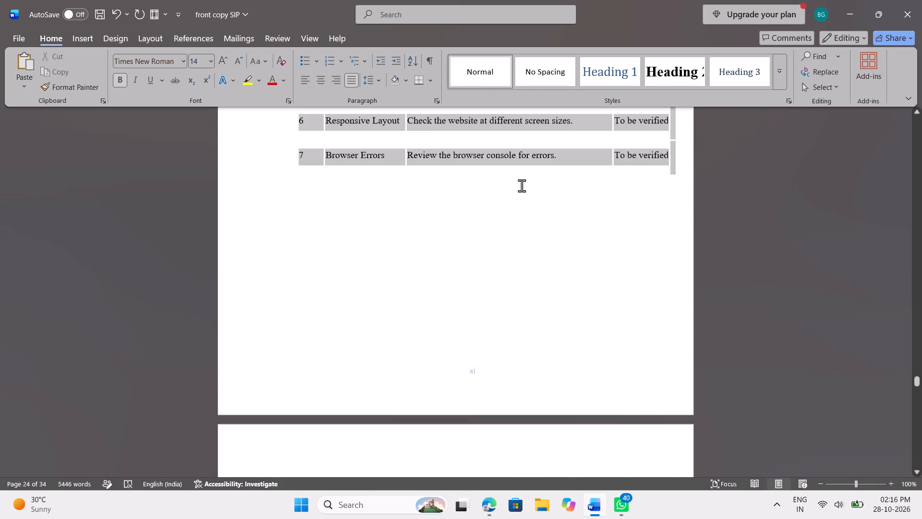
left_click_drag(522, 185, 707, 156)
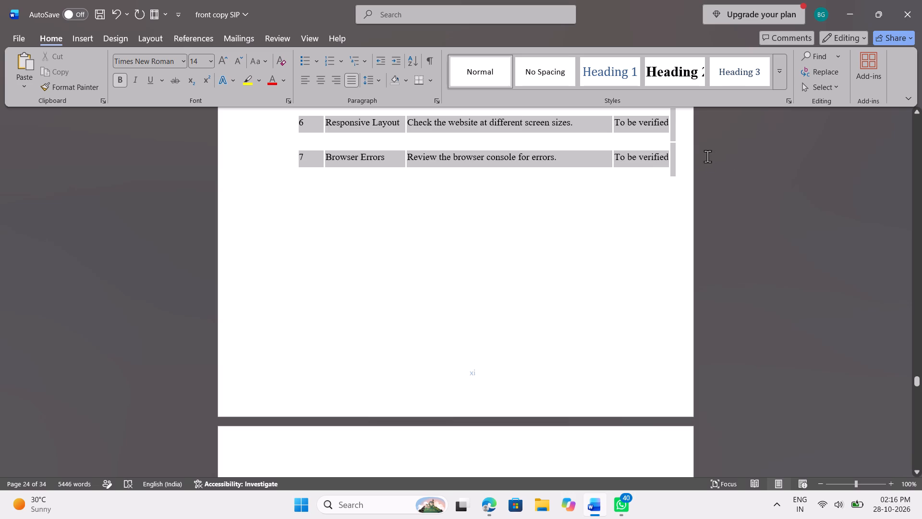
left_click_drag(707, 156, 692, 159)
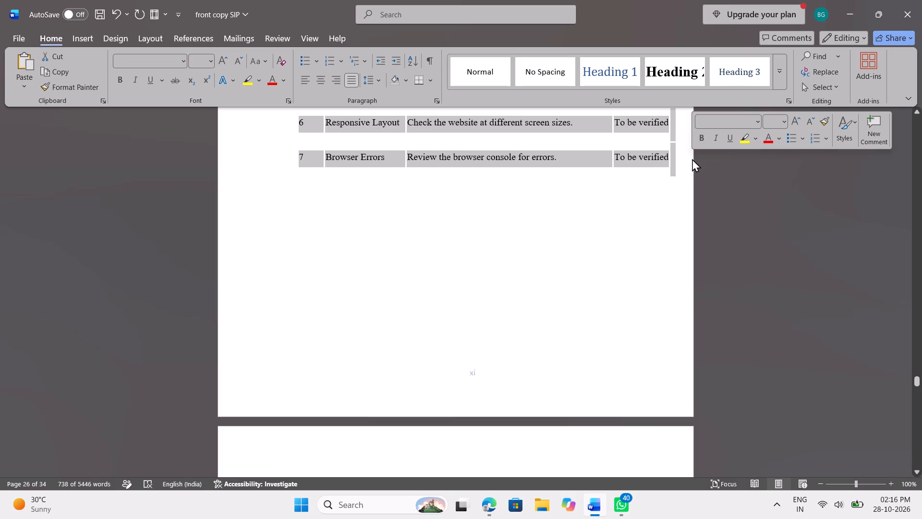
key("ctrl+c")
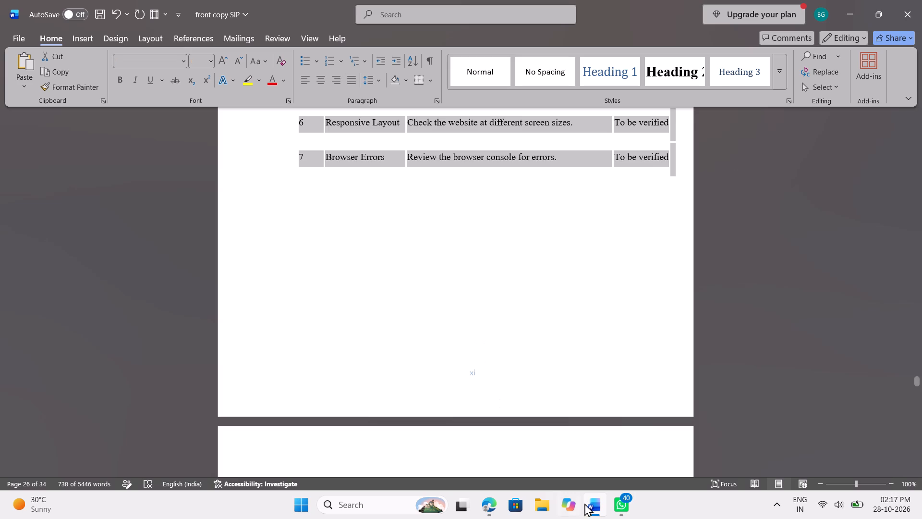
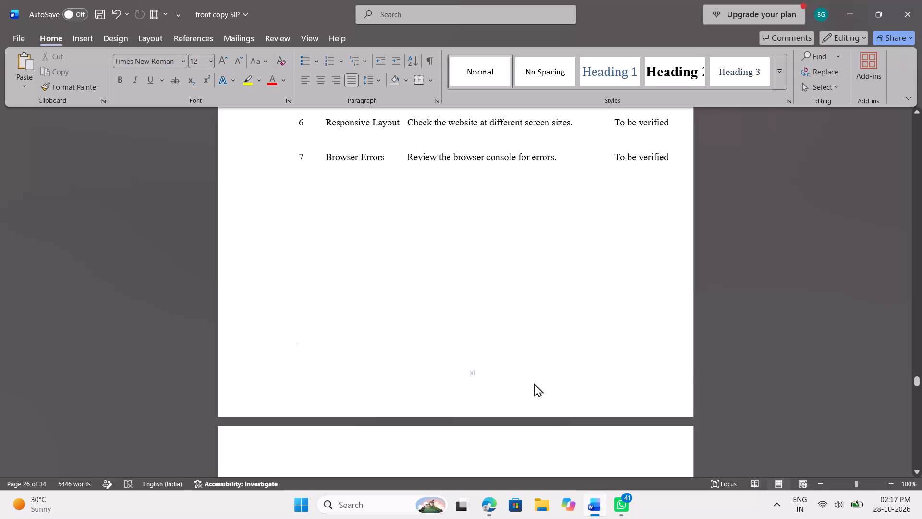
Save the changes made to the "front copy SIP" report document.
key("ctrl+s")
key("ctrl+s")
key("ctrl+s")
key("ctrl+s")
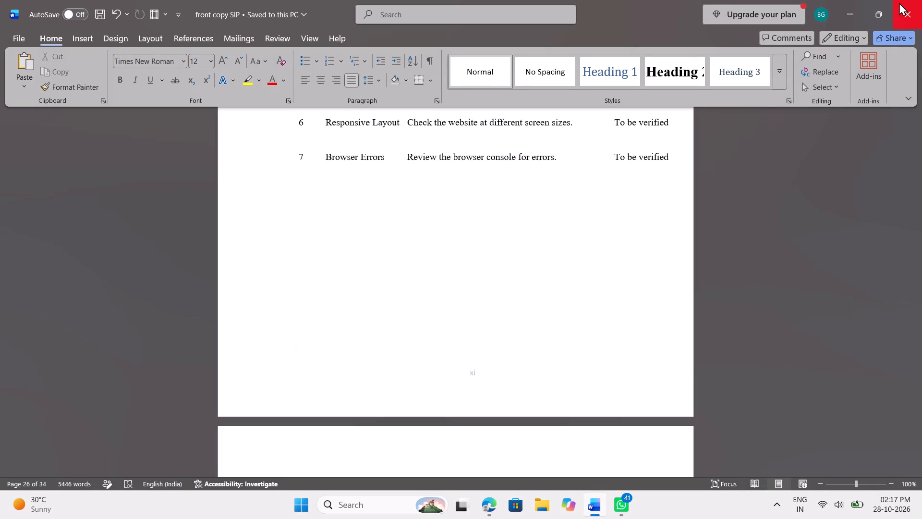